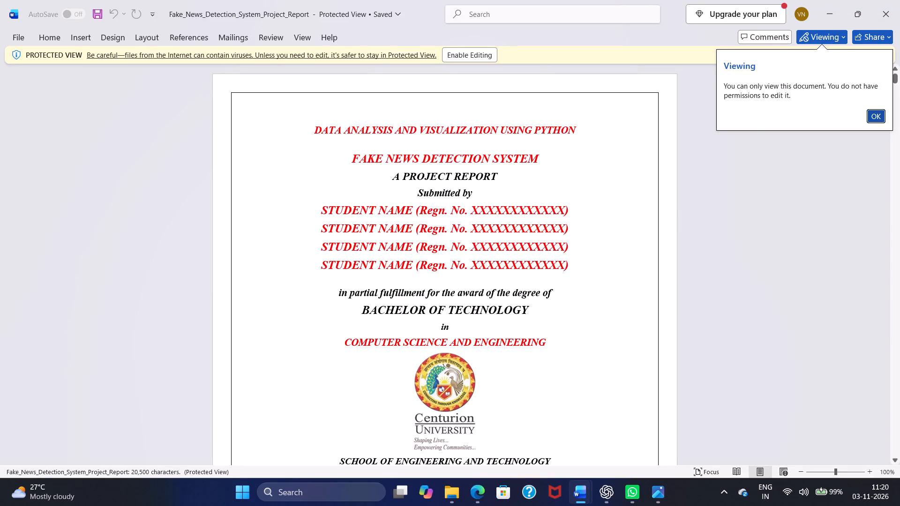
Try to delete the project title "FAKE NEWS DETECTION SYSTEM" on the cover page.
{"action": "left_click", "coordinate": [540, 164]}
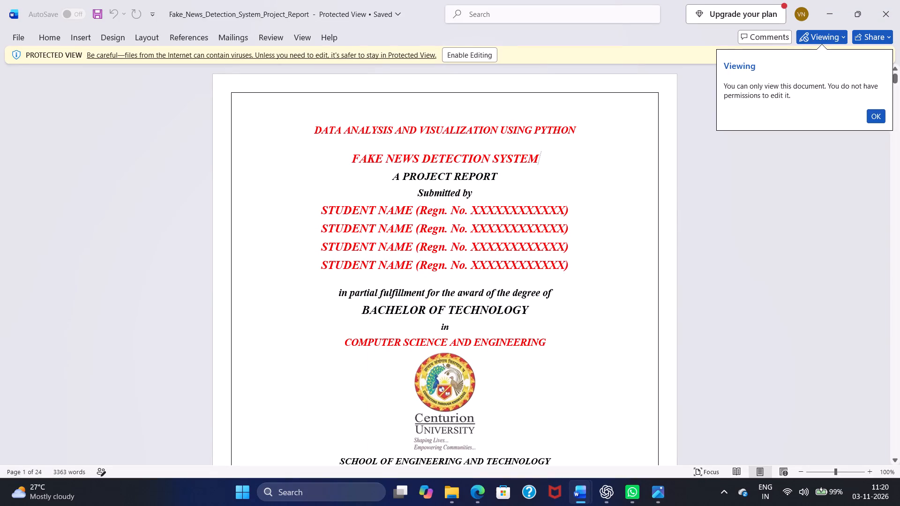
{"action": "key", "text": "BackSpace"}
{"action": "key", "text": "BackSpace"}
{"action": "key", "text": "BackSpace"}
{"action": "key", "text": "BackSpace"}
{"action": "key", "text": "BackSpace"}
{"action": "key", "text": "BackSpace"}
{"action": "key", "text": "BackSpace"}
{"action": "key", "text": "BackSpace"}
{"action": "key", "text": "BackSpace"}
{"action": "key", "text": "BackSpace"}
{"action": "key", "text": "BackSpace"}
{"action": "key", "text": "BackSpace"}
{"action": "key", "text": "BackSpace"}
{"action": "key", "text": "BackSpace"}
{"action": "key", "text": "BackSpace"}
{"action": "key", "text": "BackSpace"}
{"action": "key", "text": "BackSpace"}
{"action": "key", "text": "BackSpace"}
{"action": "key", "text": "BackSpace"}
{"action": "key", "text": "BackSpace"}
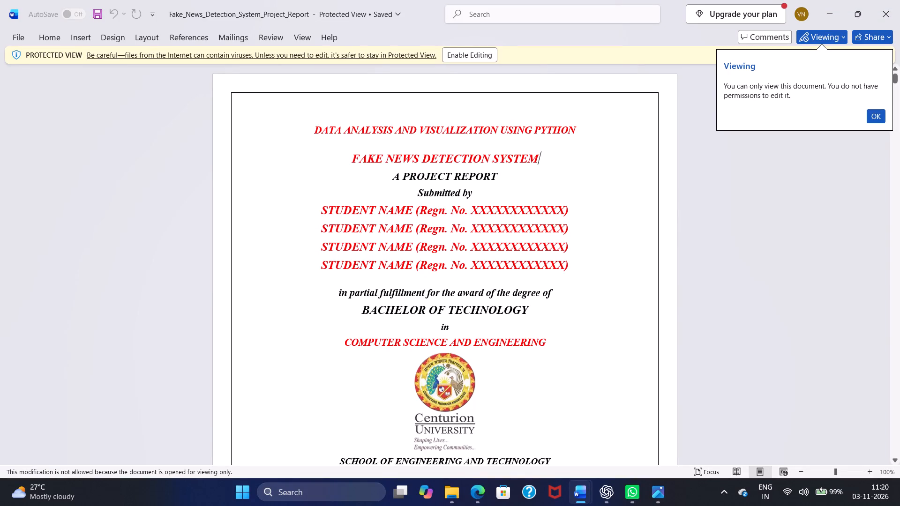
Enable editing for the report opened in Protected View.
{"action": "left_click", "coordinate": [492, 60]}
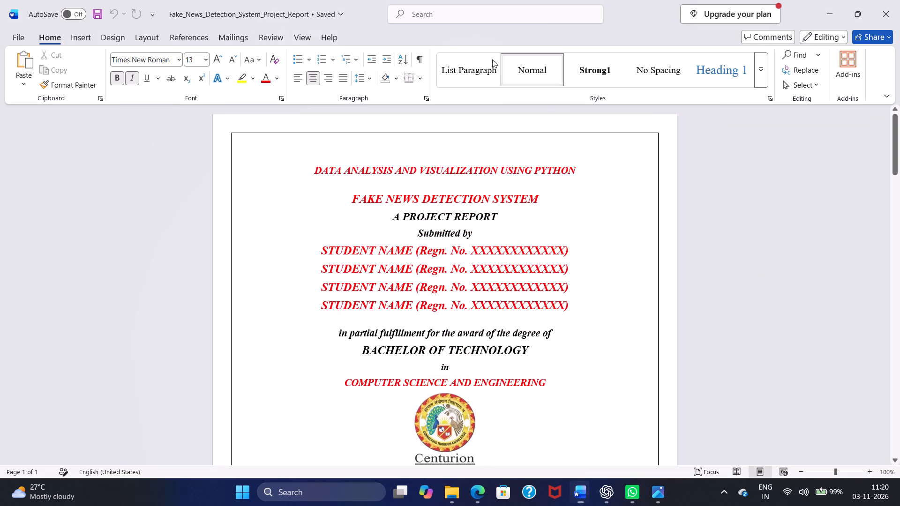
Replace the cover page project title "FAKE NEWS DETECTION SYSTEM" with "STUDENT PERFOMANCE PREDICTION".
{"action": "left_click", "coordinate": [541, 201]}
{"action": "key", "text": "BackSpace"}
{"action": "key", "text": "BackSpace"}
{"action": "key", "text": "BackSpace"}
{"action": "key", "text": "BackSpace"}
{"action": "key", "text": "BackSpace"}
{"action": "key", "text": "BackSpace"}
{"action": "key", "text": "BackSpace"}
{"action": "key", "text": "BackSpace"}
{"action": "key", "text": "BackSpace"}
{"action": "key", "text": "BackSpace"}
{"action": "key", "text": "BackSpace"}
{"action": "key", "text": "BackSpace"}
{"action": "key", "text": "BackSpace"}
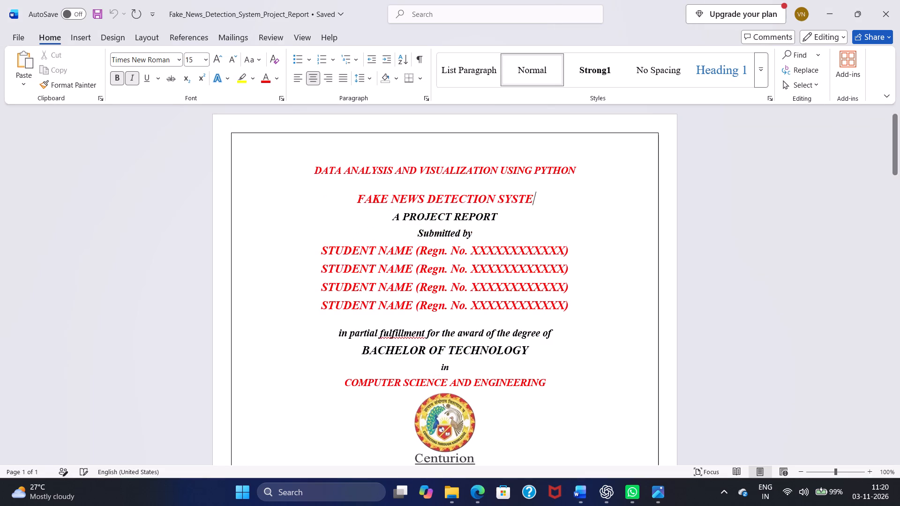
{"action": "key", "text": "BackSpace"}
{"action": "key", "text": "BackSpace"}
{"action": "key", "text": "BackSpace"}
{"action": "key", "text": "BackSpace"}
{"action": "key", "text": "BackSpace"}
{"action": "key", "text": "BackSpace"}
{"action": "key", "text": "BackSpace"}
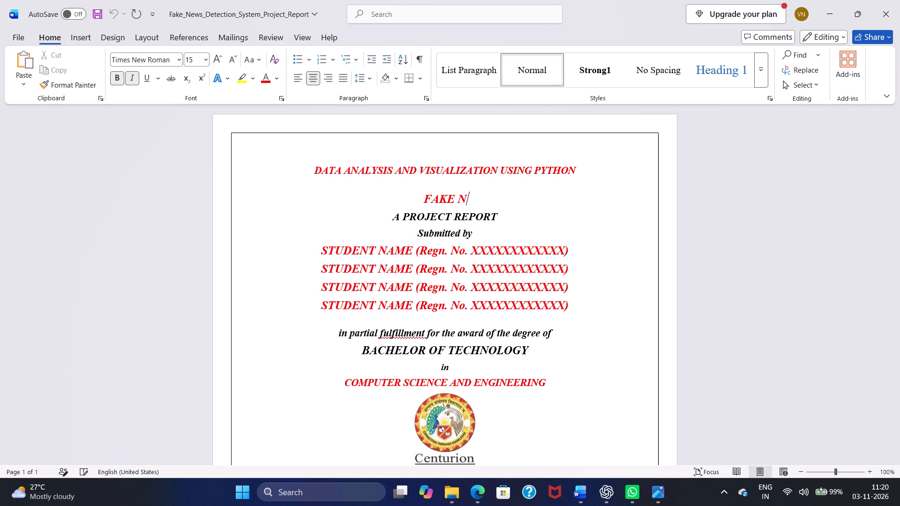
{"action": "key", "text": "BackSpace"}
{"action": "key", "text": "BackSpace"}
{"action": "key", "text": "BackSpace"}
{"action": "key", "text": "BackSpace"}
{"action": "key", "text": "BackSpace"}
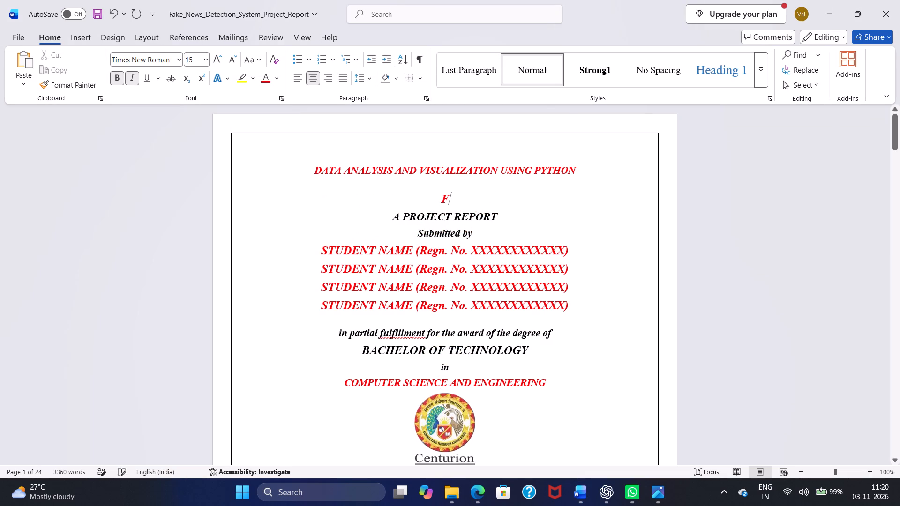
{"action": "type", "text": "STUDENT PERFOMANCE PREDICTION"}
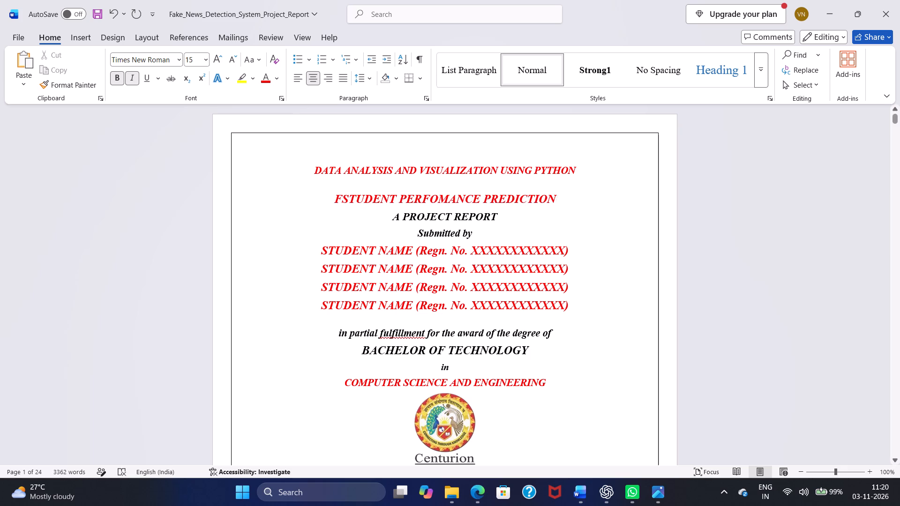
{"action": "left_click", "coordinate": [341, 200]}
{"action": "key", "text": "BackSpace"}
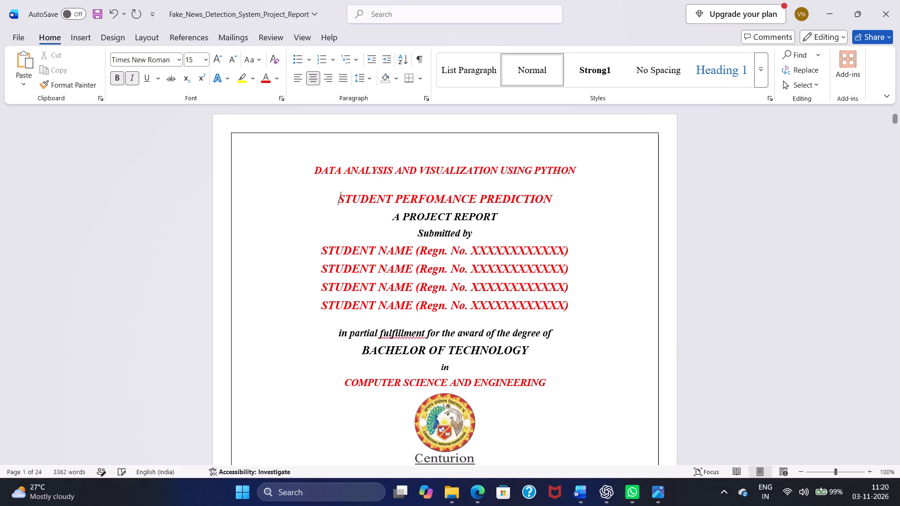
Turn on AutoSave for the report, choosing the personal OneDrive as the upload location.
{"action": "left_click", "coordinate": [74, 18]}
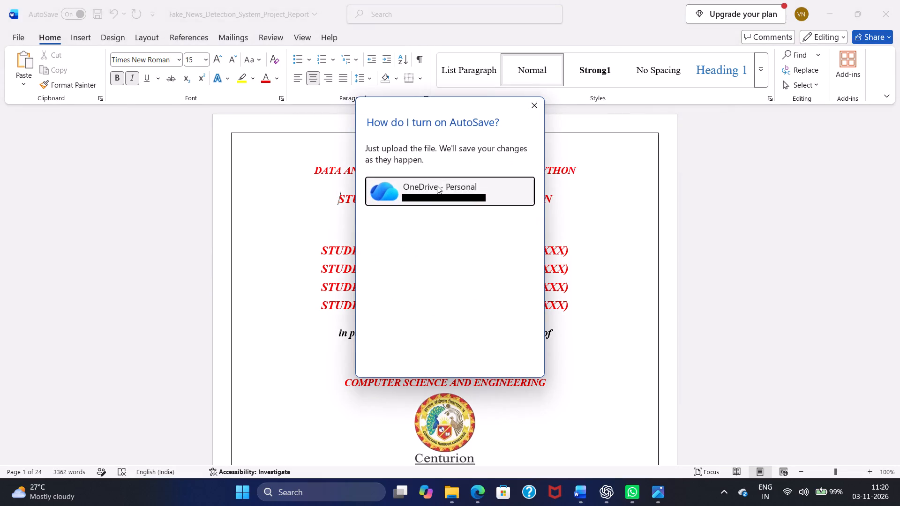
{"action": "left_click", "coordinate": [437, 186]}
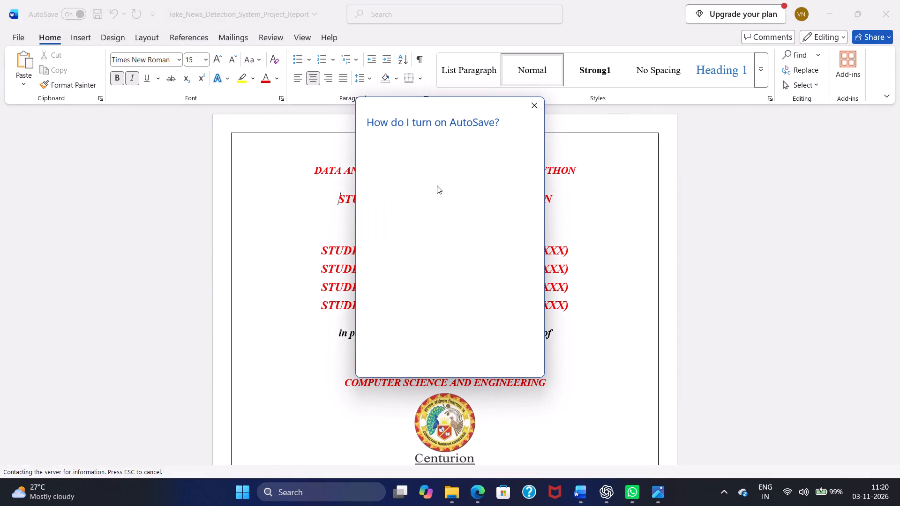
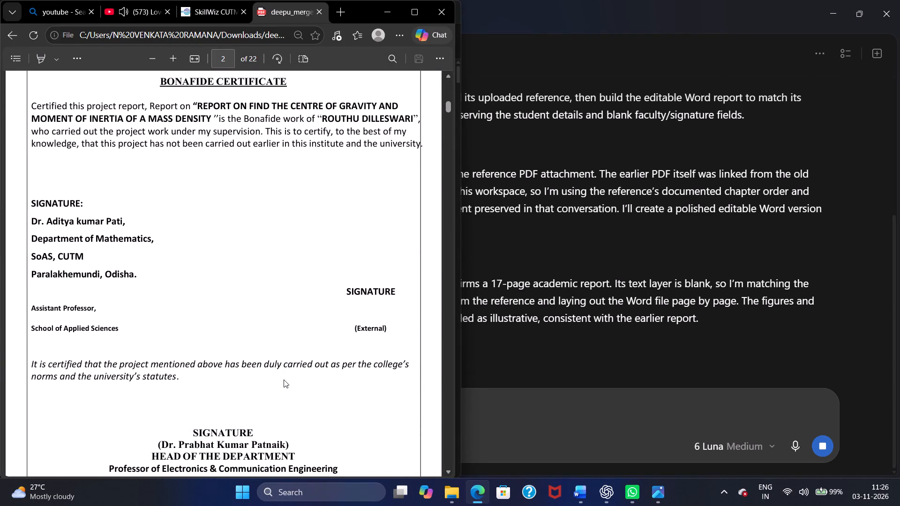
Dismiss the Edge mobile app promotion that covers the Bonafide Certificate page of the reference PDF.
{"action": "scroll", "coordinate": [284, 379], "scroll_direction": "down", "scroll_amount": 1}
{"action": "scroll", "coordinate": [284, 379], "scroll_direction": "up", "scroll_amount": 1}
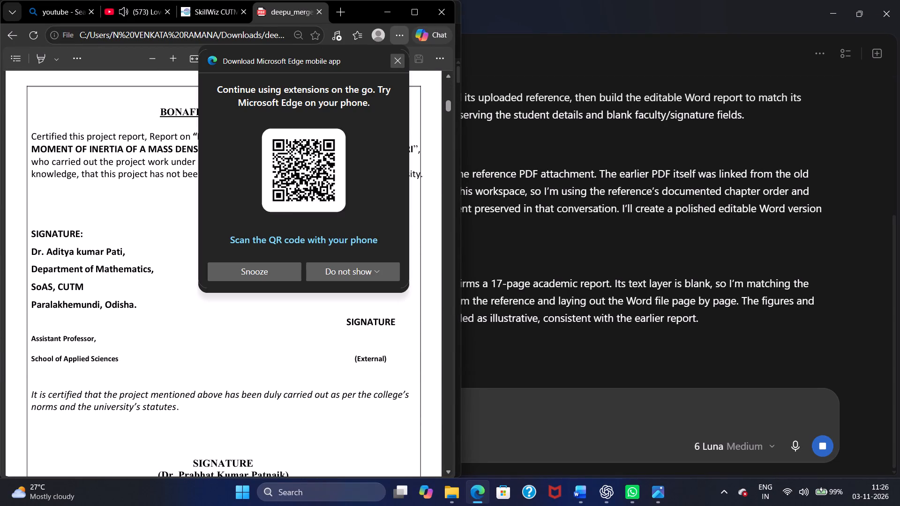
{"action": "left_click", "coordinate": [411, 152]}
{"action": "left_click", "coordinate": [400, 61]}
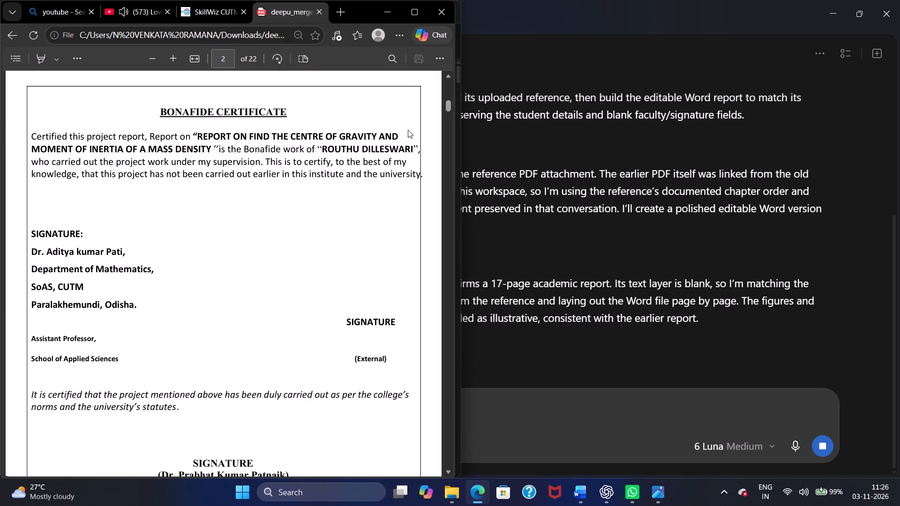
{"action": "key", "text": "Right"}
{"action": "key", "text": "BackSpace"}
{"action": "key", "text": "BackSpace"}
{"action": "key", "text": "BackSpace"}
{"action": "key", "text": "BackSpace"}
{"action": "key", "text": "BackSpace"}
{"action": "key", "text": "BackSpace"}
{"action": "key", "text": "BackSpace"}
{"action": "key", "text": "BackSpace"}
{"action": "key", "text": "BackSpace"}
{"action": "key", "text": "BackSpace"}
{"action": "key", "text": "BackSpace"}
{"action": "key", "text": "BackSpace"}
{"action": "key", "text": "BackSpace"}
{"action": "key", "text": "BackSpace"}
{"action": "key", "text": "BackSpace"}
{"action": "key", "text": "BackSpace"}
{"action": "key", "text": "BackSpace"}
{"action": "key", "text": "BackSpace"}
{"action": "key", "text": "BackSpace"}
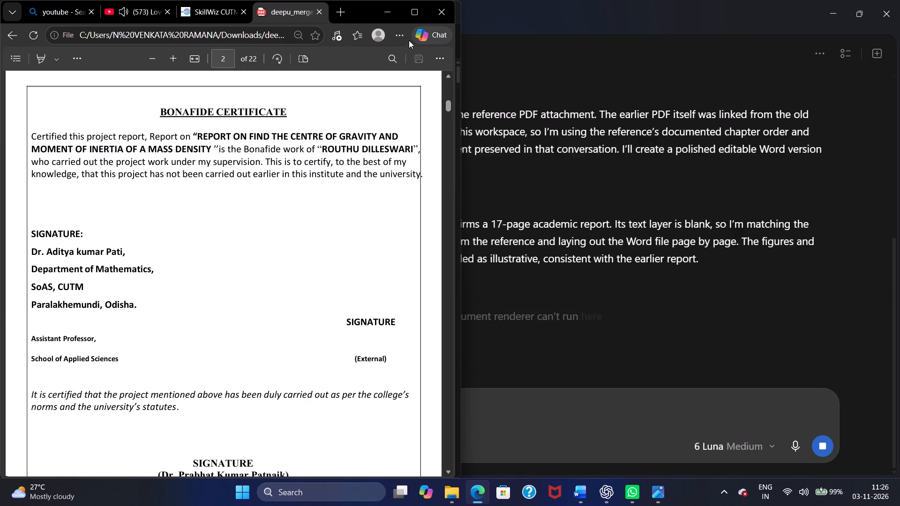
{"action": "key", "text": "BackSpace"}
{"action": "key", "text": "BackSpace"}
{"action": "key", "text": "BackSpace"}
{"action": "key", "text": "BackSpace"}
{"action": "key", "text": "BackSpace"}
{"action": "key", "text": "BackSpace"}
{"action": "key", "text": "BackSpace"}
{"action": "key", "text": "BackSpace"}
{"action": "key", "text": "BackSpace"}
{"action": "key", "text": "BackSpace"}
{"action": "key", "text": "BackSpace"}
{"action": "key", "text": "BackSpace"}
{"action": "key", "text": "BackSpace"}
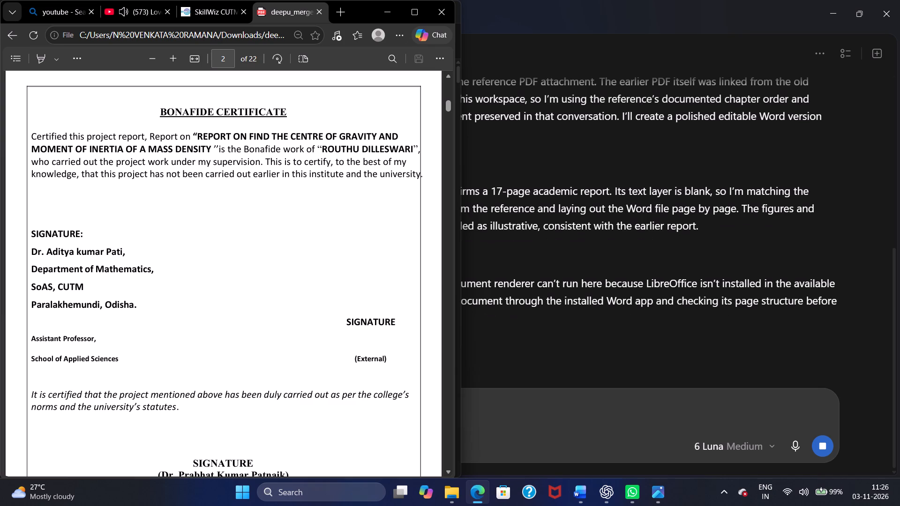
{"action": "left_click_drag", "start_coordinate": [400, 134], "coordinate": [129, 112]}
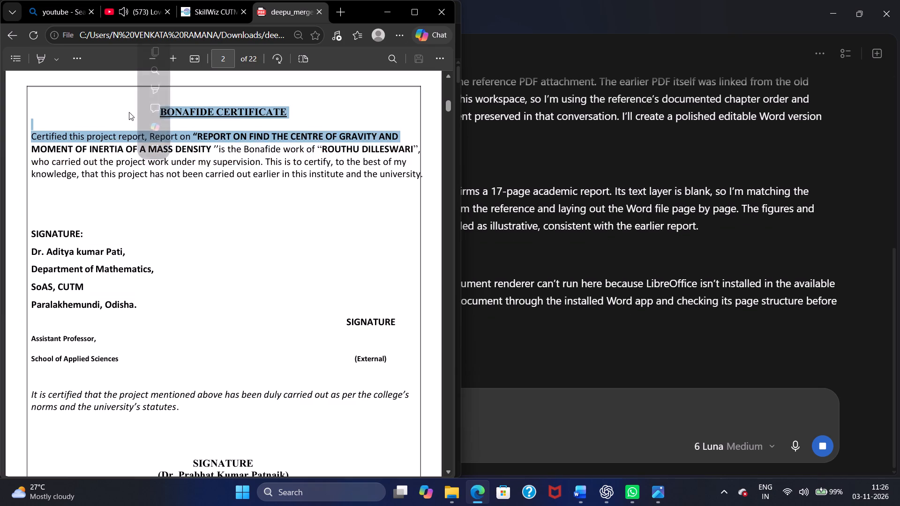
Leave the deepu_merge PDF by going back to the browser's new tab page.
{"action": "left_click", "coordinate": [10, 34]}
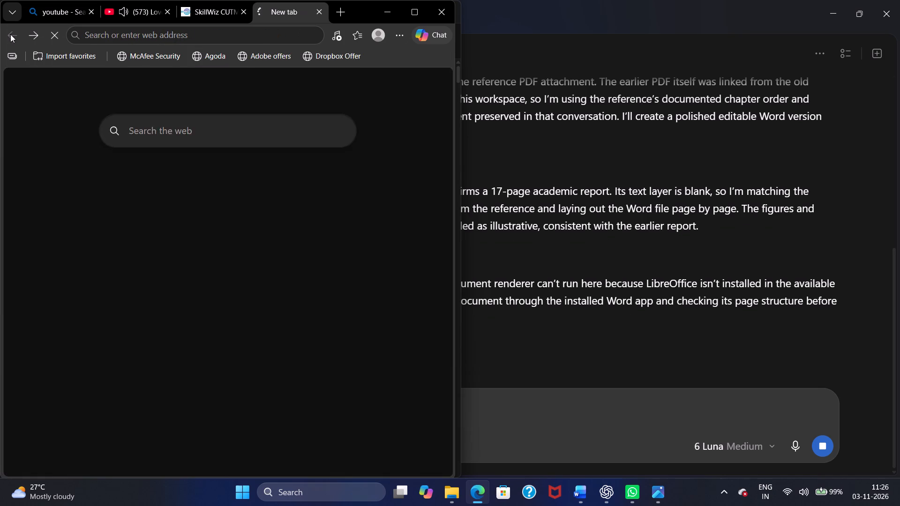
{"action": "left_click_drag", "start_coordinate": [7, 39], "coordinate": [278, 11]}
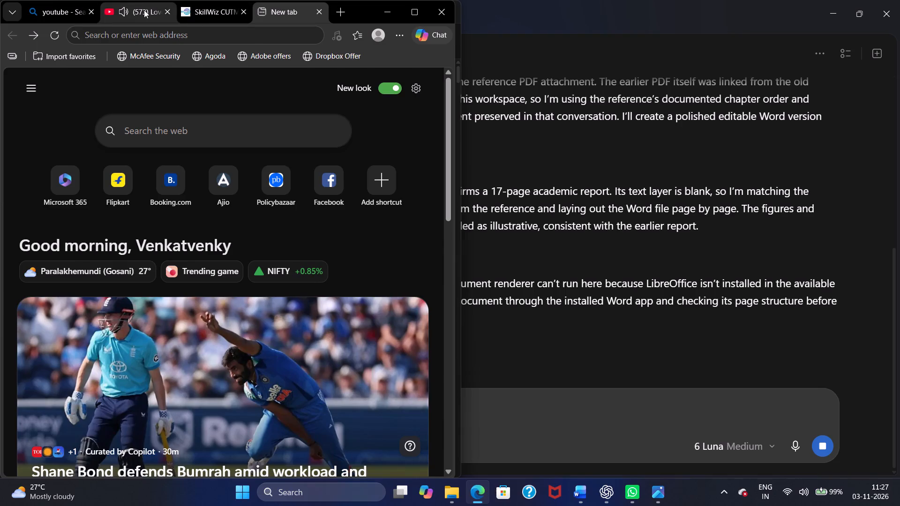
Pause the song video playing on YouTube.
{"action": "left_click", "coordinate": [144, 10]}
{"action": "left_click", "coordinate": [20, 309]}
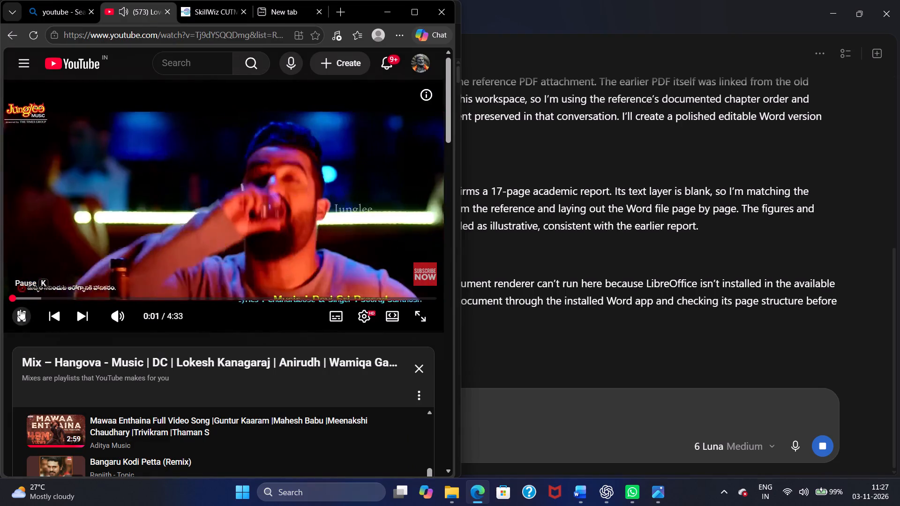
Close the SkillWiz CUTM login page.
{"action": "left_click", "coordinate": [196, 2]}
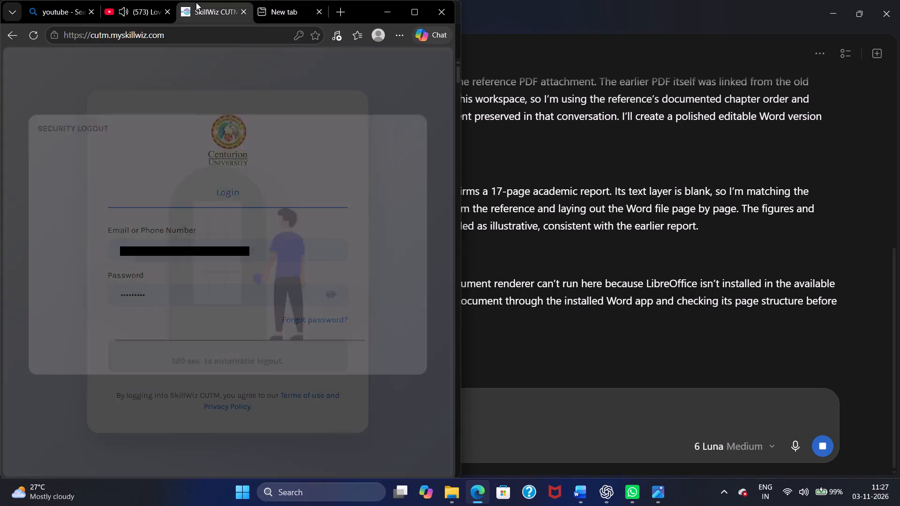
{"action": "left_click", "coordinate": [244, 11]}
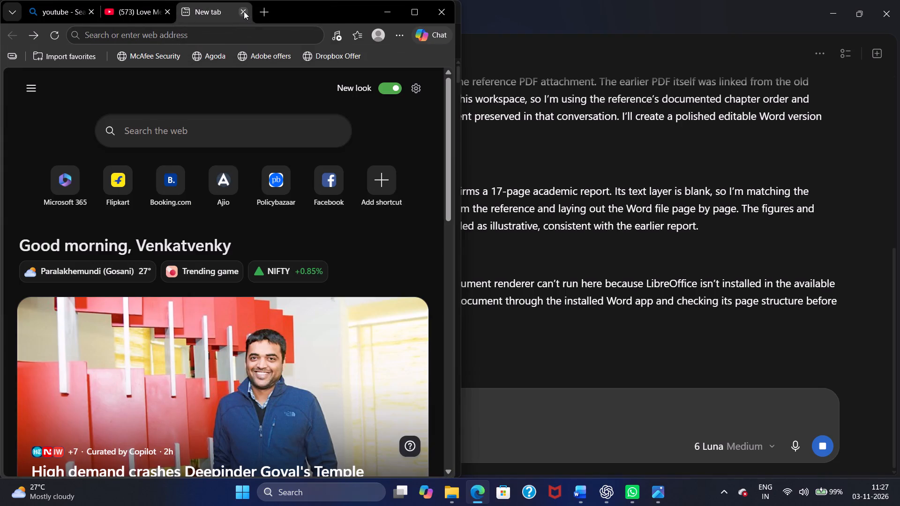
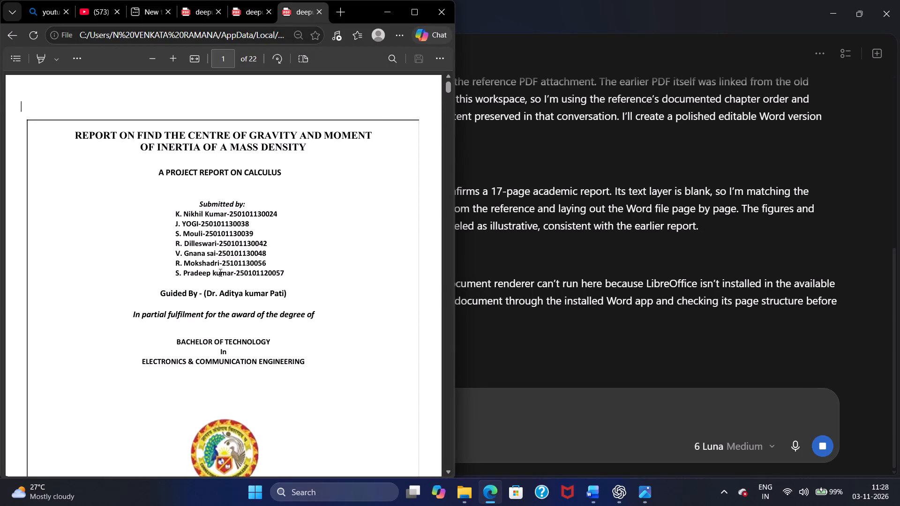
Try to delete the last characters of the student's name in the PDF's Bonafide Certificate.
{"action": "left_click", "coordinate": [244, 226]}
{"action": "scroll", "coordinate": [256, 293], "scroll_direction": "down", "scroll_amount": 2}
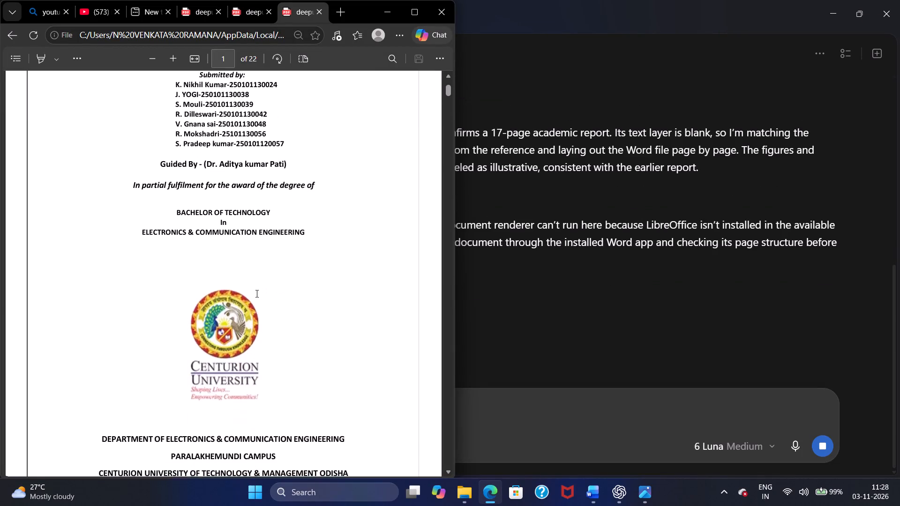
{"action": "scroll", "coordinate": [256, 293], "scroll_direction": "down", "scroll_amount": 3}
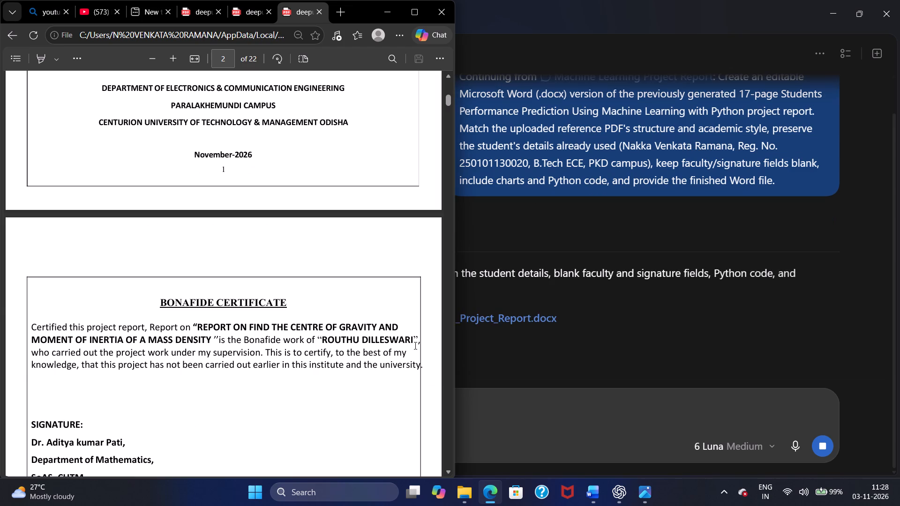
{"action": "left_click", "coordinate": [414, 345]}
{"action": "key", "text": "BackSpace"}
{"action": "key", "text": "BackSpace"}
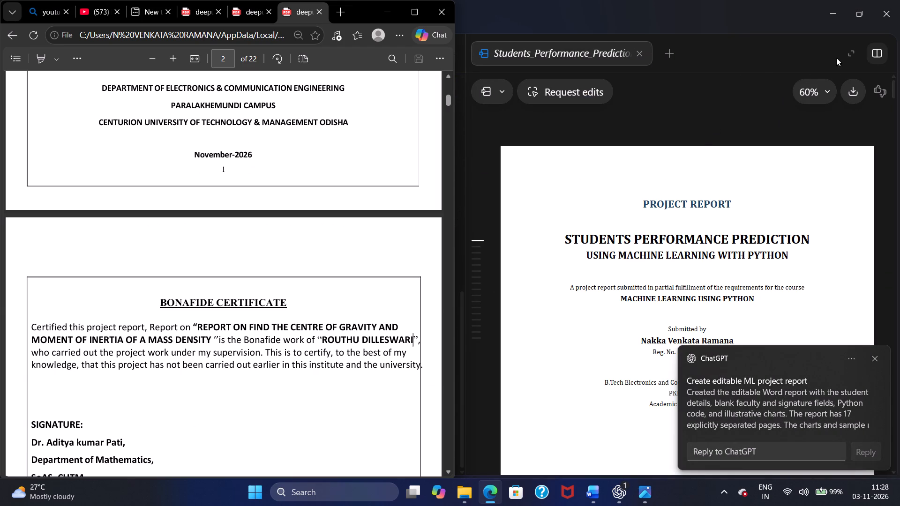
Minimize the ChatGPT and Word windows behind the browser.
{"action": "left_click", "coordinate": [832, 10]}
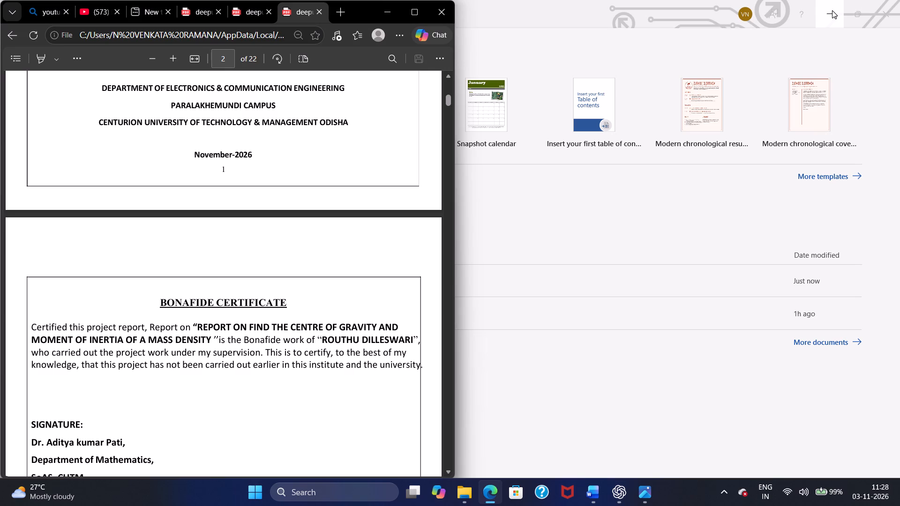
{"action": "left_click", "coordinate": [832, 10]}
{"action": "left_click", "coordinate": [832, 10]}
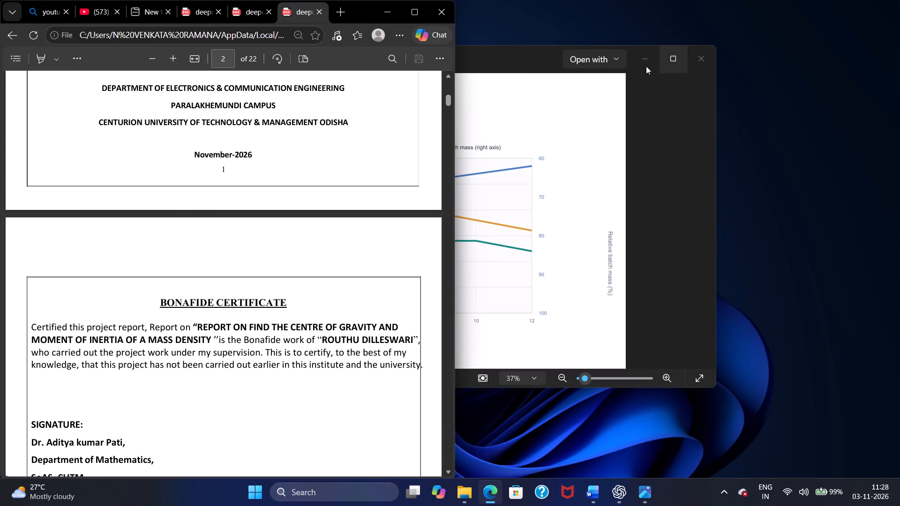
Open Windows search with its list of recent searches.
{"action": "left_click", "coordinate": [325, 488]}
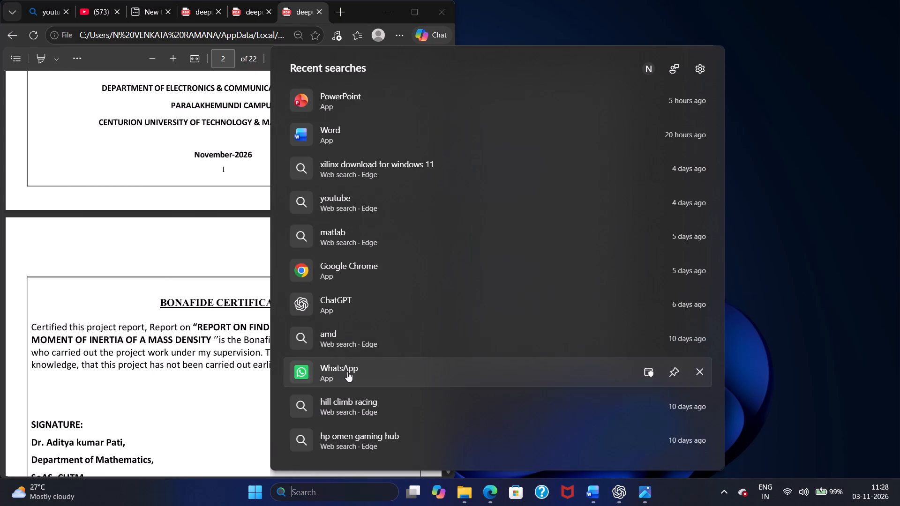
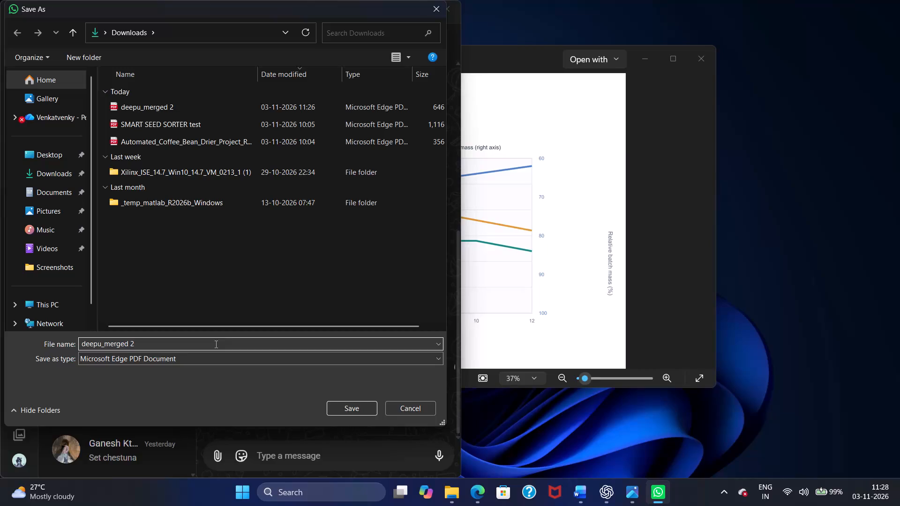
Save the PDF from the chat to the Downloads folder under the name deepu_merged 2.
{"action": "left_click", "coordinate": [351, 412]}
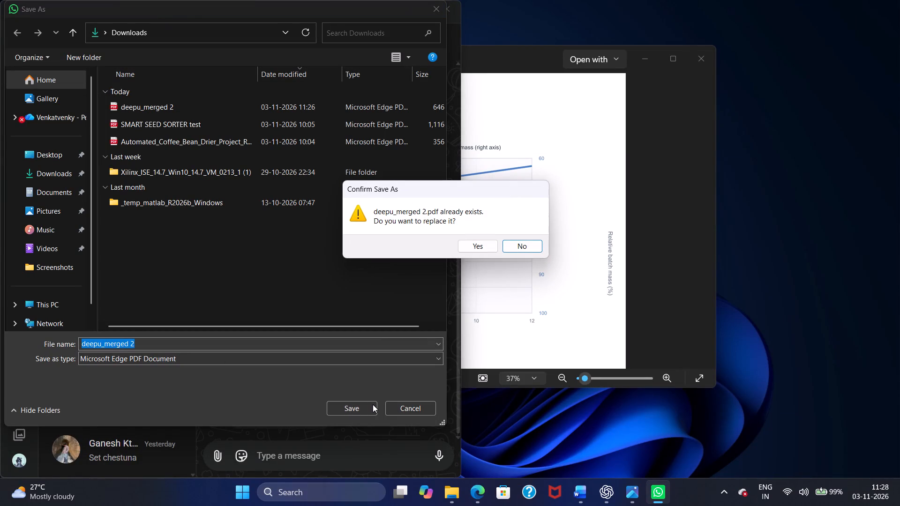
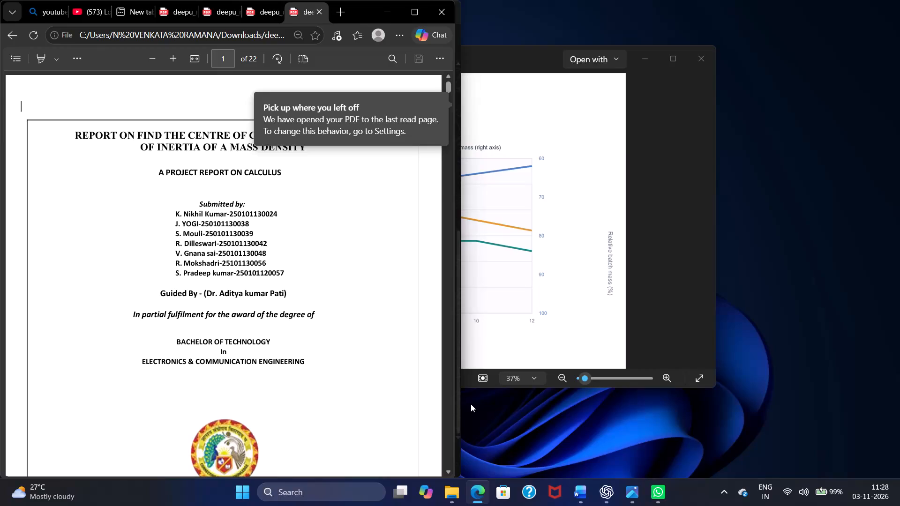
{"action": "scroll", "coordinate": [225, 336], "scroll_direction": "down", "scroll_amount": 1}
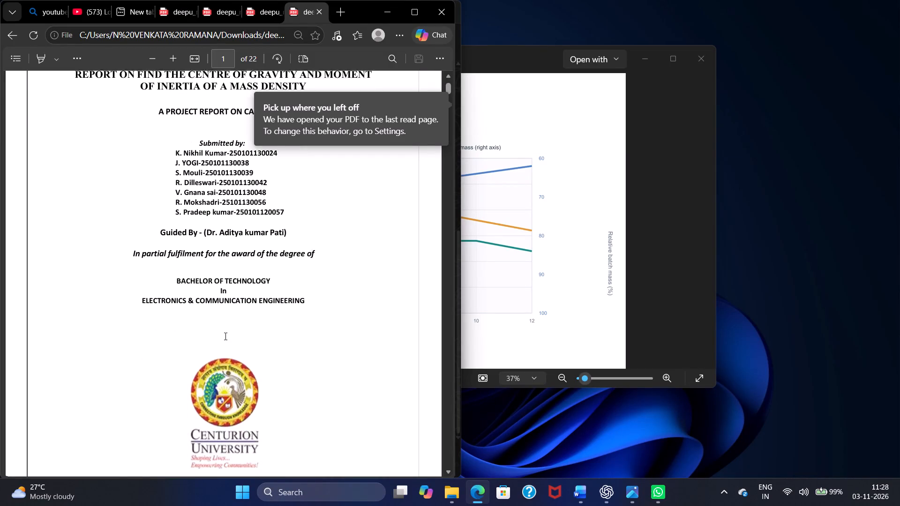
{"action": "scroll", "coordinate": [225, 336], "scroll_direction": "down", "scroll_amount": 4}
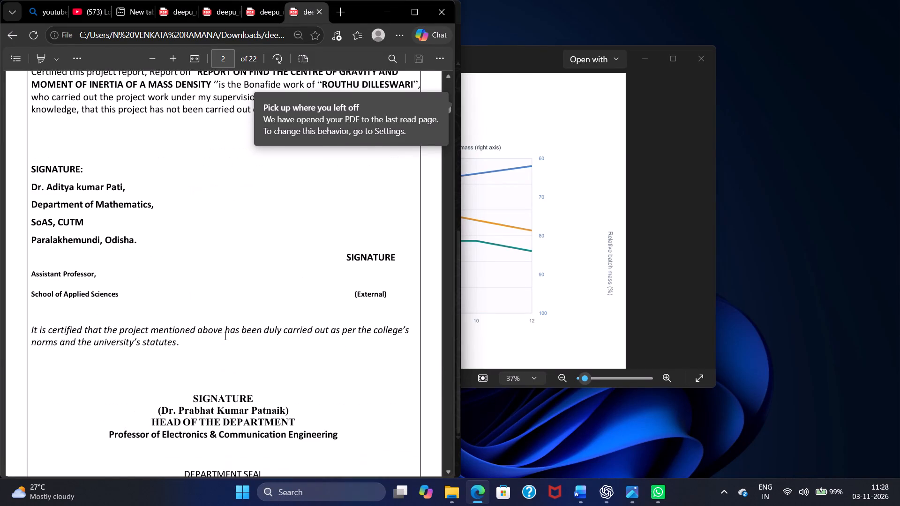
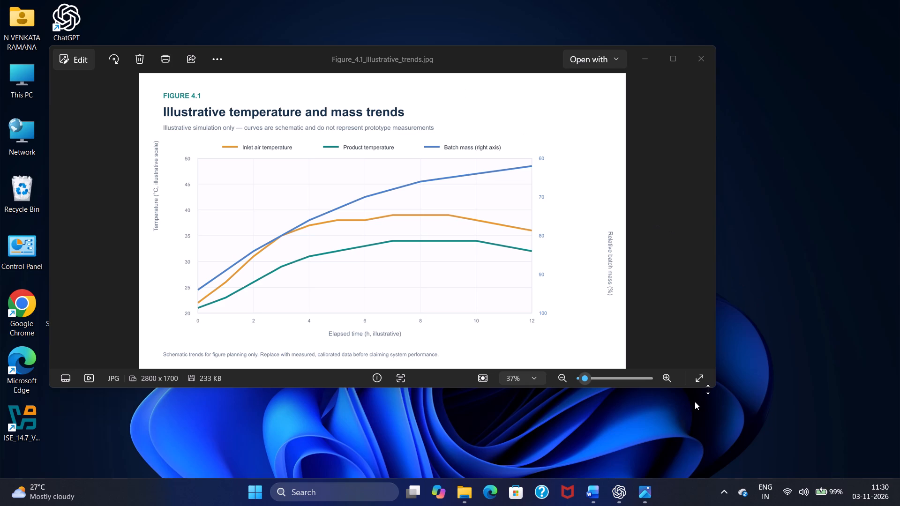
Switch to File Explorer and show the contents of the Downloads folder.
{"action": "left_click", "coordinate": [306, 496]}
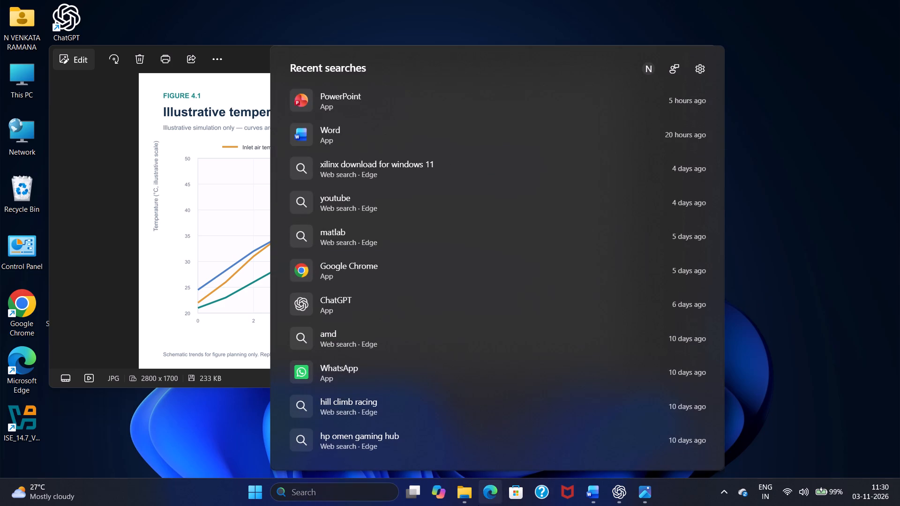
{"action": "left_click", "coordinate": [459, 502]}
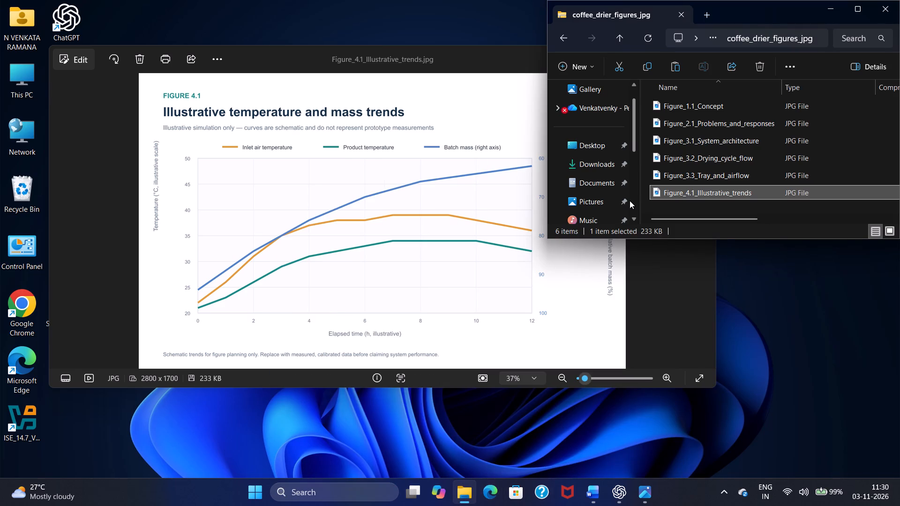
{"action": "left_click", "coordinate": [600, 159]}
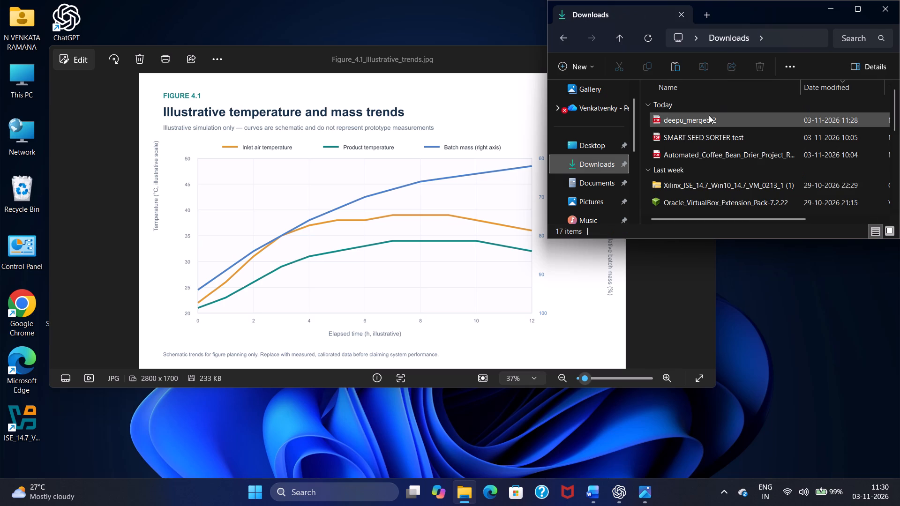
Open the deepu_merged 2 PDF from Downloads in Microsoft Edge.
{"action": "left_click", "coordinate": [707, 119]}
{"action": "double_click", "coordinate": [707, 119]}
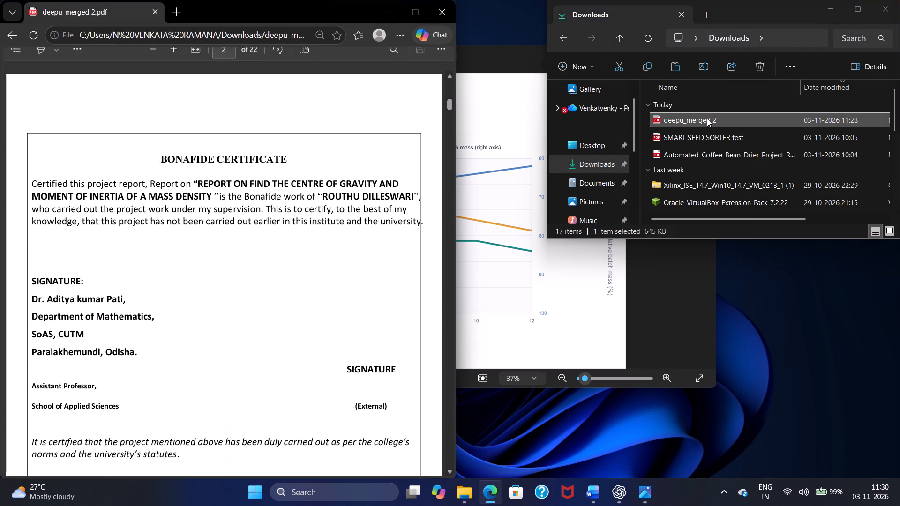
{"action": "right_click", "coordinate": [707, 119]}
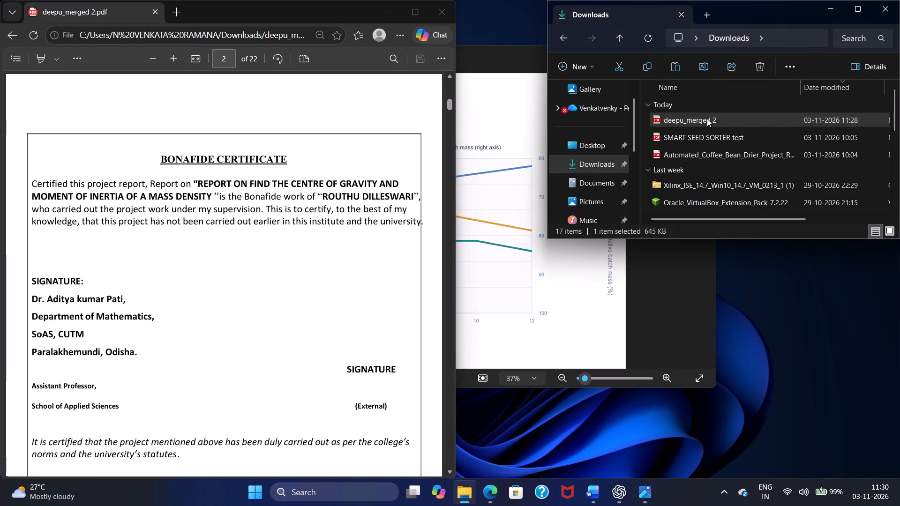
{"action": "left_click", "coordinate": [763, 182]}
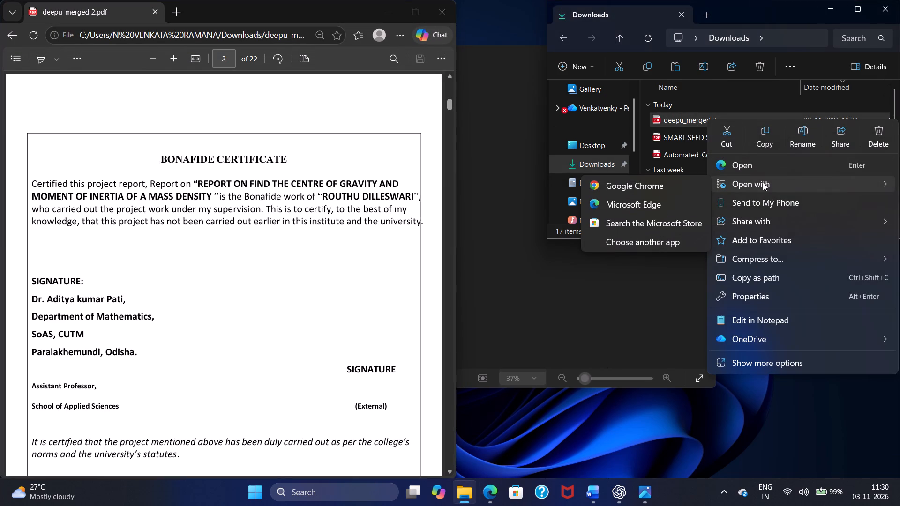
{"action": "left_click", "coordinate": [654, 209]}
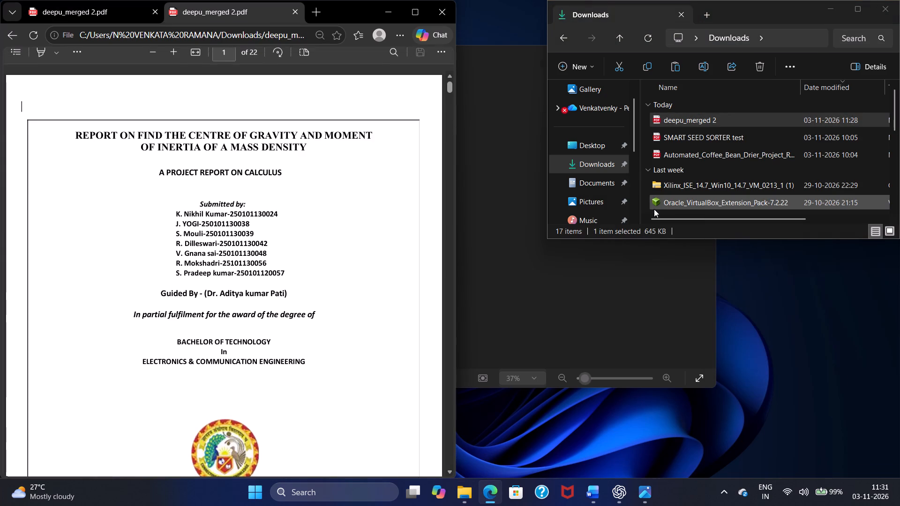
Open the deepu_merged 2 PDF in Word just once, accepting its conversion to a Word document.
{"action": "right_click", "coordinate": [717, 124]}
{"action": "left_click", "coordinate": [594, 191]}
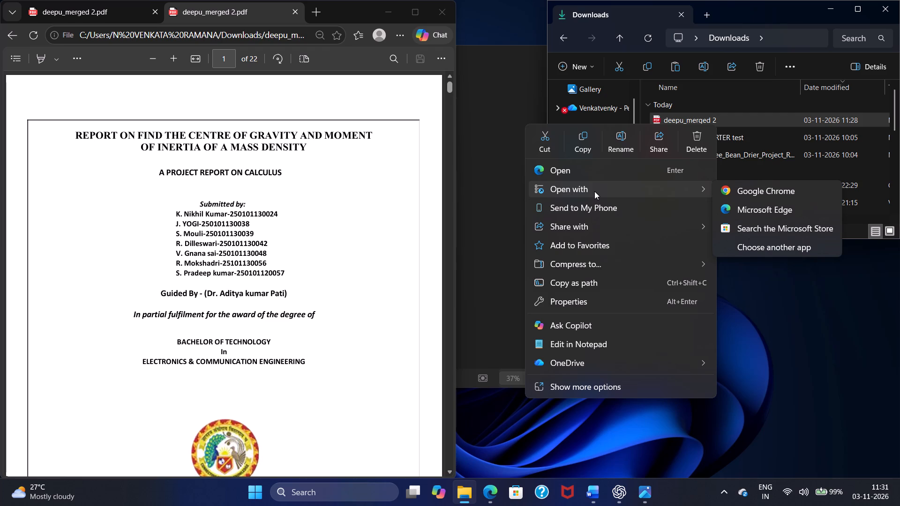
{"action": "left_click_drag", "start_coordinate": [756, 238], "coordinate": [752, 243]}
{"action": "left_click", "coordinate": [752, 243]}
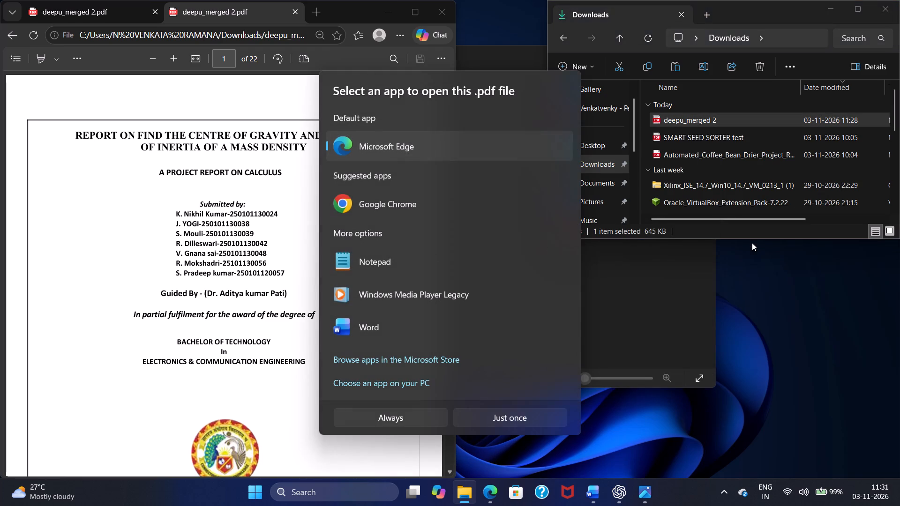
{"action": "left_click", "coordinate": [446, 327]}
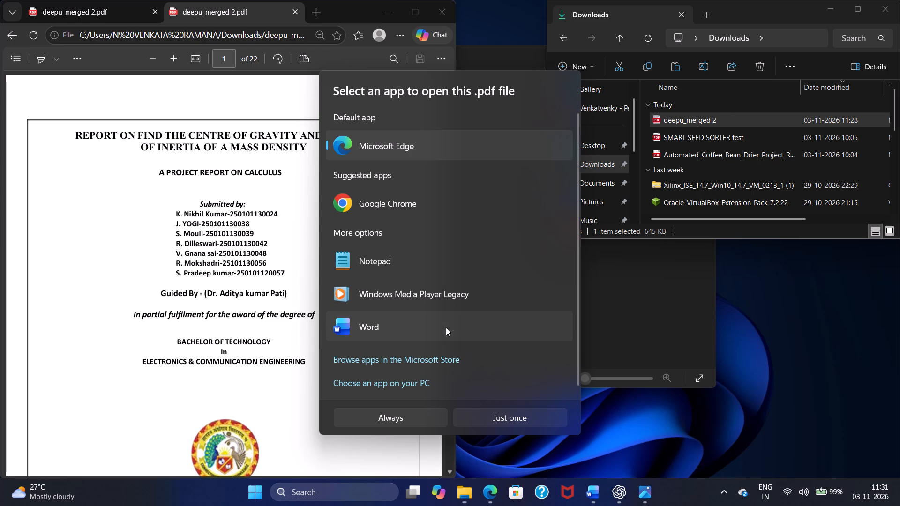
{"action": "left_click", "coordinate": [446, 327]}
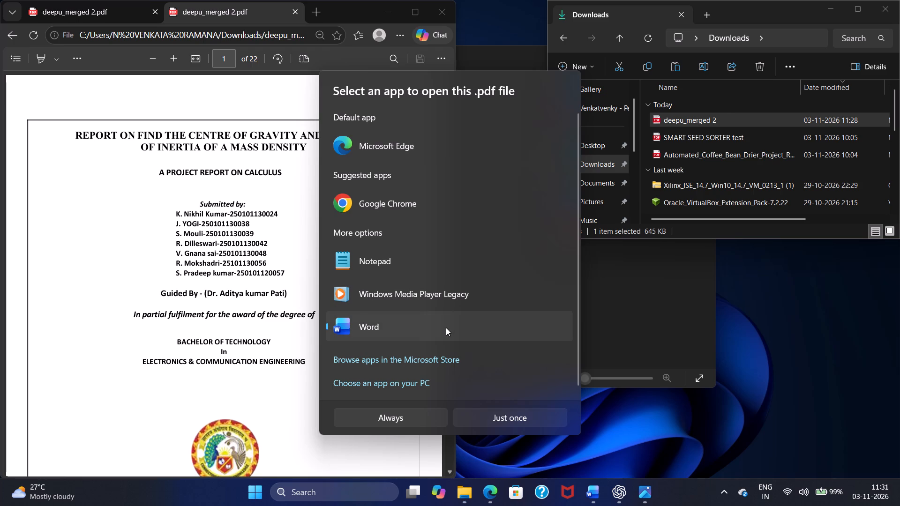
{"action": "left_click", "coordinate": [446, 327]}
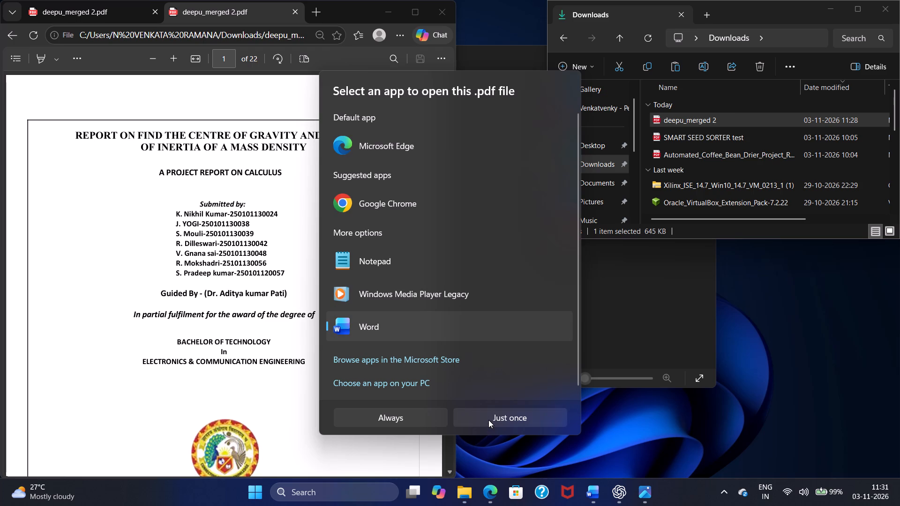
{"action": "left_click", "coordinate": [488, 420]}
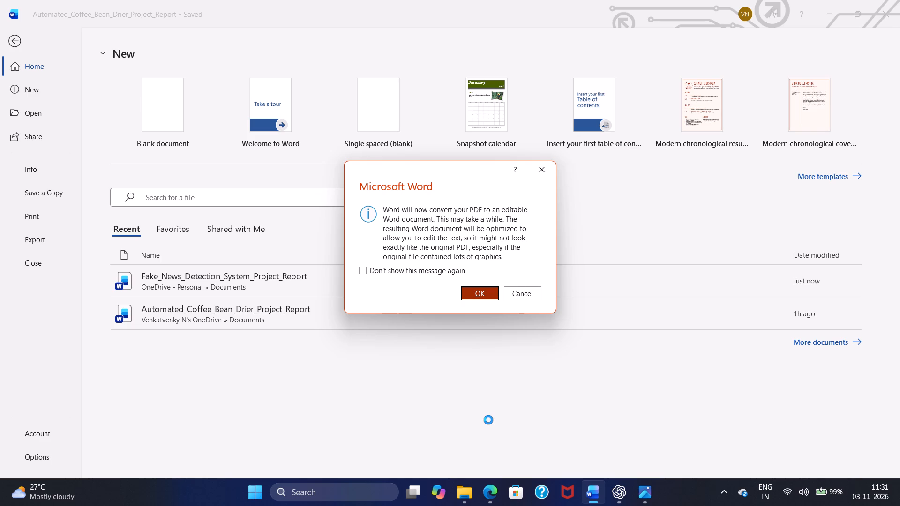
{"action": "left_click", "coordinate": [474, 290]}
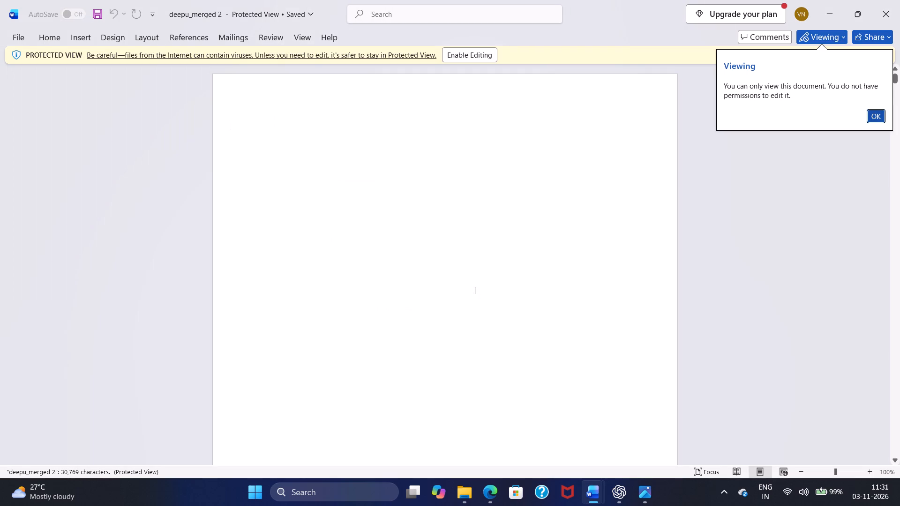
Enable editing of the protected deepu_merged 2 document and accept the PDF conversion again.
{"action": "scroll", "coordinate": [450, 261], "scroll_direction": "down", "scroll_amount": 2}
{"action": "scroll", "coordinate": [450, 261], "scroll_direction": "up", "scroll_amount": 1}
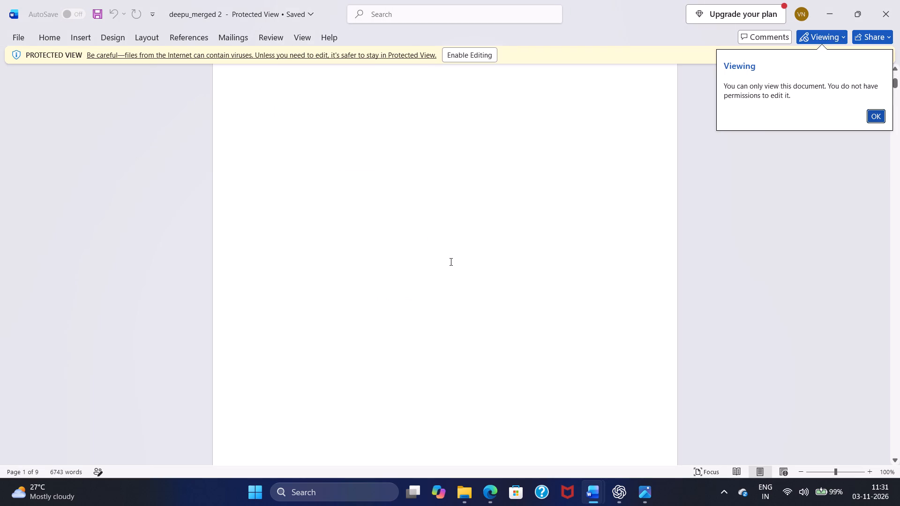
{"action": "scroll", "coordinate": [450, 261], "scroll_direction": "up", "scroll_amount": 9}
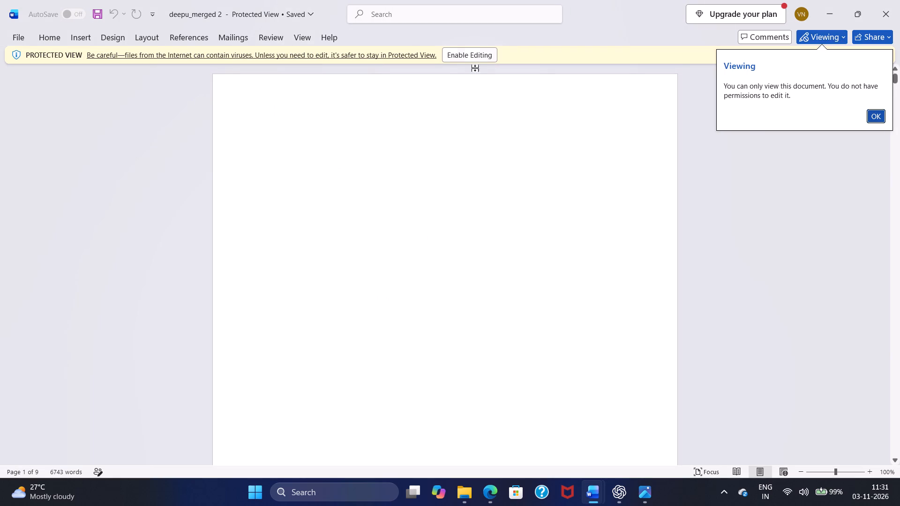
{"action": "left_click", "coordinate": [470, 56]}
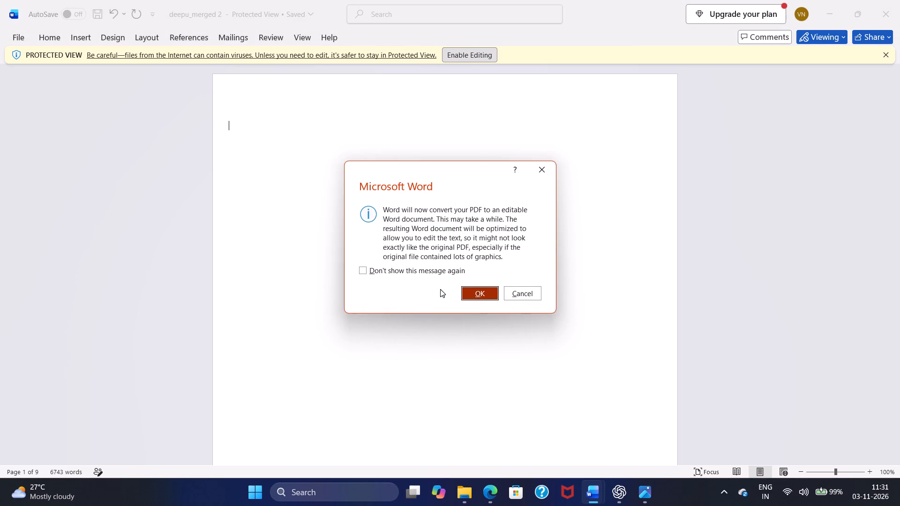
{"action": "left_click", "coordinate": [471, 289]}
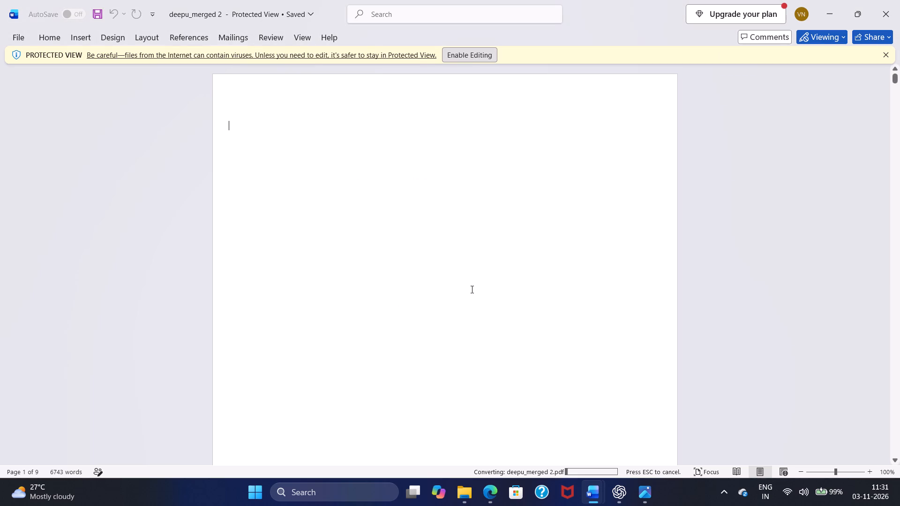
Look over the opening pages of the converted deepu_merged 2 document to find the Bonafide Certificate.
{"action": "scroll", "coordinate": [471, 289], "scroll_direction": "up", "scroll_amount": 3}
{"action": "scroll", "coordinate": [471, 289], "scroll_direction": "down", "scroll_amount": 2}
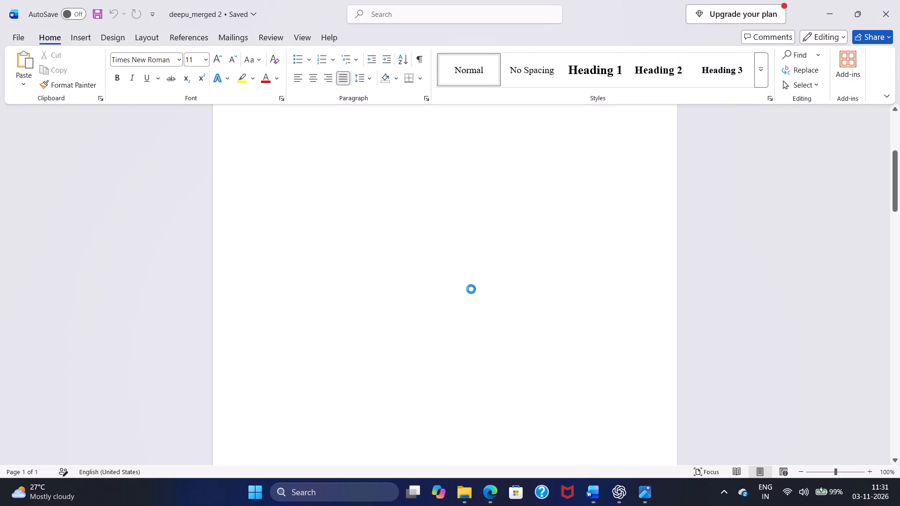
{"action": "scroll", "coordinate": [471, 289], "scroll_direction": "down", "scroll_amount": 1}
{"action": "scroll", "coordinate": [471, 289], "scroll_direction": "up", "scroll_amount": 6}
{"action": "scroll", "coordinate": [471, 289], "scroll_direction": "up", "scroll_amount": 20}
{"action": "scroll", "coordinate": [471, 289], "scroll_direction": "up", "scroll_amount": 18}
{"action": "scroll", "coordinate": [471, 289], "scroll_direction": "down", "scroll_amount": 5}
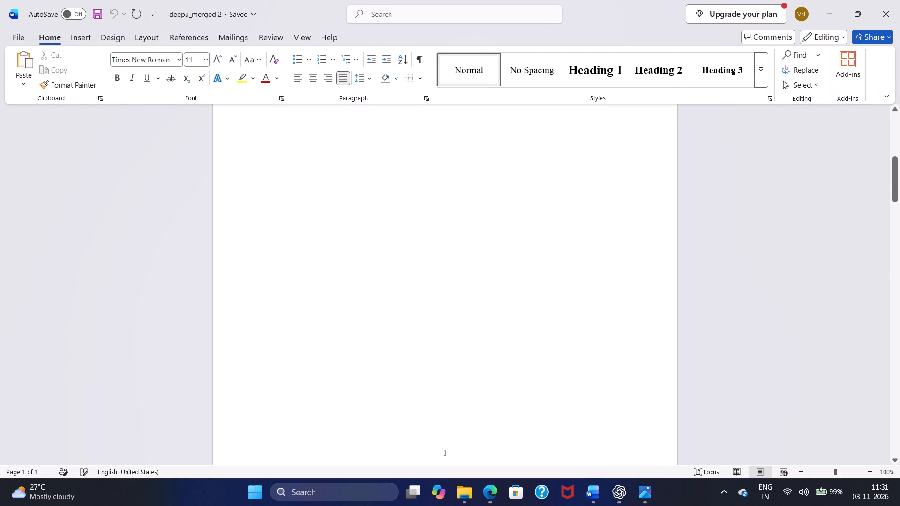
{"action": "scroll", "coordinate": [471, 289], "scroll_direction": "down", "scroll_amount": 2}
{"action": "scroll", "coordinate": [471, 289], "scroll_direction": "up", "scroll_amount": 8}
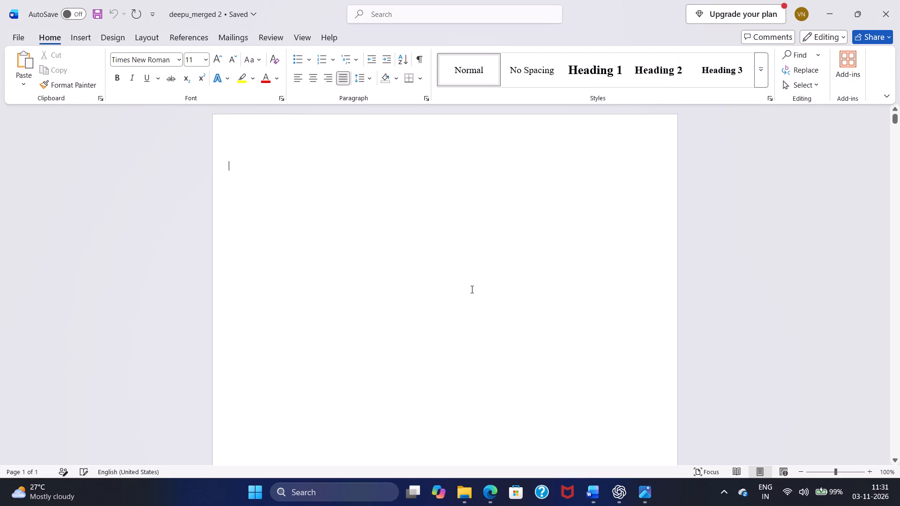
{"action": "scroll", "coordinate": [471, 289], "scroll_direction": "down", "scroll_amount": 2}
{"action": "scroll", "coordinate": [471, 289], "scroll_direction": "up", "scroll_amount": 3}
{"action": "scroll", "coordinate": [471, 289], "scroll_direction": "down", "scroll_amount": 2}
{"action": "scroll", "coordinate": [471, 289], "scroll_direction": "up", "scroll_amount": 3}
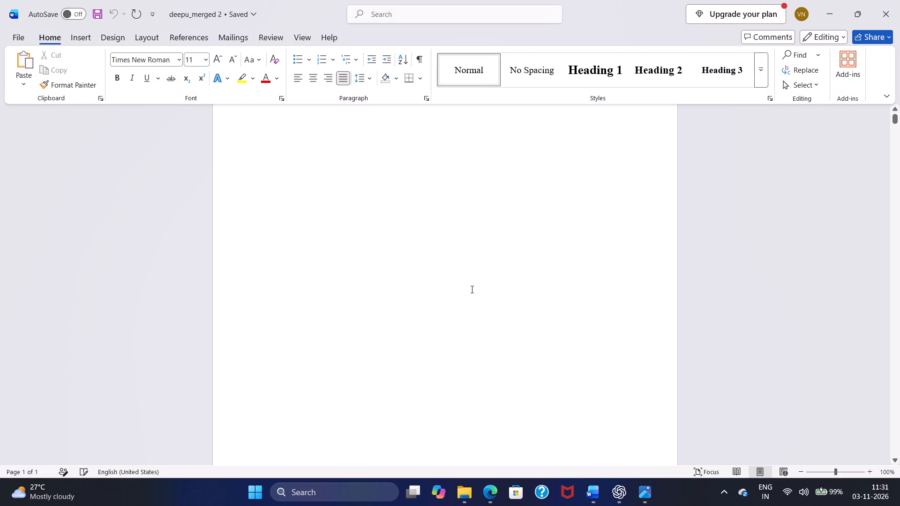
{"action": "scroll", "coordinate": [471, 289], "scroll_direction": "up", "scroll_amount": 1}
{"action": "scroll", "coordinate": [471, 289], "scroll_direction": "down", "scroll_amount": 2}
{"action": "scroll", "coordinate": [471, 289], "scroll_direction": "down", "scroll_amount": 5, "text": "ctrl"}
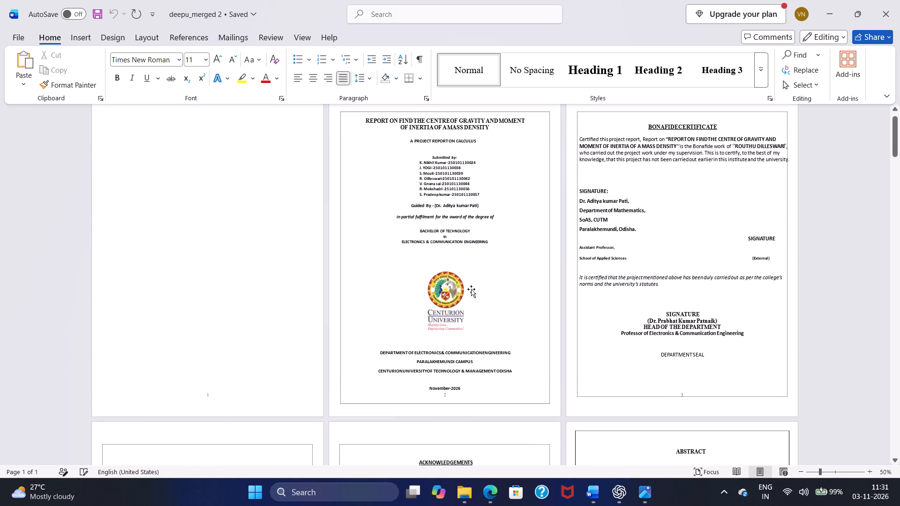
Replace the student's name in the Bonafide Certificate with the new student's initial and name in capitals.
{"action": "left_click", "coordinate": [782, 146]}
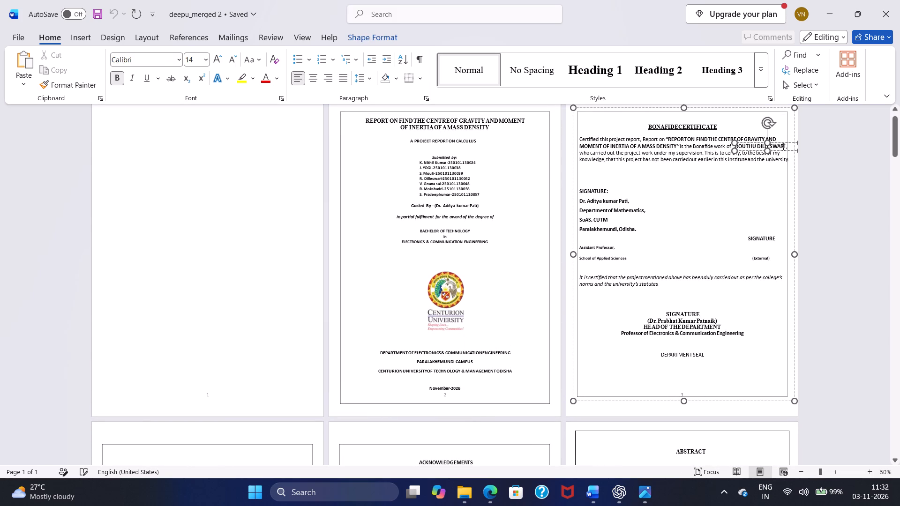
{"action": "scroll", "coordinate": [725, 171], "scroll_direction": "left", "scroll_amount": 1}
{"action": "scroll", "coordinate": [726, 172], "scroll_direction": "up", "scroll_amount": 3, "text": "ctrl"}
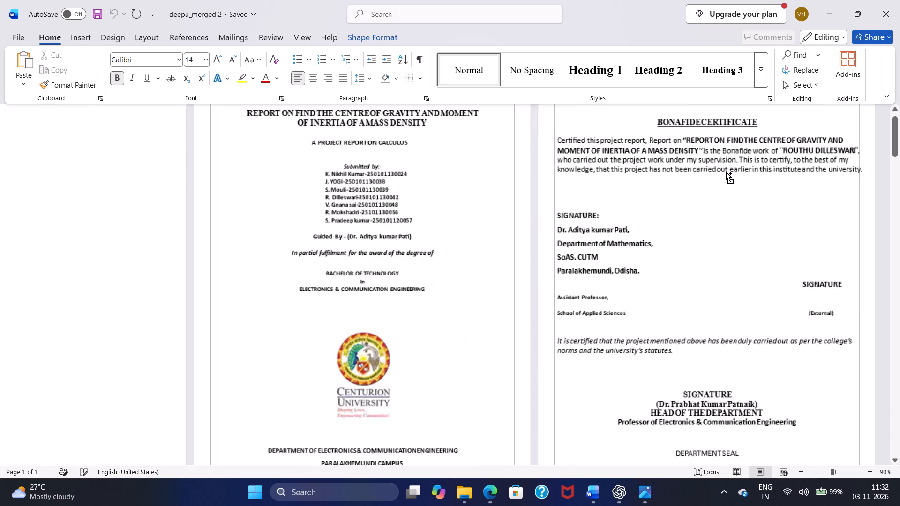
{"action": "scroll", "coordinate": [726, 172], "scroll_direction": "up", "scroll_amount": 2, "text": "ctrl"}
{"action": "scroll", "coordinate": [726, 172], "scroll_direction": "left", "scroll_amount": 1}
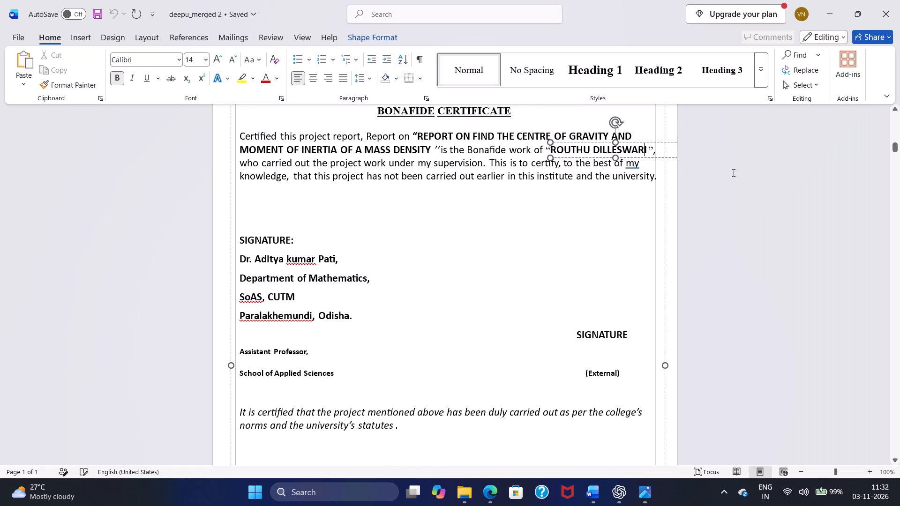
{"action": "key", "text": "Right"}
{"action": "key", "text": "BackSpace"}
{"action": "key", "text": "BackSpace"}
{"action": "key", "text": "BackSpace"}
{"action": "key", "text": "BackSpace"}
{"action": "key", "text": "BackSpace"}
{"action": "key", "text": "BackSpace"}
{"action": "key", "text": "BackSpace"}
{"action": "key", "text": "BackSpace"}
{"action": "key", "text": "BackSpace"}
{"action": "key", "text": "BackSpace"}
{"action": "key", "text": "BackSpace"}
{"action": "key", "text": "BackSpace"}
{"action": "key", "text": "BackSpace"}
{"action": "key", "text": "BackSpace"}
{"action": "key", "text": "BackSpace"}
{"action": "key", "text": "BackSpace"}
{"action": "key", "text": "BackSpace"}
{"action": "key", "text": "BackSpace"}
{"action": "key", "text": "BackSpace"}
{"action": "key", "text": "BackSpace"}
{"action": "key", "text": "BackSpace"}
{"action": "key", "text": "BackSpace"}
{"action": "key", "text": "BackSpace"}
{"action": "key", "text": "BackSpace"}
{"action": "key", "text": "BackSpace"}
{"action": "key", "text": "BackSpace"}
{"action": "key", "text": "BackSpace"}
{"action": "key", "text": "BackSpace"}
{"action": "key", "text": "BackSpace"}
{"action": "key", "text": "BackSpace"}
{"action": "key", "text": "BackSpace"}
{"action": "key", "text": "BackSpace"}
{"action": "key", "text": "BackSpace"}
{"action": "key", "text": "BackSpace"}
{"action": "key", "text": "BackSpace"}
{"action": "key", "text": "BackSpace"}
{"action": "key", "text": "BackSpace"}
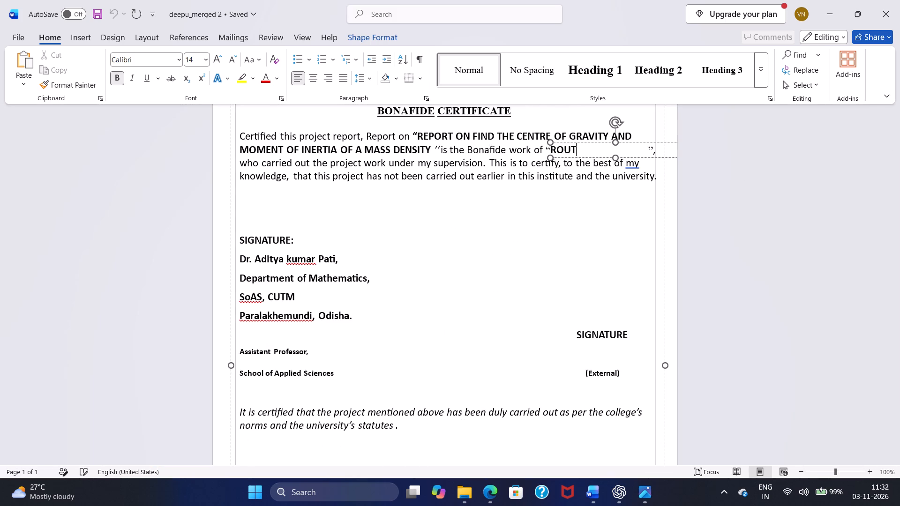
{"action": "key", "text": "BackSpace"}
{"action": "key", "text": "BackSpace"}
{"action": "key", "text": "BackSpace"}
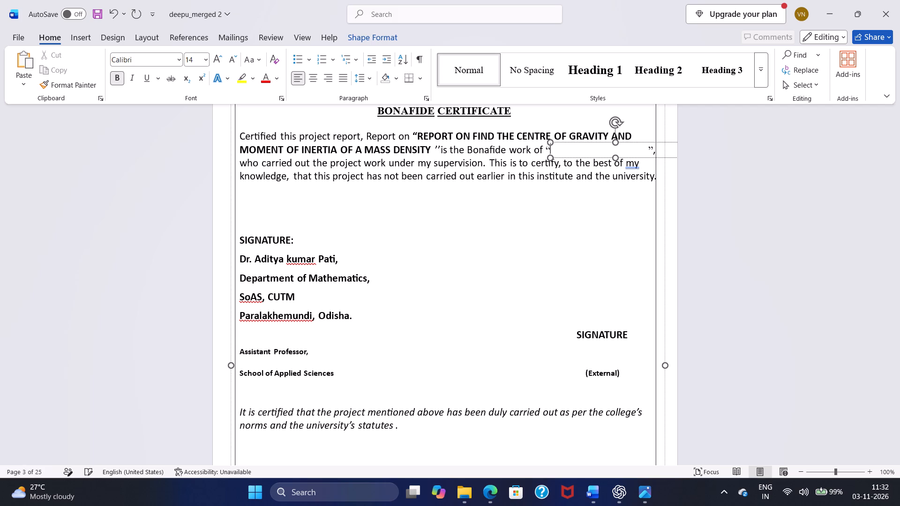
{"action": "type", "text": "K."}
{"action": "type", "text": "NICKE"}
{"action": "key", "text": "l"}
Insert six line breaks after the new student name in its text box.
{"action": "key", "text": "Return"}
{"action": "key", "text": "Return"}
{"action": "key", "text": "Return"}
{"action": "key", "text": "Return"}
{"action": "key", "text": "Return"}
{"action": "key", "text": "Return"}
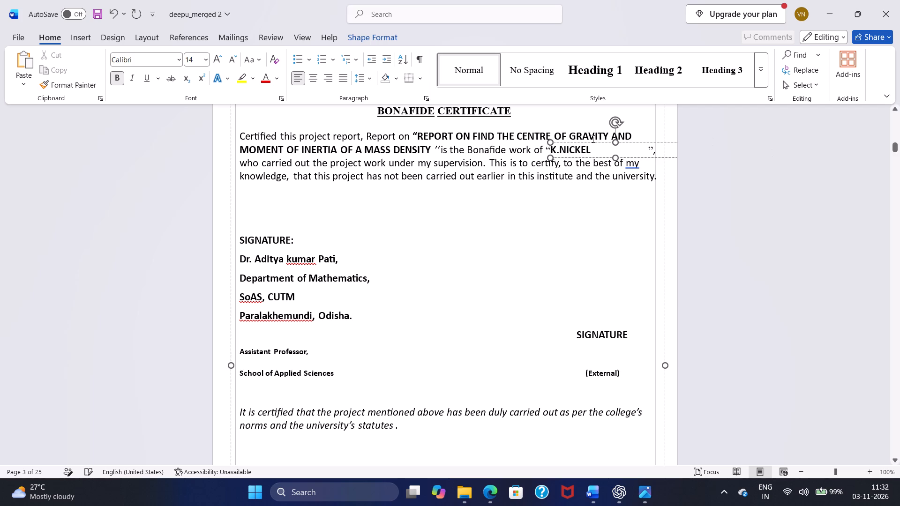
Correct the spelling of the new student's first name in the Bonafide Certificate and add the second name in capitals.
{"action": "left_click", "coordinate": [597, 148]}
{"action": "key", "text": "BackSpace"}
{"action": "key", "text": "BackSpace"}
{"action": "key", "text": "BackSpace"}
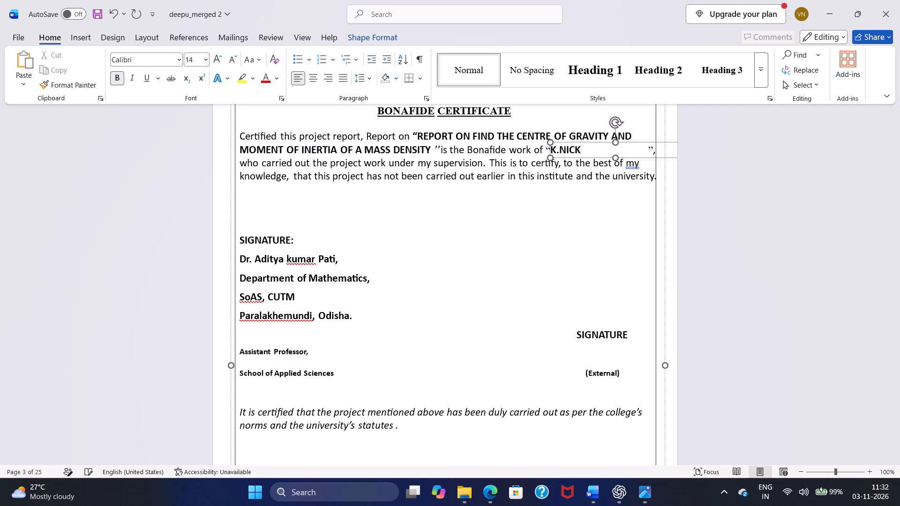
{"action": "key", "text": "BackSpace"}
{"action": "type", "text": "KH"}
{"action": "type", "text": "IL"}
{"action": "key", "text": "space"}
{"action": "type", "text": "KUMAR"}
{"action": "left_click", "coordinate": [601, 235]}
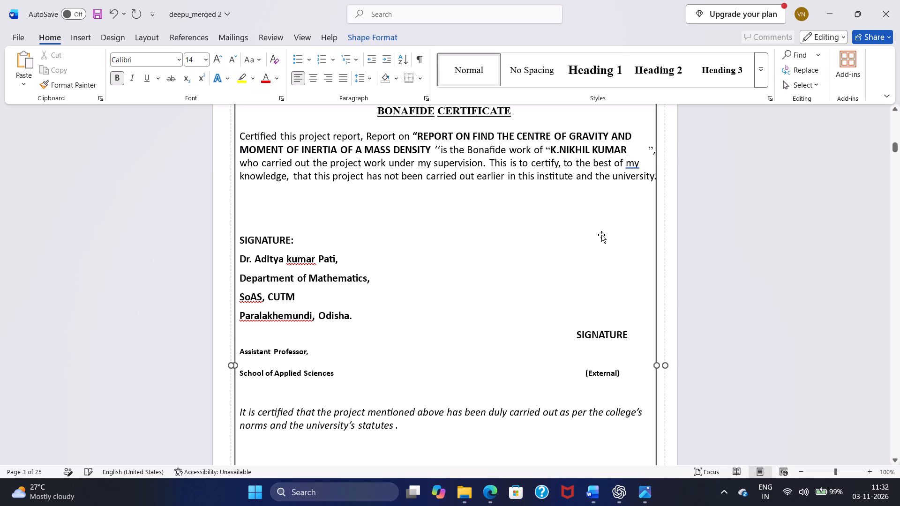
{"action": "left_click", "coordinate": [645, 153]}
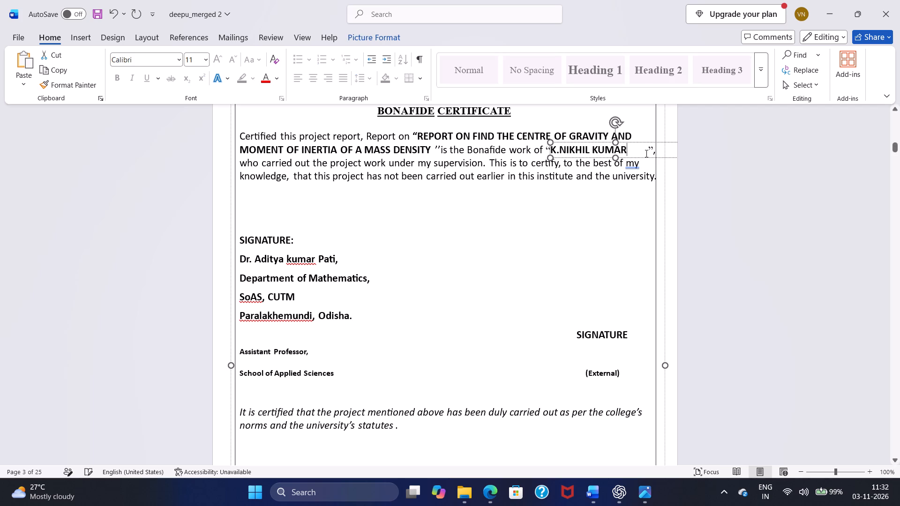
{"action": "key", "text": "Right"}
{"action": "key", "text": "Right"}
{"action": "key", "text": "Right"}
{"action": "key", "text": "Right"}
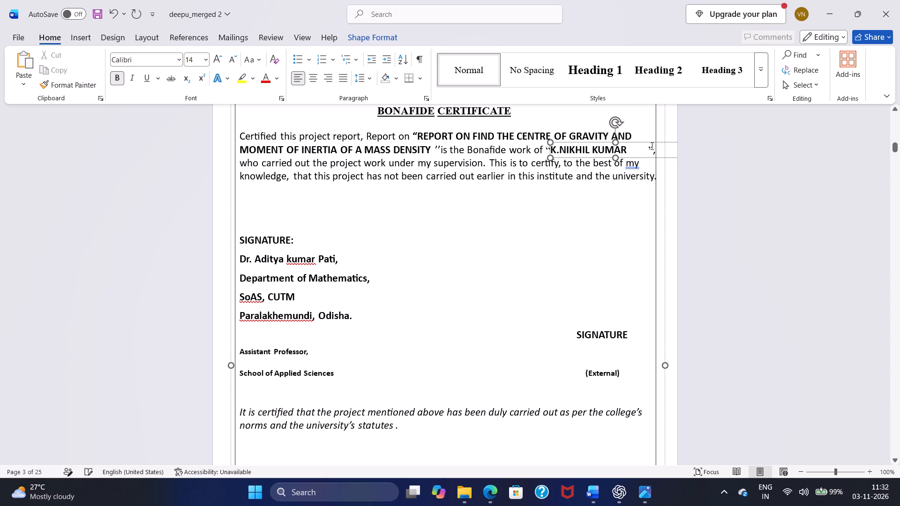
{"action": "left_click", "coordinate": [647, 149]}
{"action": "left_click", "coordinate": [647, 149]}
Insert a line break before "Signature" beside "Registration No:" on the Declaration page.
{"action": "scroll", "coordinate": [367, 340], "scroll_direction": "down", "scroll_amount": 4}
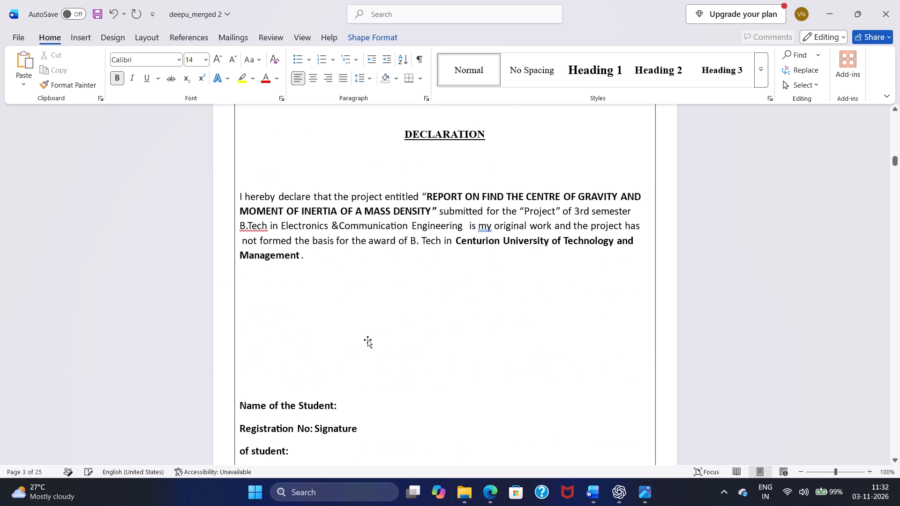
{"action": "scroll", "coordinate": [367, 340], "scroll_direction": "down", "scroll_amount": 1}
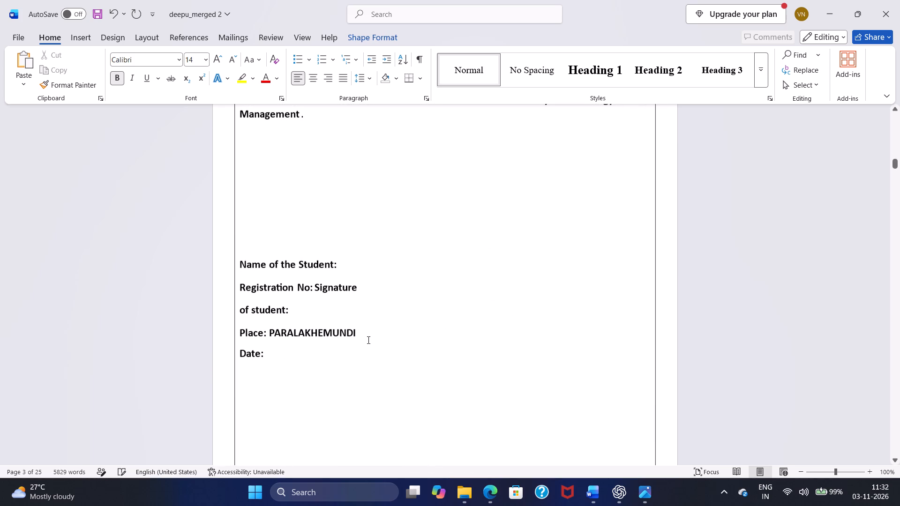
{"action": "scroll", "coordinate": [367, 340], "scroll_direction": "down", "scroll_amount": 1}
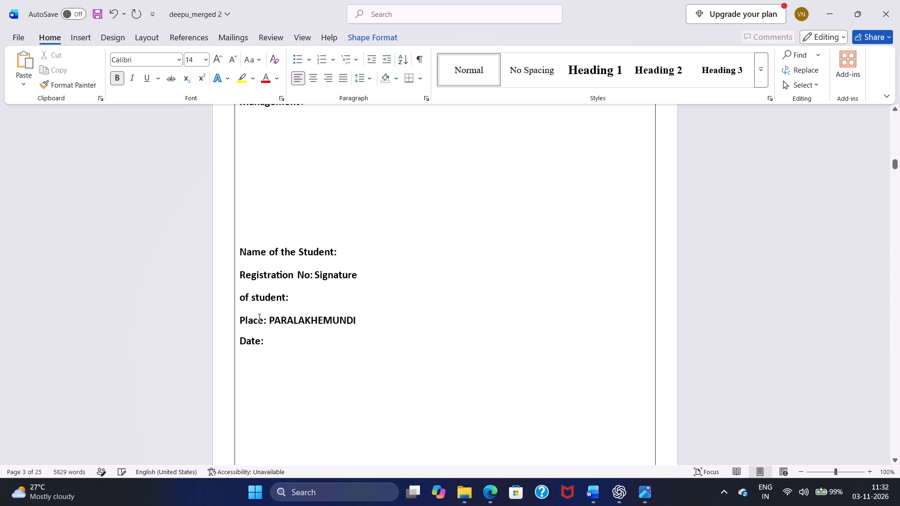
{"action": "left_click", "coordinate": [315, 276]}
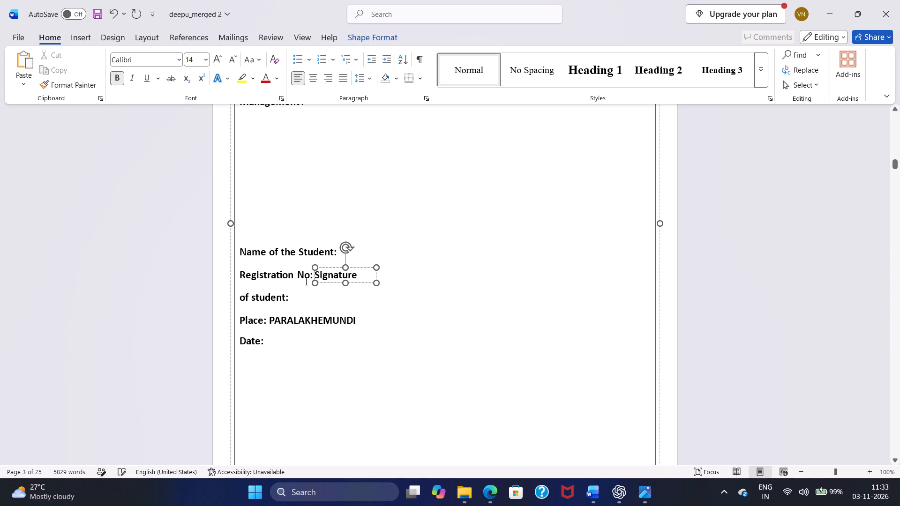
{"action": "key", "text": "Return"}
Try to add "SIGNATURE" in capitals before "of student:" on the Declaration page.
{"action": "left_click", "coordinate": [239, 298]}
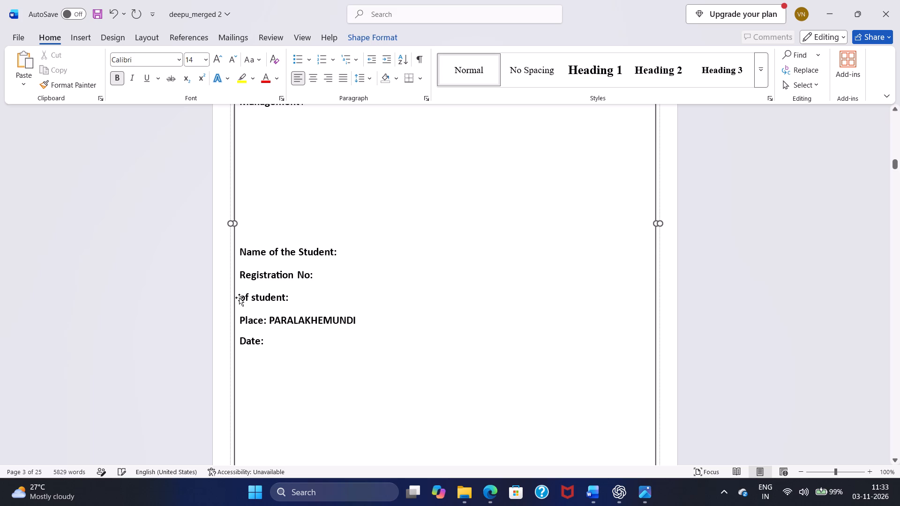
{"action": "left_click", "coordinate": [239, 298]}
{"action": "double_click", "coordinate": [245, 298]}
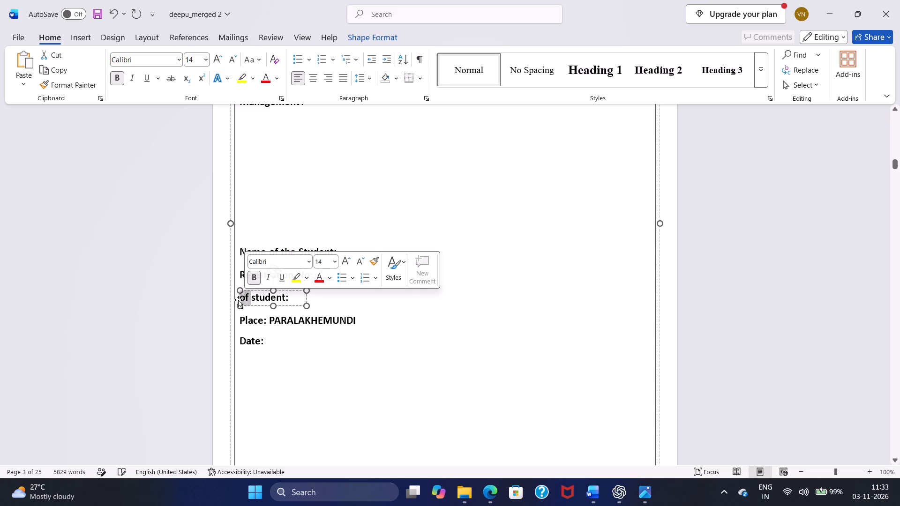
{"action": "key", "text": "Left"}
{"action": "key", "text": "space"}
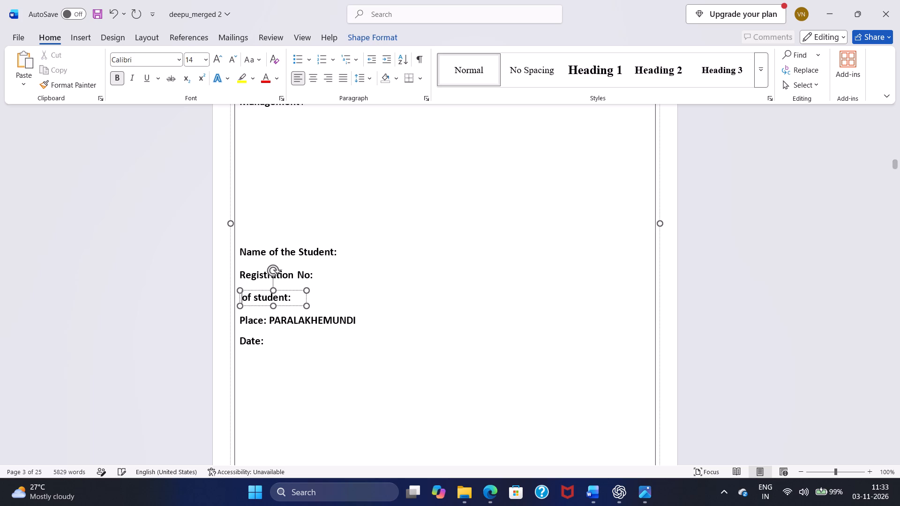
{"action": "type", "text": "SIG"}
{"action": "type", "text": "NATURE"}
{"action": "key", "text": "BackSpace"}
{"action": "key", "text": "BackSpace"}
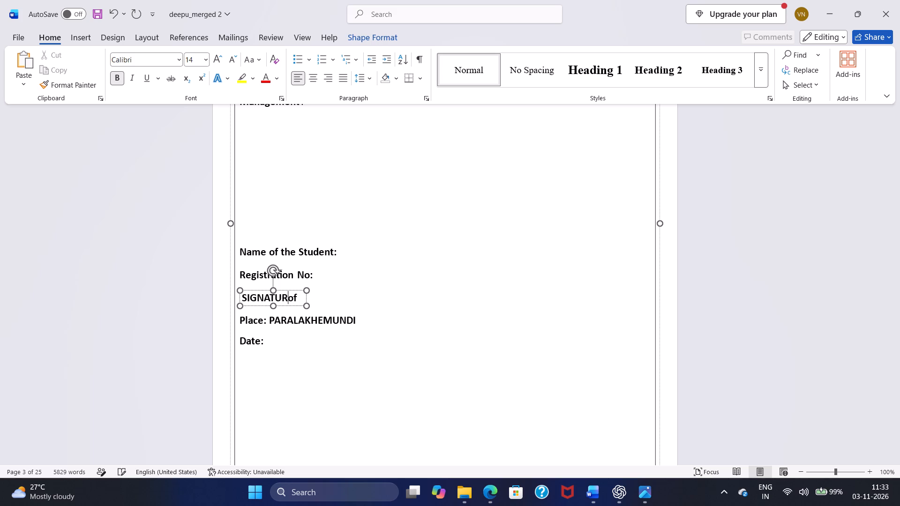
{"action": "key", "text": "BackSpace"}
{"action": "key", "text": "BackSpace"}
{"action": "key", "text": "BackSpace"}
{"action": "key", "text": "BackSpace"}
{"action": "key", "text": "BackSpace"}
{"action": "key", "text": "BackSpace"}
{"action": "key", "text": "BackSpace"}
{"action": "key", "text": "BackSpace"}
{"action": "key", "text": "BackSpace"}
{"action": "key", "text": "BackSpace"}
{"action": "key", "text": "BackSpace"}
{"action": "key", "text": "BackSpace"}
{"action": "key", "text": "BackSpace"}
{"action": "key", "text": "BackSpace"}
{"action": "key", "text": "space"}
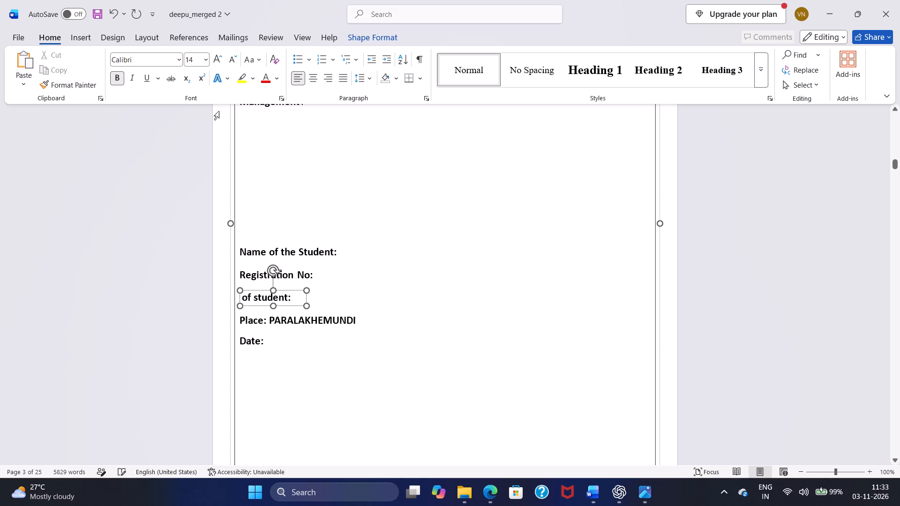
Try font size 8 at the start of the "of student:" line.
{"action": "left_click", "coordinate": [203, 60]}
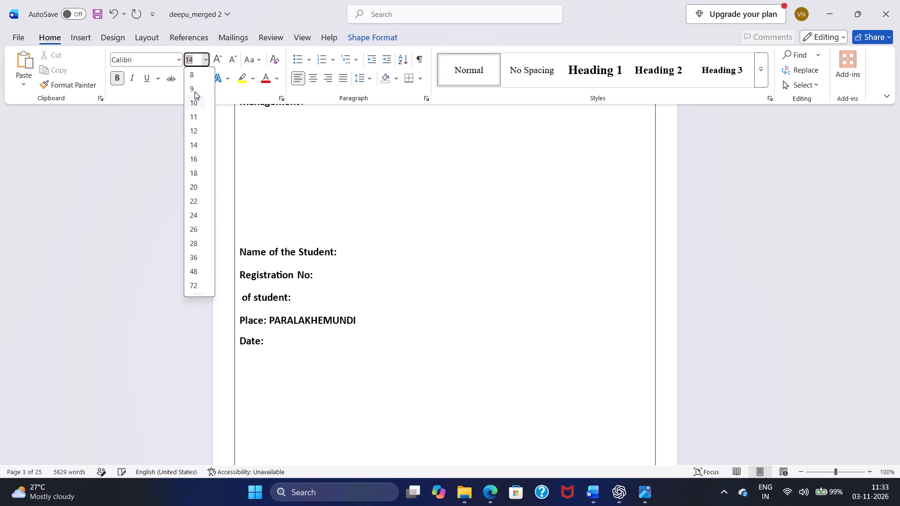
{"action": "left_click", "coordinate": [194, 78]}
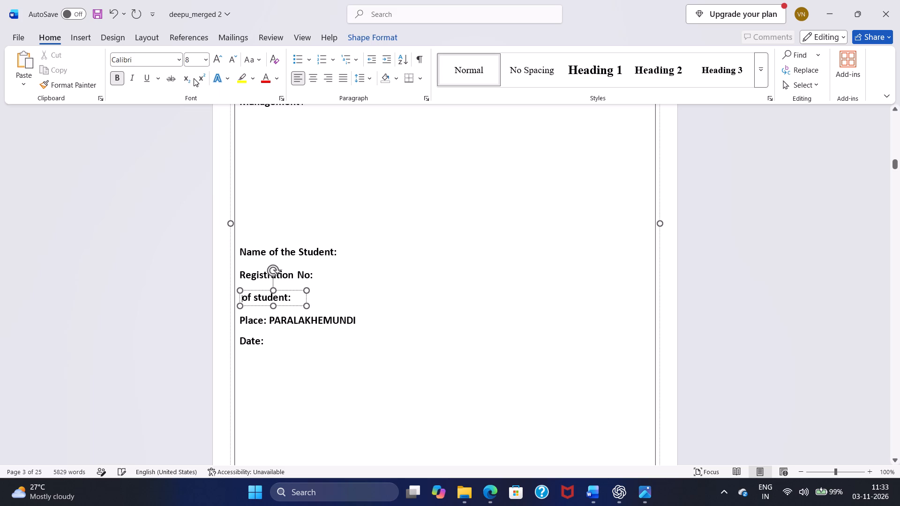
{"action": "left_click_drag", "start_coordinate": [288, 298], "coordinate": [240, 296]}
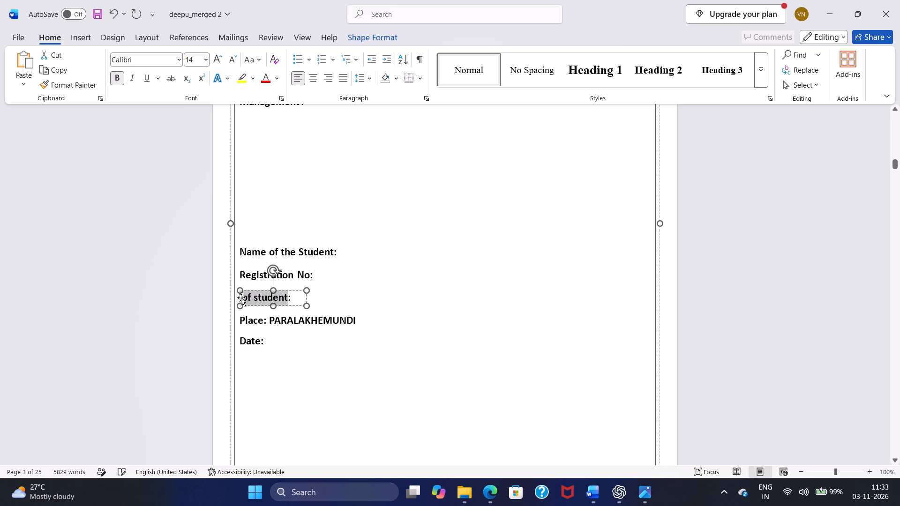
Insert "Signature" before "of student:" on the Declaration page so the line reads "Signature of student:".
{"action": "left_click", "coordinate": [242, 296]}
{"action": "left_click", "coordinate": [244, 297]}
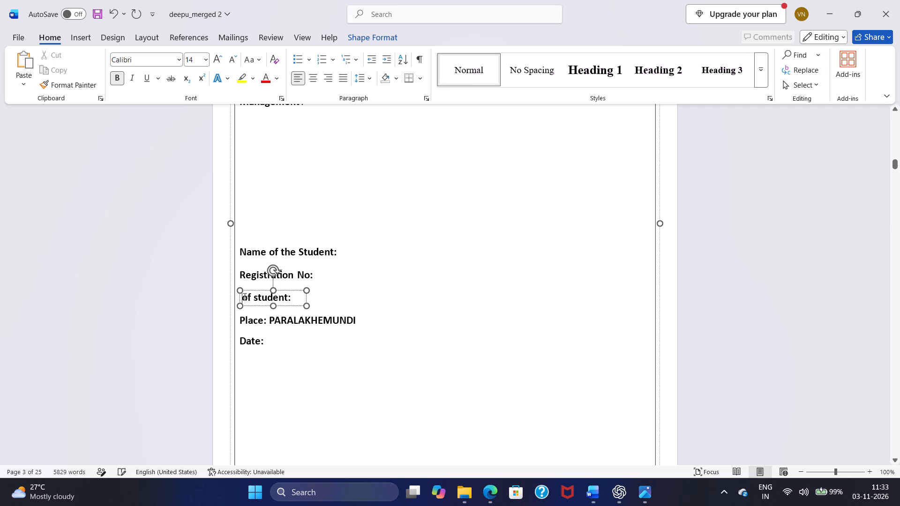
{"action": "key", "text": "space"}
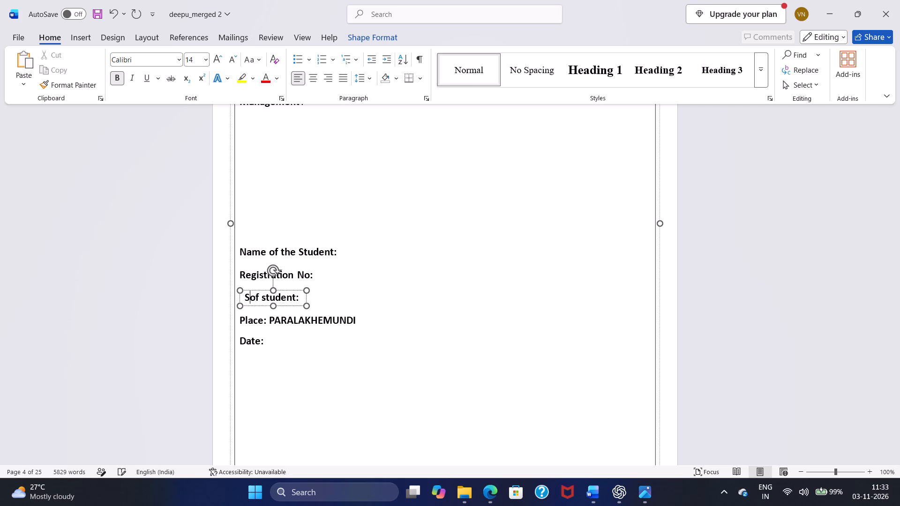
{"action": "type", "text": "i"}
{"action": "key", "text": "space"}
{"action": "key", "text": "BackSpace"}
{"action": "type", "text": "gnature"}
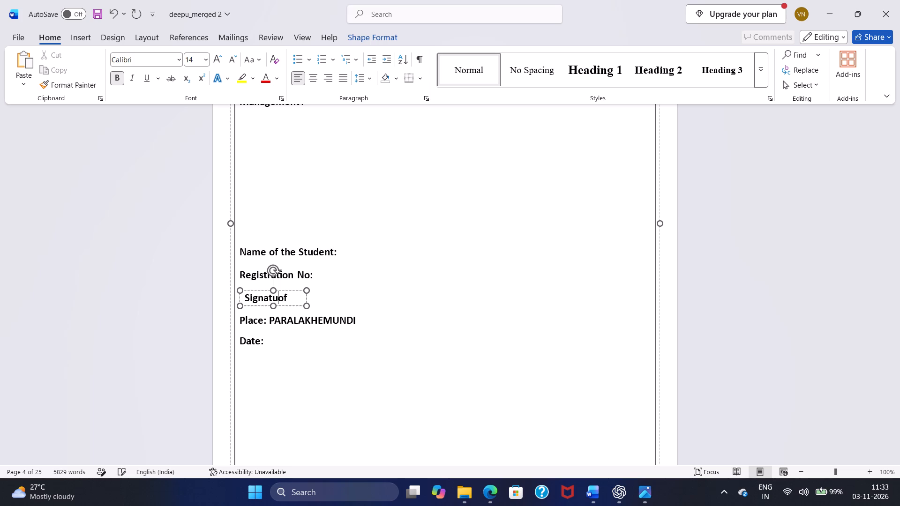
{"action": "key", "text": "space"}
Resize the "Signature of student:" text box so the whole line fits between the registration number and place lines.
{"action": "left_click_drag", "start_coordinate": [306, 291], "coordinate": [342, 286]}
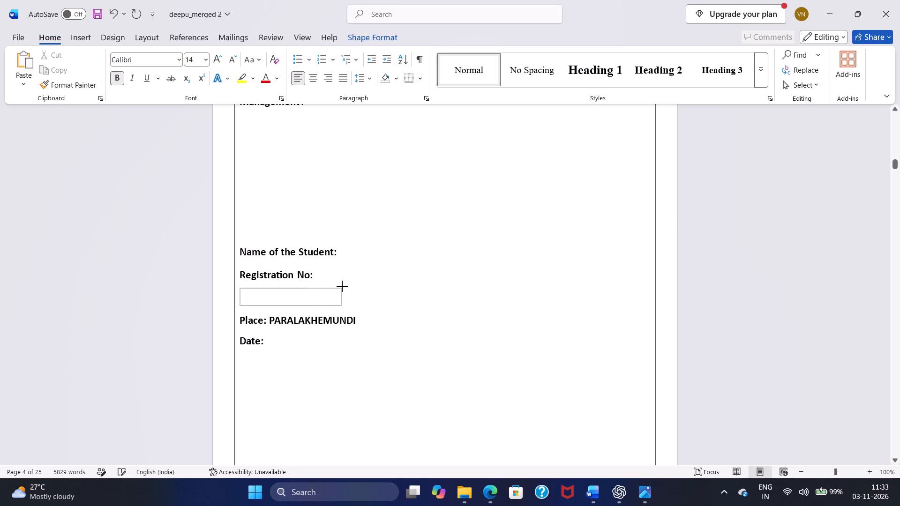
{"action": "left_click_drag", "start_coordinate": [342, 286], "coordinate": [351, 295]}
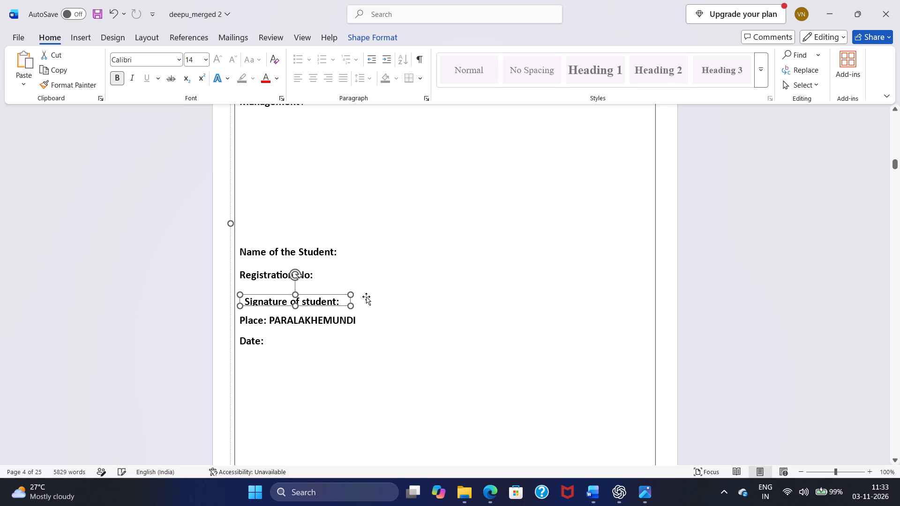
{"action": "left_click", "coordinate": [396, 278]}
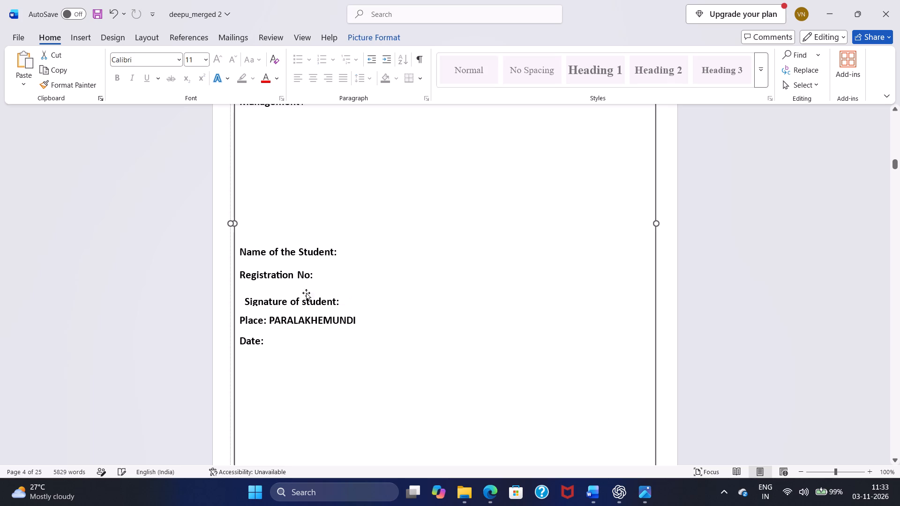
{"action": "left_click", "coordinate": [297, 303]}
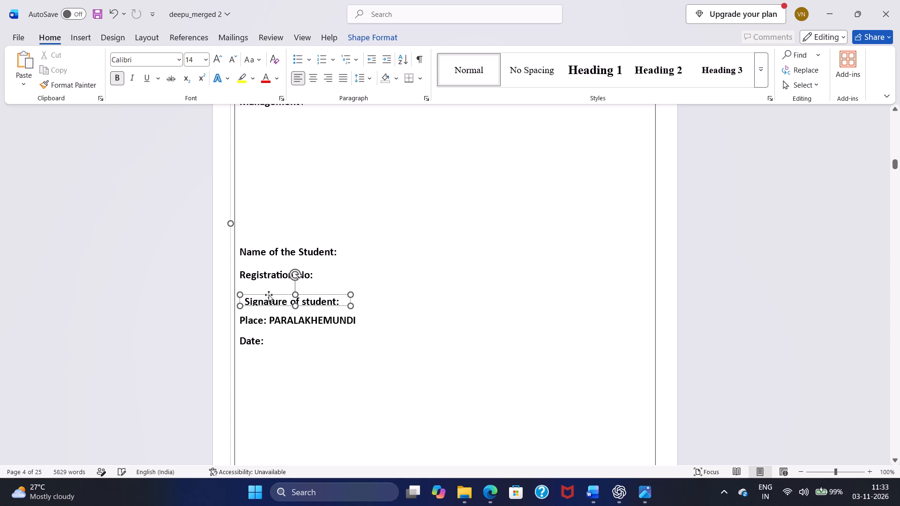
{"action": "left_click_drag", "start_coordinate": [241, 294], "coordinate": [240, 290]}
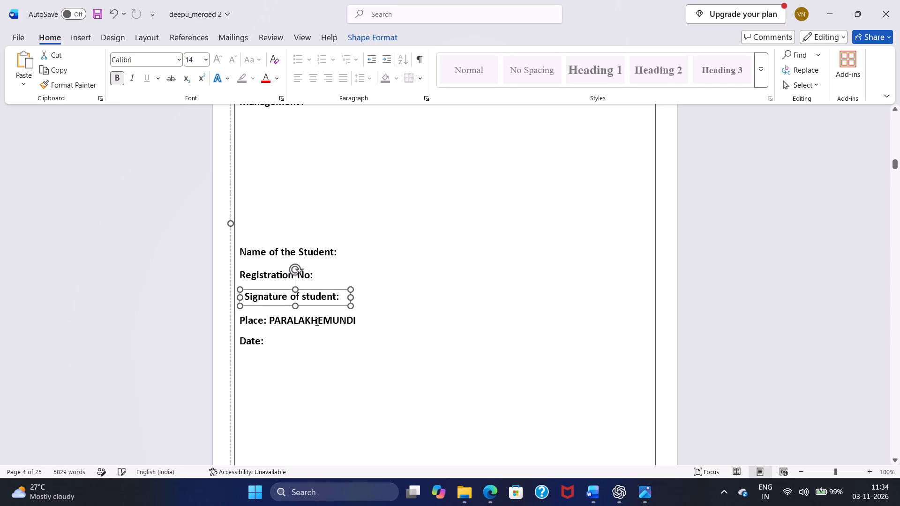
{"action": "left_click", "coordinate": [426, 340]}
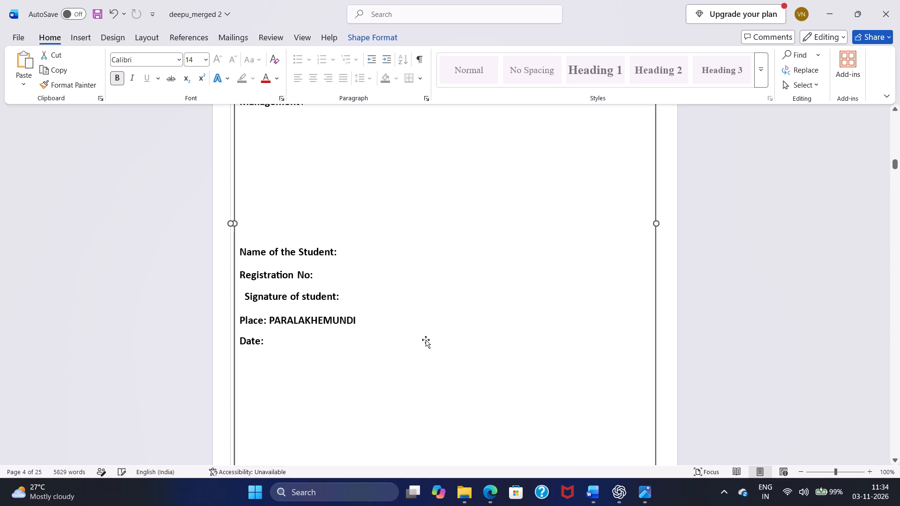
{"action": "scroll", "coordinate": [426, 340], "scroll_direction": "up", "scroll_amount": 1}
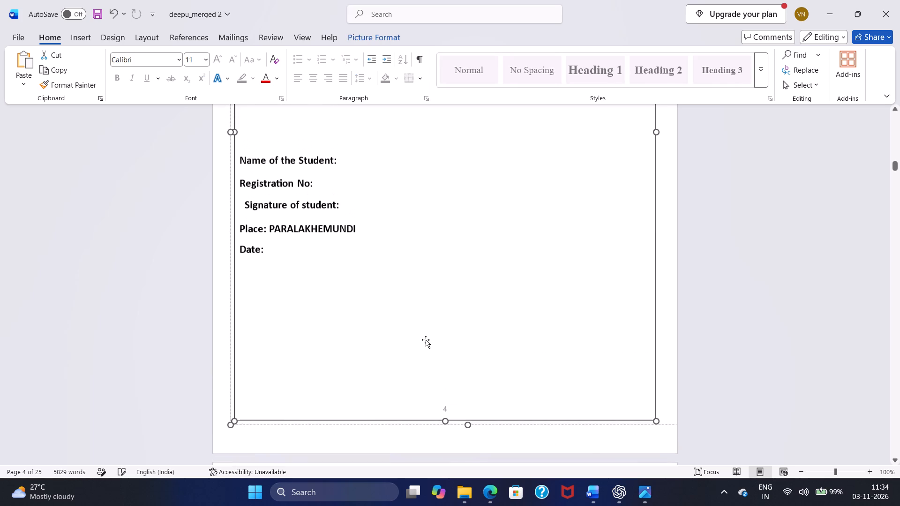
Shift the "Signature of student:" text box on the Declaration page so its text aligns with the starts of the neighbouring lines.
{"action": "scroll", "coordinate": [426, 340], "scroll_direction": "up", "scroll_amount": 1}
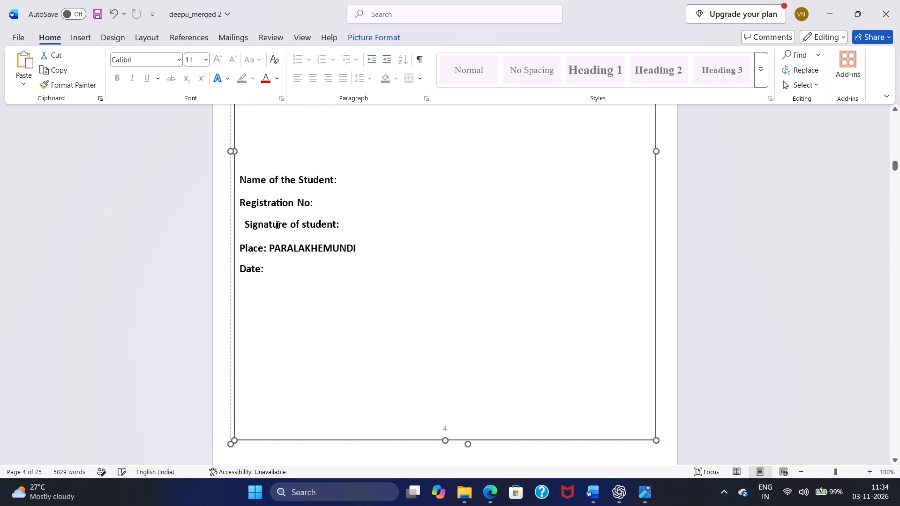
{"action": "left_click", "coordinate": [276, 224]}
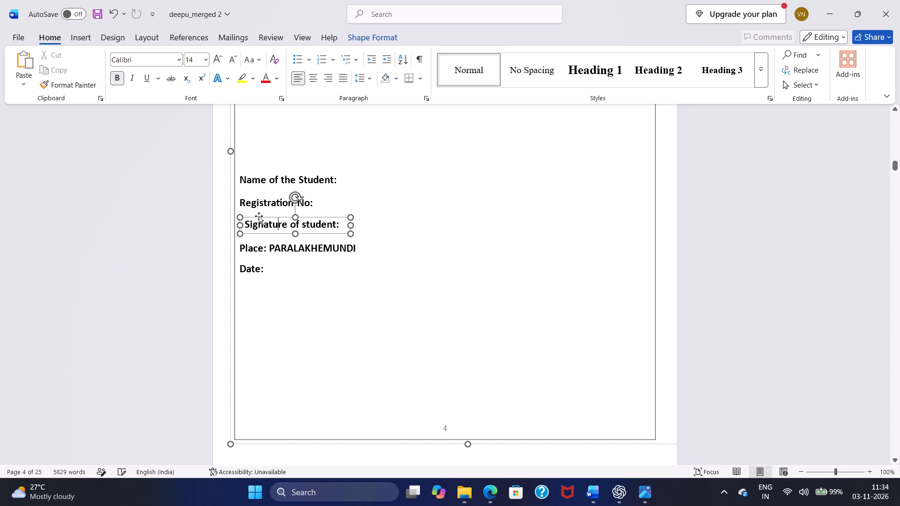
{"action": "left_click_drag", "start_coordinate": [278, 217], "coordinate": [273, 217]}
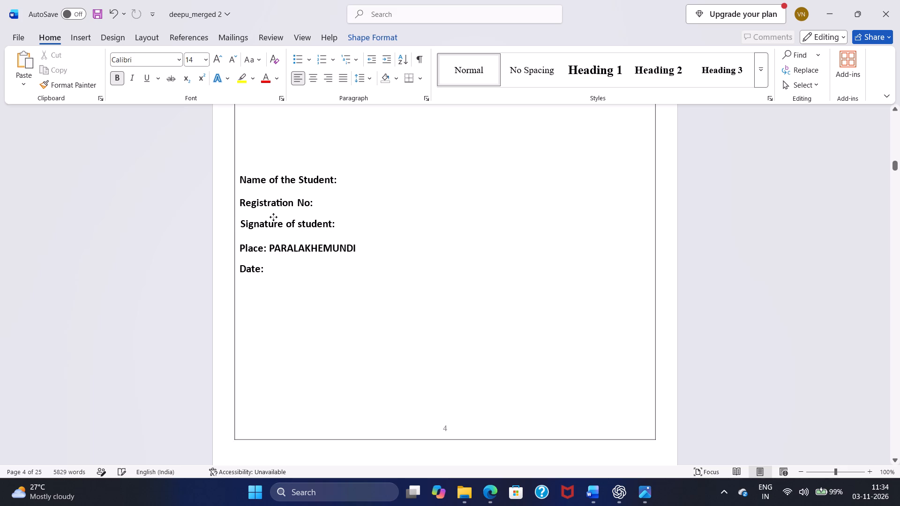
{"action": "left_click_drag", "start_coordinate": [273, 217], "coordinate": [274, 217]}
{"action": "left_click", "coordinate": [347, 336]}
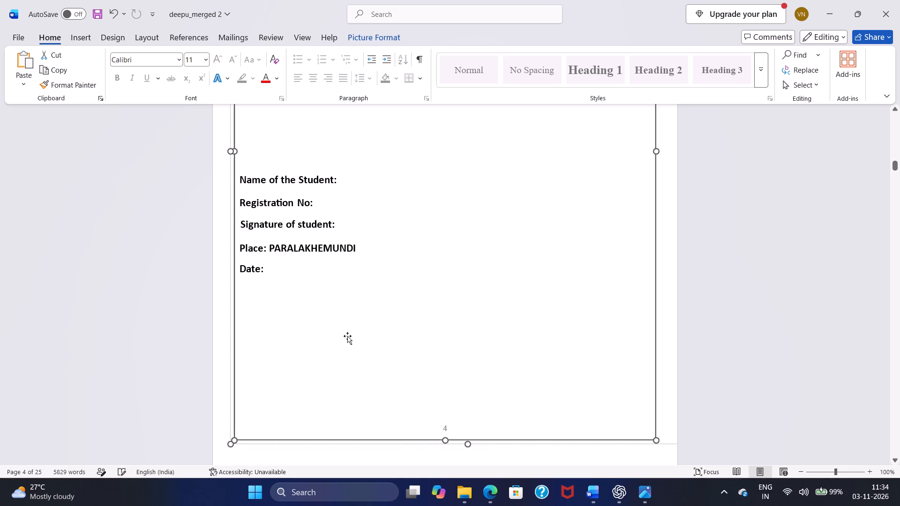
Review the acknowledgement page and the title page with its list of submitting students.
{"action": "scroll", "coordinate": [347, 336], "scroll_direction": "down", "scroll_amount": 3}
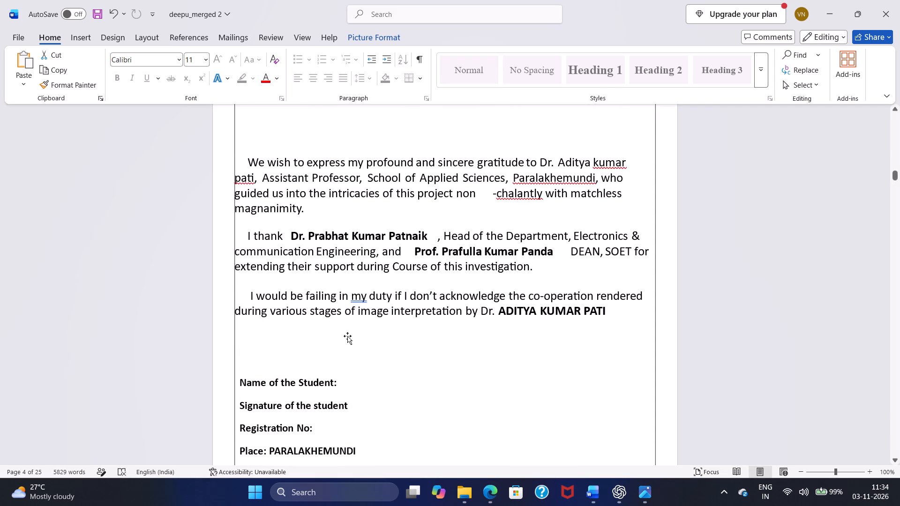
{"action": "scroll", "coordinate": [467, 252], "scroll_direction": "up", "scroll_amount": 12}
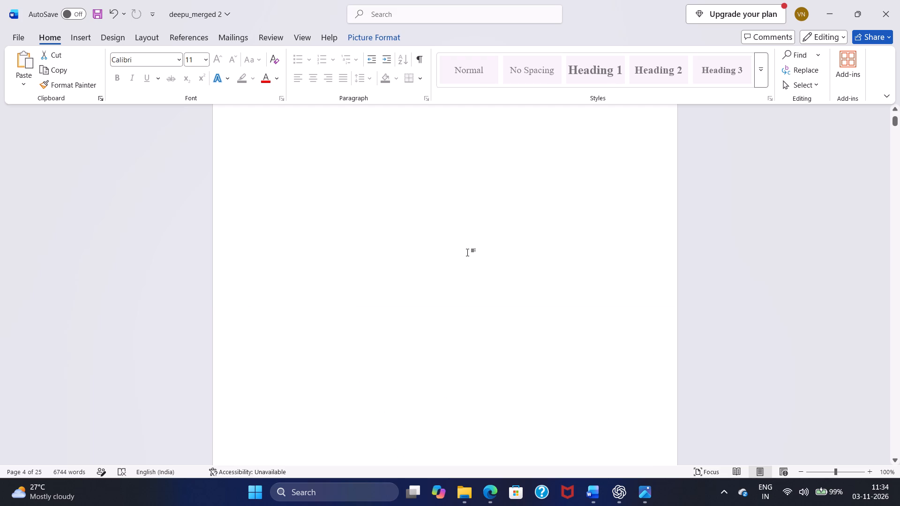
{"action": "scroll", "coordinate": [467, 252], "scroll_direction": "down", "scroll_amount": 5}
{"action": "scroll", "coordinate": [467, 252], "scroll_direction": "down", "scroll_amount": 20}
{"action": "scroll", "coordinate": [467, 252], "scroll_direction": "down", "scroll_amount": 3}
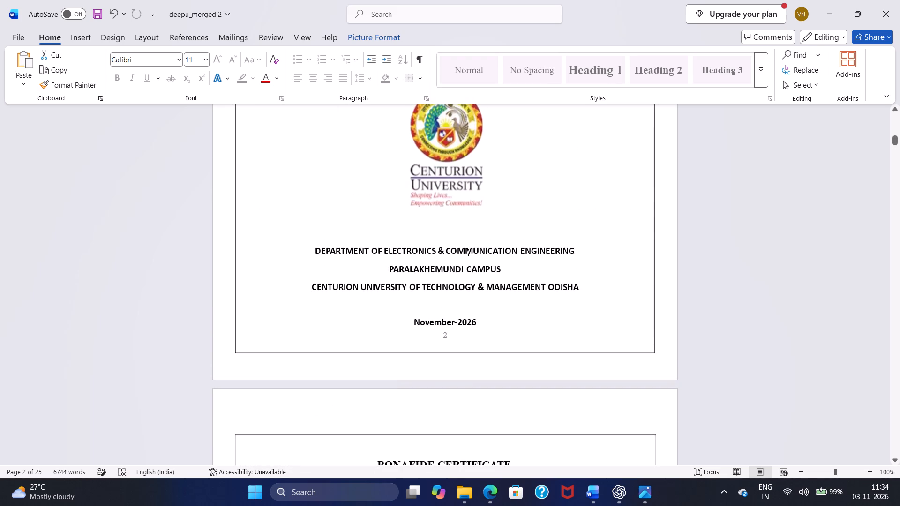
{"action": "scroll", "coordinate": [467, 252], "scroll_direction": "up", "scroll_amount": 3}
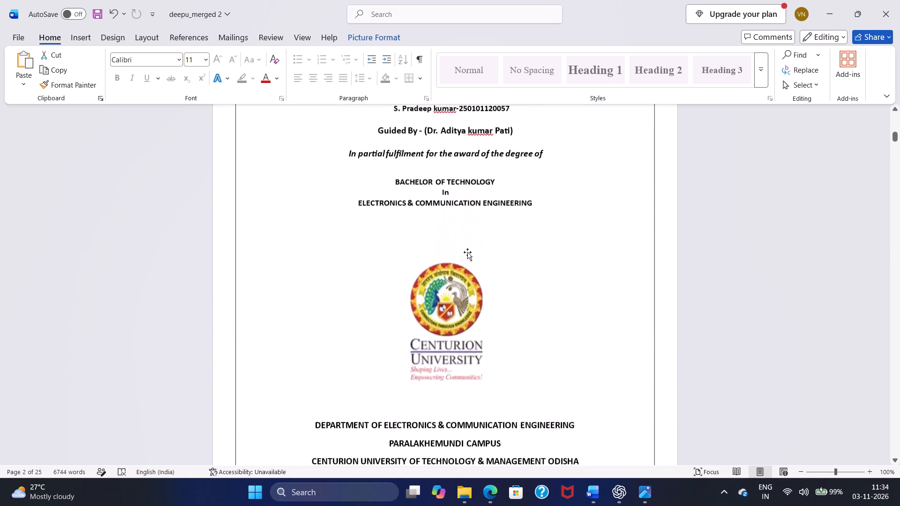
{"action": "scroll", "coordinate": [467, 252], "scroll_direction": "up", "scroll_amount": 1}
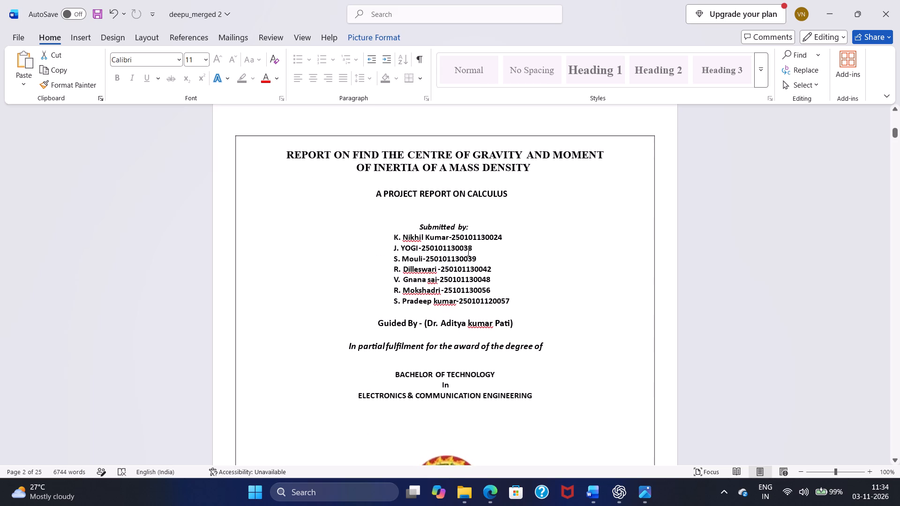
Move the student name text box on the Bonafide Certificate so the name sits centred between its quotation marks.
{"action": "scroll", "coordinate": [467, 252], "scroll_direction": "down", "scroll_amount": 4}
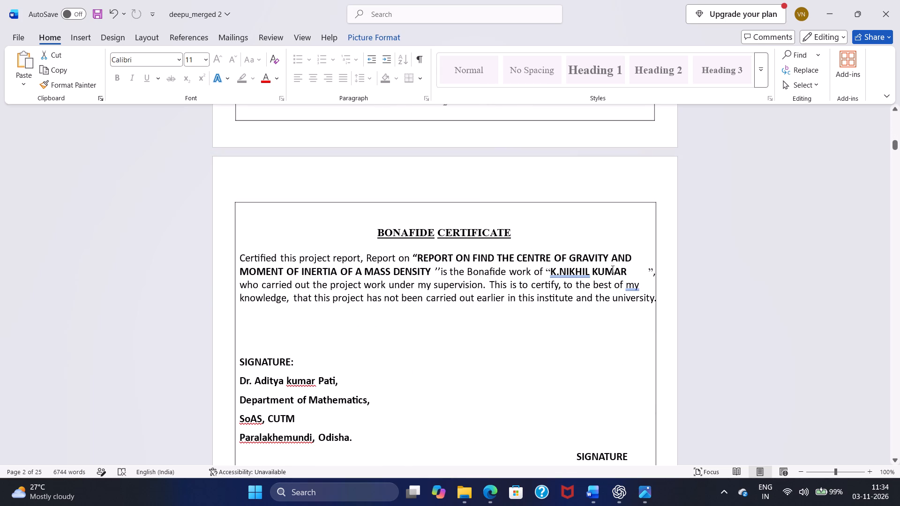
{"action": "left_click", "coordinate": [640, 270]}
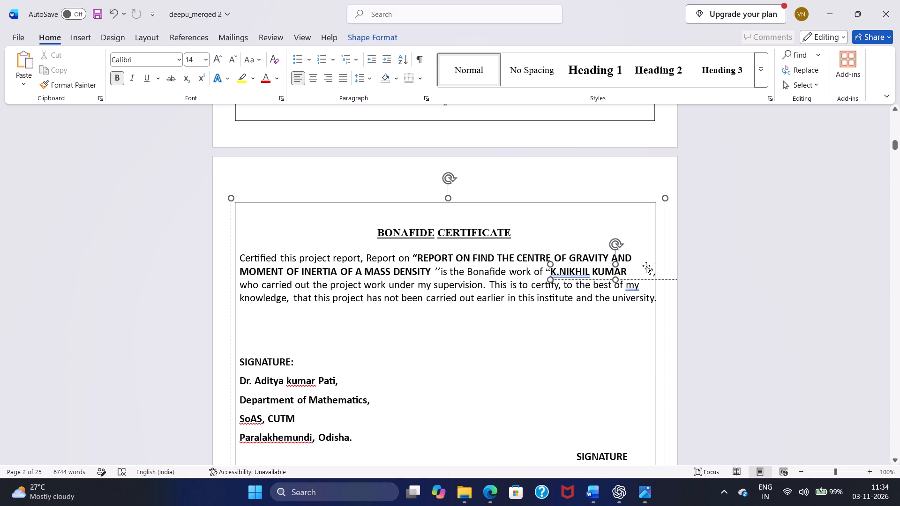
{"action": "left_click_drag", "start_coordinate": [646, 266], "coordinate": [659, 265]}
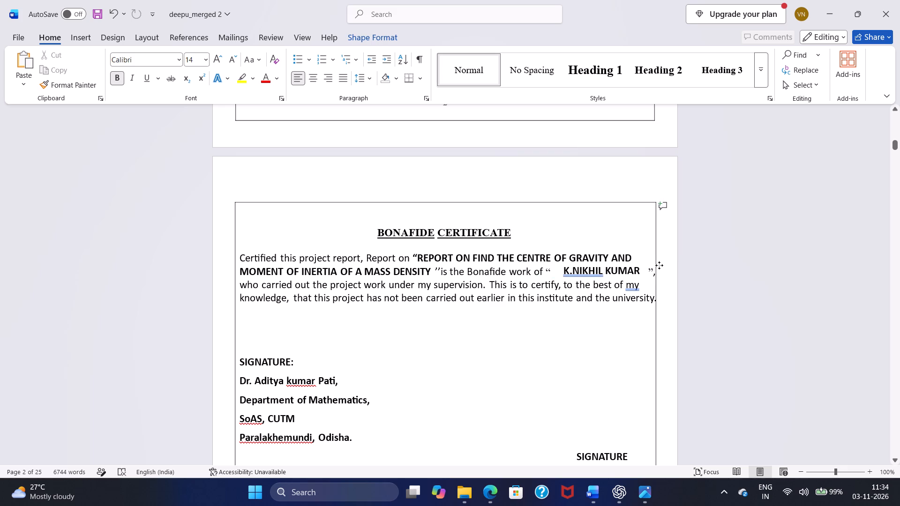
{"action": "left_click_drag", "start_coordinate": [659, 265], "coordinate": [658, 266]}
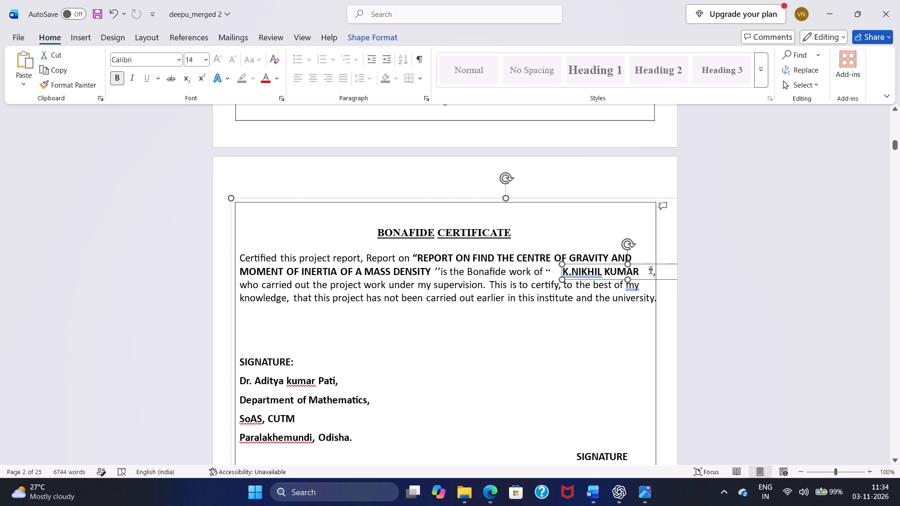
{"action": "left_click", "coordinate": [653, 271]}
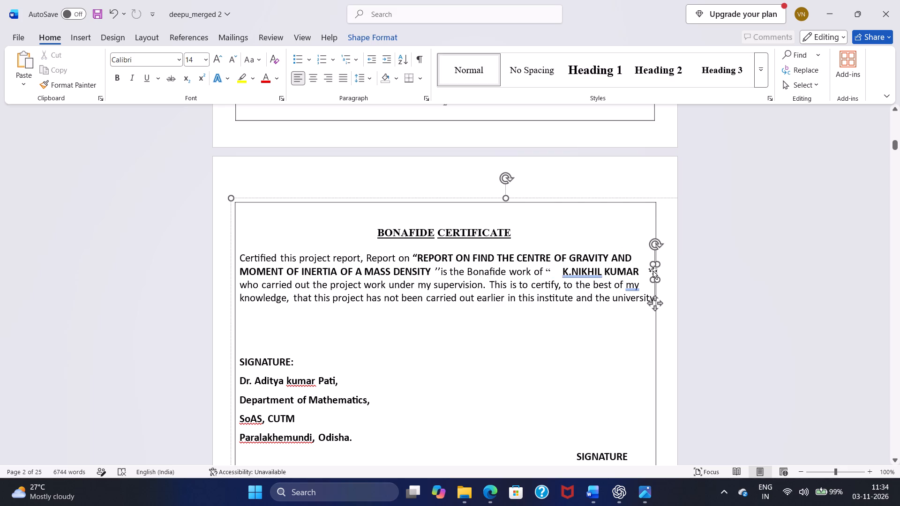
{"action": "left_click", "coordinate": [550, 355]}
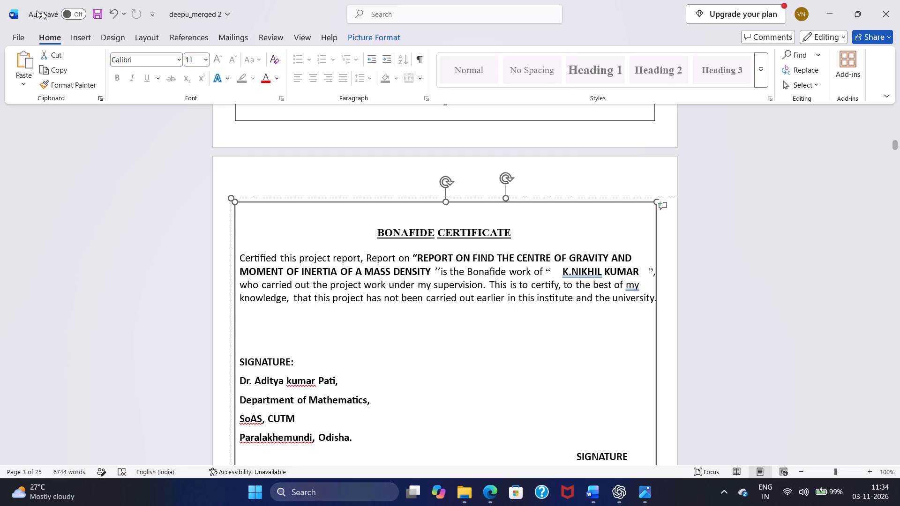
Save a copy of the report to the Desktop as a Word Document named "nickel pdf".
{"action": "left_click", "coordinate": [14, 38]}
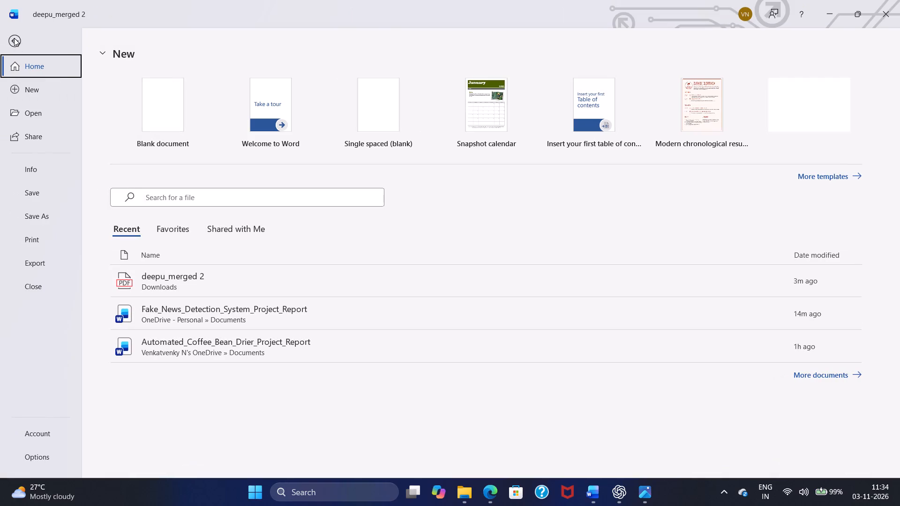
{"action": "left_click", "coordinate": [39, 214]}
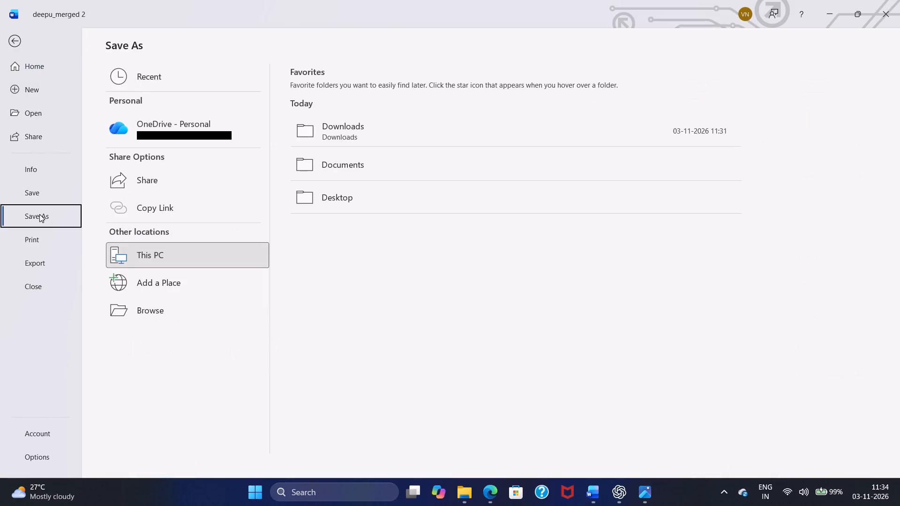
{"action": "left_click", "coordinate": [197, 245]}
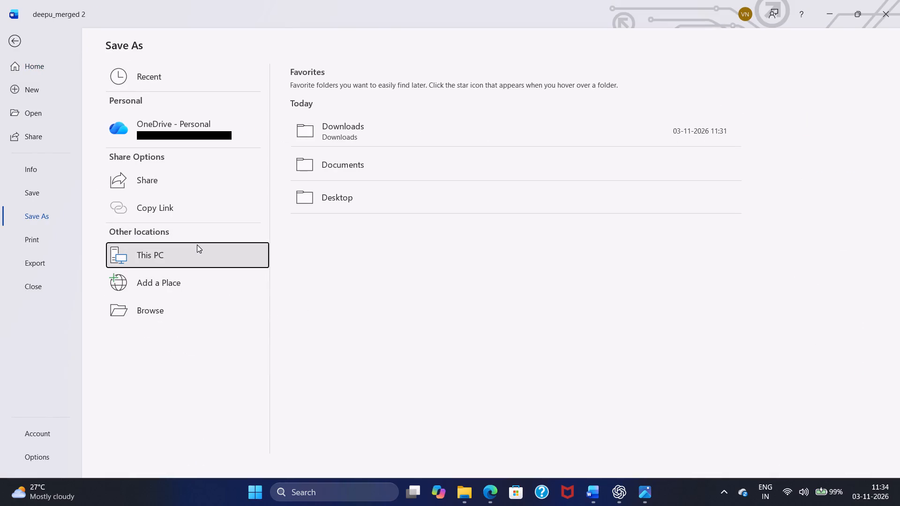
{"action": "left_click", "coordinate": [197, 245]}
{"action": "left_click", "coordinate": [336, 197]}
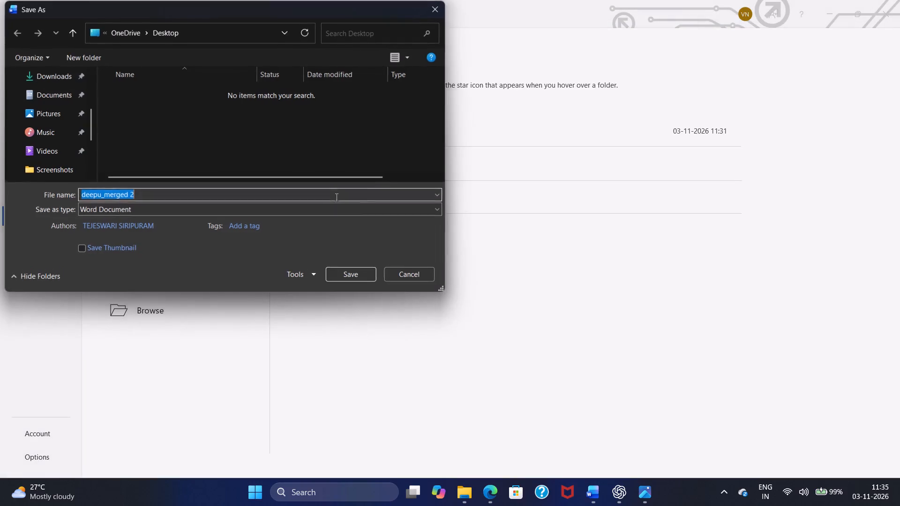
{"action": "key", "text": "Right"}
{"action": "left_click", "coordinate": [278, 204]}
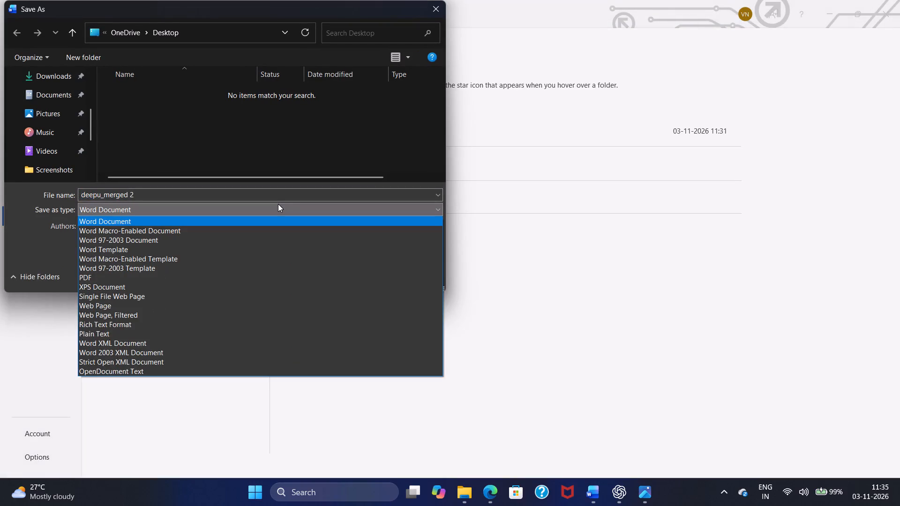
{"action": "left_click", "coordinate": [277, 191]}
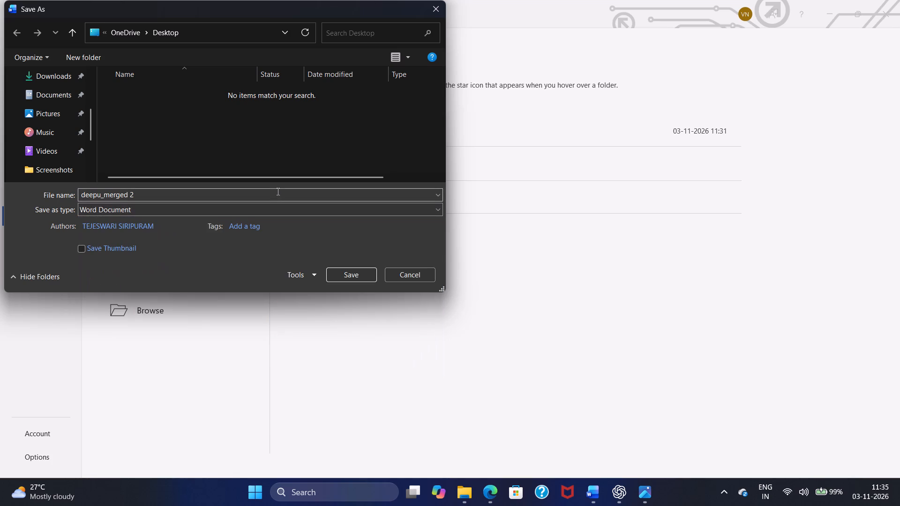
{"action": "key", "text": "BackSpace"}
{"action": "left_click_drag", "start_coordinate": [210, 202], "coordinate": [147, 191]}
{"action": "left_click", "coordinate": [147, 191]}
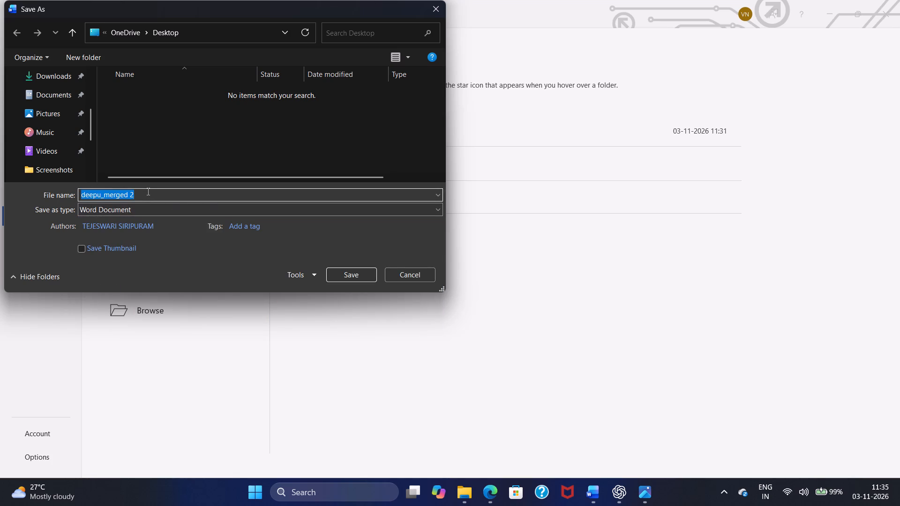
{"action": "key", "text": "BackSpace"}
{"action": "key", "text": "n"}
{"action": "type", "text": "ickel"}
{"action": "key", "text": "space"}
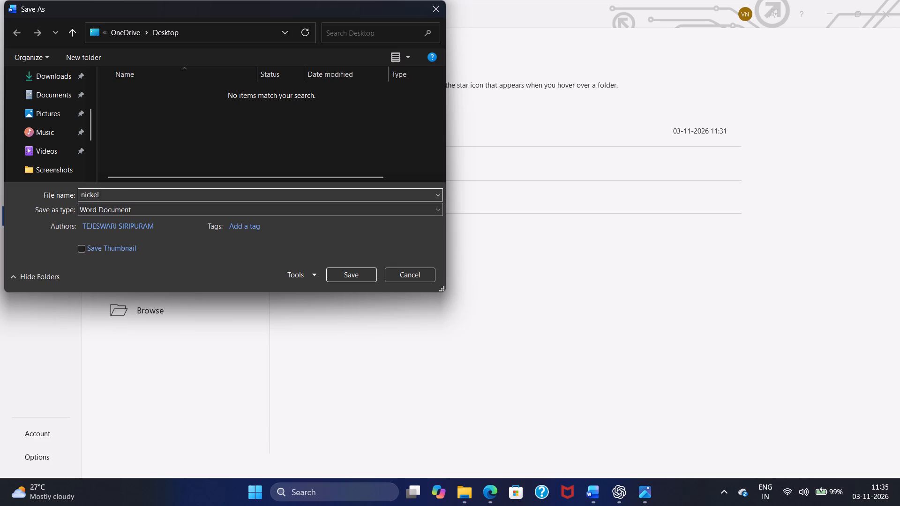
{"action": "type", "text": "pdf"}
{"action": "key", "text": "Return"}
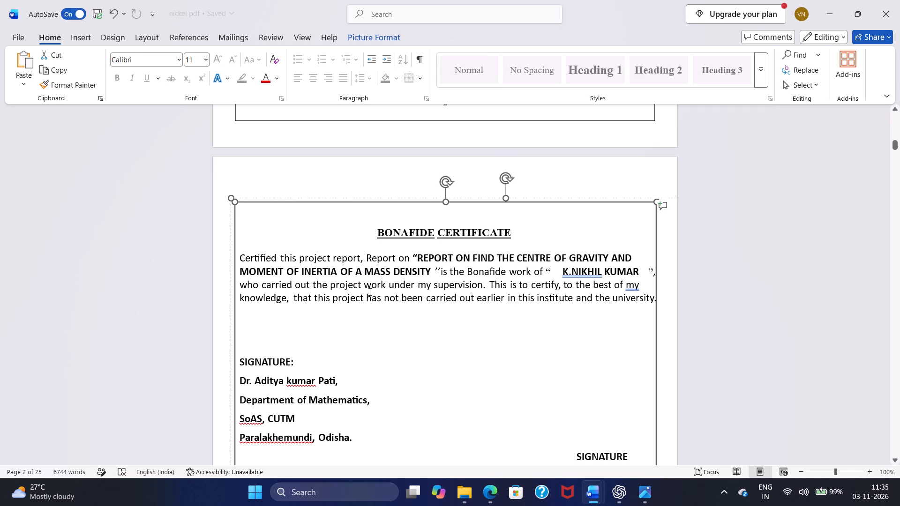
Replace the student name in the Bonafide Certificate's name text box with the next student's initial and first name.
{"action": "left_click", "coordinate": [642, 274]}
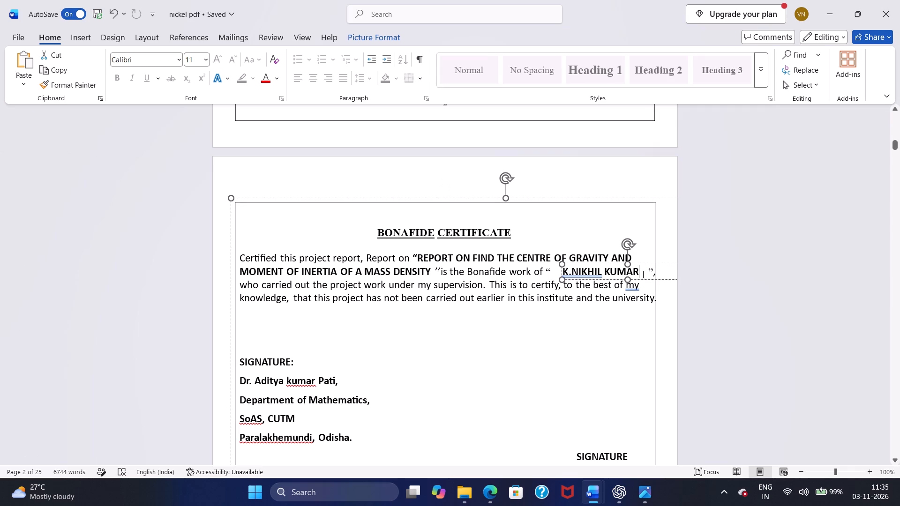
{"action": "key", "text": "BackSpace"}
{"action": "key", "text": "BackSpace"}
{"action": "key", "text": "BackSpace"}
{"action": "key", "text": "BackSpace"}
{"action": "key", "text": "BackSpace"}
{"action": "key", "text": "BackSpace"}
{"action": "key", "text": "BackSpace"}
{"action": "key", "text": "BackSpace"}
{"action": "key", "text": "BackSpace"}
{"action": "key", "text": "BackSpace"}
{"action": "key", "text": "BackSpace"}
{"action": "key", "text": "BackSpace"}
{"action": "key", "text": "BackSpace"}
{"action": "key", "text": "BackSpace"}
{"action": "key", "text": "BackSpace"}
{"action": "key", "text": "BackSpace"}
{"action": "key", "text": "BackSpace"}
{"action": "key", "text": "BackSpace"}
{"action": "key", "text": "BackSpace"}
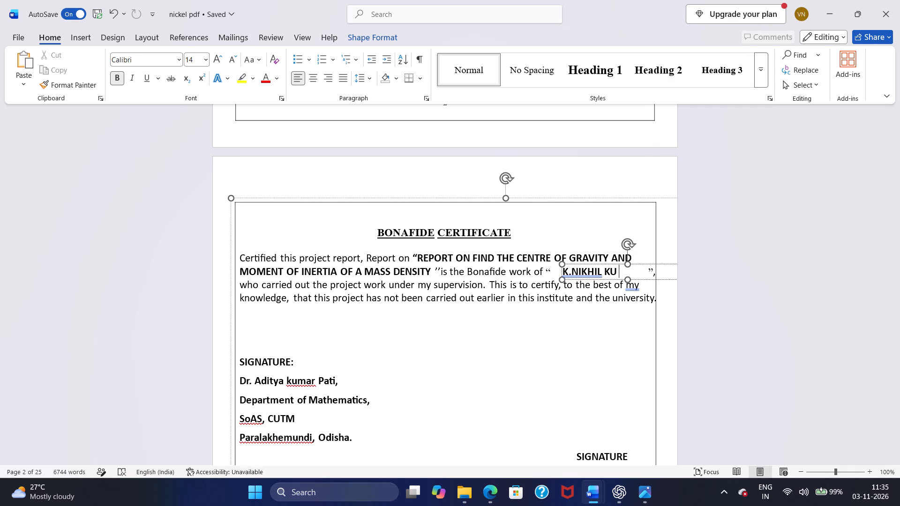
{"action": "key", "text": "BackSpace"}
{"action": "key", "text": "BackSpace"}
{"action": "key", "text": "BackSpace"}
{"action": "key", "text": "BackSpace"}
{"action": "key", "text": "BackSpace"}
{"action": "key", "text": "BackSpace"}
{"action": "key", "text": "BackSpace"}
{"action": "key", "text": "BackSpace"}
{"action": "key", "text": "BackSpace"}
{"action": "key", "text": "BackSpace"}
{"action": "key", "text": "BackSpace"}
{"action": "key", "text": "BackSpace"}
{"action": "key", "text": "BackSpace"}
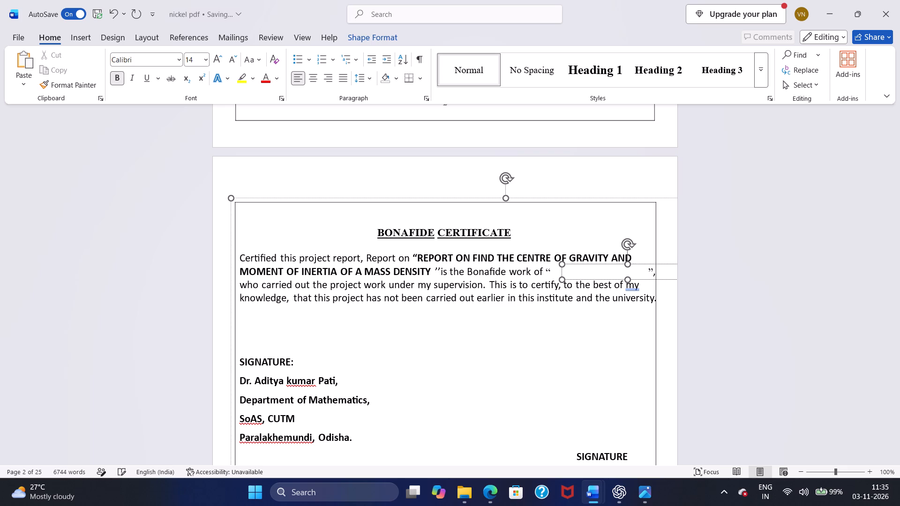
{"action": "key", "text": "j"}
{"action": "key", "text": "BackSpace"}
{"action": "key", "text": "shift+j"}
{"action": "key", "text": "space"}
{"action": "key", "text": "BackSpace"}
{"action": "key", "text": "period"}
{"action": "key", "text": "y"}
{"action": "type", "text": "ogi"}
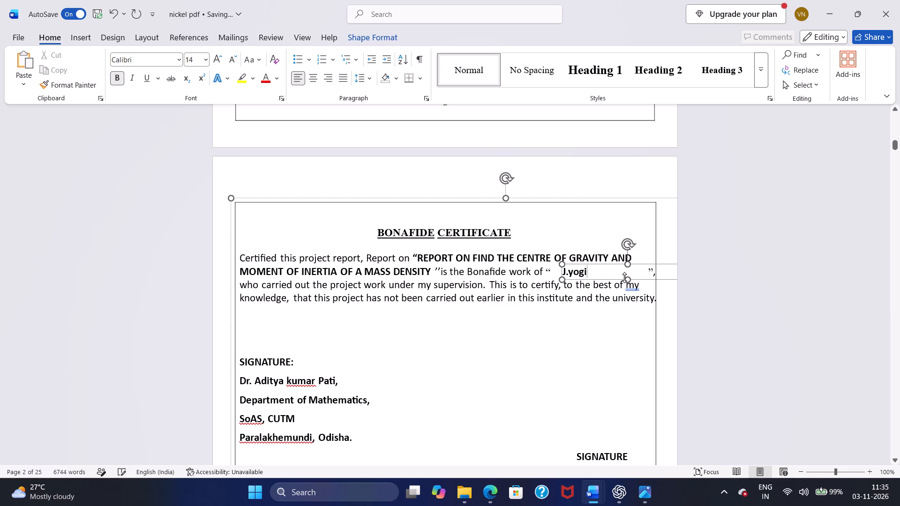
Move the student name text box up beside the Bonafide Certificate heading and narrow it to suit the shorter name.
{"action": "left_click_drag", "start_coordinate": [627, 278], "coordinate": [608, 281]}
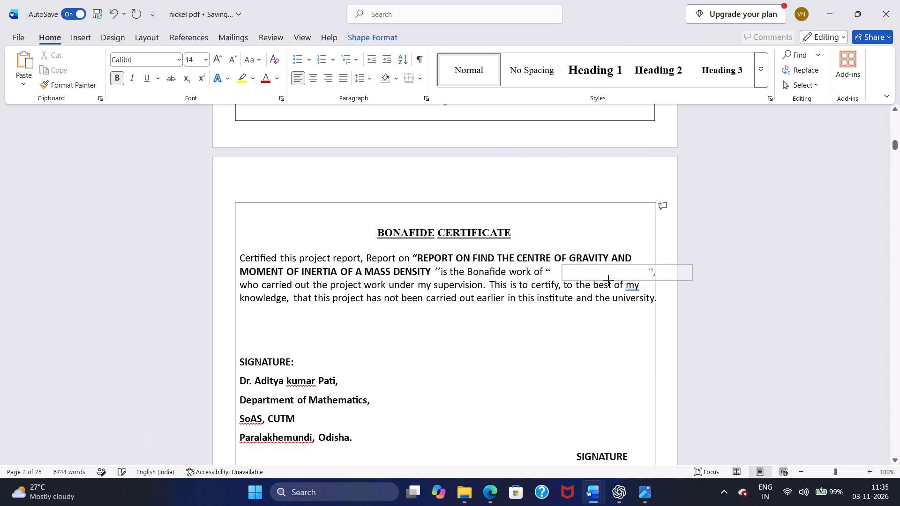
{"action": "left_click_drag", "start_coordinate": [608, 281], "coordinate": [609, 280]}
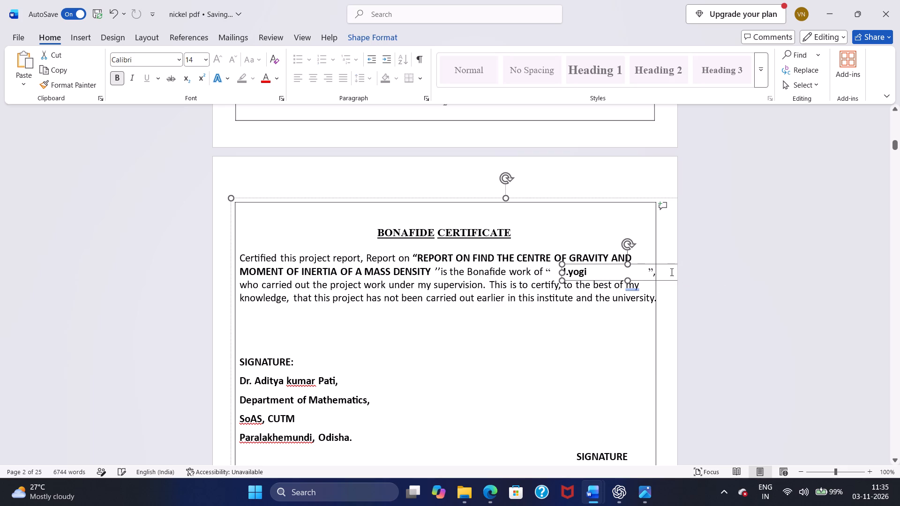
{"action": "left_click_drag", "start_coordinate": [669, 266], "coordinate": [614, 230]}
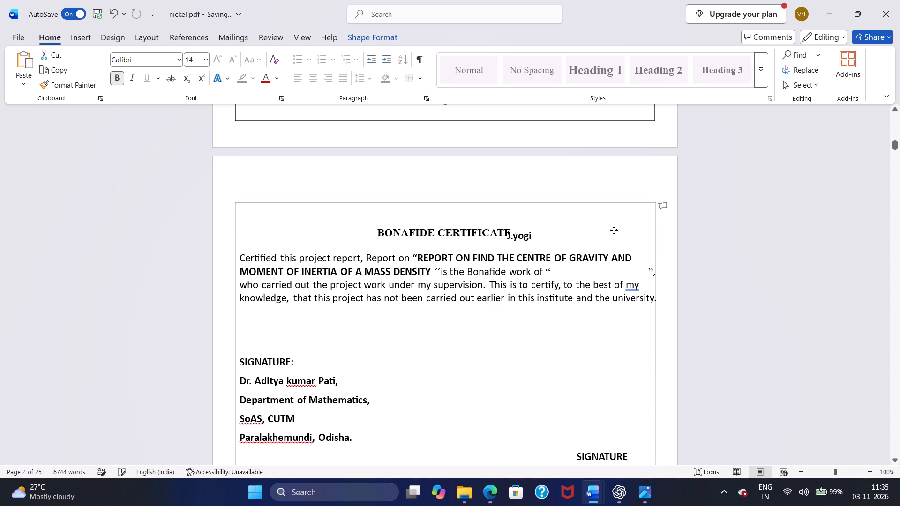
{"action": "left_click_drag", "start_coordinate": [614, 230], "coordinate": [618, 215]}
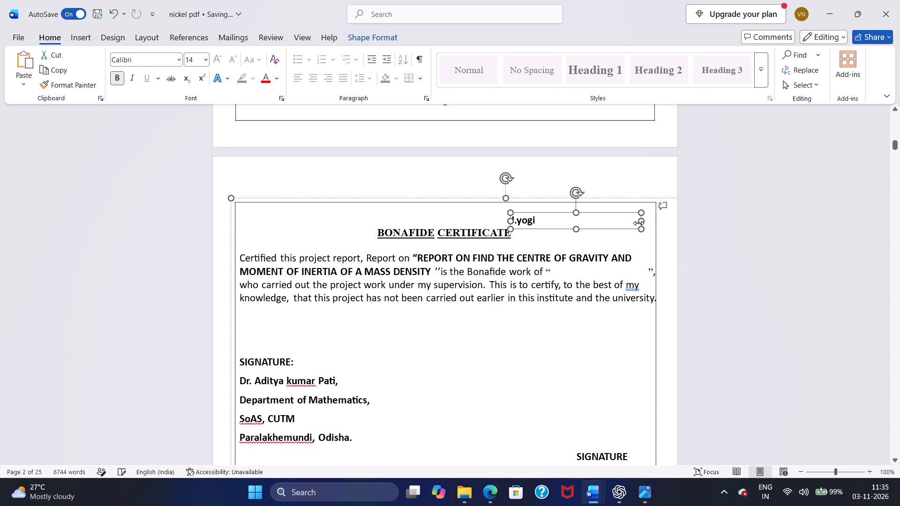
{"action": "left_click_drag", "start_coordinate": [640, 223], "coordinate": [589, 223]}
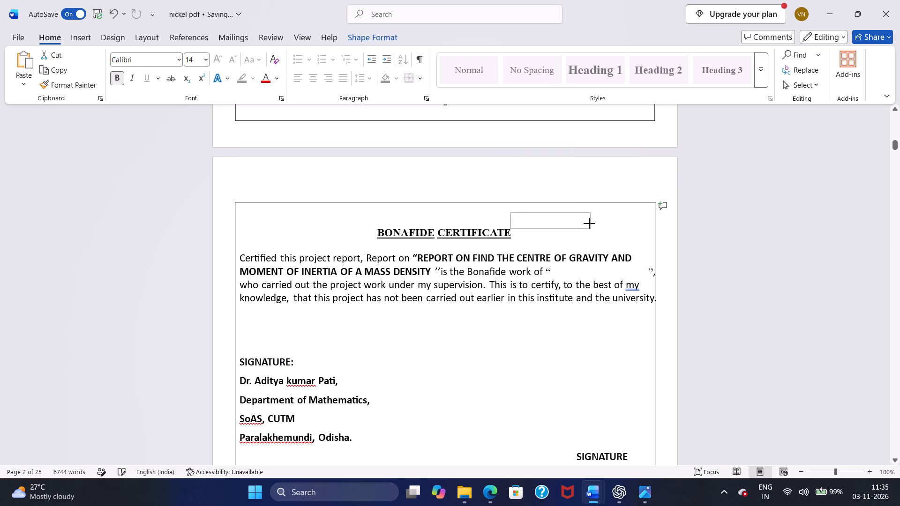
{"action": "left_click_drag", "start_coordinate": [589, 223], "coordinate": [587, 224]}
{"action": "left_click_drag", "start_coordinate": [558, 221], "coordinate": [565, 217]}
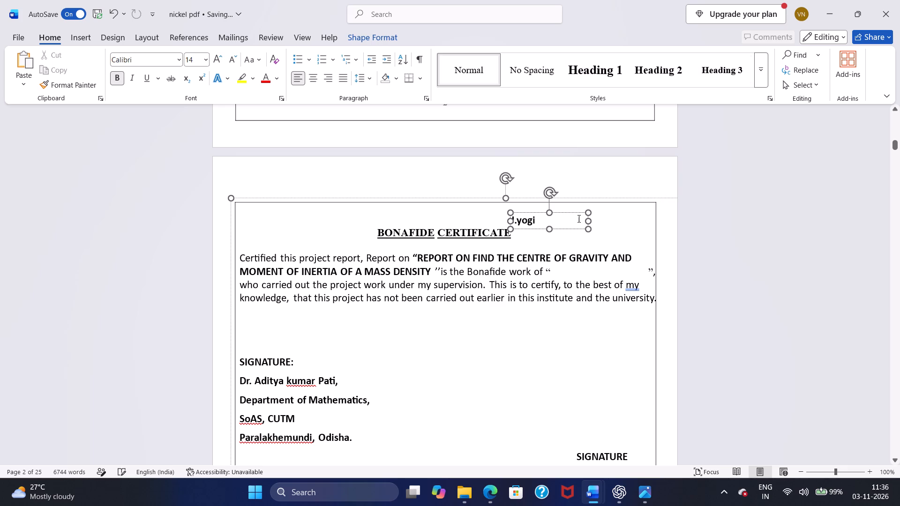
{"action": "left_click", "coordinate": [578, 218]}
Move the narrowed name text box back between the quotation marks, level with the "is the Bonafide work of" line.
{"action": "left_click_drag", "start_coordinate": [578, 214], "coordinate": [632, 263]}
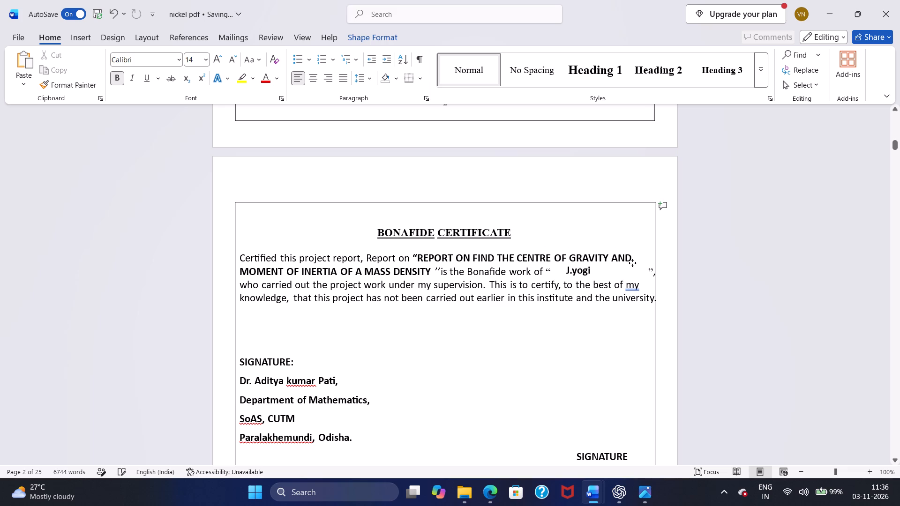
{"action": "left_click_drag", "start_coordinate": [632, 263], "coordinate": [631, 266]}
{"action": "left_click_drag", "start_coordinate": [631, 266], "coordinate": [631, 265]}
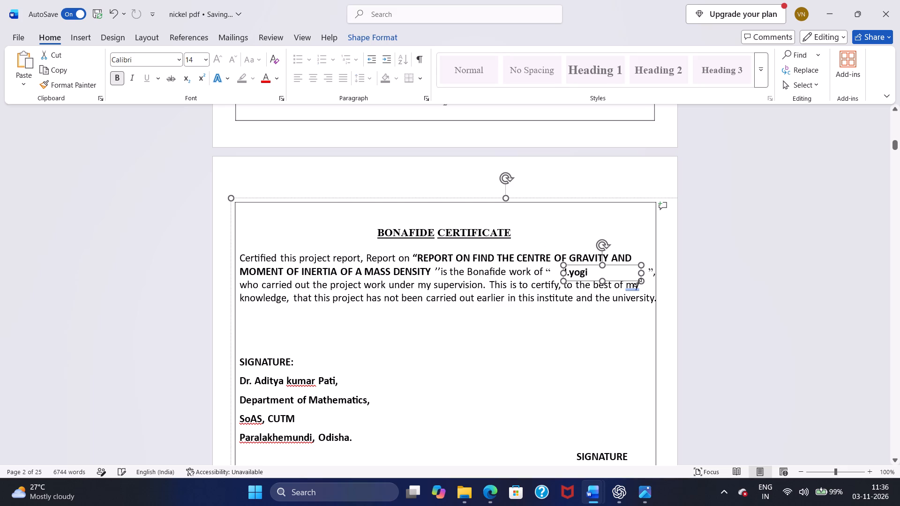
{"action": "left_click", "coordinate": [636, 238]}
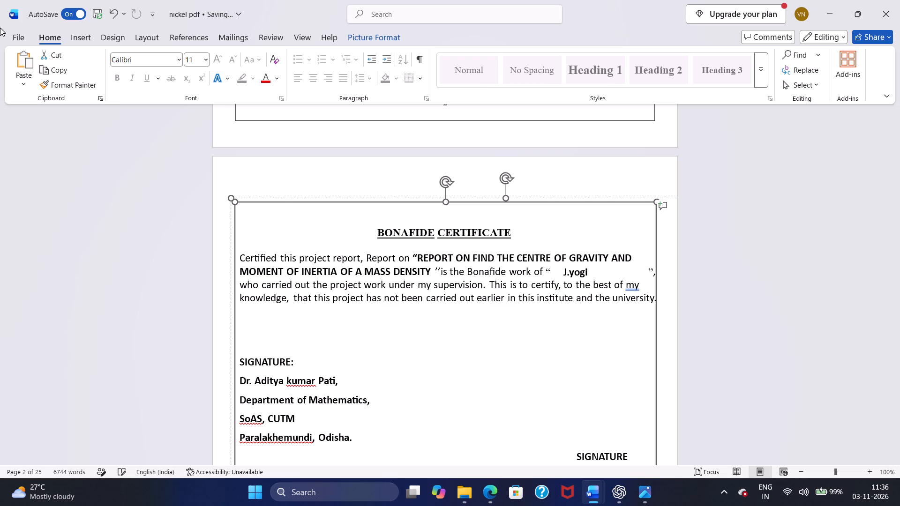
Turn off AutoSave for the report.
{"action": "left_click", "coordinate": [23, 35]}
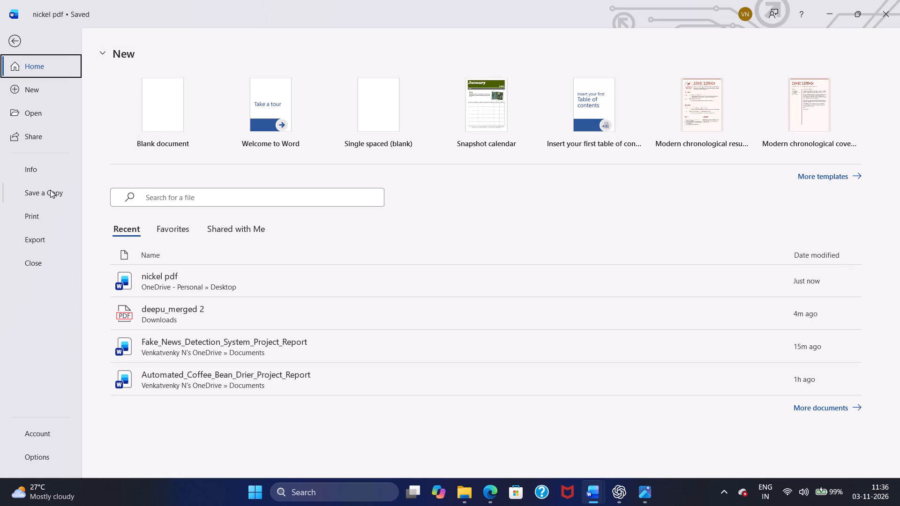
{"action": "left_click", "coordinate": [13, 45]}
{"action": "left_click", "coordinate": [73, 18]}
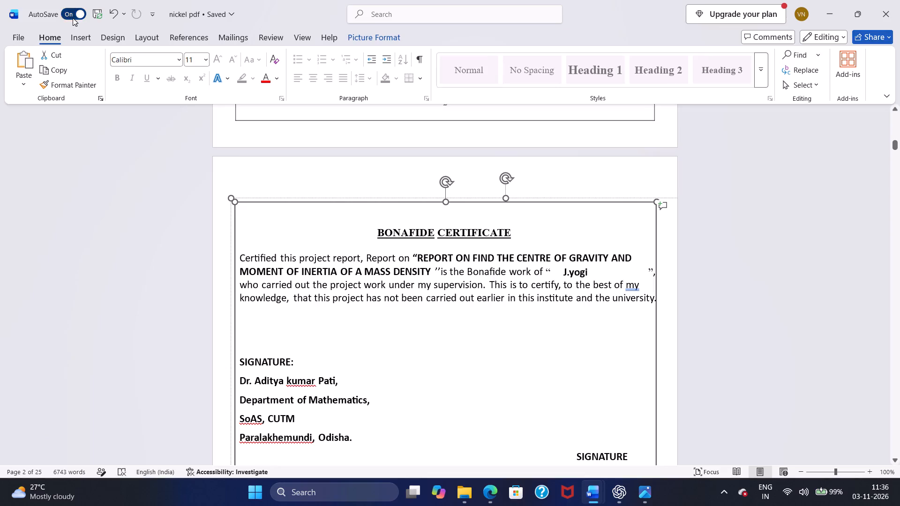
Save the report to the Desktop as a new Word Document named "nickel pdf.1".
{"action": "left_click", "coordinate": [17, 40]}
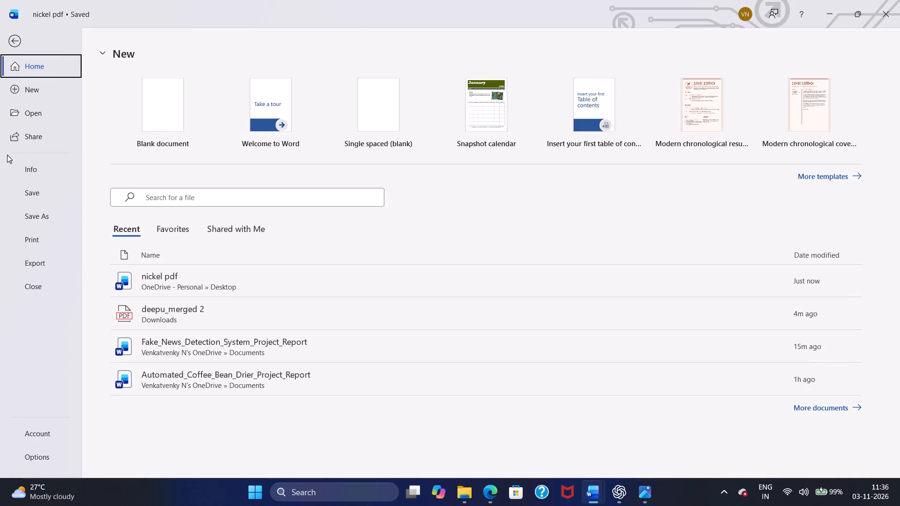
{"action": "left_click", "coordinate": [31, 212]}
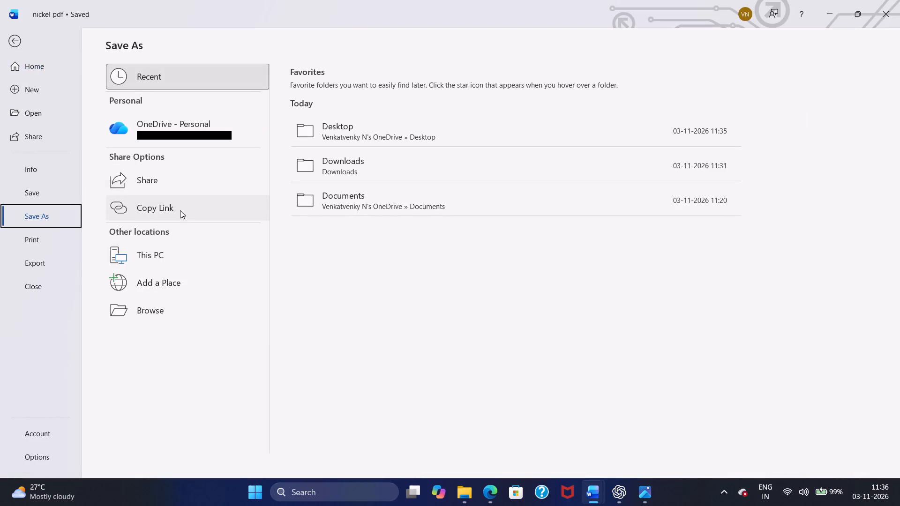
{"action": "left_click", "coordinate": [188, 253]}
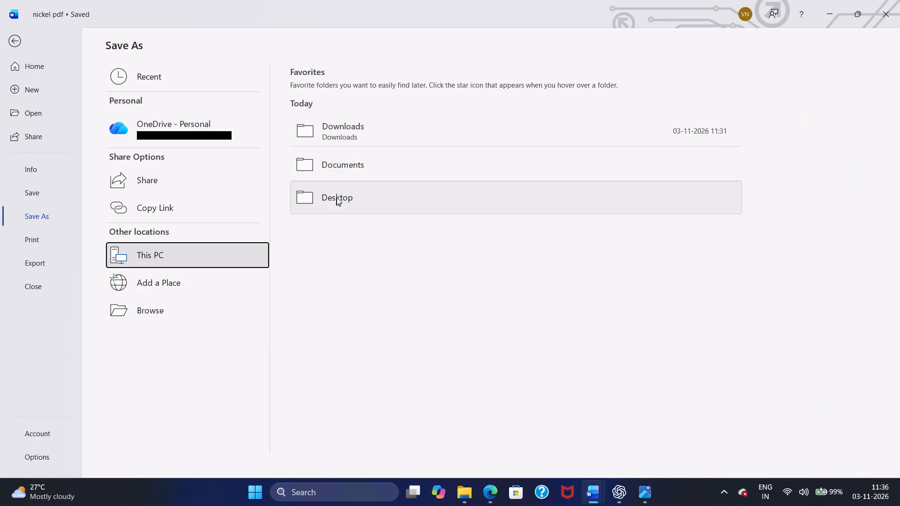
{"action": "left_click", "coordinate": [341, 195]}
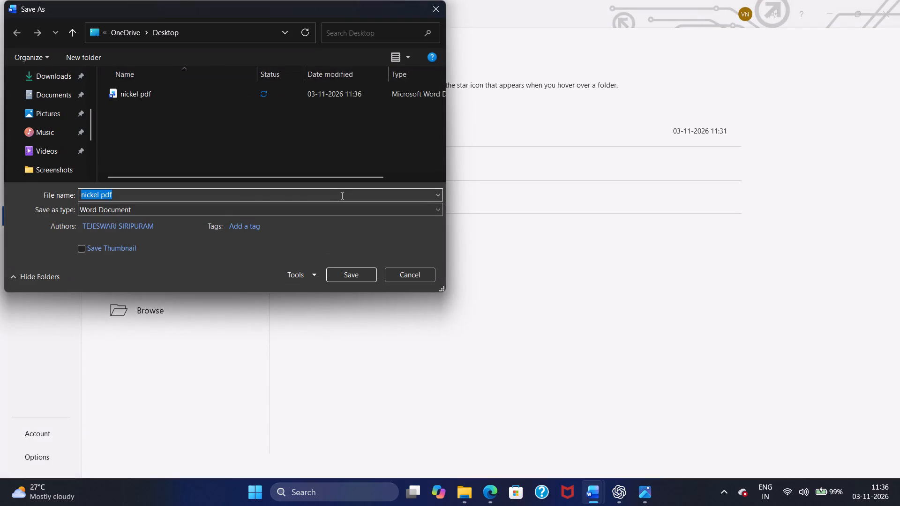
{"action": "left_click", "coordinate": [251, 197]}
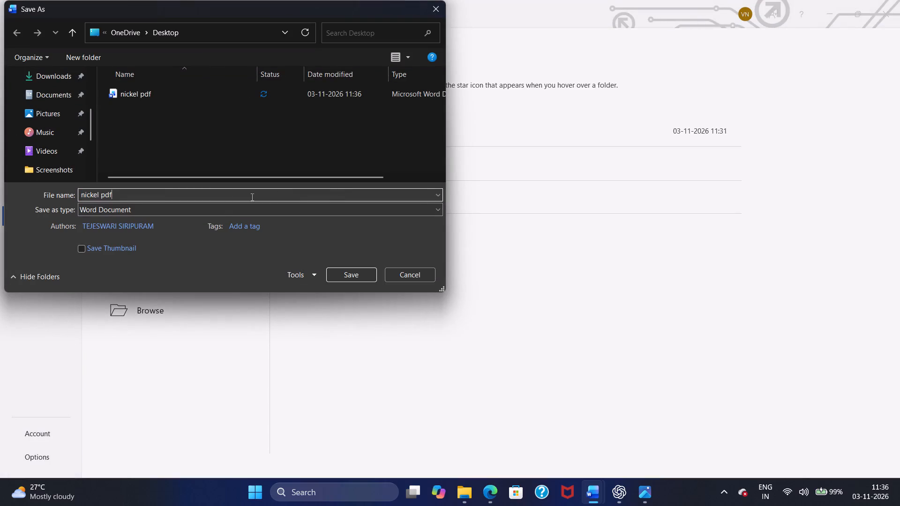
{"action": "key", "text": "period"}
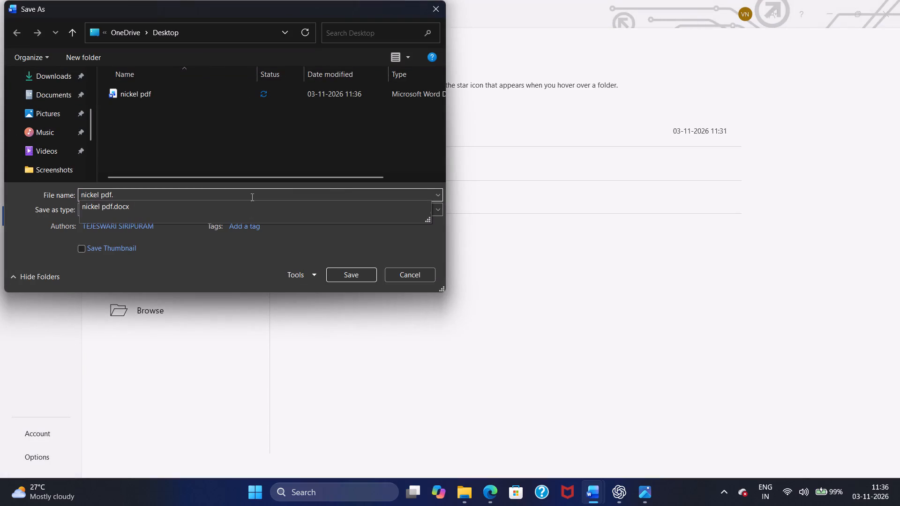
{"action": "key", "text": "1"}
{"action": "key", "text": "Return"}
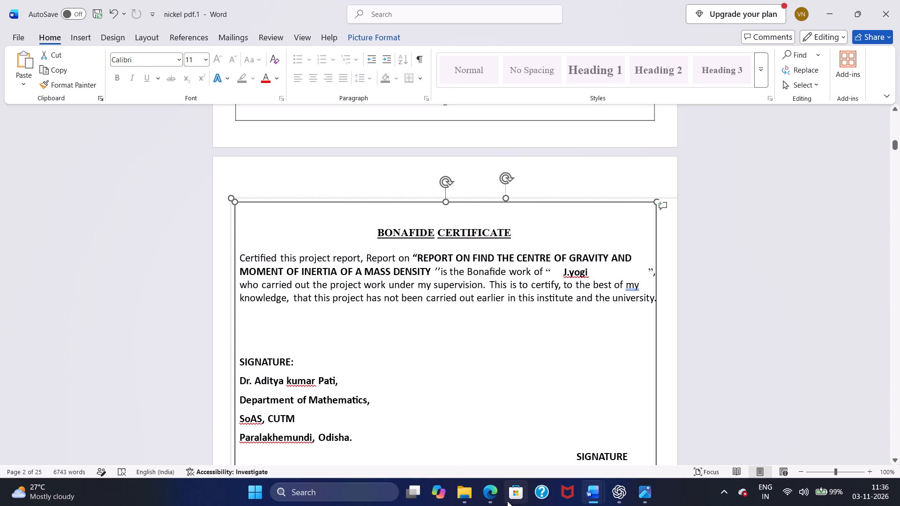
Open the Windows search.
{"action": "left_click", "coordinate": [340, 496]}
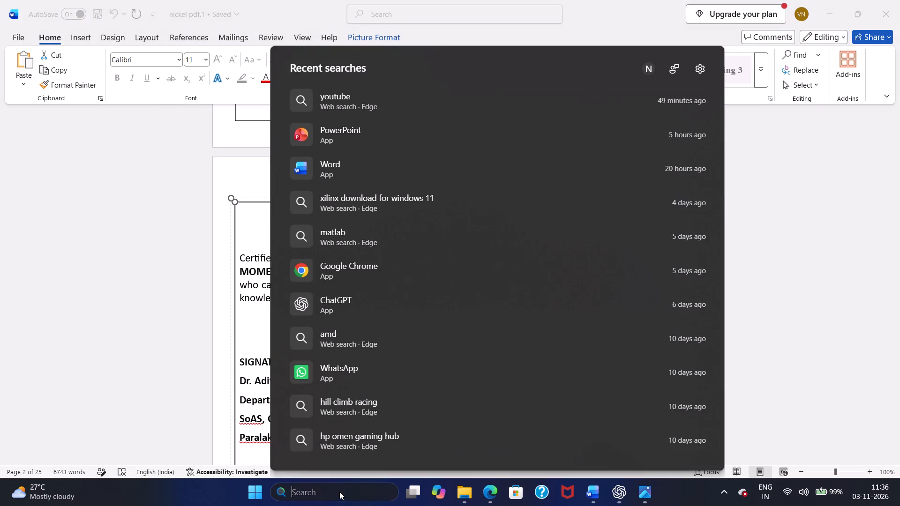
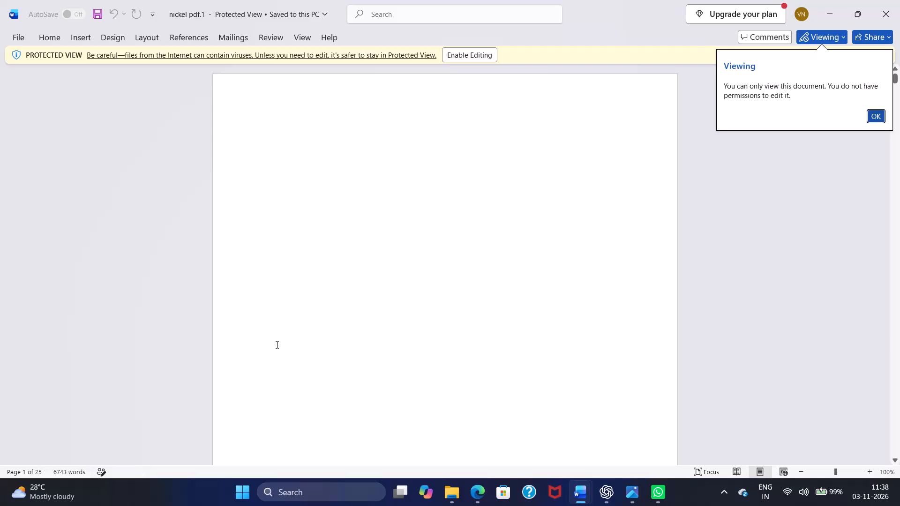
Look through the saved "nickel pdf.1" report, checking the title page, the name on the Bonafide Certificate, the declaration and the chapter pages.
{"action": "scroll", "coordinate": [346, 283], "scroll_direction": "down", "scroll_amount": 6}
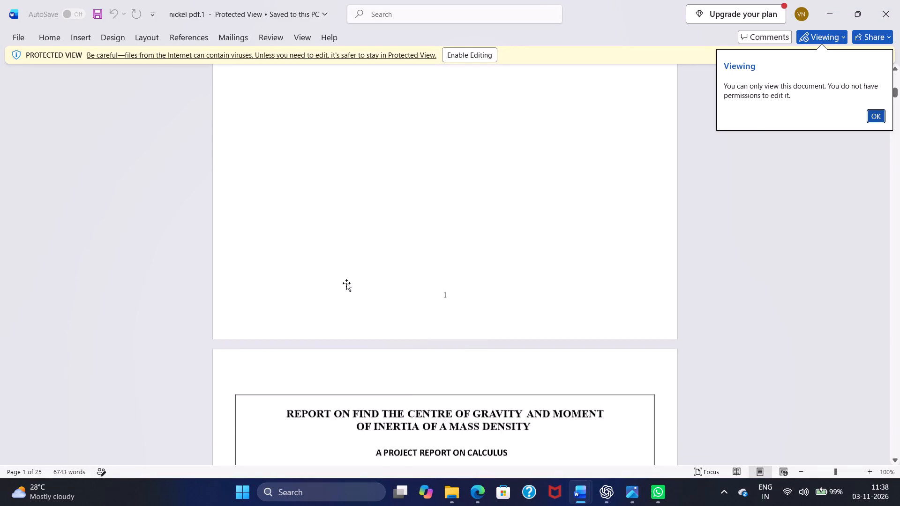
{"action": "scroll", "coordinate": [346, 283], "scroll_direction": "down", "scroll_amount": 1}
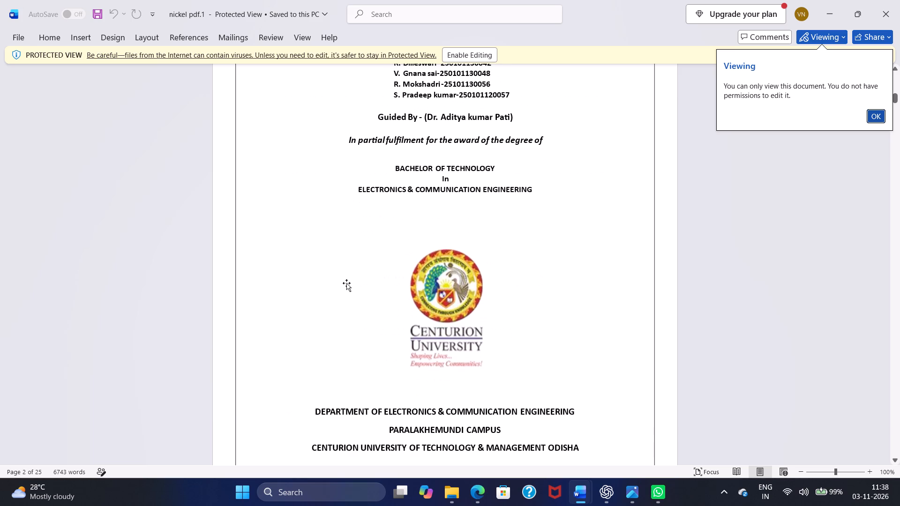
{"action": "scroll", "coordinate": [346, 283], "scroll_direction": "down", "scroll_amount": 3}
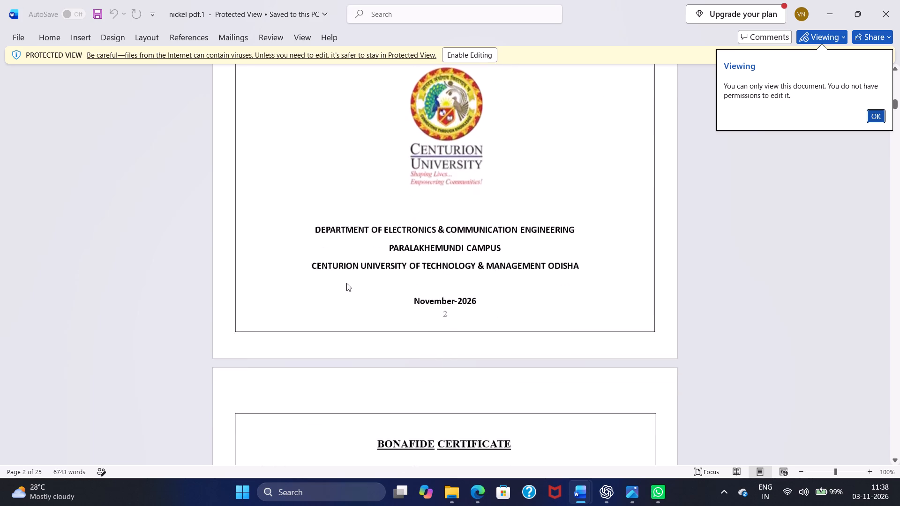
{"action": "scroll", "coordinate": [346, 283], "scroll_direction": "down", "scroll_amount": 1}
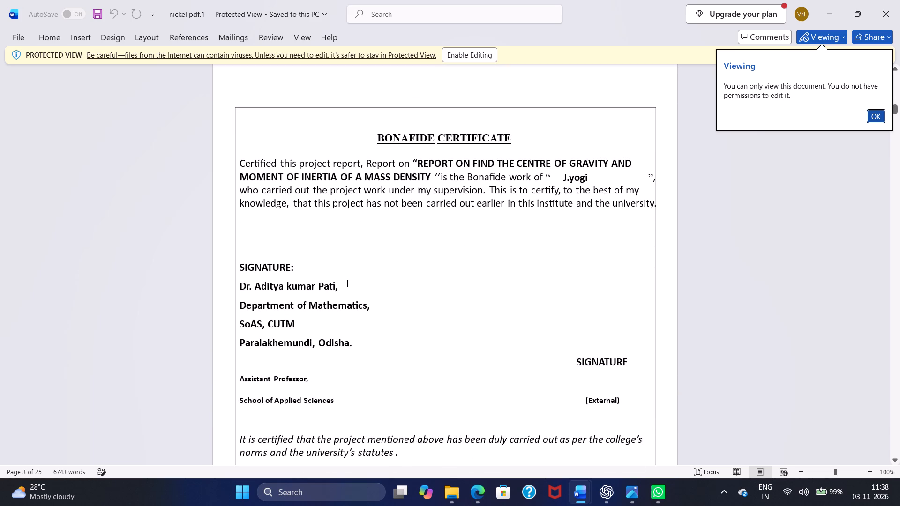
{"action": "scroll", "coordinate": [346, 283], "scroll_direction": "down", "scroll_amount": 4}
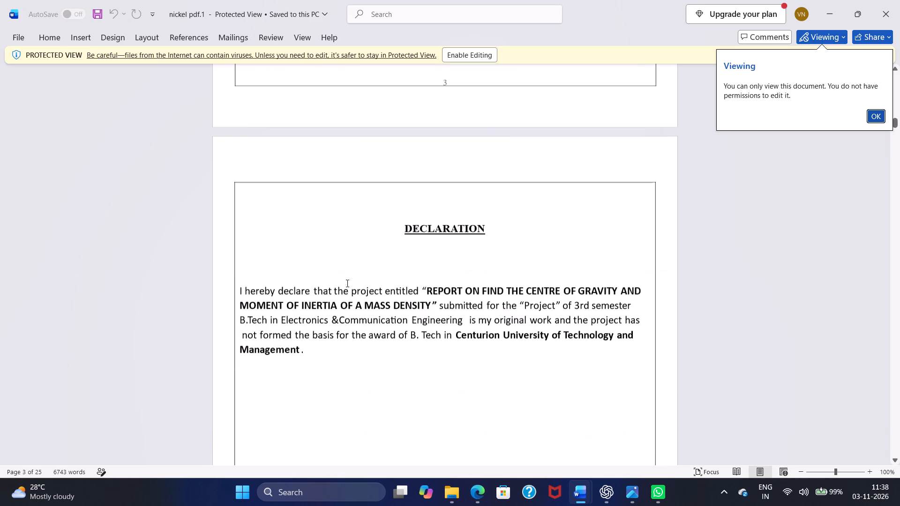
{"action": "scroll", "coordinate": [346, 283], "scroll_direction": "down", "scroll_amount": 8}
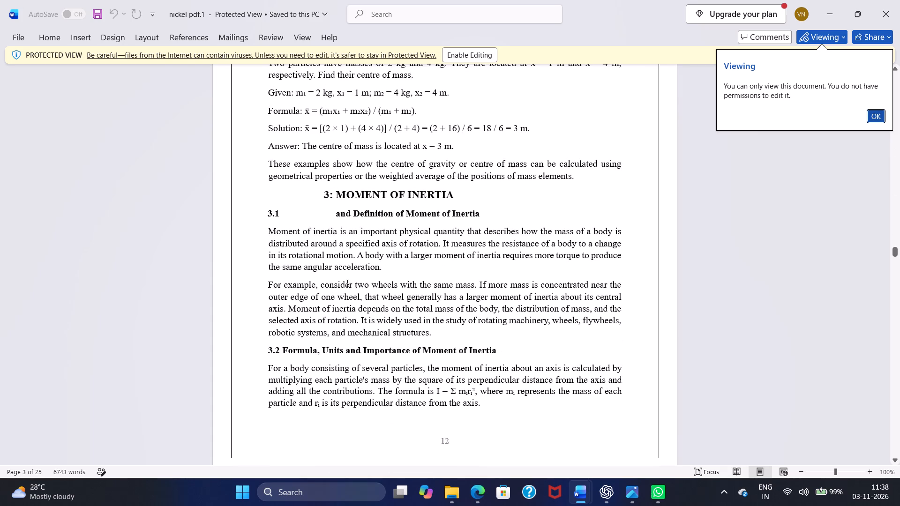
{"action": "scroll", "coordinate": [346, 283], "scroll_direction": "down", "scroll_amount": 16, "text": "ctrl"}
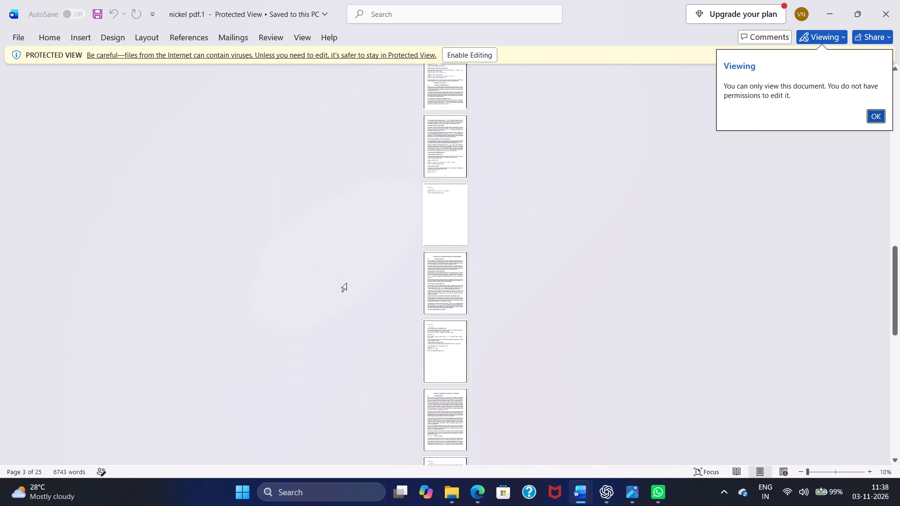
{"action": "scroll", "coordinate": [346, 283], "scroll_direction": "down", "scroll_amount": 4, "text": "ctrl"}
Close the "nickel pdf.1" document that is open in Protected View.
{"action": "left_click", "coordinate": [818, 52]}
{"action": "left_click", "coordinate": [892, 7]}
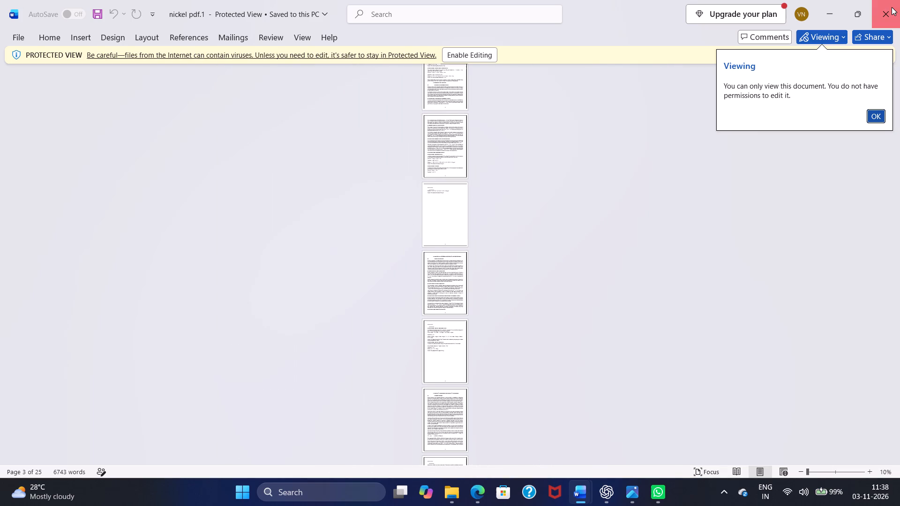
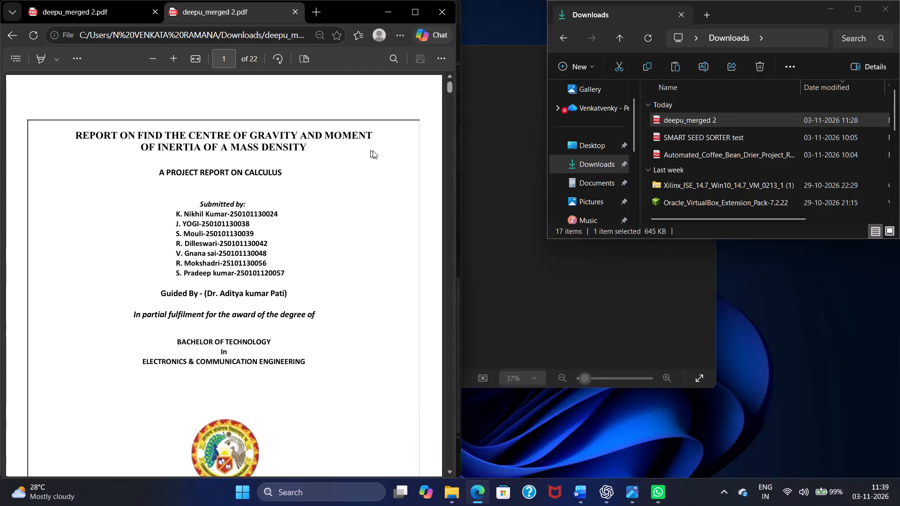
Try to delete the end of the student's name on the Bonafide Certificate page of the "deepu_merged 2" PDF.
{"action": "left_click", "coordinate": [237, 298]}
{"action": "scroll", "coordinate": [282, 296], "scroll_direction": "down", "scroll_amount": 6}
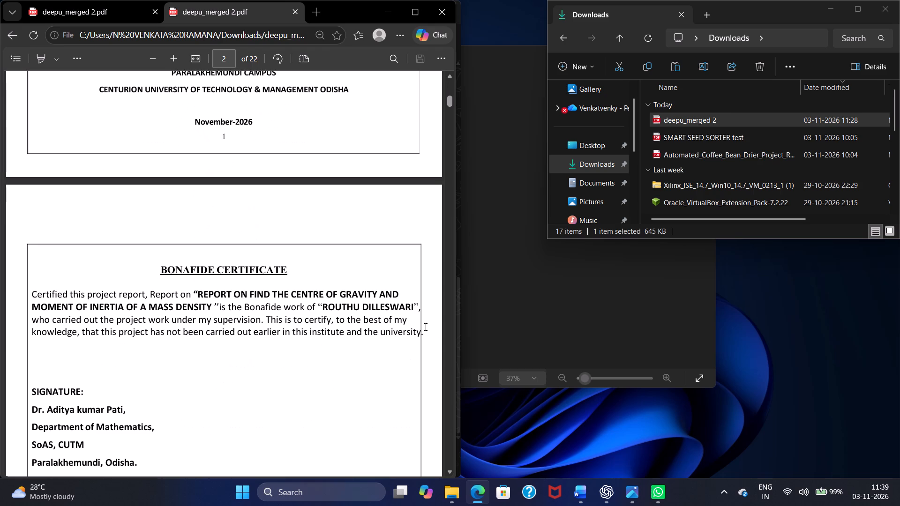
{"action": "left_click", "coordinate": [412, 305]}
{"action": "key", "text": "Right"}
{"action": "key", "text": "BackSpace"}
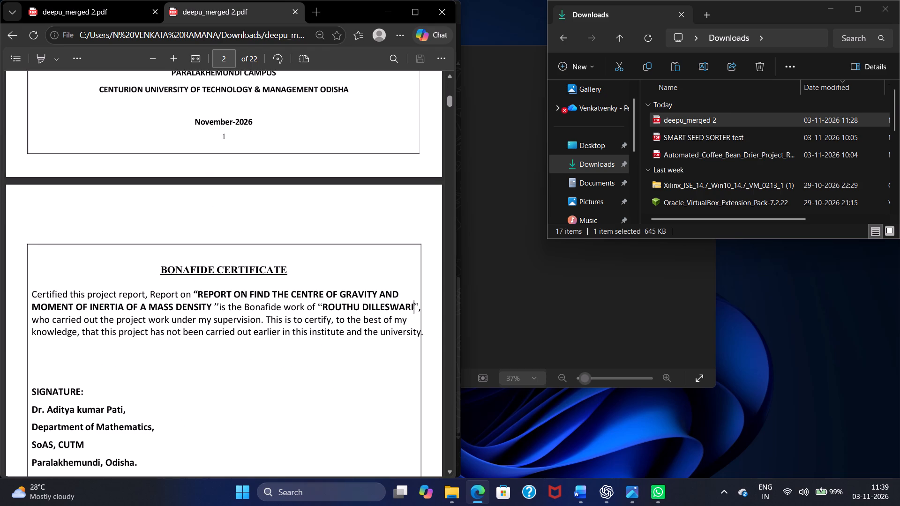
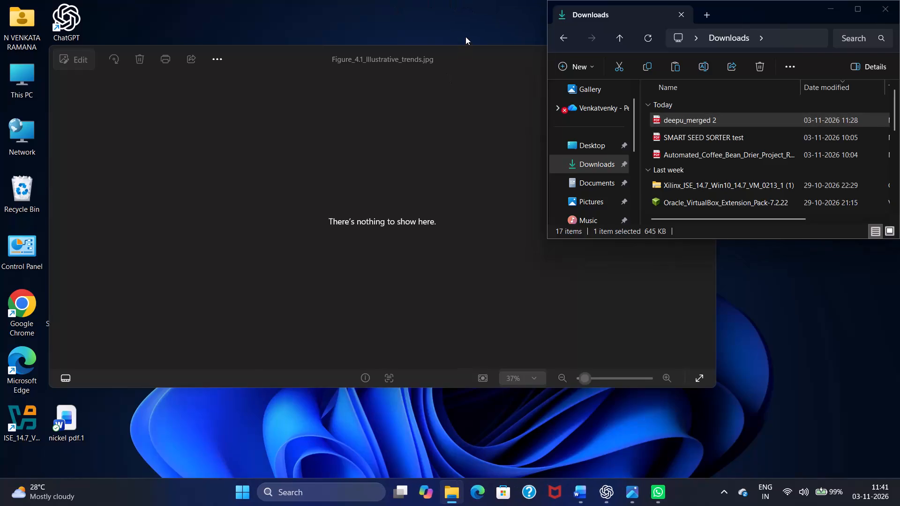
Switch to Microsoft Edge and open the YouTube website.
{"action": "left_click", "coordinate": [465, 37]}
{"action": "left_click", "coordinate": [481, 494]}
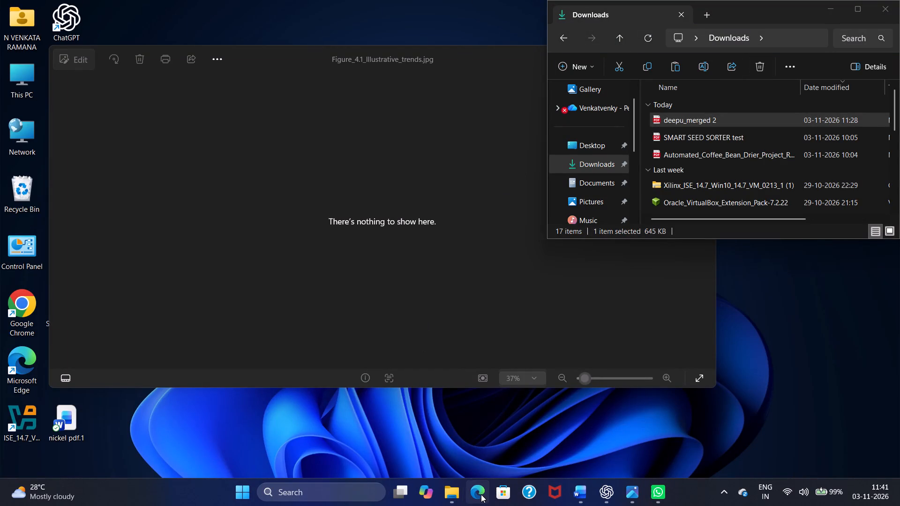
{"action": "left_click", "coordinate": [225, 144]}
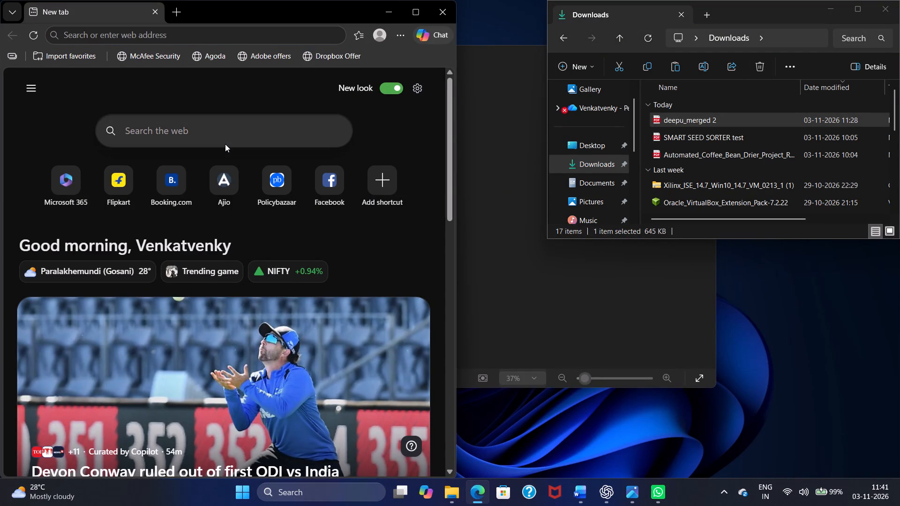
{"action": "left_click", "coordinate": [170, 120]}
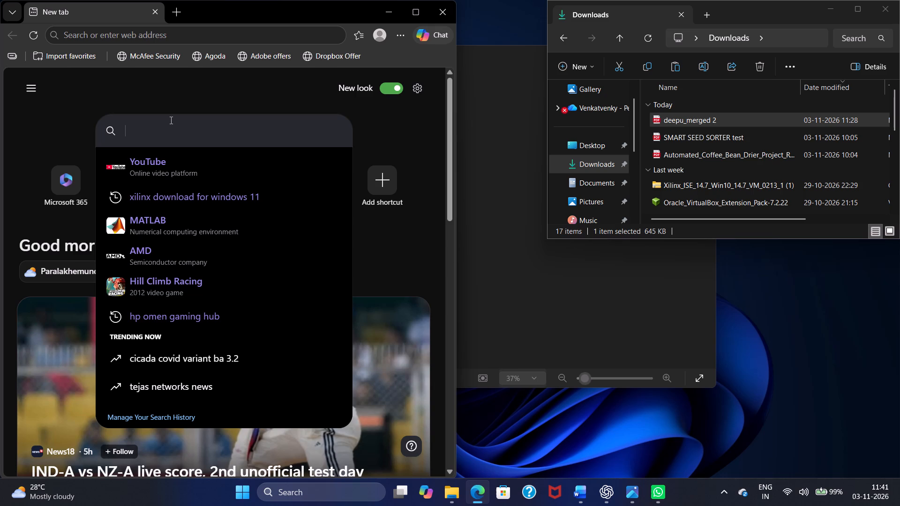
{"action": "left_click", "coordinate": [174, 166]}
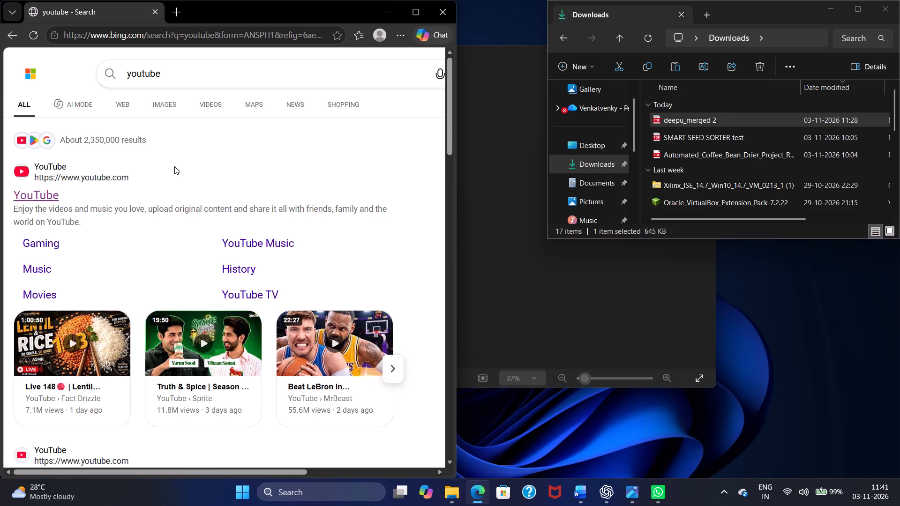
{"action": "left_click", "coordinate": [79, 161]}
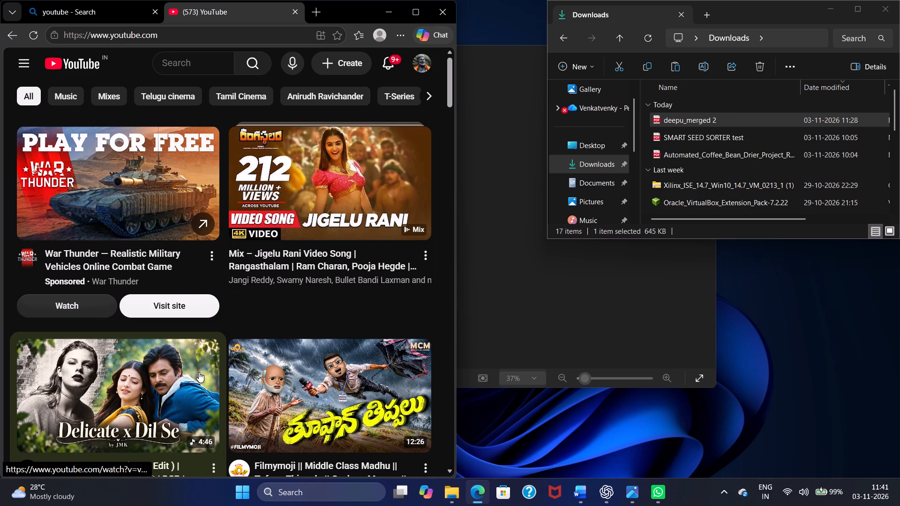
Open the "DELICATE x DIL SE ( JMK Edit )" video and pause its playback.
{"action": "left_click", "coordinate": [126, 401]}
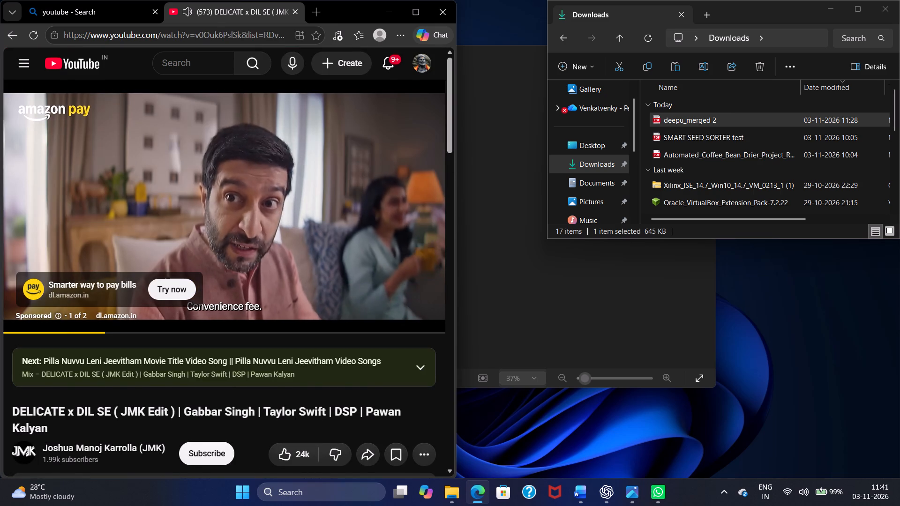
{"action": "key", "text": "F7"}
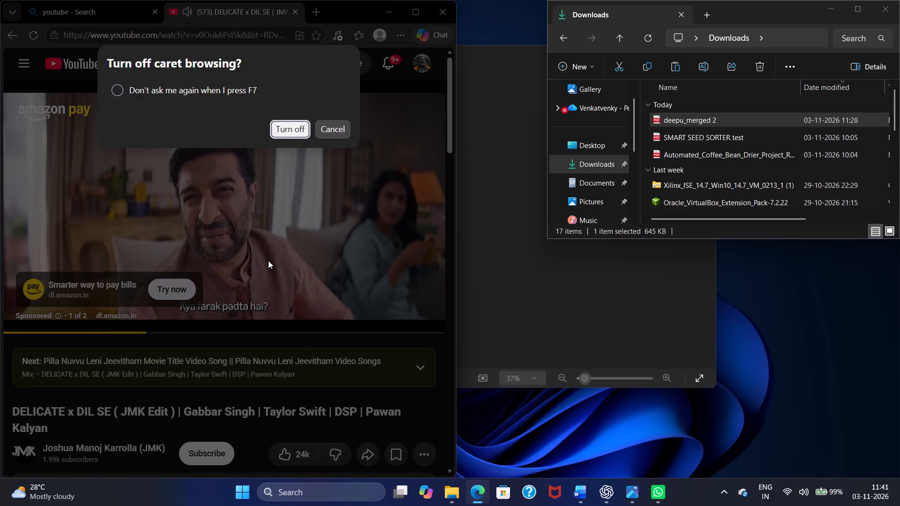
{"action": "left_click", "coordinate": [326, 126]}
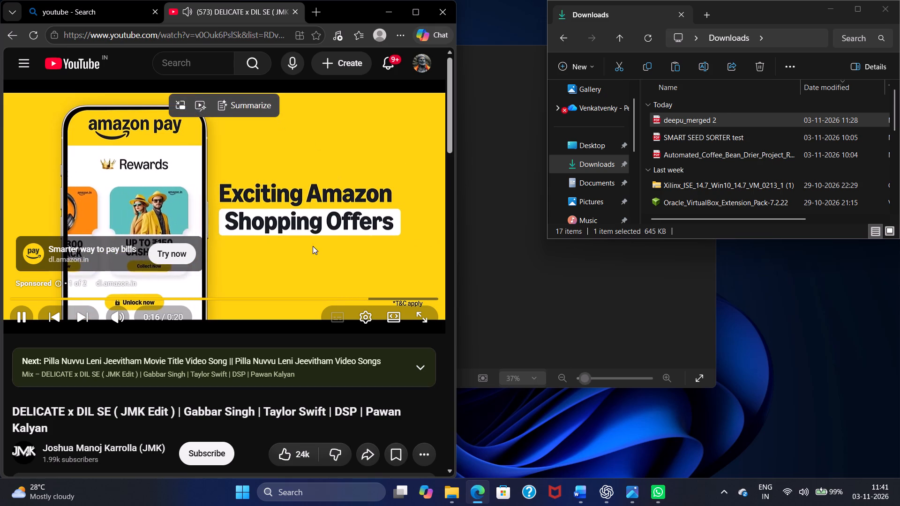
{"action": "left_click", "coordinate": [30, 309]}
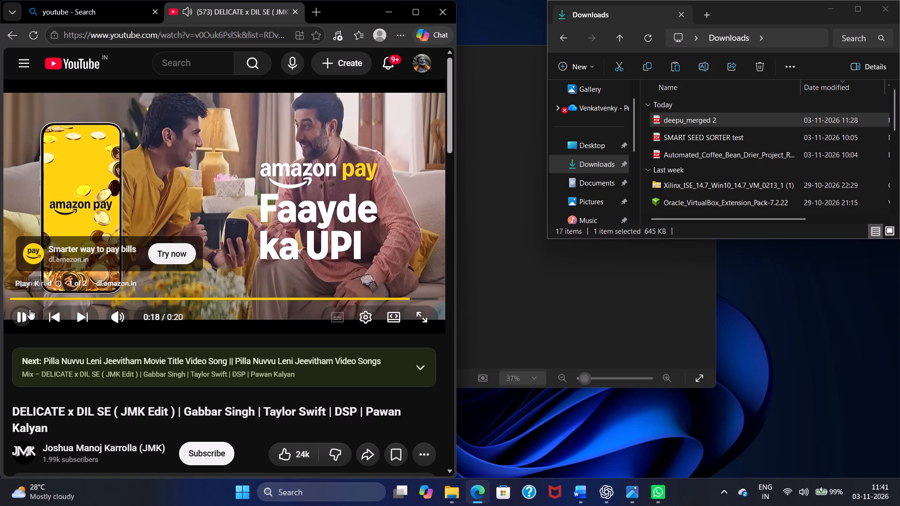
Play the recommended "Iddarammayilatho | Violin Song With Lyrics" mix and minimize the browser.
{"action": "scroll", "coordinate": [321, 348], "scroll_direction": "down", "scroll_amount": 5}
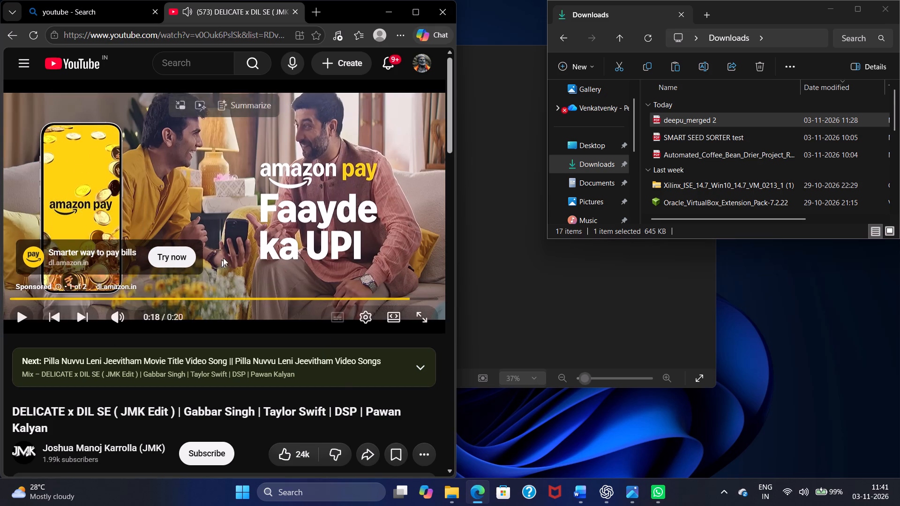
{"action": "scroll", "coordinate": [227, 253], "scroll_direction": "down", "scroll_amount": 4}
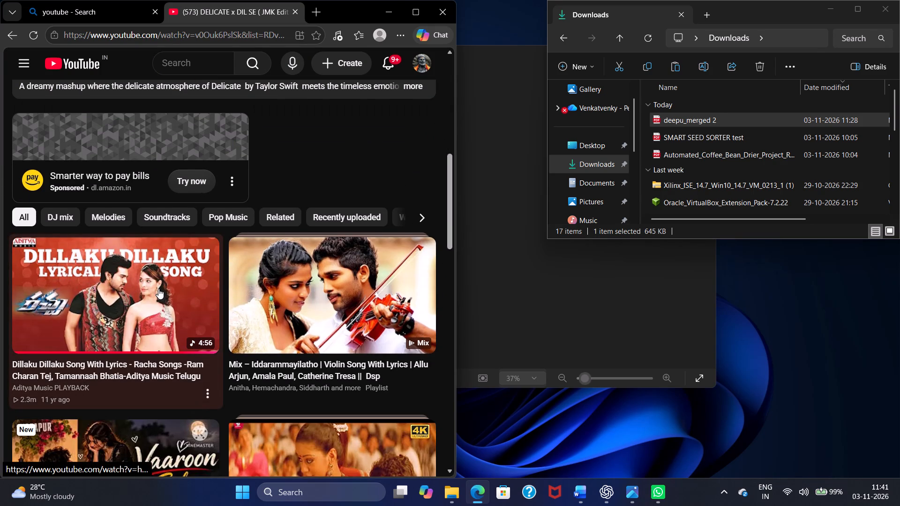
{"action": "left_click", "coordinate": [343, 284]}
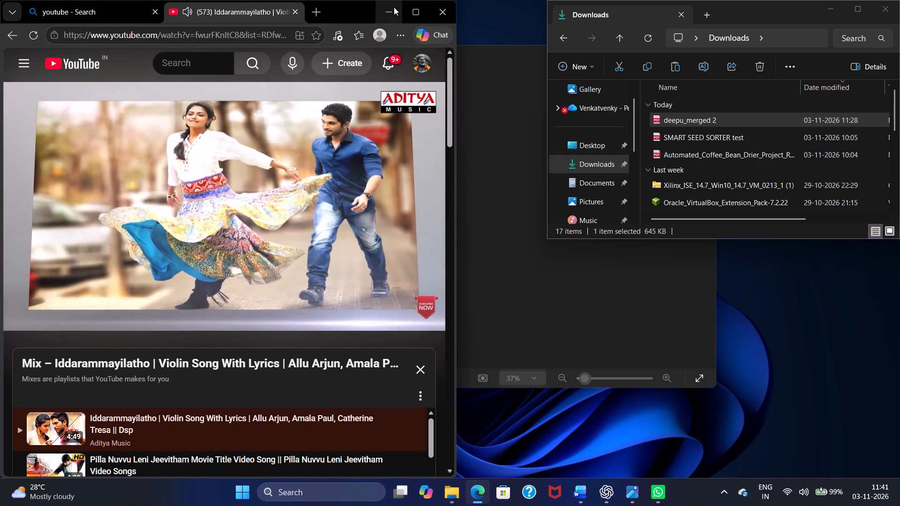
{"action": "left_click", "coordinate": [394, 7]}
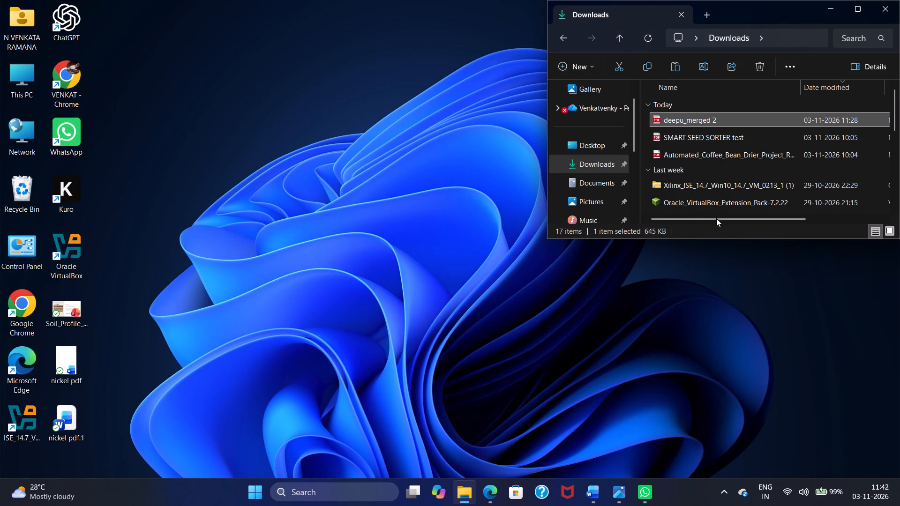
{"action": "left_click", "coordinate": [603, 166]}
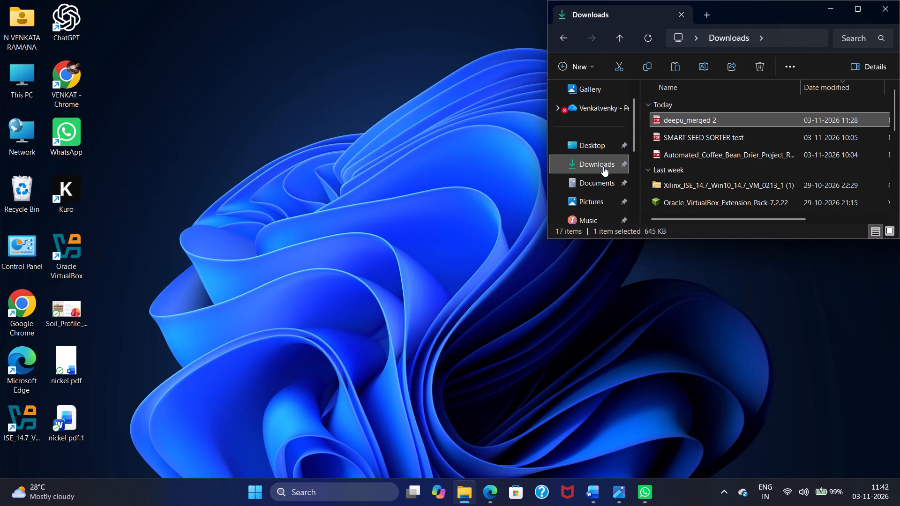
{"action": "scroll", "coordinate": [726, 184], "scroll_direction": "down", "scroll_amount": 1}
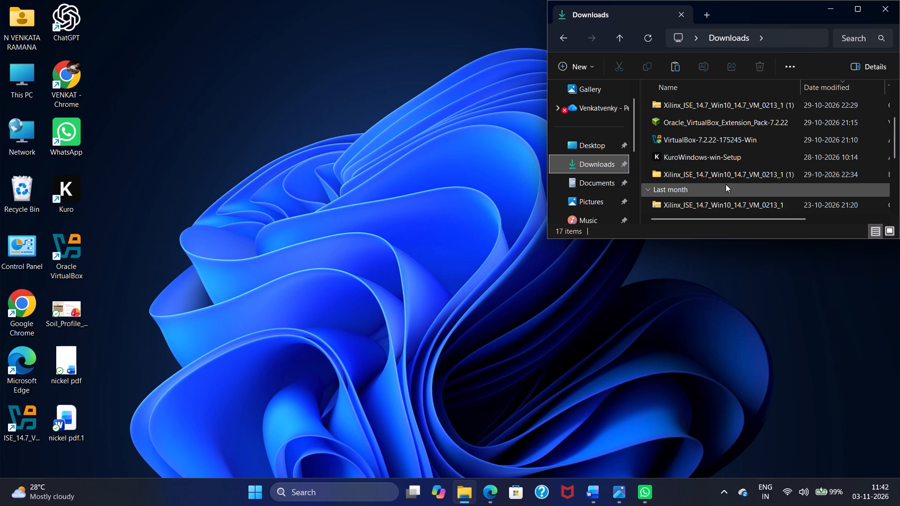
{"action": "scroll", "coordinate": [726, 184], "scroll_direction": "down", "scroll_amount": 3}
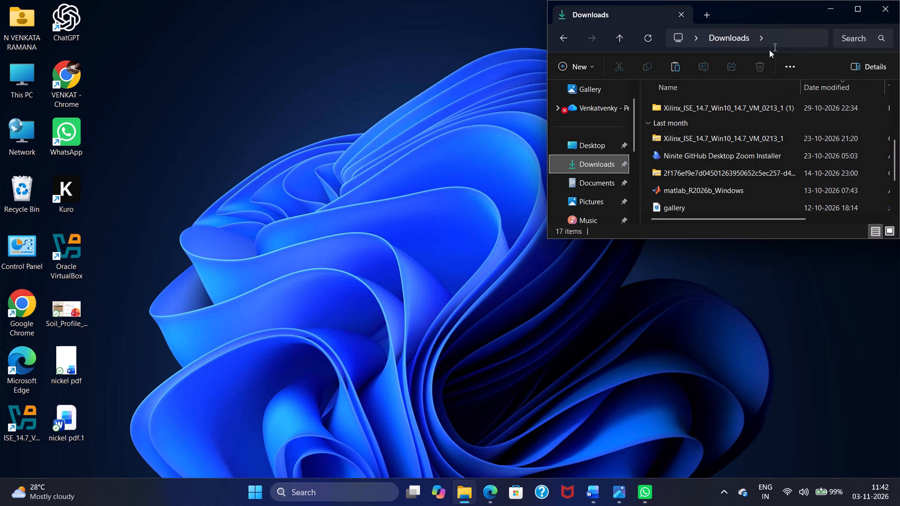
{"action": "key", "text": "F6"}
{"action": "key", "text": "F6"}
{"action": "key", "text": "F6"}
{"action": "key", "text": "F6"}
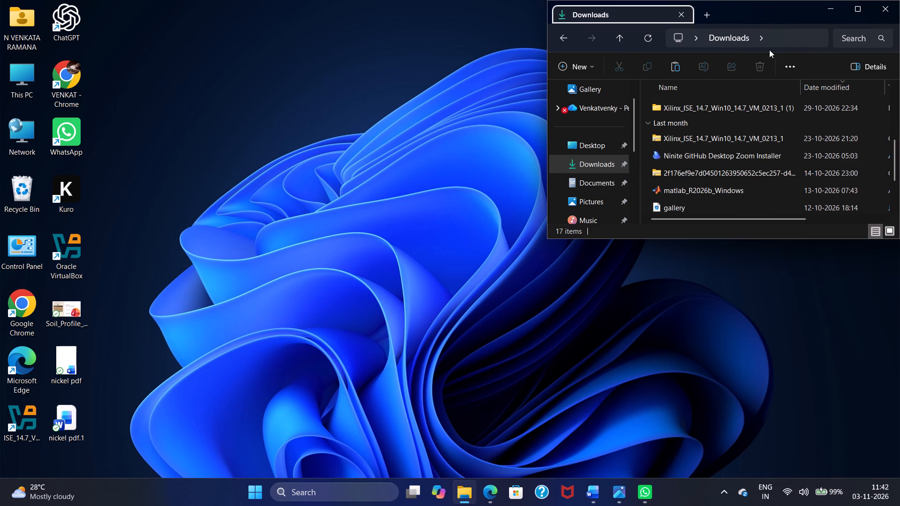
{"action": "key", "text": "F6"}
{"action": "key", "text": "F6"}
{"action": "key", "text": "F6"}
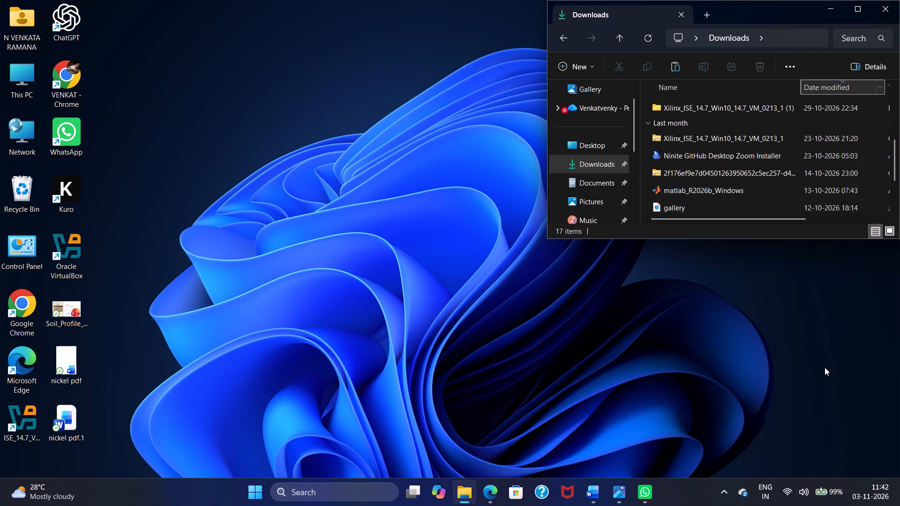
Lower the system sound volume in two stages, ending slightly above half of its range.
{"action": "left_click", "coordinate": [792, 496]}
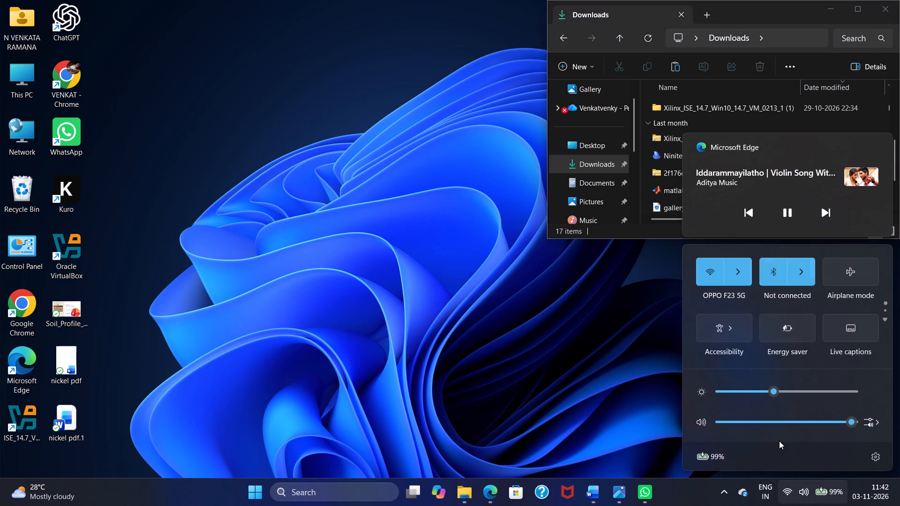
{"action": "left_click", "coordinate": [817, 419]}
{"action": "left_click", "coordinate": [546, 404]}
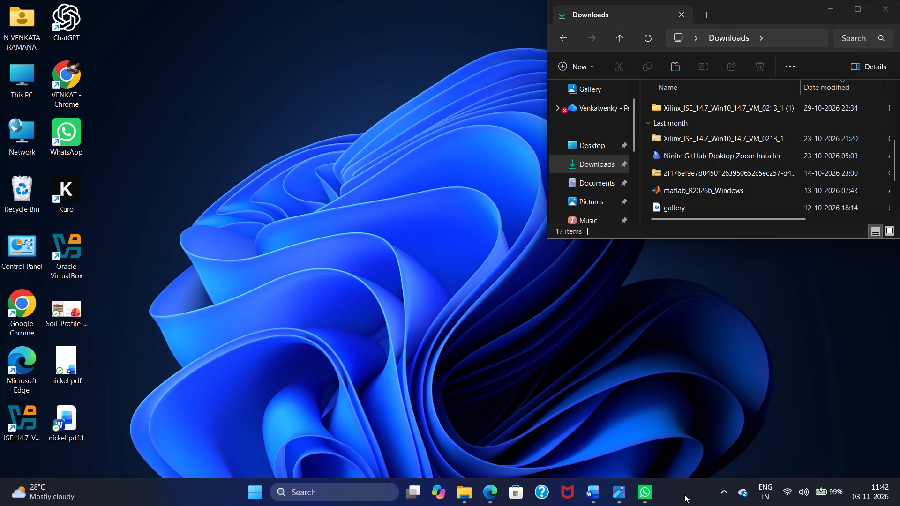
{"action": "left_click", "coordinate": [791, 496]}
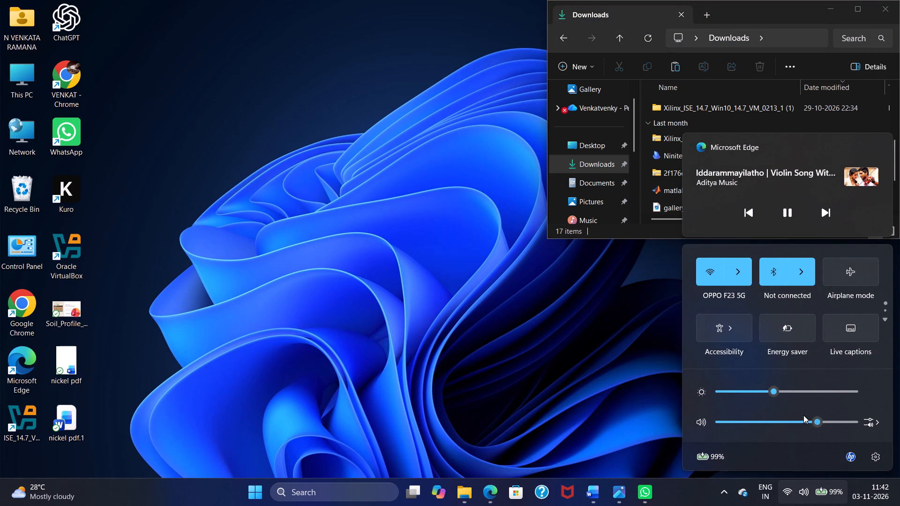
{"action": "left_click", "coordinate": [797, 418]}
{"action": "left_click", "coordinate": [583, 384]}
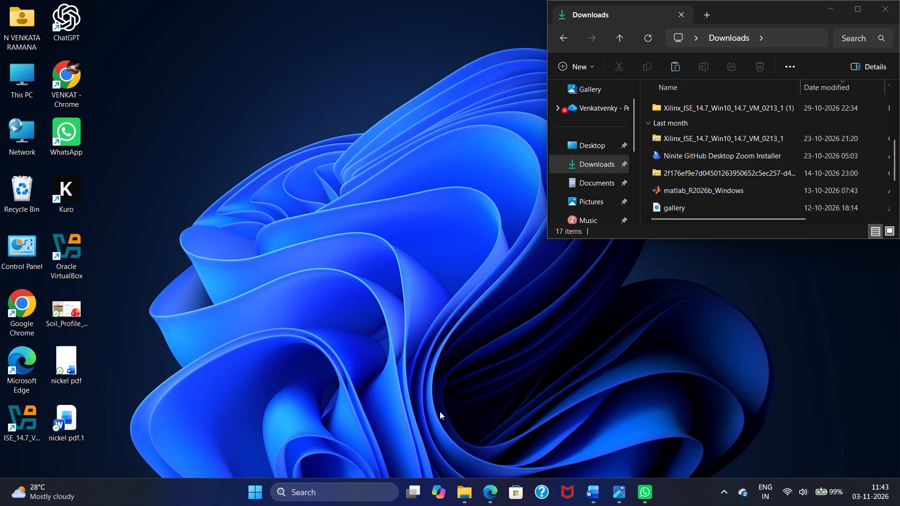
Switch to Word and open the recent document Fake_News_Detection_System_Project_Report at its opening pages.
{"action": "left_click", "coordinate": [597, 489]}
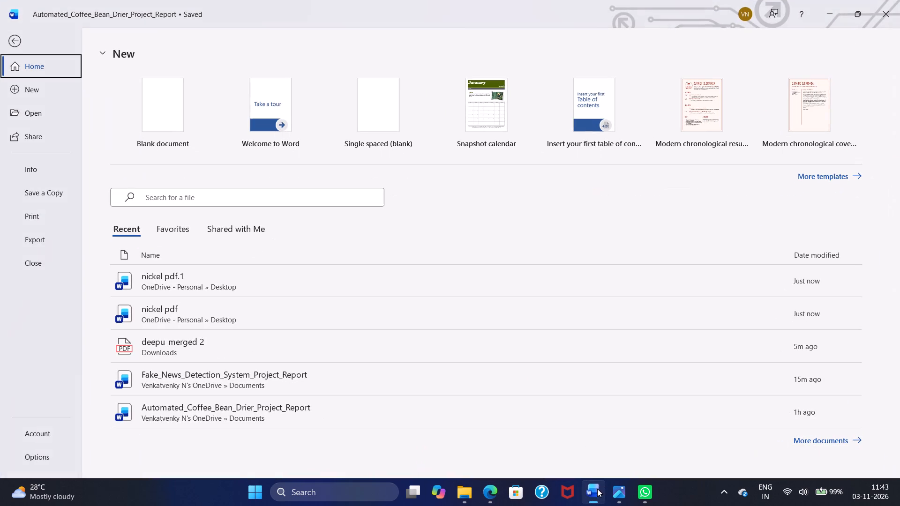
{"action": "left_click", "coordinate": [185, 388]}
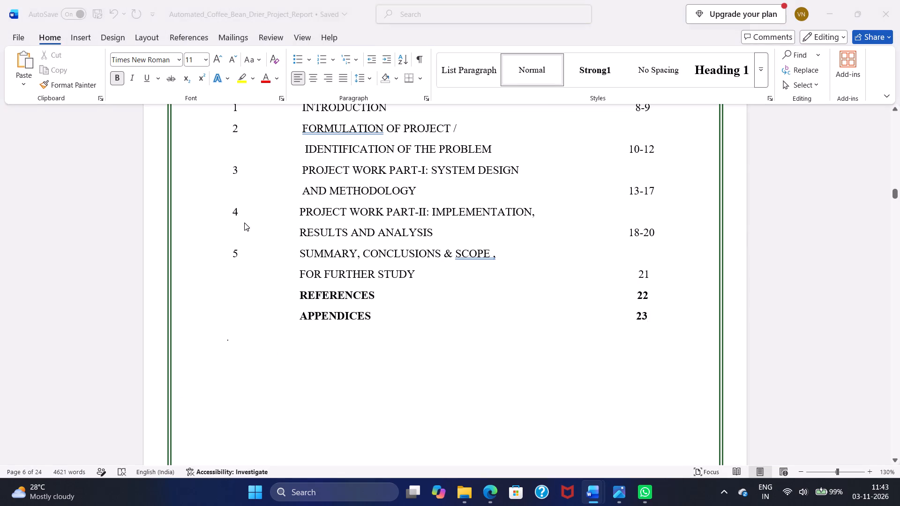
{"action": "scroll", "coordinate": [244, 223], "scroll_direction": "up", "scroll_amount": 10}
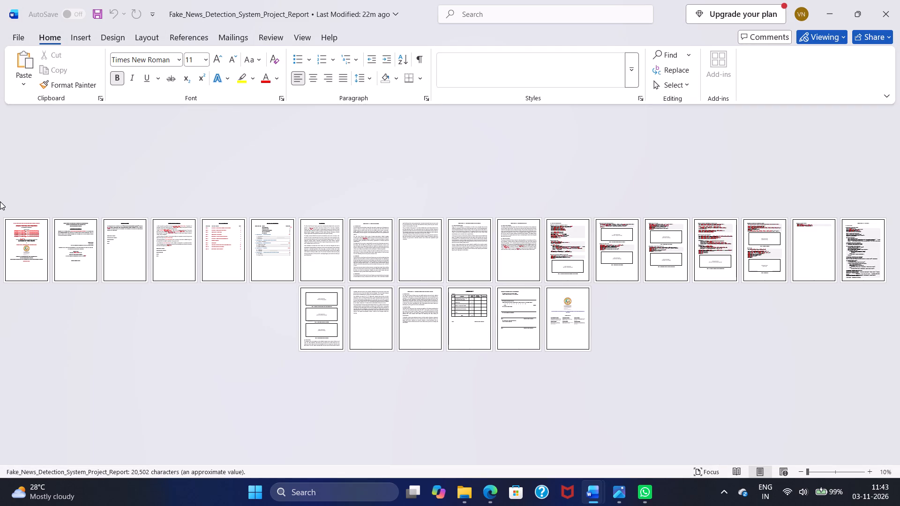
{"action": "scroll", "coordinate": [405, 149], "scroll_direction": "up", "scroll_amount": 5, "text": "ctrl"}
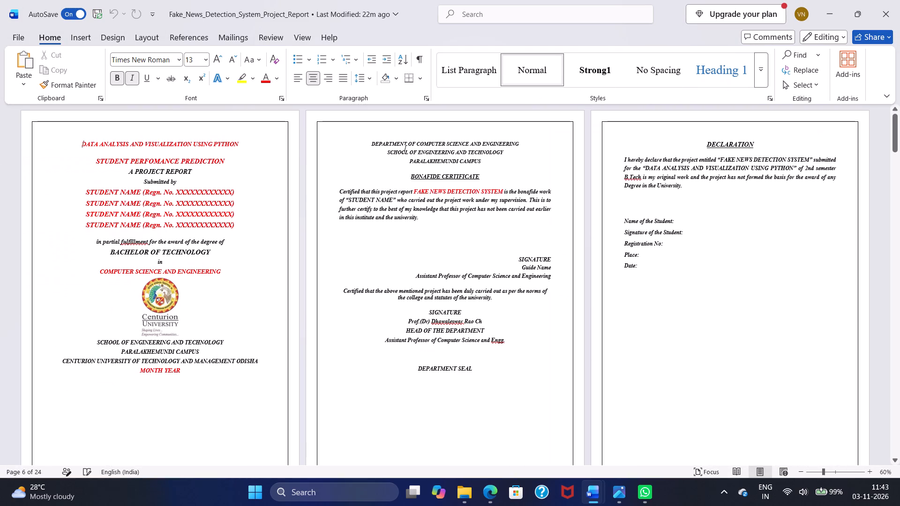
Replace the course title at the top of the cover page with "MACHINE LEARNING USING PYTHON".
{"action": "left_click", "coordinate": [239, 143]}
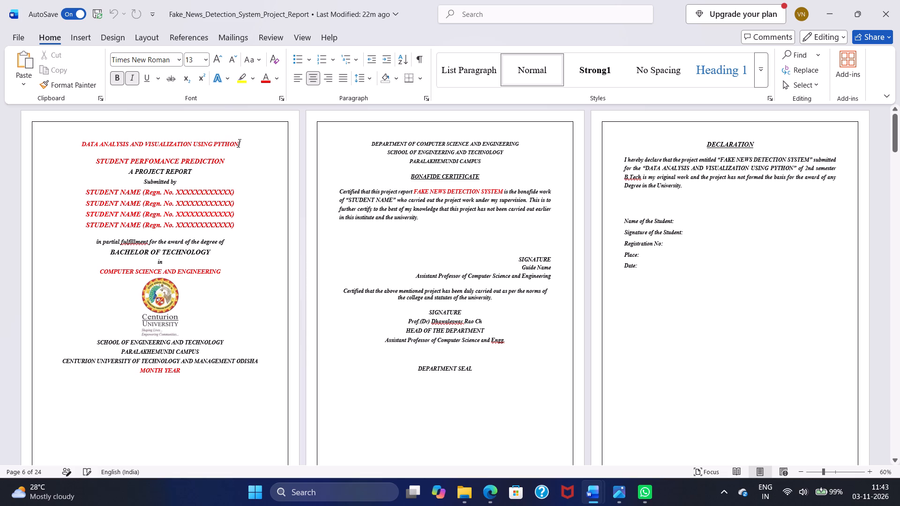
{"action": "key", "text": "BackSpace"}
{"action": "key", "text": "BackSpace"}
{"action": "key", "text": "BackSpace"}
{"action": "key", "text": "BackSpace"}
{"action": "key", "text": "BackSpace"}
{"action": "key", "text": "BackSpace"}
{"action": "key", "text": "BackSpace"}
{"action": "key", "text": "BackSpace"}
{"action": "key", "text": "BackSpace"}
{"action": "key", "text": "BackSpace"}
{"action": "key", "text": "BackSpace"}
{"action": "key", "text": "BackSpace"}
{"action": "key", "text": "BackSpace"}
{"action": "key", "text": "BackSpace"}
{"action": "key", "text": "BackSpace"}
{"action": "key", "text": "BackSpace"}
{"action": "key", "text": "BackSpace"}
{"action": "key", "text": "BackSpace"}
{"action": "key", "text": "BackSpace"}
{"action": "key", "text": "BackSpace"}
{"action": "key", "text": "BackSpace"}
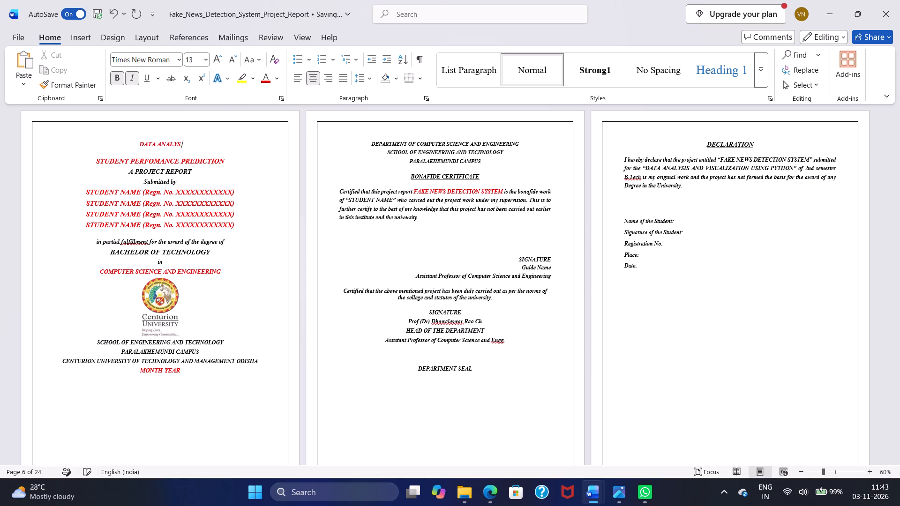
{"action": "key", "text": "BackSpace"}
{"action": "key", "text": "BackSpace"}
{"action": "key", "text": "BackSpace"}
{"action": "key", "text": "BackSpace"}
{"action": "key", "text": "BackSpace"}
{"action": "key", "text": "BackSpace"}
{"action": "key", "text": "BackSpace"}
{"action": "key", "text": "BackSpace"}
{"action": "key", "text": "BackSpace"}
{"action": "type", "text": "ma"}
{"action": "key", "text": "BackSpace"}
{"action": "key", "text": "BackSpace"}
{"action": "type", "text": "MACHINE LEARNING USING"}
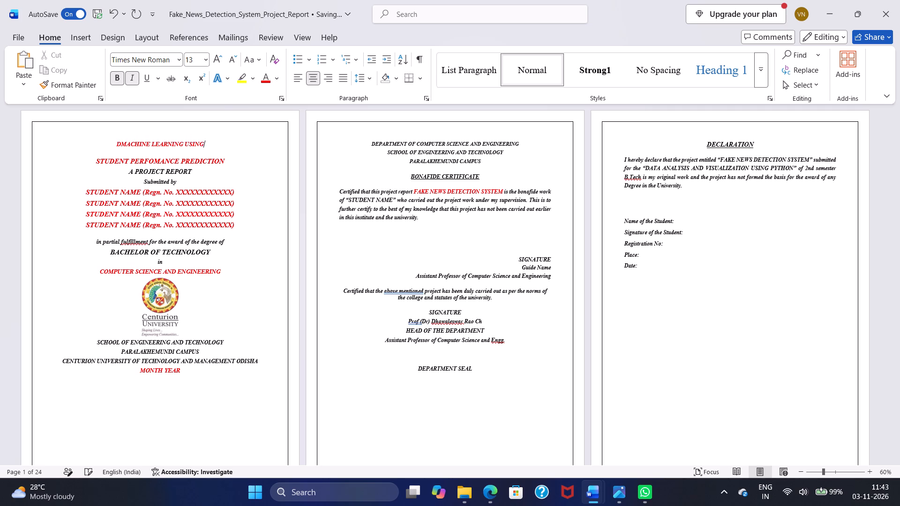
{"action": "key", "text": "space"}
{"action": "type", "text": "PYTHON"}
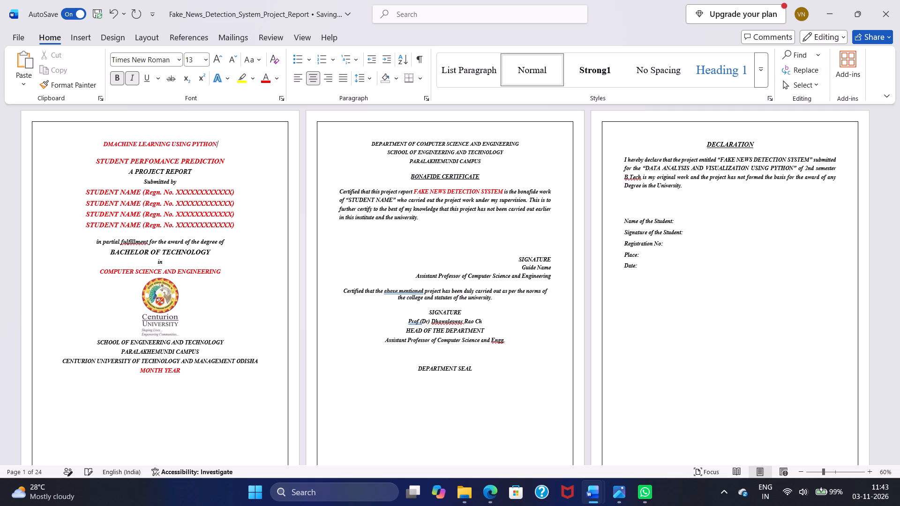
{"action": "left_click", "coordinate": [107, 144]}
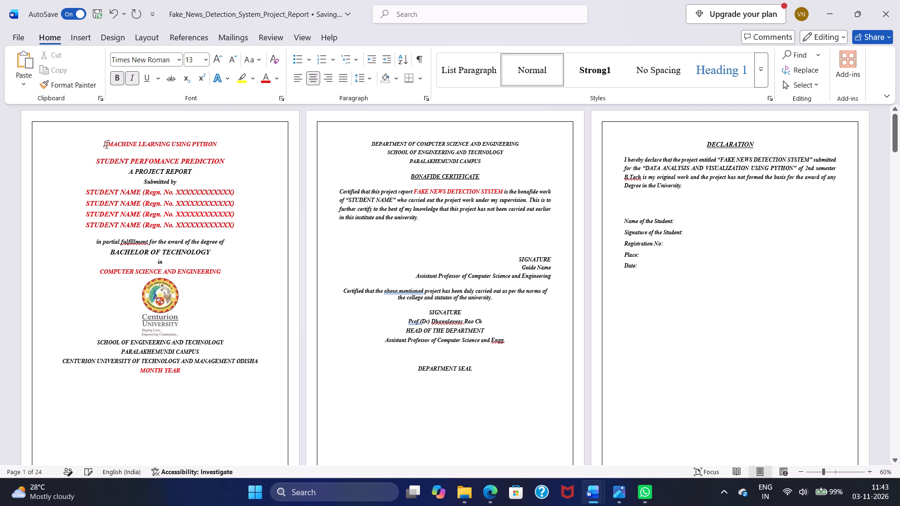
{"action": "key", "text": "Right"}
{"action": "key", "text": "BackSpace"}
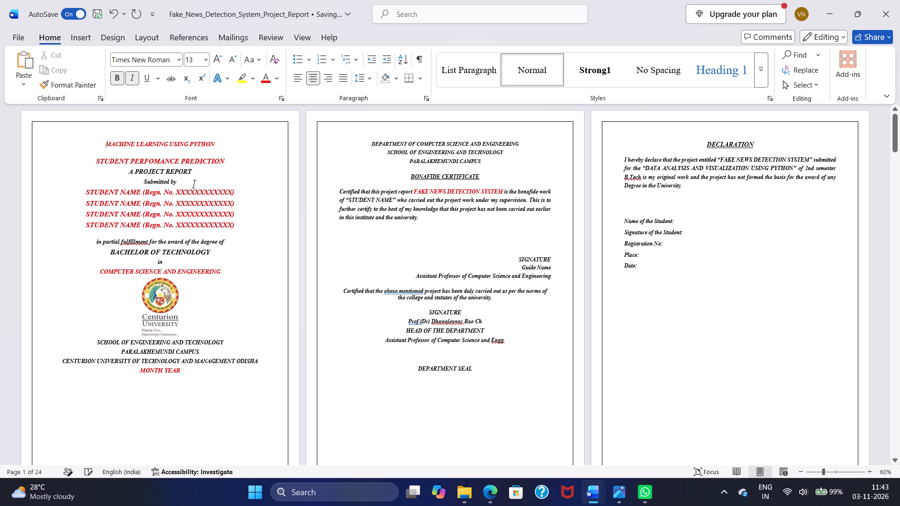
Replace the first STUDENT NAME placeholder on the cover page with the first student's name and registration number, separated by a hyphen.
{"action": "left_click", "coordinate": [235, 193]}
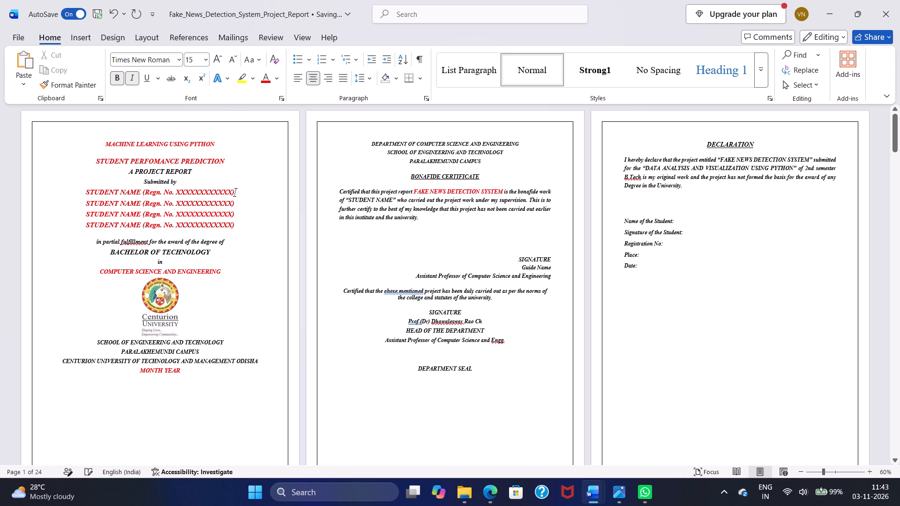
{"action": "left_click", "coordinate": [235, 193]}
{"action": "key", "text": "BackSpace"}
{"action": "key", "text": "BackSpace"}
{"action": "key", "text": "BackSpace"}
{"action": "key", "text": "BackSpace"}
{"action": "key", "text": "BackSpace"}
{"action": "key", "text": "BackSpace"}
{"action": "key", "text": "BackSpace"}
{"action": "key", "text": "BackSpace"}
{"action": "key", "text": "BackSpace"}
{"action": "key", "text": "BackSpace"}
{"action": "key", "text": "BackSpace"}
{"action": "key", "text": "BackSpace"}
{"action": "key", "text": "BackSpace"}
{"action": "key", "text": "BackSpace"}
{"action": "key", "text": "BackSpace"}
{"action": "key", "text": "BackSpace"}
{"action": "key", "text": "BackSpace"}
{"action": "key", "text": "BackSpace"}
{"action": "key", "text": "BackSpace"}
{"action": "key", "text": "BackSpace"}
{"action": "key", "text": "BackSpace"}
{"action": "key", "text": "BackSpace"}
{"action": "key", "text": "BackSpace"}
{"action": "key", "text": "BackSpace"}
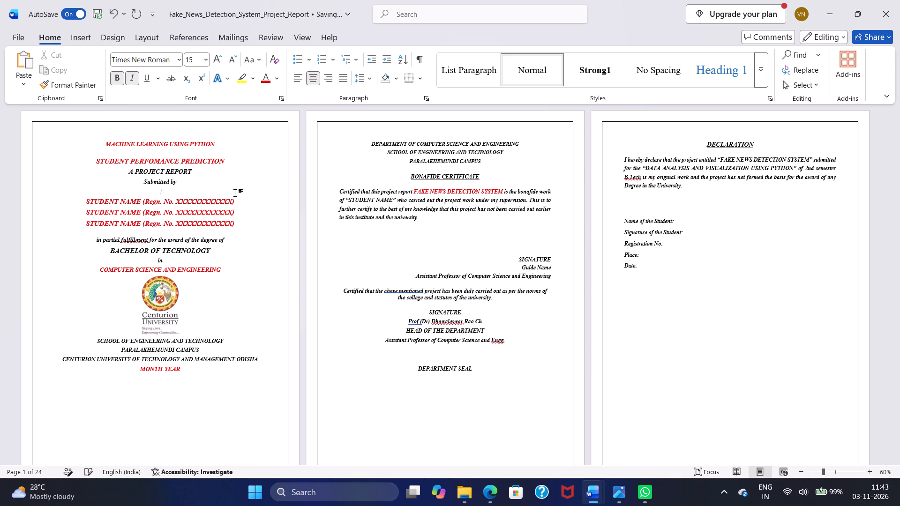
{"action": "key", "text": "ctrl+z"}
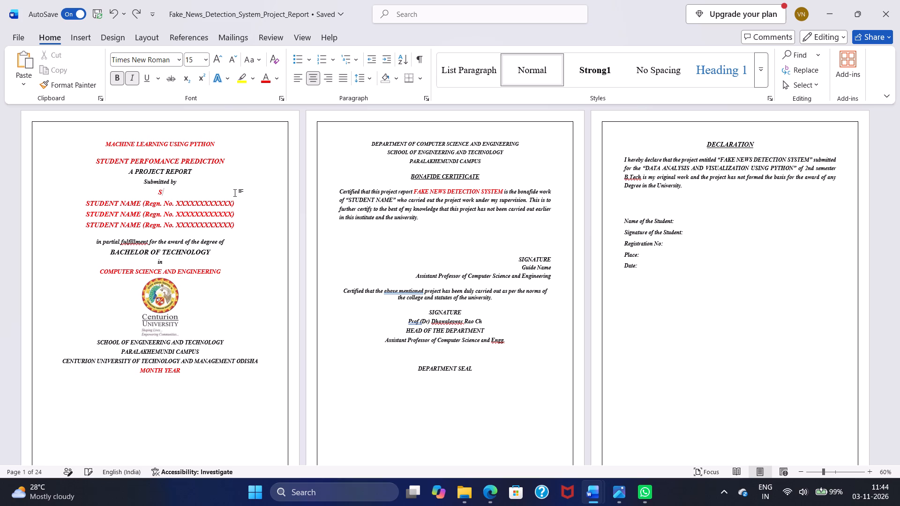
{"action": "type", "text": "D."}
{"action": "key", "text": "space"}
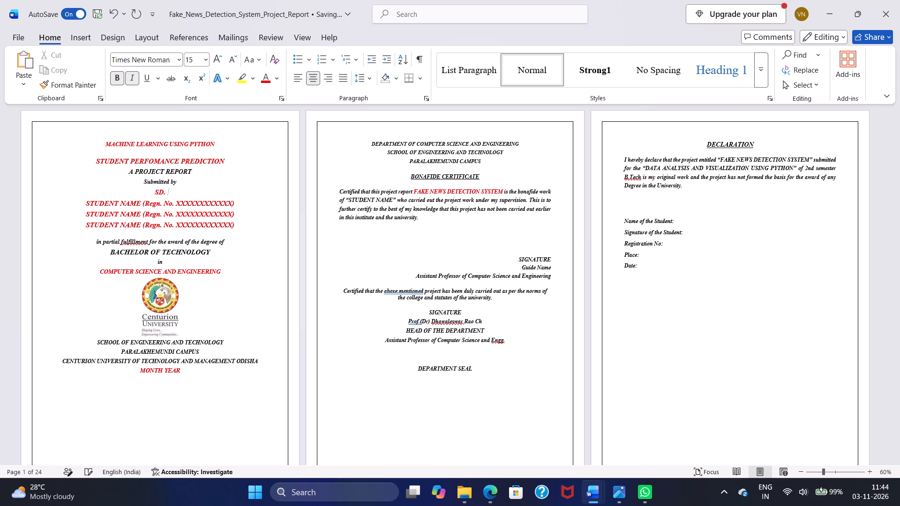
Complete the first student's name on the cover page and remove the extra letter before the initial.
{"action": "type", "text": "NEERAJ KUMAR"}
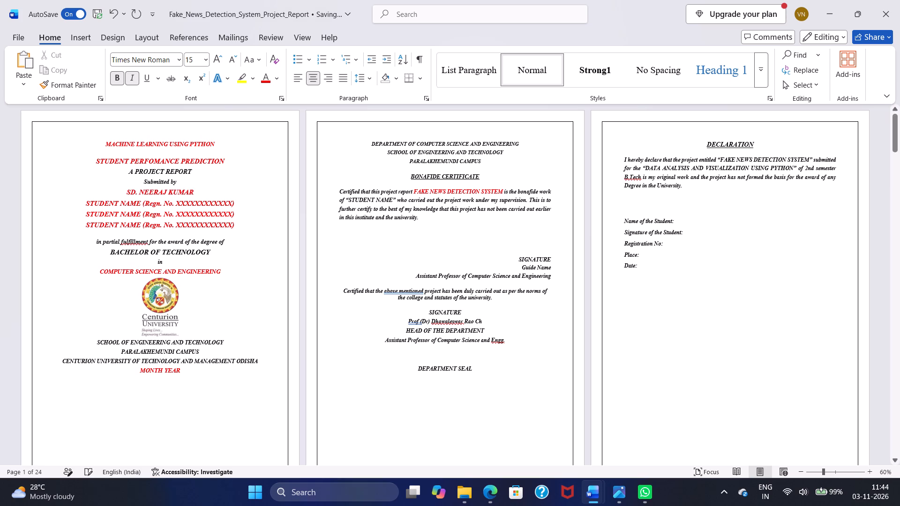
{"action": "left_click", "coordinate": [130, 194]}
{"action": "key", "text": "Right"}
{"action": "key", "text": "BackSpace"}
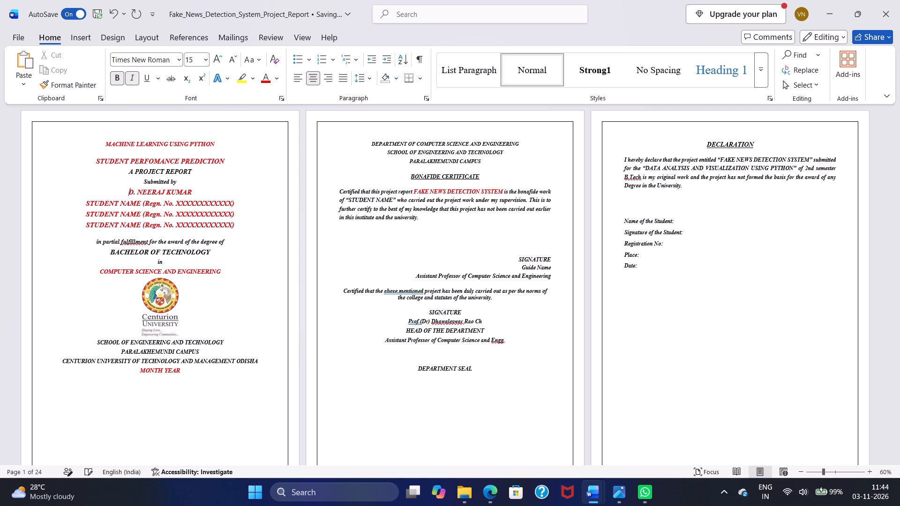
Raise the system volume slightly and return to the report.
{"action": "left_click", "coordinate": [799, 500]}
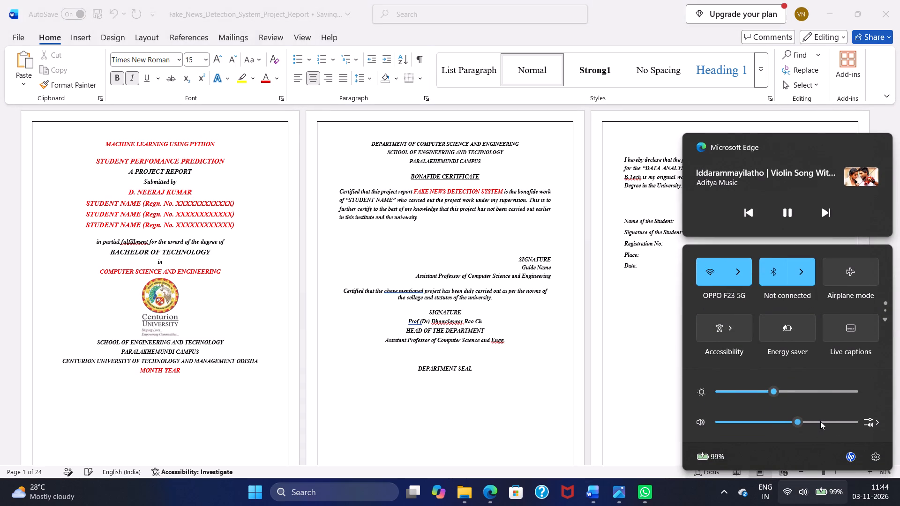
{"action": "left_click", "coordinate": [820, 421]}
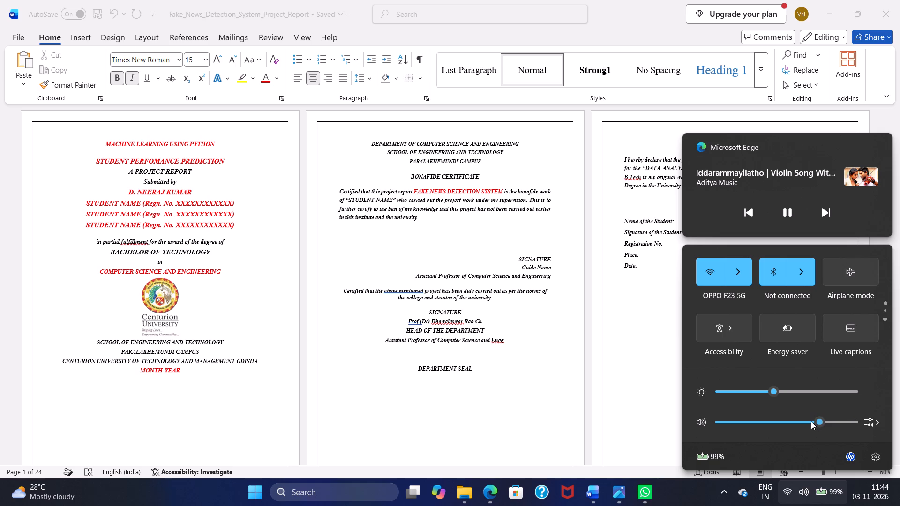
{"action": "left_click", "coordinate": [810, 421]}
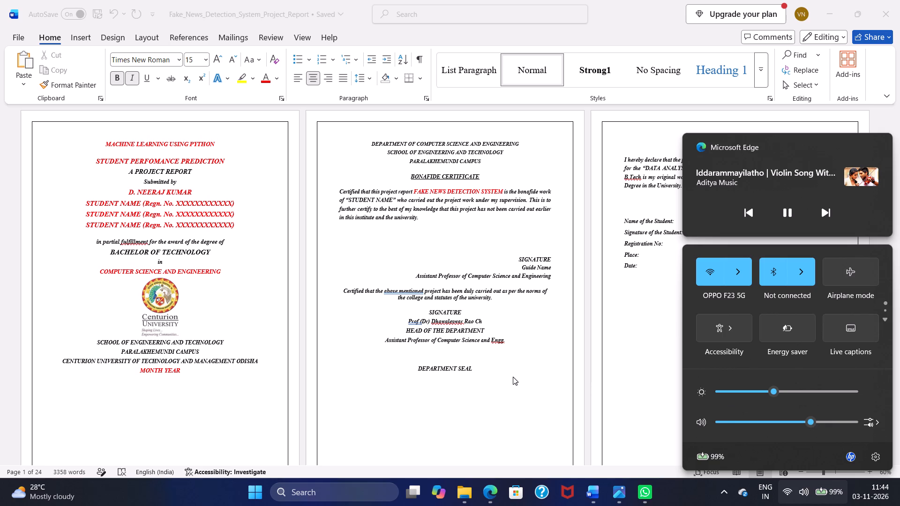
{"action": "left_click", "coordinate": [513, 377]}
Append a hyphen and the first student's registration number after the name on the cover page.
{"action": "left_click", "coordinate": [192, 193]}
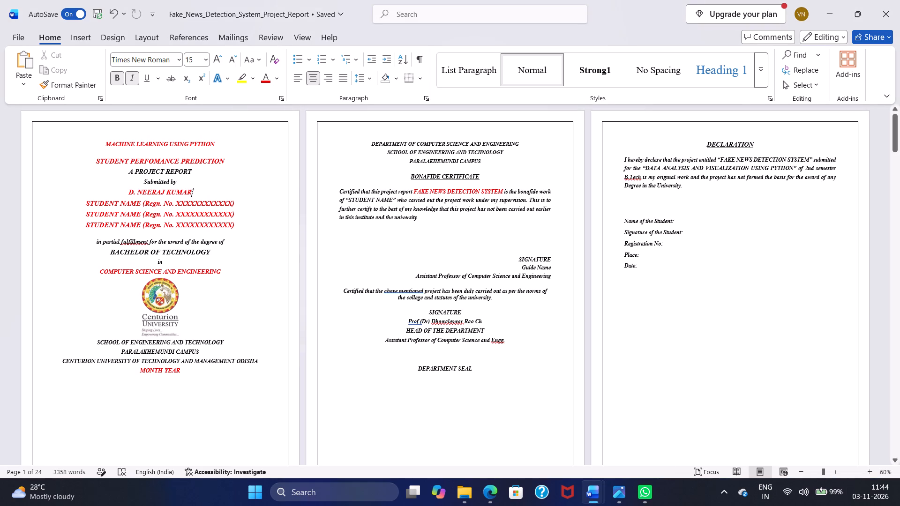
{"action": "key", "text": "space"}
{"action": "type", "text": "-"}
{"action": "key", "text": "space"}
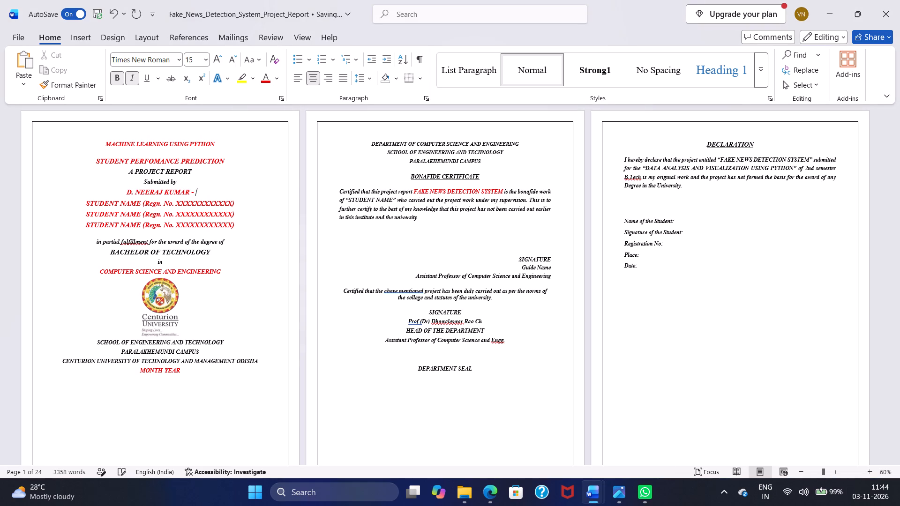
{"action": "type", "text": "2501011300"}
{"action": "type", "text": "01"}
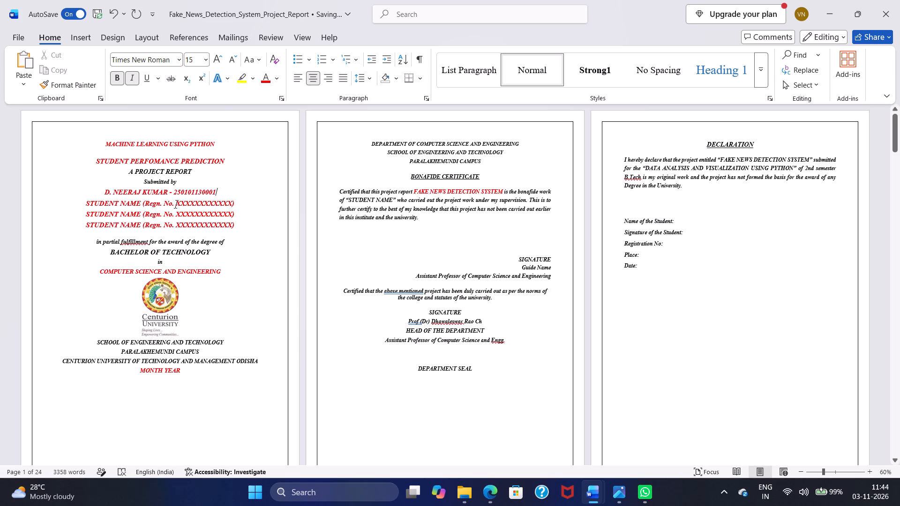
Clear the second STUDENT NAME placeholder line on the cover page.
{"action": "left_click", "coordinate": [238, 202]}
Replace the second STUDENT NAME placeholder on the cover page with the second student's name and registration number, separated by a hyphen.
{"action": "key", "text": "BackSpace"}
{"action": "key", "text": "BackSpace"}
{"action": "key", "text": "BackSpace"}
{"action": "key", "text": "BackSpace"}
{"action": "key", "text": "BackSpace"}
{"action": "key", "text": "BackSpace"}
{"action": "key", "text": "BackSpace"}
{"action": "key", "text": "BackSpace"}
{"action": "key", "text": "BackSpace"}
{"action": "key", "text": "BackSpace"}
{"action": "key", "text": "BackSpace"}
{"action": "key", "text": "BackSpace"}
{"action": "key", "text": "BackSpace"}
{"action": "key", "text": "BackSpace"}
{"action": "key", "text": "BackSpace"}
{"action": "key", "text": "BackSpace"}
{"action": "key", "text": "BackSpace"}
{"action": "key", "text": "BackSpace"}
{"action": "key", "text": "BackSpace"}
{"action": "key", "text": "BackSpace"}
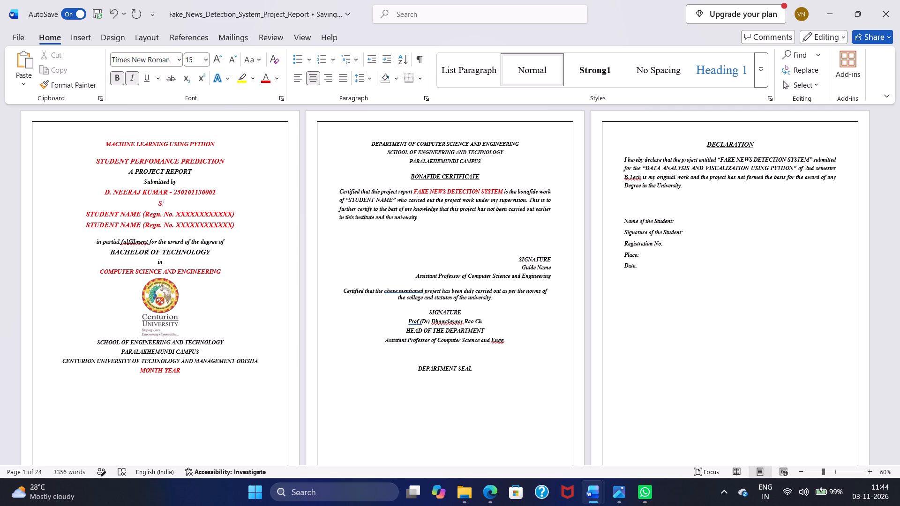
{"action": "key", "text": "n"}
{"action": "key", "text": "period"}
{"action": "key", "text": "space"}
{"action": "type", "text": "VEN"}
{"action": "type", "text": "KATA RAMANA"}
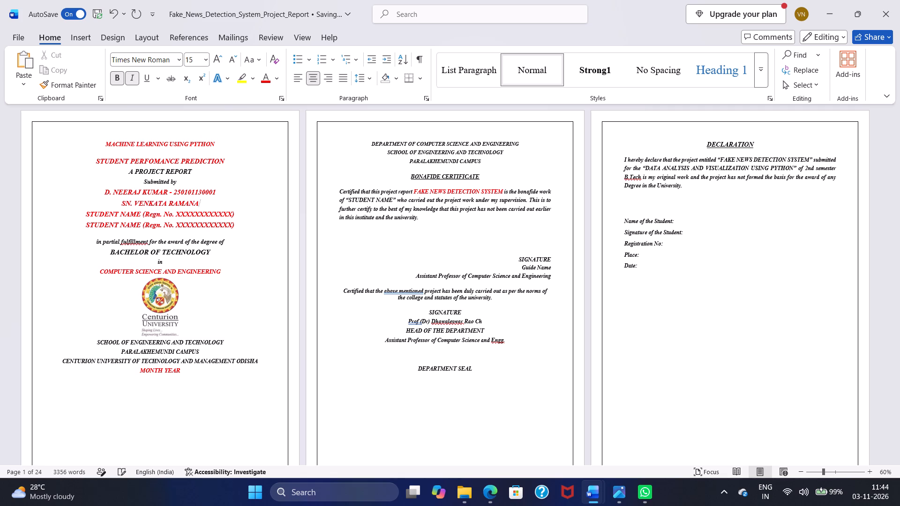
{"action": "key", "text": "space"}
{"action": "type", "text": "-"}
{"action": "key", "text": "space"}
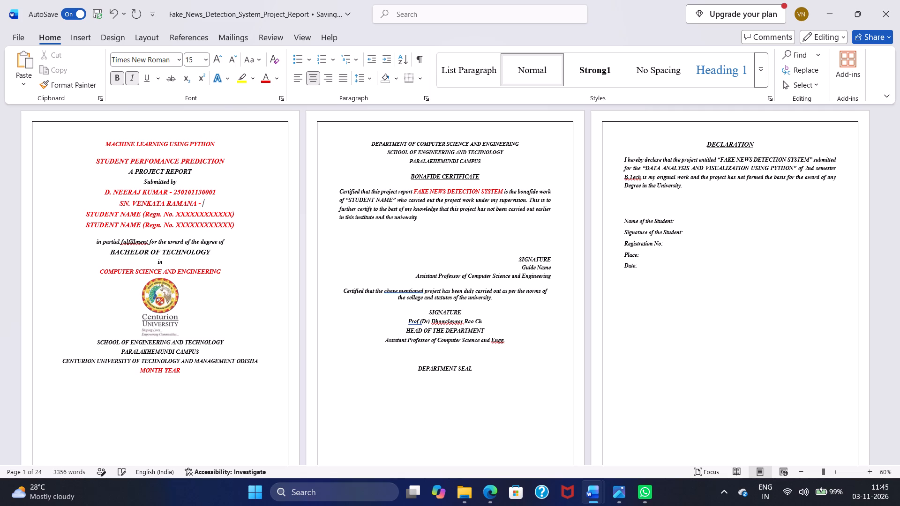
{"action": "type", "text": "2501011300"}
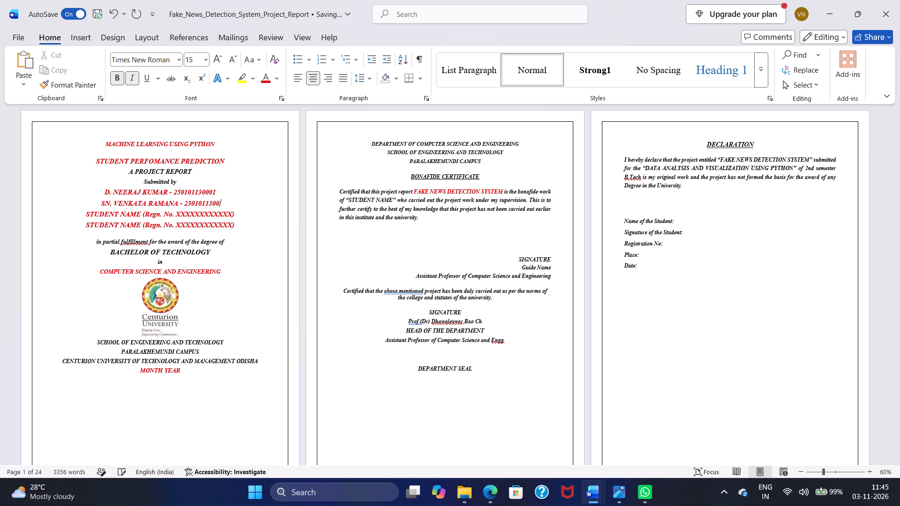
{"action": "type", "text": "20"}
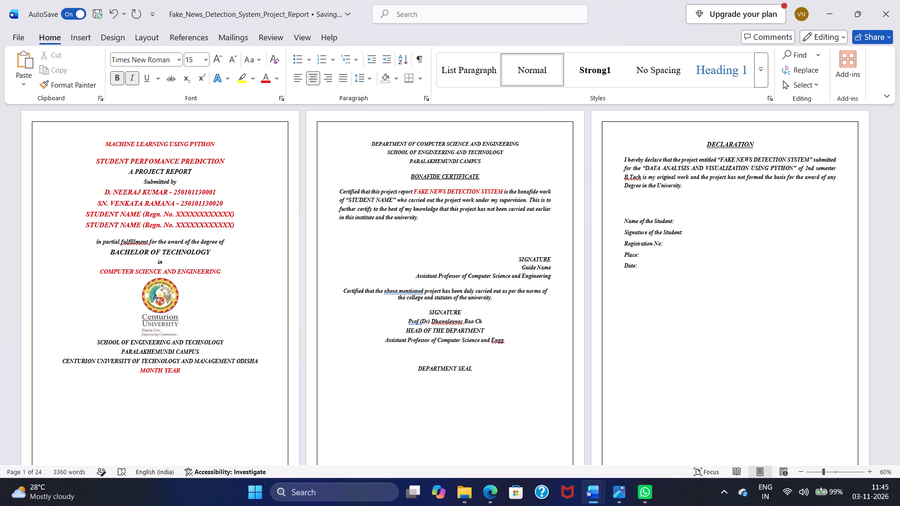
Replace the third placeholder with the third student's name and registration number, and remove the stray leading S from the second and third student lines.
{"action": "left_click", "coordinate": [238, 219]}
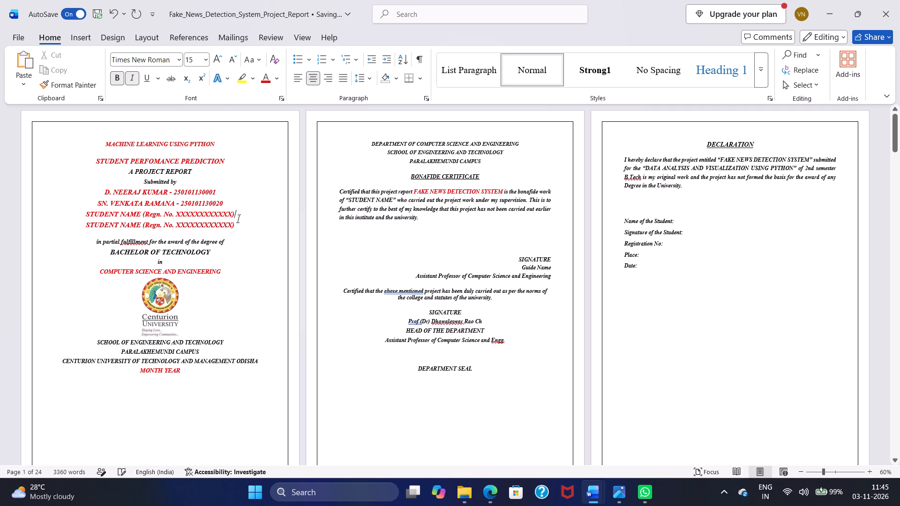
{"action": "key", "text": "BackSpace"}
{"action": "key", "text": "BackSpace"}
{"action": "key", "text": "BackSpace"}
{"action": "key", "text": "BackSpace"}
{"action": "key", "text": "BackSpace"}
{"action": "key", "text": "BackSpace"}
{"action": "key", "text": "BackSpace"}
{"action": "key", "text": "BackSpace"}
{"action": "key", "text": "BackSpace"}
{"action": "key", "text": "BackSpace"}
{"action": "key", "text": "BackSpace"}
{"action": "key", "text": "BackSpace"}
{"action": "key", "text": "BackSpace"}
{"action": "key", "text": "BackSpace"}
{"action": "key", "text": "BackSpace"}
{"action": "key", "text": "BackSpace"}
{"action": "key", "text": "BackSpace"}
{"action": "key", "text": "BackSpace"}
{"action": "key", "text": "BackSpace"}
{"action": "key", "text": "BackSpace"}
{"action": "key", "text": "BackSpace"}
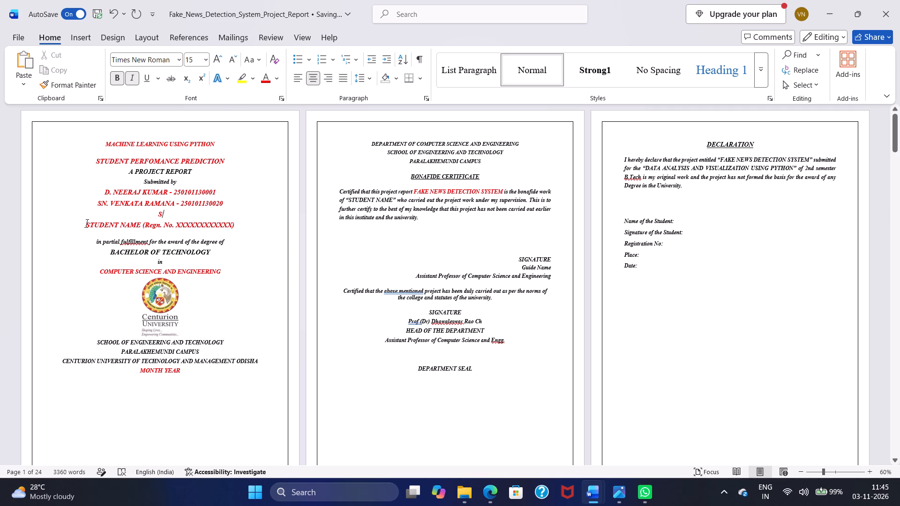
{"action": "left_click", "coordinate": [103, 207]}
{"action": "key", "text": "BackSpace"}
{"action": "left_click", "coordinate": [171, 214]}
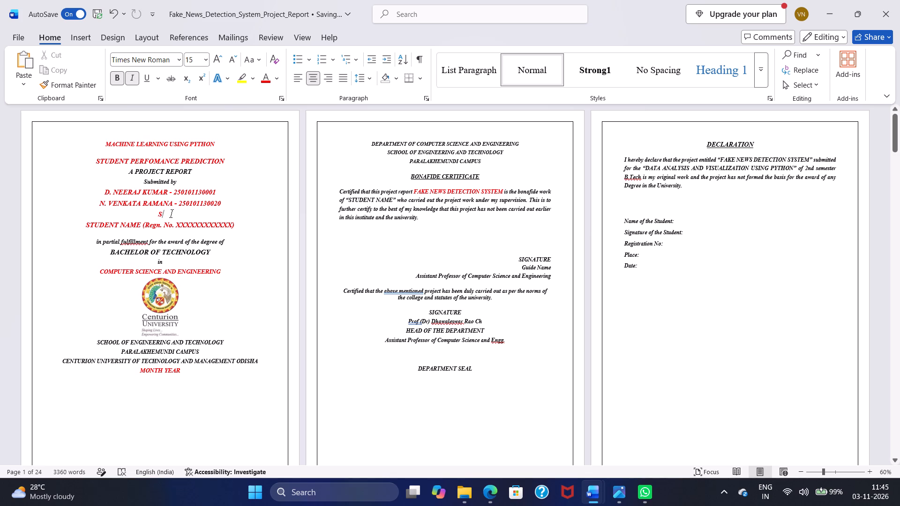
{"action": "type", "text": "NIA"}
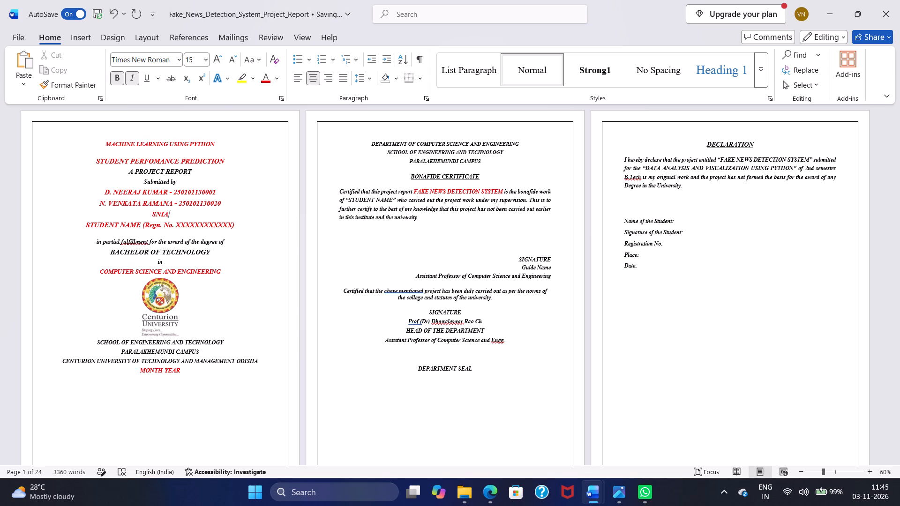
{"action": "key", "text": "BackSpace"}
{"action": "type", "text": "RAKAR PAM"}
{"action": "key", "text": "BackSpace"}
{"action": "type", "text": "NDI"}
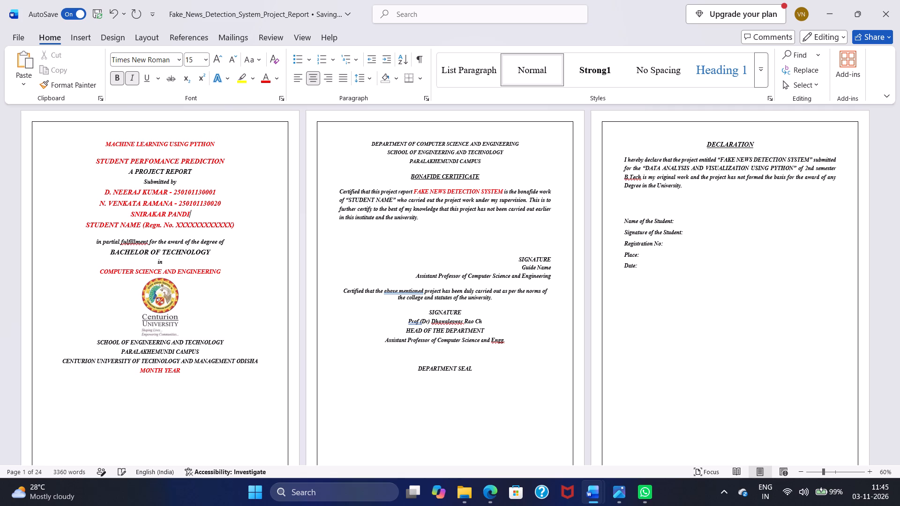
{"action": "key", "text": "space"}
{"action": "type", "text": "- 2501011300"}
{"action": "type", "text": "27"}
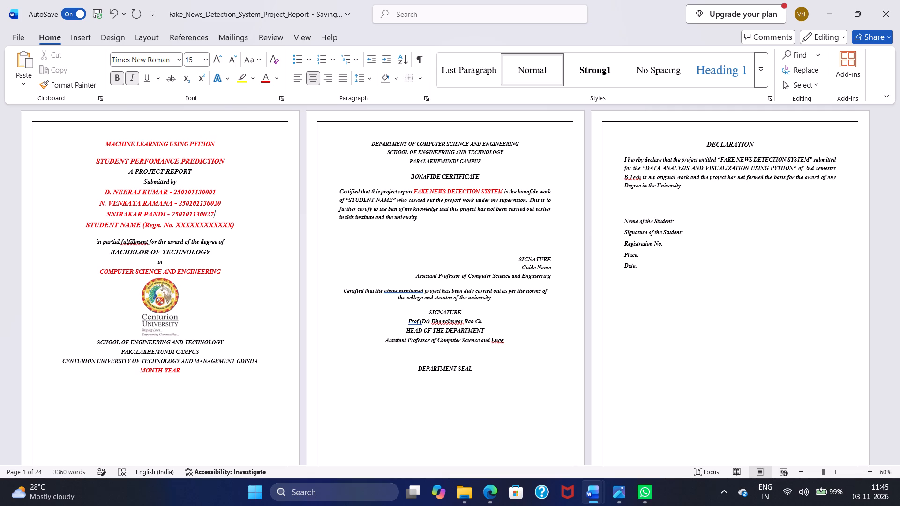
{"action": "left_click", "coordinate": [113, 214]}
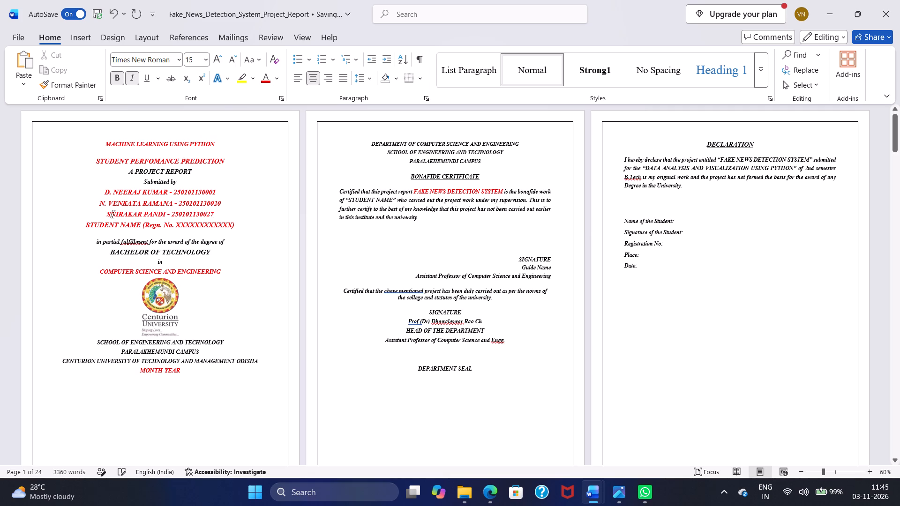
{"action": "key", "text": "BackSpace"}
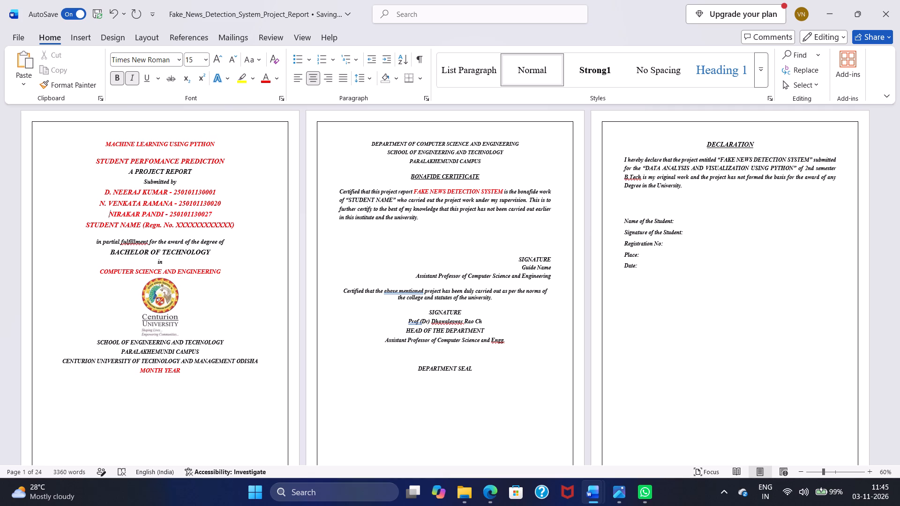
Replace the fourth STUDENT NAME placeholder with the fourth student's name and registration number, leaving no stray S before the name.
{"action": "key", "text": "Down"}
{"action": "key", "text": "Right"}
{"action": "key", "text": "Right"}
{"action": "key", "text": "Right"}
{"action": "key", "text": "Right"}
{"action": "key", "text": "Right"}
{"action": "key", "text": "Right"}
{"action": "key", "text": "Right"}
{"action": "key", "text": "Right"}
{"action": "key", "text": "Right"}
{"action": "key", "text": "Right"}
{"action": "key", "text": "Right"}
{"action": "key", "text": "Right"}
{"action": "key", "text": "Right"}
{"action": "key", "text": "Right"}
{"action": "key", "text": "Right"}
{"action": "key", "text": "Right"}
{"action": "key", "text": "Right"}
{"action": "key", "text": "Right"}
{"action": "key", "text": "Right"}
{"action": "key", "text": "Right"}
{"action": "key", "text": "Right"}
{"action": "key", "text": "BackSpace"}
{"action": "key", "text": "BackSpace"}
{"action": "key", "text": "BackSpace"}
{"action": "key", "text": "BackSpace"}
{"action": "key", "text": "BackSpace"}
{"action": "key", "text": "BackSpace"}
{"action": "key", "text": "BackSpace"}
{"action": "key", "text": "BackSpace"}
{"action": "key", "text": "BackSpace"}
{"action": "key", "text": "BackSpace"}
{"action": "key", "text": "BackSpace"}
{"action": "key", "text": "BackSpace"}
{"action": "key", "text": "BackSpace"}
{"action": "key", "text": "BackSpace"}
{"action": "key", "text": "BackSpace"}
{"action": "key", "text": "BackSpace"}
{"action": "key", "text": "BackSpace"}
{"action": "key", "text": "BackSpace"}
{"action": "key", "text": "BackSpace"}
{"action": "key", "text": "BackSpace"}
{"action": "key", "text": "BackSpace"}
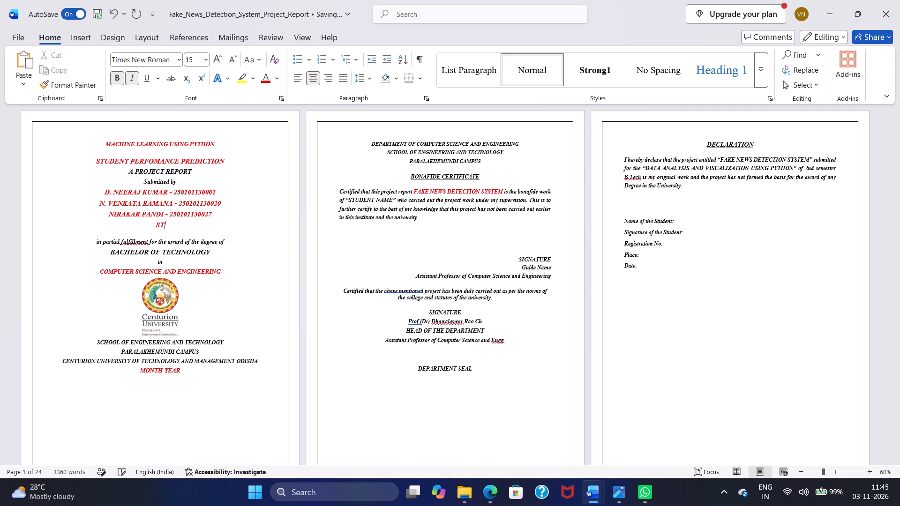
{"action": "key", "text": "BackSpace"}
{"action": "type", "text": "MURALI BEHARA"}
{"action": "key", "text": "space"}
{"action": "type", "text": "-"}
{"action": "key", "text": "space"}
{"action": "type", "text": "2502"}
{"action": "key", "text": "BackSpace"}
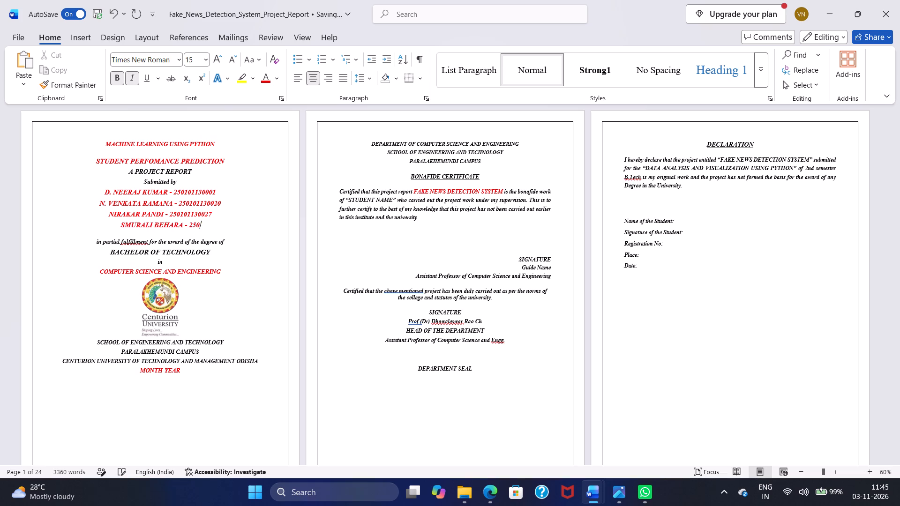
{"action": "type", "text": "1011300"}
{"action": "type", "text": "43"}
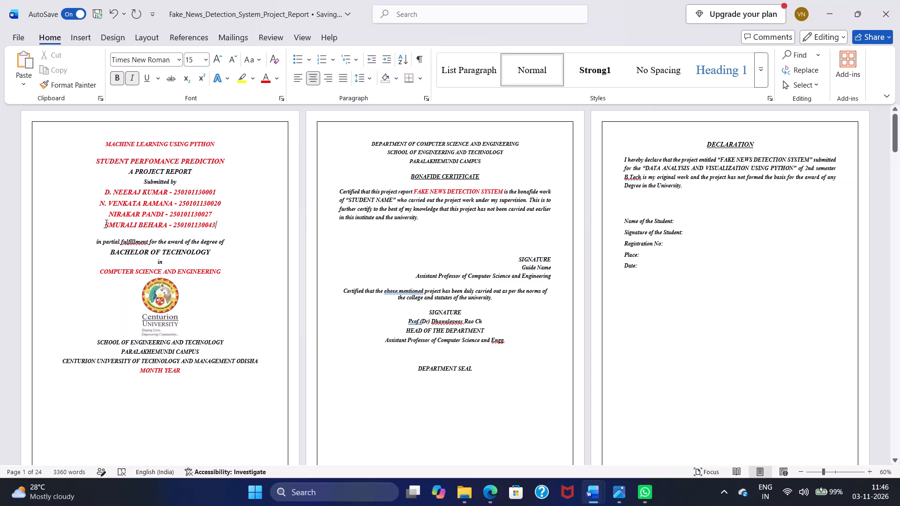
{"action": "left_click", "coordinate": [108, 224]}
{"action": "key", "text": "Right"}
{"action": "key", "text": "BackSpace"}
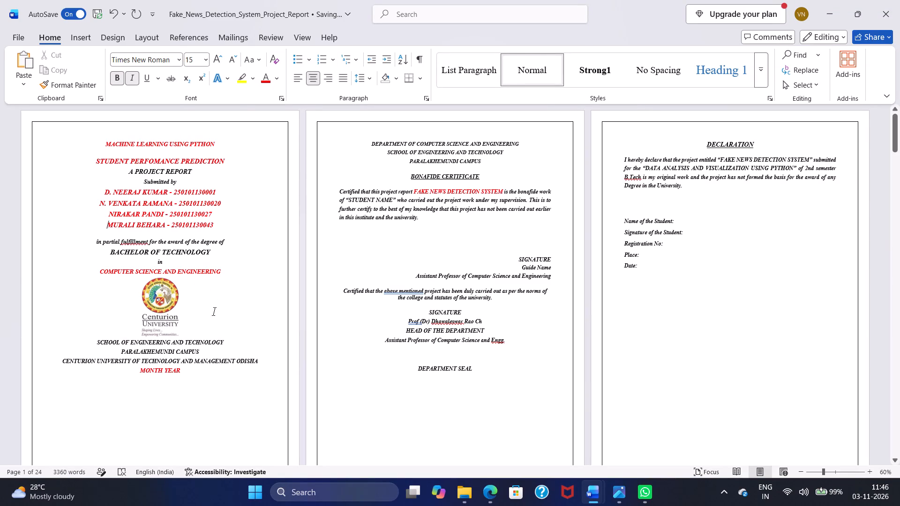
Delete the branch wording before ENGINEERING in the red degree line on the cover page, up to its initial C.
{"action": "left_click", "coordinate": [164, 272]}
{"action": "left_click", "coordinate": [176, 272]}
{"action": "key", "text": "BackSpace"}
{"action": "key", "text": "BackSpace"}
{"action": "key", "text": "BackSpace"}
{"action": "key", "text": "BackSpace"}
{"action": "key", "text": "BackSpace"}
{"action": "key", "text": "BackSpace"}
{"action": "key", "text": "BackSpace"}
{"action": "key", "text": "BackSpace"}
{"action": "key", "text": "BackSpace"}
{"action": "key", "text": "BackSpace"}
{"action": "key", "text": "BackSpace"}
{"action": "key", "text": "BackSpace"}
{"action": "key", "text": "BackSpace"}
{"action": "key", "text": "BackSpace"}
{"action": "key", "text": "BackSpace"}
{"action": "key", "text": "BackSpace"}
{"action": "key", "text": "BackSpace"}
{"action": "key", "text": "BackSpace"}
{"action": "key", "text": "BackSpace"}
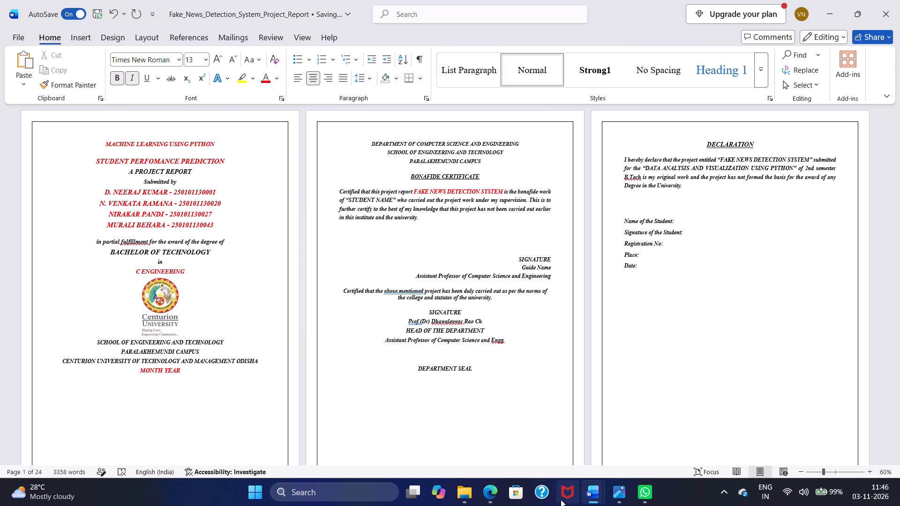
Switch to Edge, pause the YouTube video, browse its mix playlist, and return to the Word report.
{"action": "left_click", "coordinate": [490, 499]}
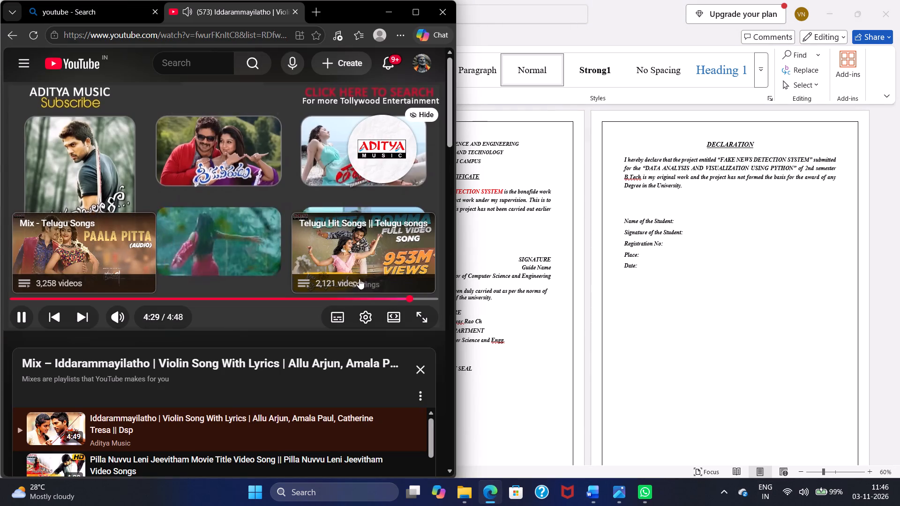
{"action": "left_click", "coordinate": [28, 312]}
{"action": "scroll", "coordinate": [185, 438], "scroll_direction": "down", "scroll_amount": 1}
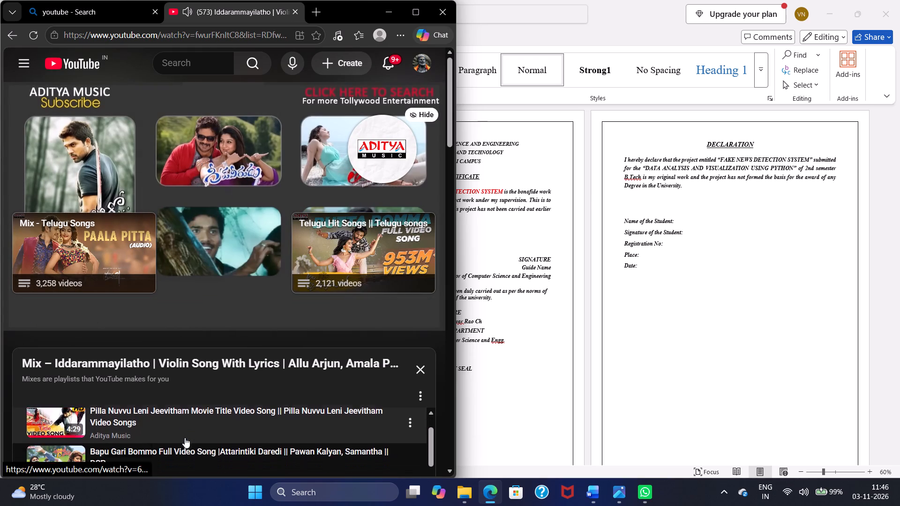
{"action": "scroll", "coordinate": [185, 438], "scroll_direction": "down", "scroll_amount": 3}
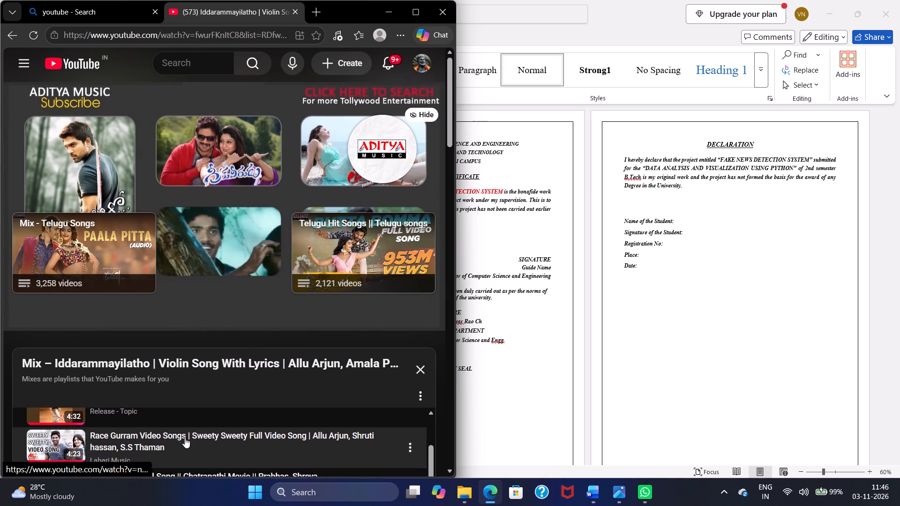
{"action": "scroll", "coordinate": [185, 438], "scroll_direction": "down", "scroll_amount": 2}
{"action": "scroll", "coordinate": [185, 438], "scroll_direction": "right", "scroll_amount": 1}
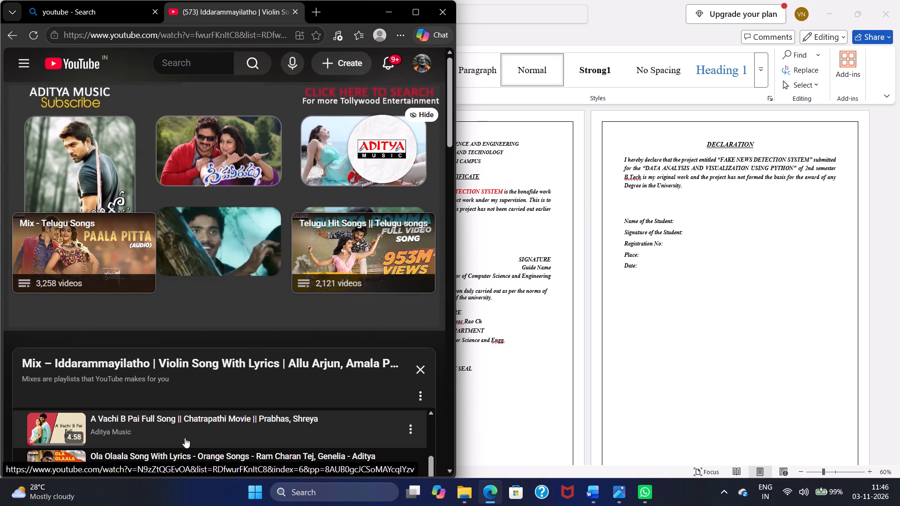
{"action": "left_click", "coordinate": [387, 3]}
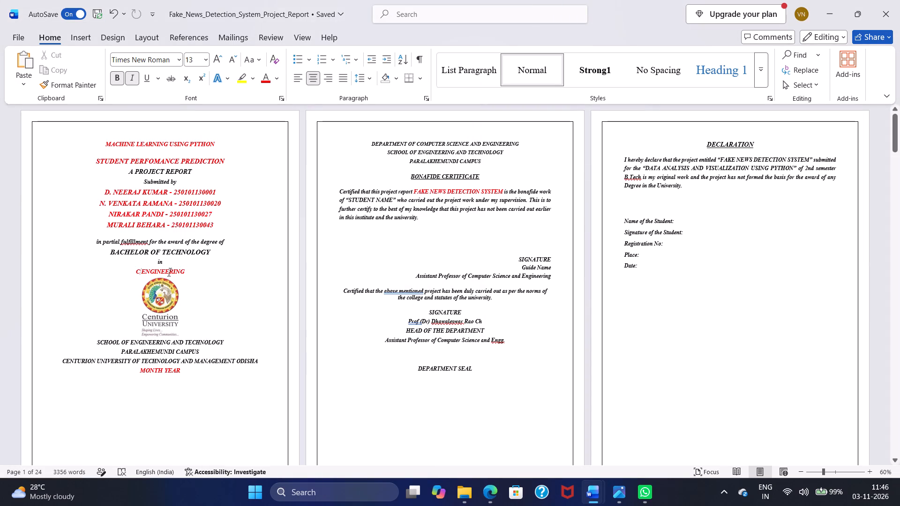
Remove the leftover C and enter ELECTRONICS AND COMMUNICATION before ENGINEERING in the cover page's branch line.
{"action": "key", "text": "BackSpace"}
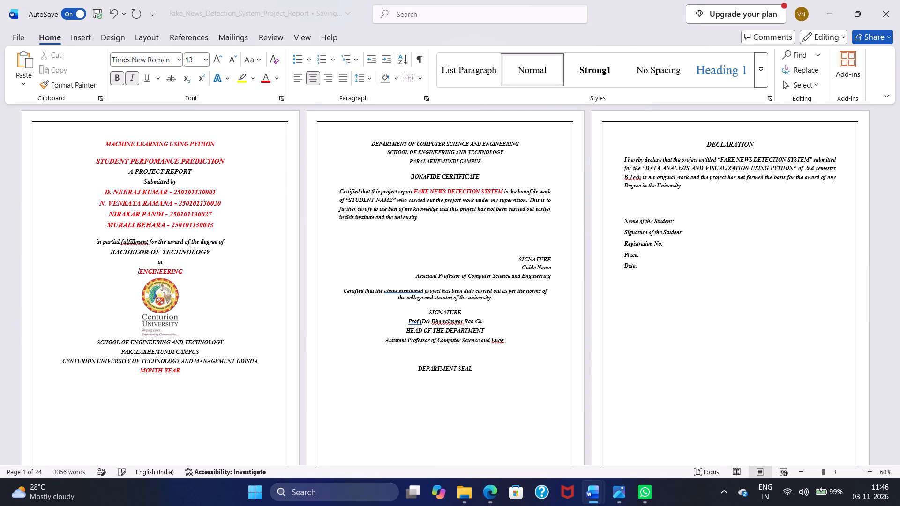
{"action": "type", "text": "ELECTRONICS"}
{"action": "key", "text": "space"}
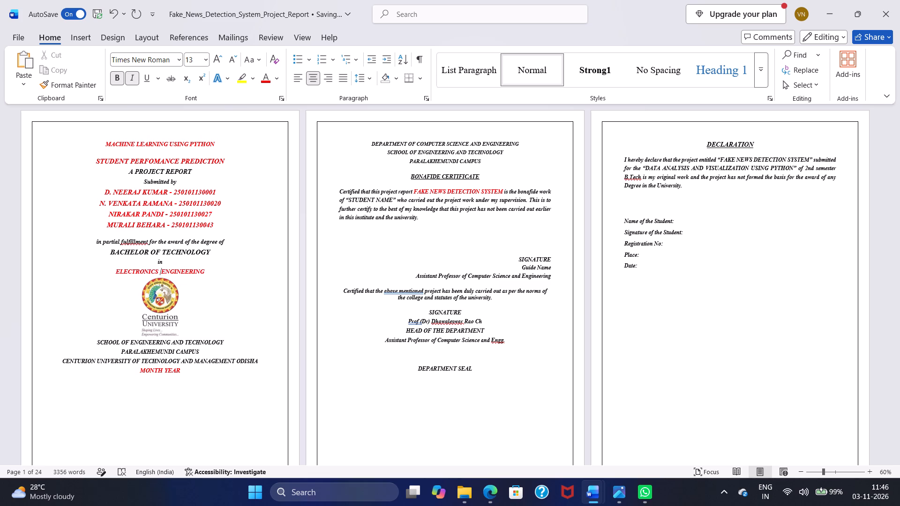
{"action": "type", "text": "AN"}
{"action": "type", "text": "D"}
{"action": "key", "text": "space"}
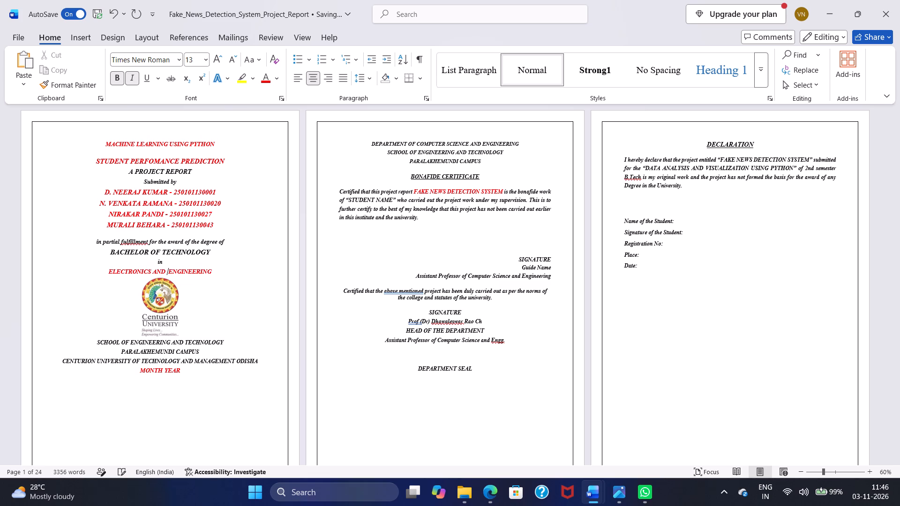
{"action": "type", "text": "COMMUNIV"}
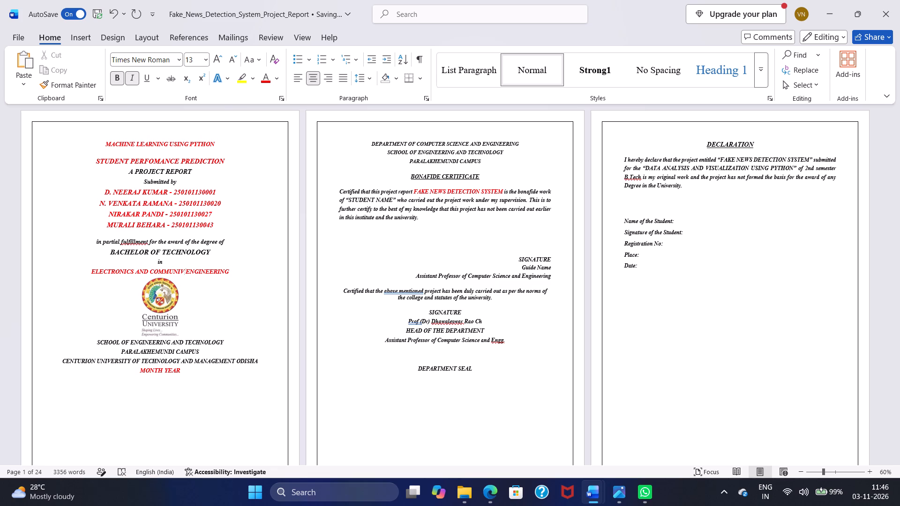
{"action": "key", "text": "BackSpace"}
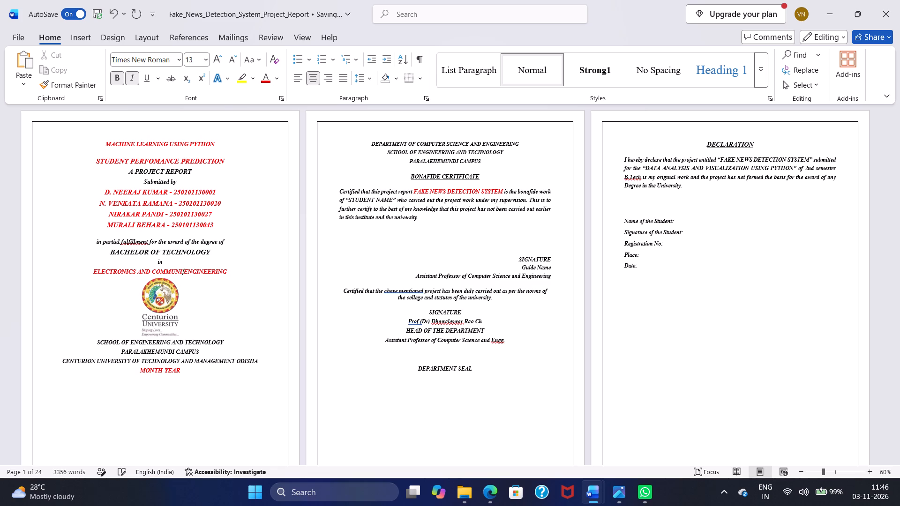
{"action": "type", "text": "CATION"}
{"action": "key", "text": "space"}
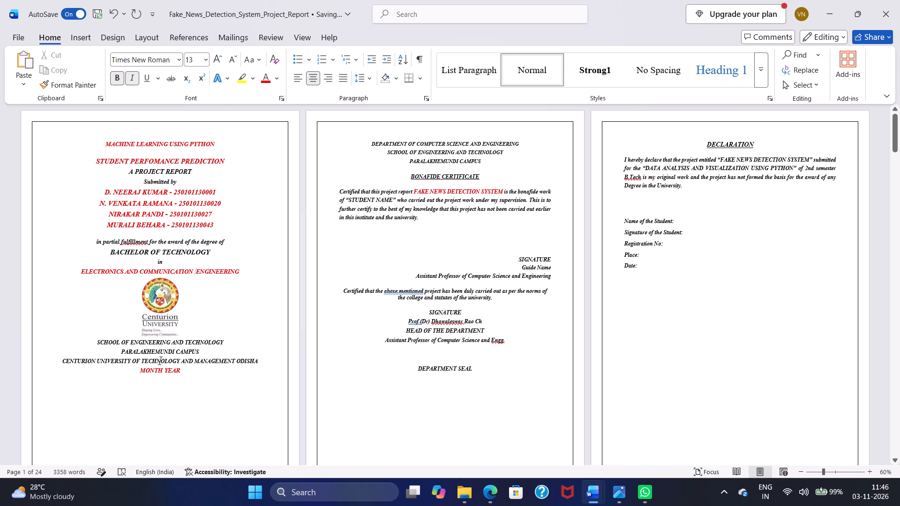
Replace the MONTH YEAR placeholder at the bottom of the cover page with NOVEMBER 2026, clearing any stray characters.
{"action": "scroll", "coordinate": [172, 382], "scroll_direction": "down", "scroll_amount": 1}
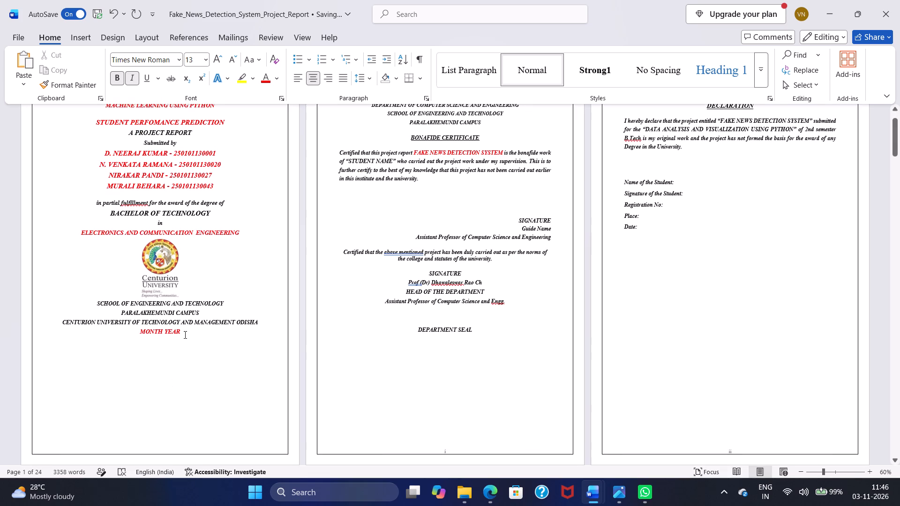
{"action": "left_click", "coordinate": [185, 335]}
{"action": "key", "text": "BackSpace"}
{"action": "key", "text": "BackSpace"}
{"action": "key", "text": "BackSpace"}
{"action": "key", "text": "BackSpace"}
{"action": "key", "text": "BackSpace"}
{"action": "key", "text": "BackSpace"}
{"action": "key", "text": "BackSpace"}
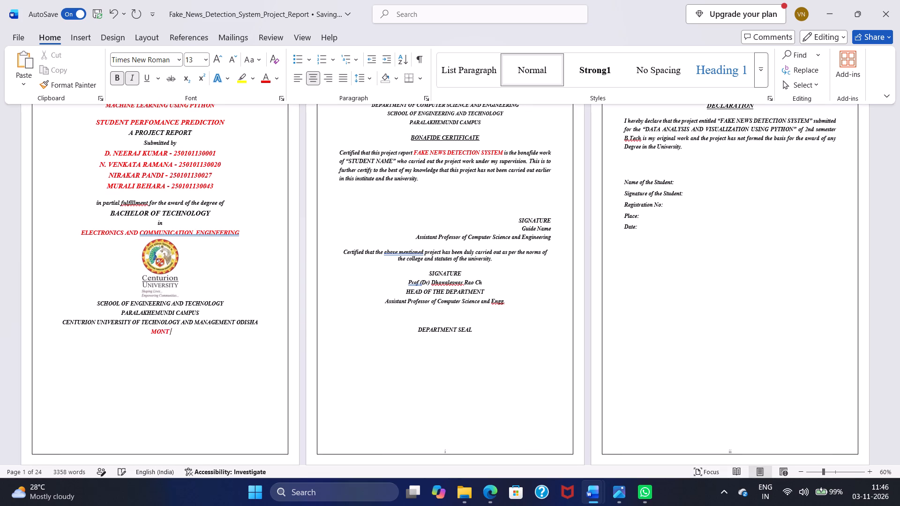
{"action": "key", "text": "BackSpace"}
{"action": "key", "text": "BackSpace"}
{"action": "key", "text": "BackSpace"}
{"action": "key", "text": "BackSpace"}
{"action": "key", "text": "ctrl+z"}
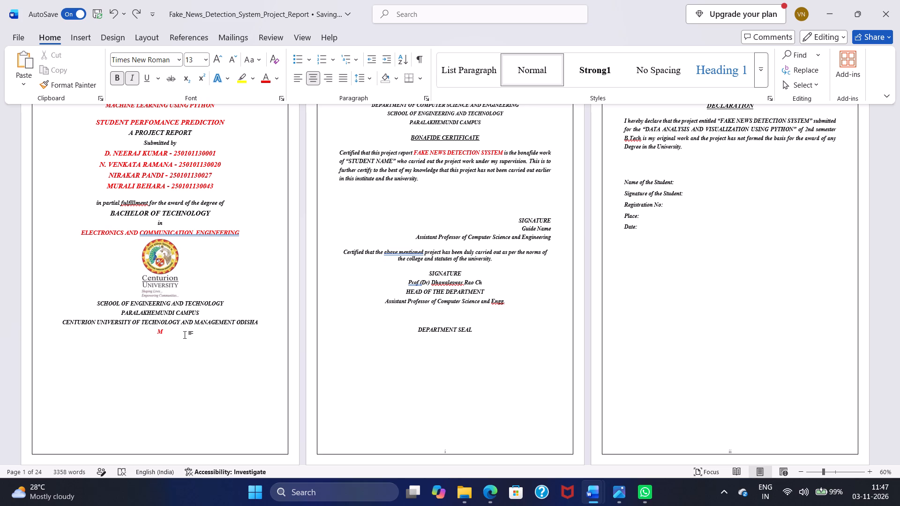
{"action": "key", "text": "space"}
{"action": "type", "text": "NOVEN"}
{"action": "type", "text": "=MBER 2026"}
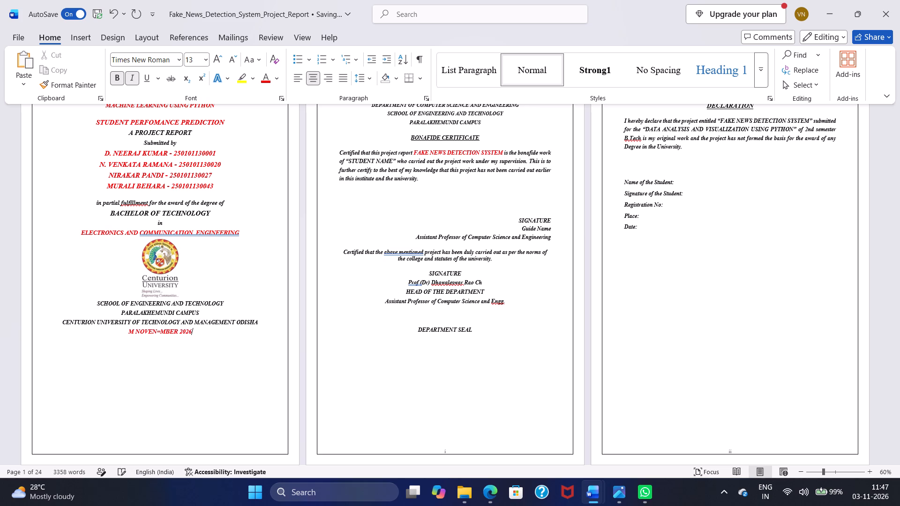
{"action": "left_click", "coordinate": [163, 333]}
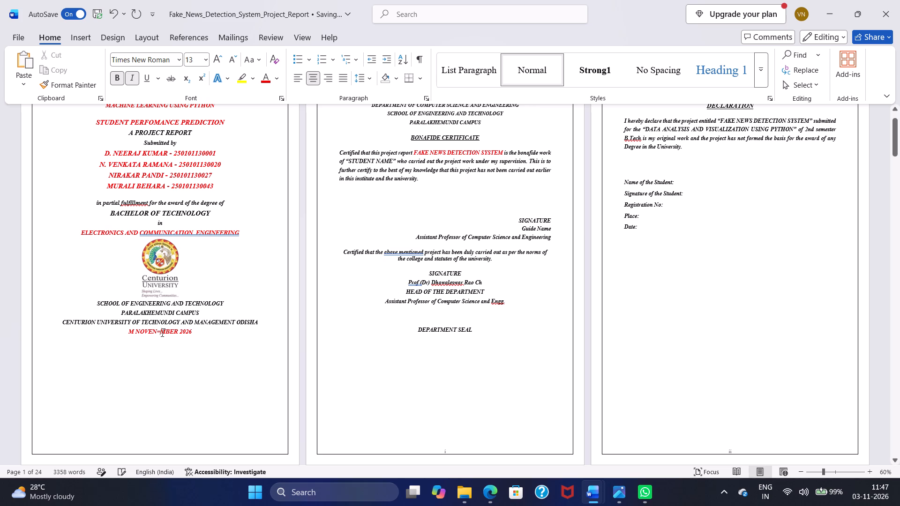
{"action": "key", "text": "BackSpace"}
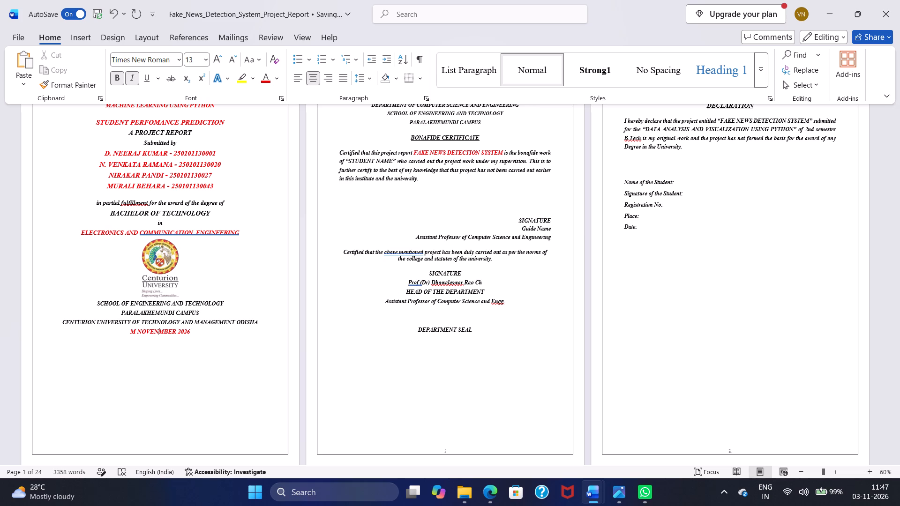
{"action": "key", "text": "BackSpace"}
{"action": "left_click", "coordinate": [140, 331]}
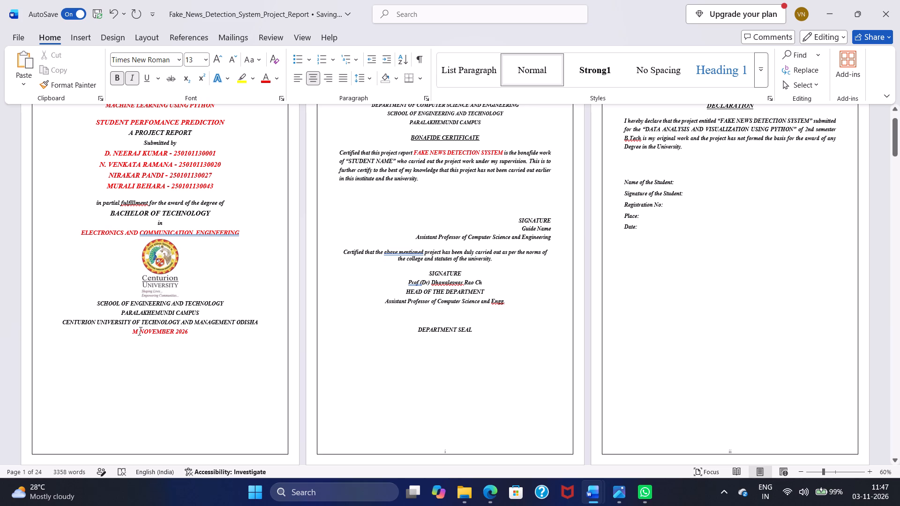
{"action": "key", "text": "BackSpace"}
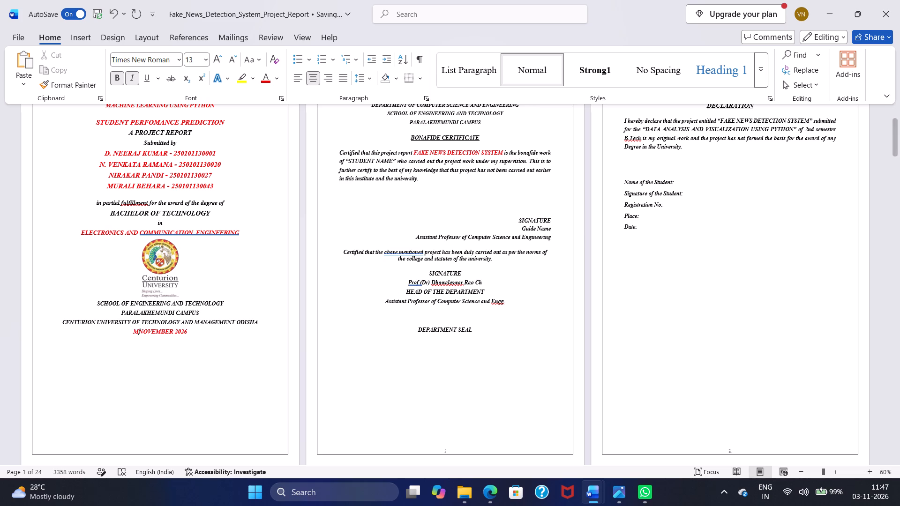
{"action": "key", "text": "BackSpace"}
Replace the Prof. Guide Name placeholder in the first Acknowledgements paragraph with the project guide's name in capitals.
{"action": "scroll", "coordinate": [209, 355], "scroll_direction": "down", "scroll_amount": 1}
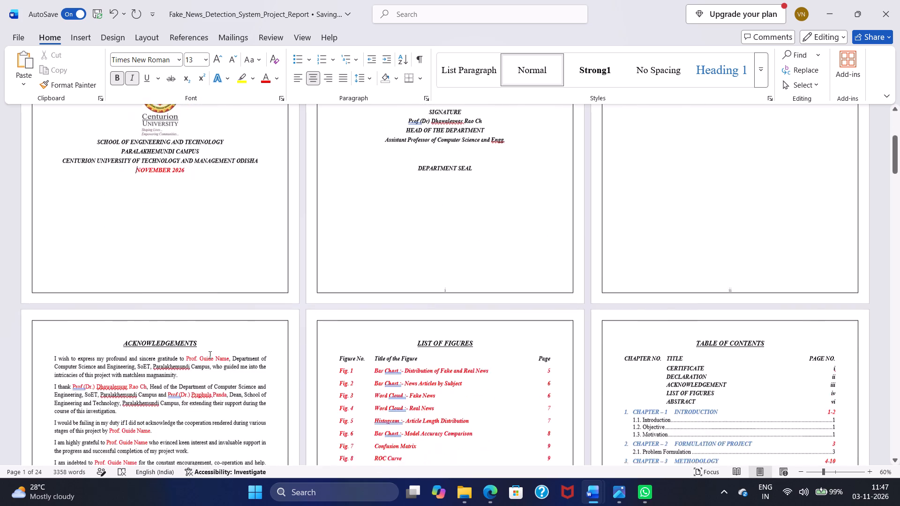
{"action": "scroll", "coordinate": [209, 355], "scroll_direction": "down", "scroll_amount": 1}
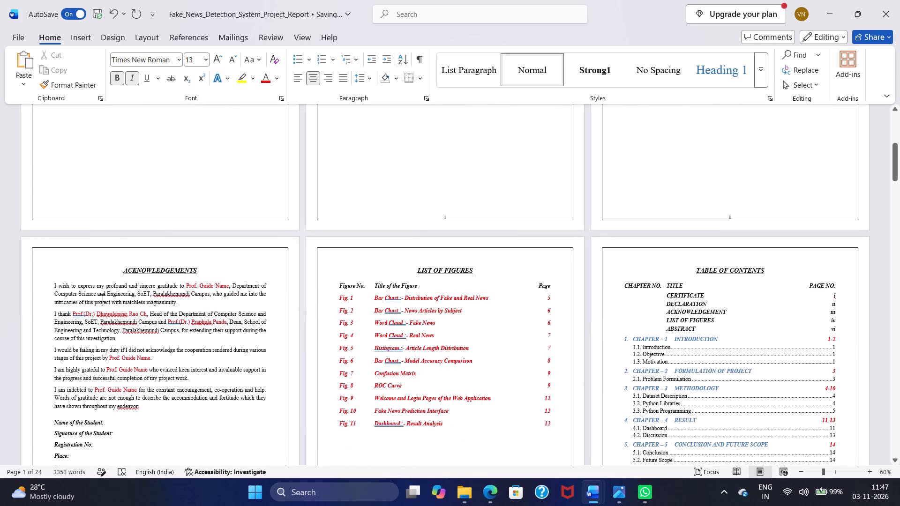
{"action": "left_click", "coordinate": [229, 286]}
{"action": "key", "text": "BackSpace"}
{"action": "key", "text": "BackSpace"}
{"action": "key", "text": "BackSpace"}
{"action": "key", "text": "BackSpace"}
{"action": "key", "text": "BackSpace"}
{"action": "key", "text": "BackSpace"}
{"action": "key", "text": "BackSpace"}
{"action": "key", "text": "BackSpace"}
{"action": "key", "text": "BackSpace"}
{"action": "key", "text": "BackSpace"}
{"action": "key", "text": "BackSpace"}
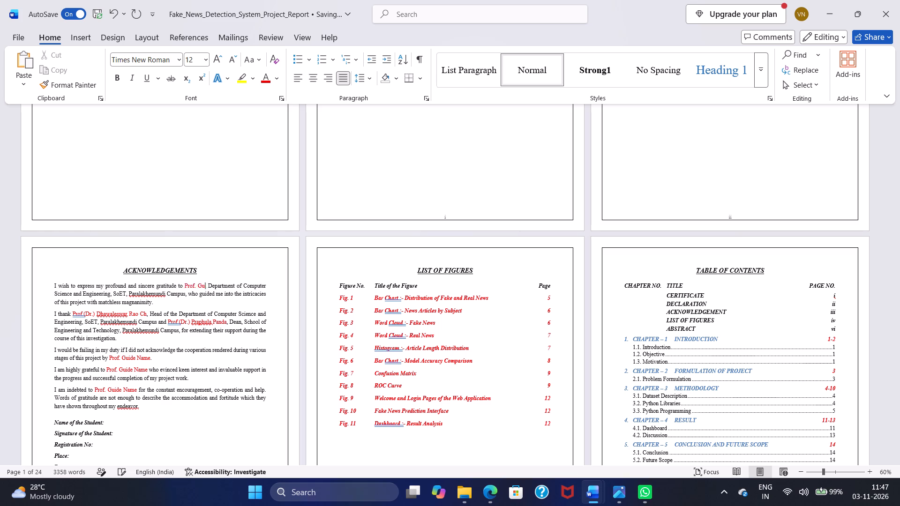
{"action": "key", "text": "BackSpace"}
{"action": "key", "text": "BackSpace"}
{"action": "key", "text": "BackSpace"}
{"action": "key", "text": "BackSpace"}
{"action": "key", "text": "BackSpace"}
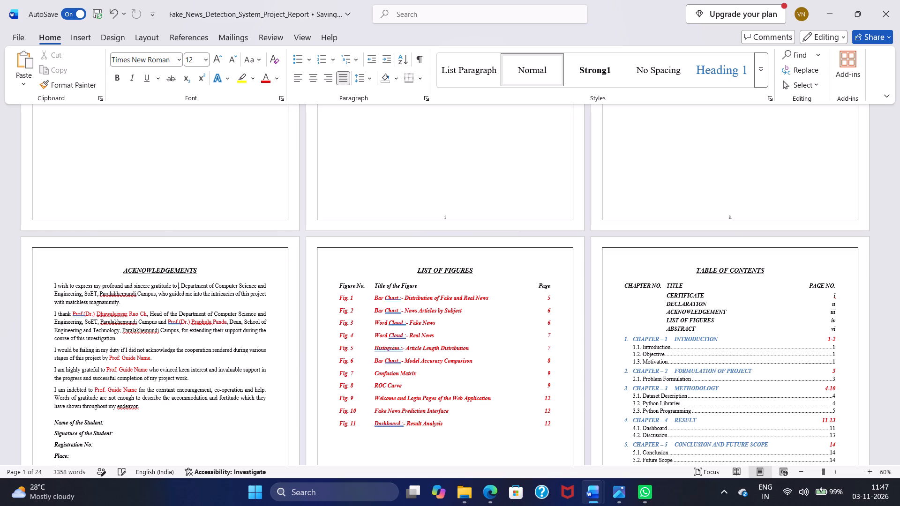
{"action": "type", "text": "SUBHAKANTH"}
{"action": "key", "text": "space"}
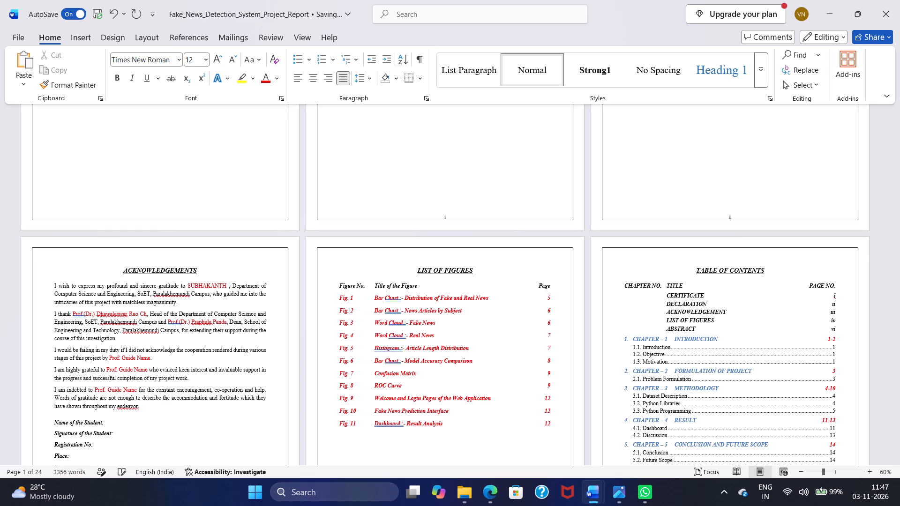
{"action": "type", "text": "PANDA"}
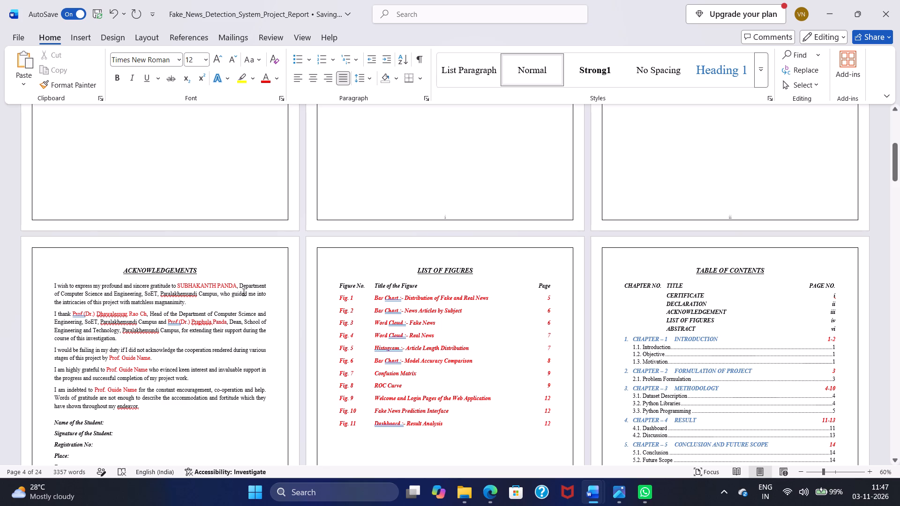
Replace Computer Science and with Electronics and communication before Engineering in the first Acknowledgements paragraph's department name.
{"action": "left_click", "coordinate": [113, 293]}
{"action": "key", "text": "BackSpace"}
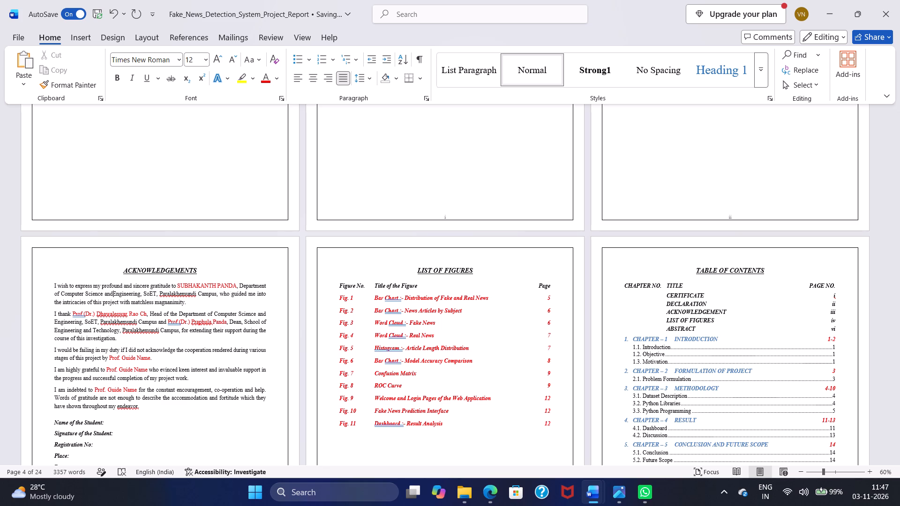
{"action": "key", "text": "BackSpace"}
{"action": "key", "text": "BackSpace"}
{"action": "key", "text": "BackSpace"}
{"action": "key", "text": "BackSpace"}
{"action": "key", "text": "BackSpace"}
{"action": "key", "text": "BackSpace"}
{"action": "key", "text": "BackSpace"}
{"action": "key", "text": "BackSpace"}
{"action": "key", "text": "BackSpace"}
{"action": "key", "text": "BackSpace"}
{"action": "key", "text": "BackSpace"}
{"action": "key", "text": "BackSpace"}
{"action": "key", "text": "BackSpace"}
{"action": "key", "text": "BackSpace"}
{"action": "key", "text": "BackSpace"}
{"action": "key", "text": "BackSpace"}
{"action": "key", "text": "BackSpace"}
{"action": "key", "text": "BackSpace"}
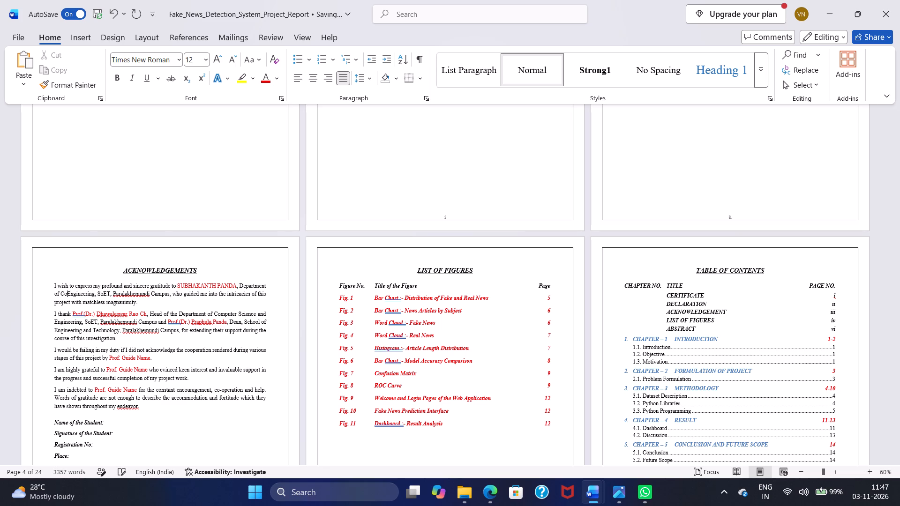
{"action": "key", "text": "BackSpace"}
{"action": "key", "text": "BackSpace"}
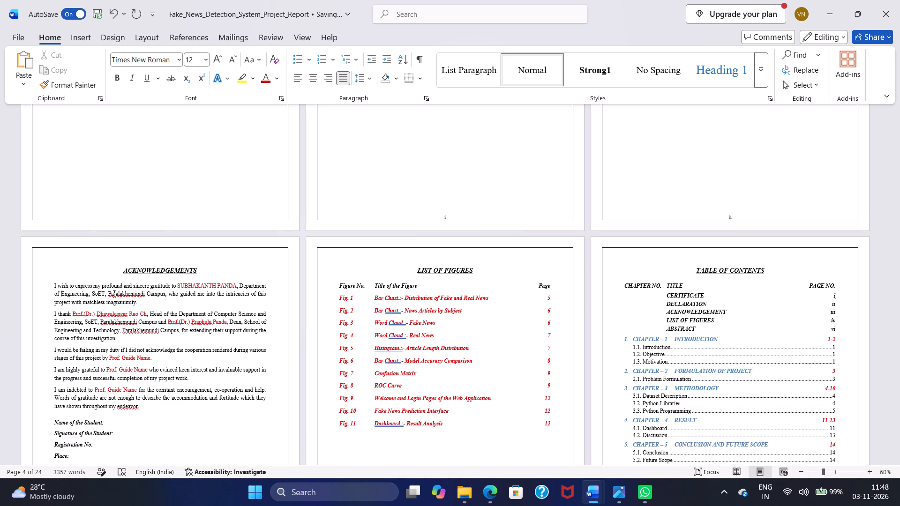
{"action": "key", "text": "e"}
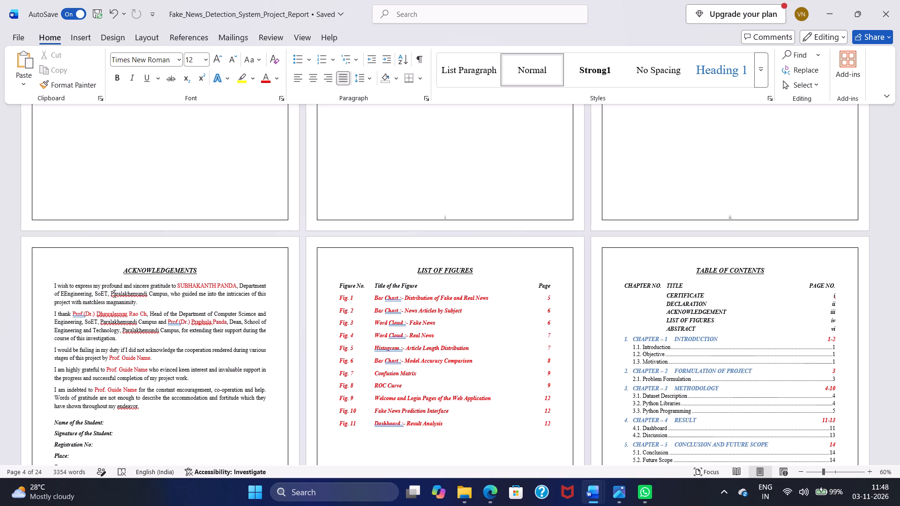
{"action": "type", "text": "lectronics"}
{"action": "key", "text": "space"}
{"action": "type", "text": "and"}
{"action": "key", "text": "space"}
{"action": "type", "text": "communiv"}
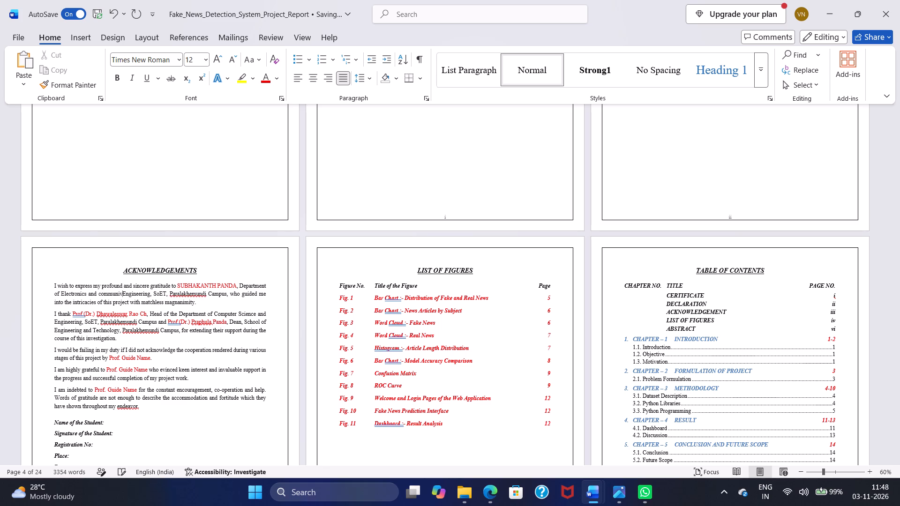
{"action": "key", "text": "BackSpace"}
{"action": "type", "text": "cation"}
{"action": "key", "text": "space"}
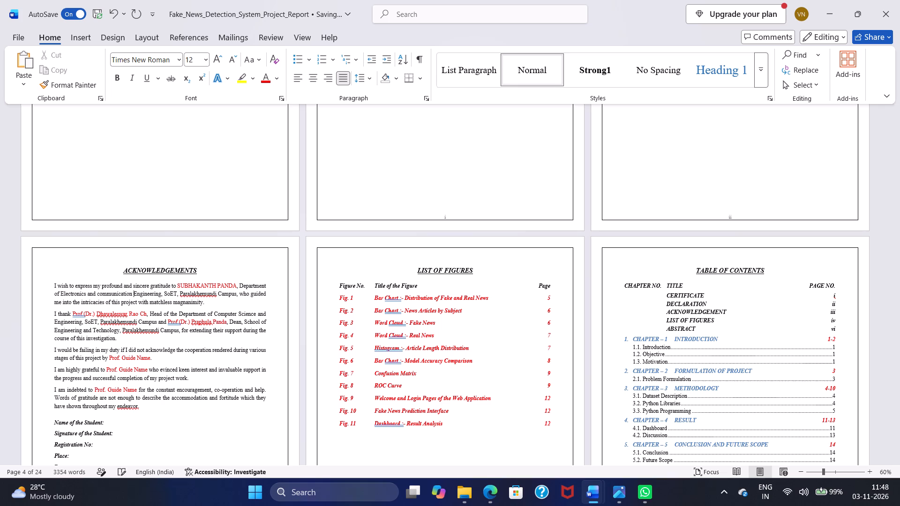
Capitalise the first letter of communication in the first Acknowledgements paragraph so the word reads Communication.
{"action": "left_click", "coordinate": [97, 293]}
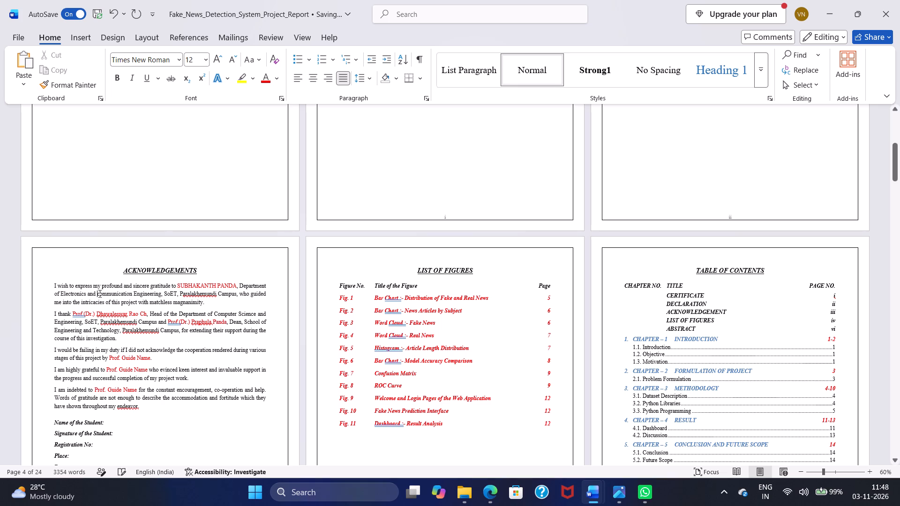
{"action": "left_click", "coordinate": [99, 293]}
{"action": "key", "text": "BackSpace"}
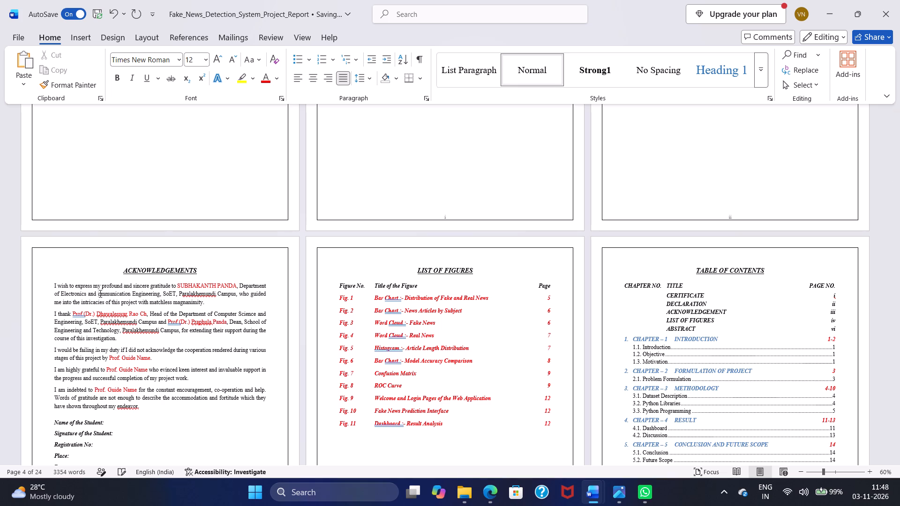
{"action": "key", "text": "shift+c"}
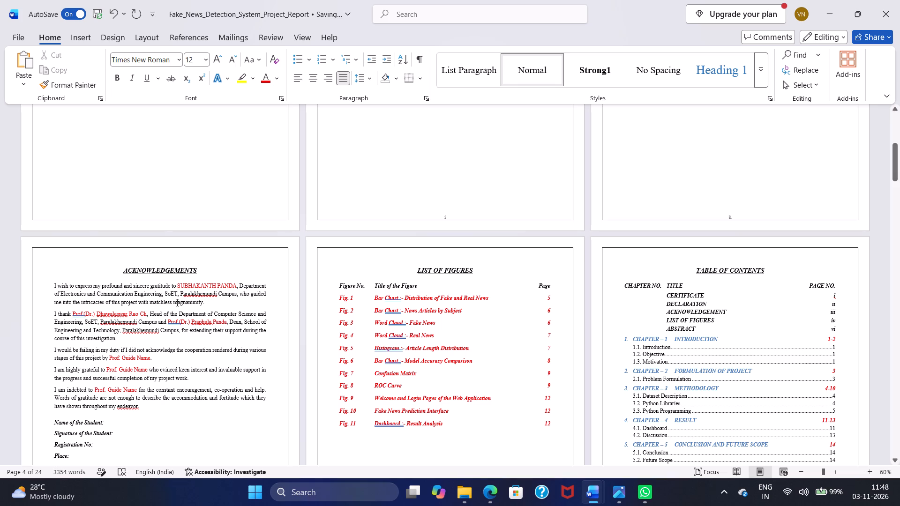
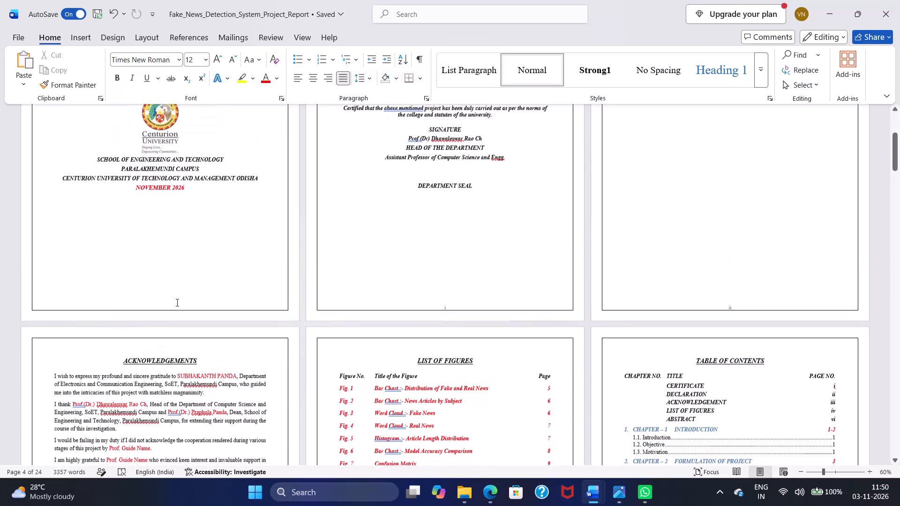
Replace FAKE NEWS DETECTION SYSTEM with STUDENT PERFOMANCE PREDICTION as the project title in the Bonafide Certificate's first paragraph.
{"action": "scroll", "coordinate": [176, 302], "scroll_direction": "up", "scroll_amount": 2}
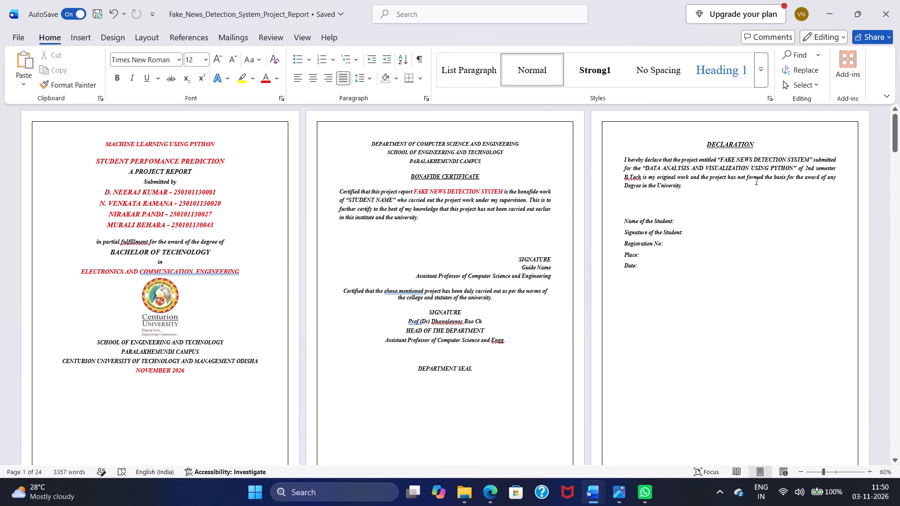
{"action": "scroll", "coordinate": [291, 255], "scroll_direction": "up", "scroll_amount": 1}
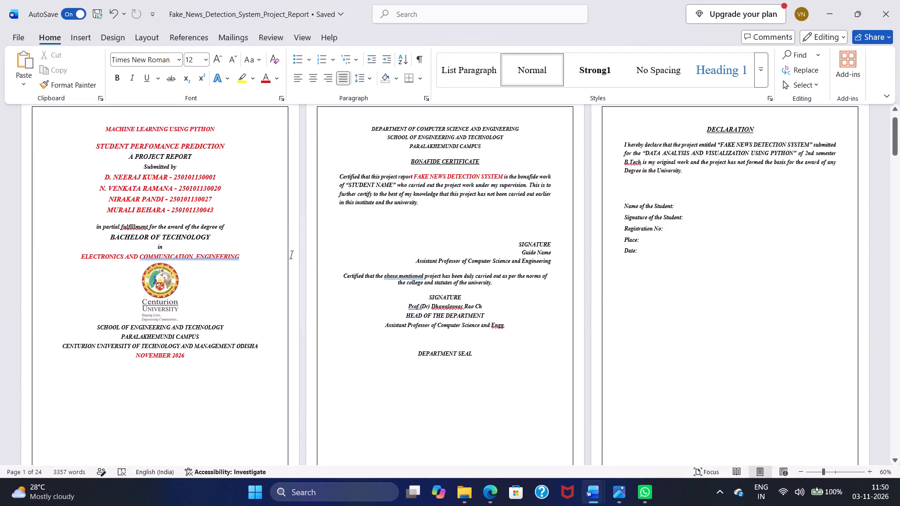
{"action": "scroll", "coordinate": [291, 255], "scroll_direction": "up", "scroll_amount": 1}
{"action": "scroll", "coordinate": [291, 255], "scroll_direction": "down", "scroll_amount": 3}
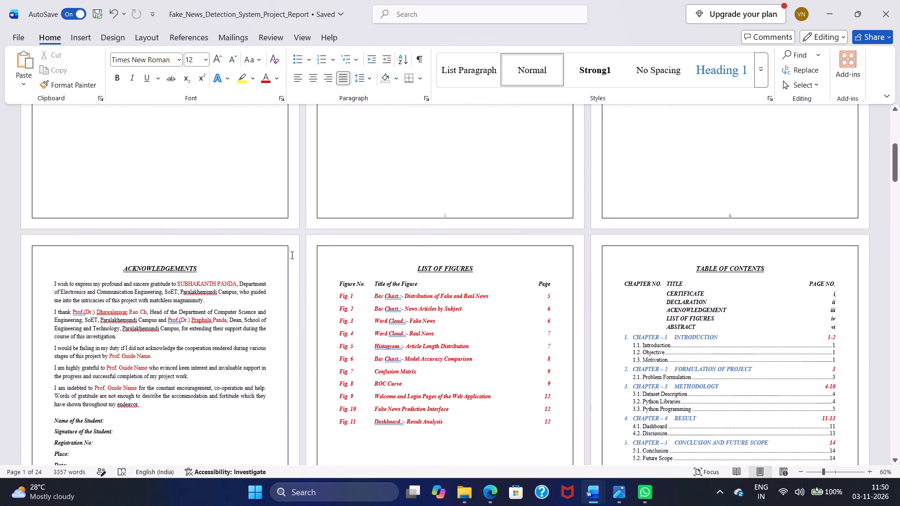
{"action": "scroll", "coordinate": [298, 268], "scroll_direction": "up", "scroll_amount": 2}
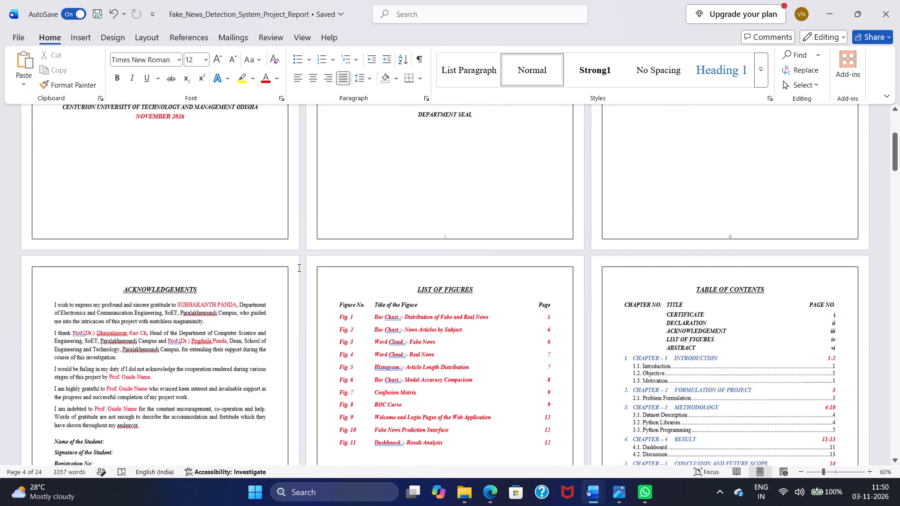
{"action": "scroll", "coordinate": [298, 268], "scroll_direction": "up", "scroll_amount": 2}
{"action": "left_click", "coordinate": [503, 128]}
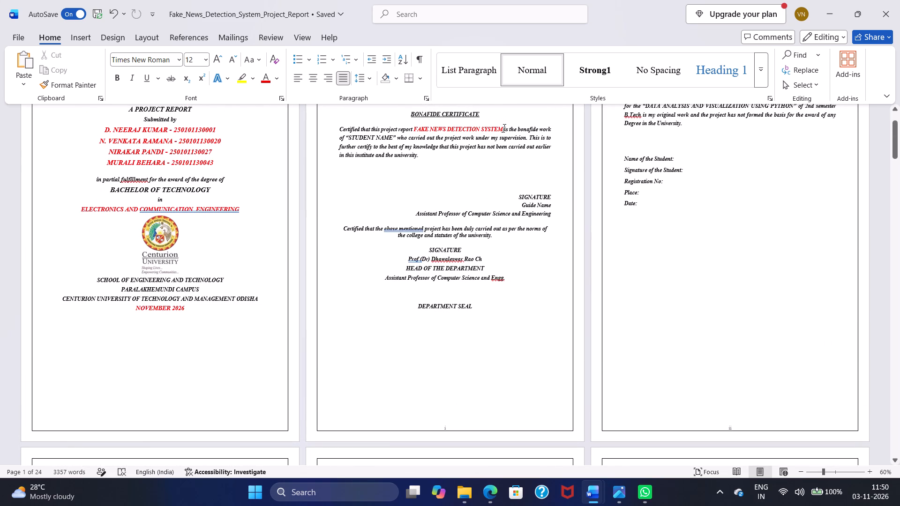
{"action": "key", "text": "BackSpace"}
{"action": "key", "text": "BackSpace"}
{"action": "key", "text": "BackSpace"}
{"action": "key", "text": "BackSpace"}
{"action": "key", "text": "BackSpace"}
{"action": "key", "text": "BackSpace"}
{"action": "key", "text": "BackSpace"}
{"action": "key", "text": "BackSpace"}
{"action": "key", "text": "BackSpace"}
{"action": "key", "text": "BackSpace"}
{"action": "key", "text": "BackSpace"}
{"action": "key", "text": "BackSpace"}
{"action": "key", "text": "BackSpace"}
{"action": "key", "text": "BackSpace"}
{"action": "key", "text": "BackSpace"}
{"action": "key", "text": "BackSpace"}
{"action": "key", "text": "BackSpace"}
{"action": "key", "text": "BackSpace"}
{"action": "key", "text": "BackSpace"}
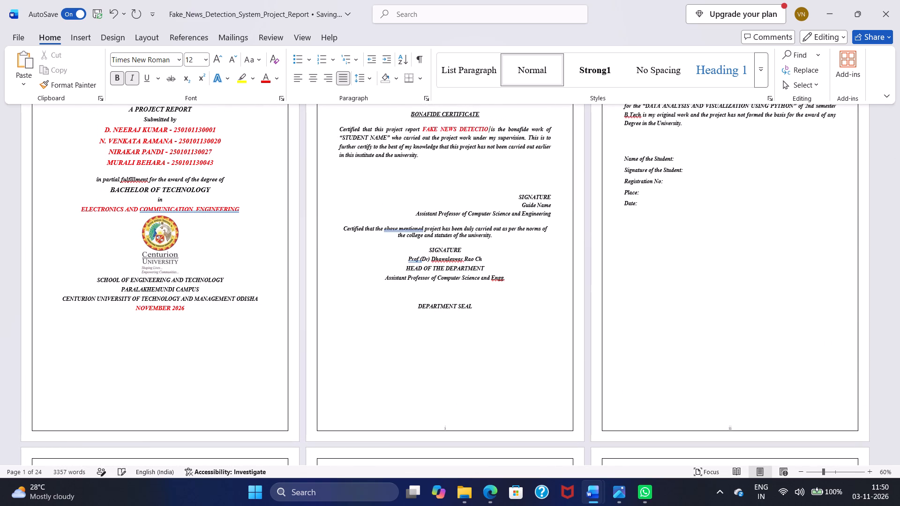
{"action": "key", "text": "BackSpace"}
{"action": "key", "text": "BackSpace"}
{"action": "key", "text": "BackSpace"}
{"action": "key", "text": "BackSpace"}
{"action": "key", "text": "BackSpace"}
{"action": "key", "text": "BackSpace"}
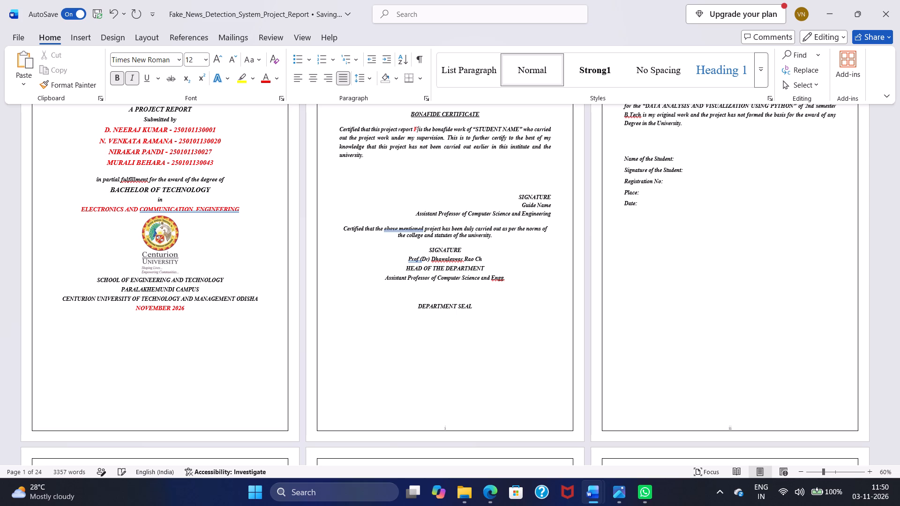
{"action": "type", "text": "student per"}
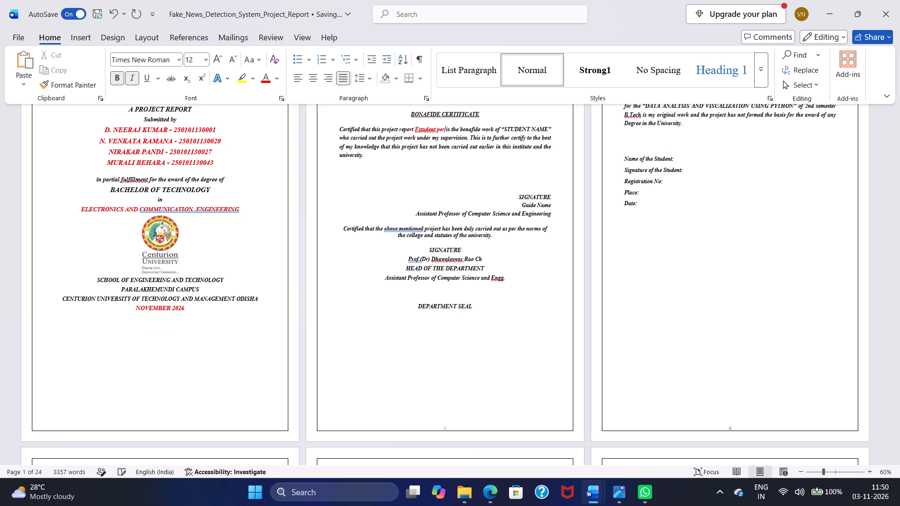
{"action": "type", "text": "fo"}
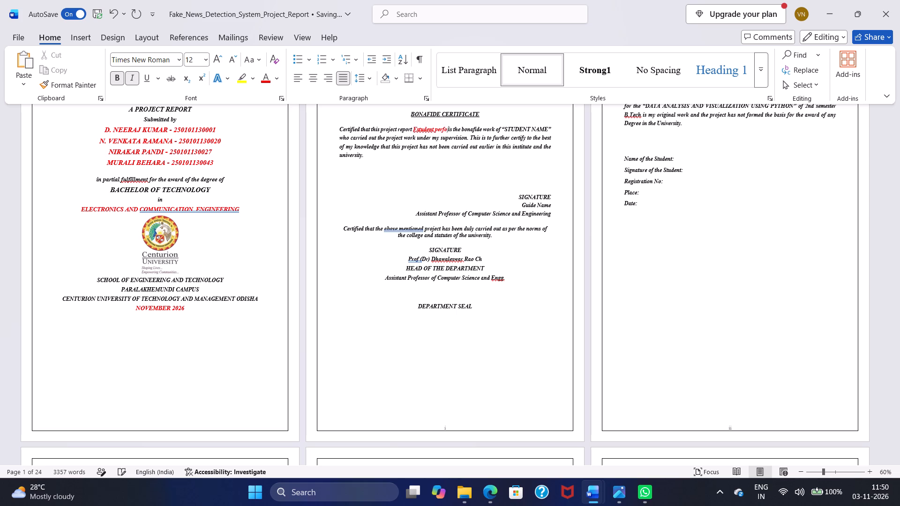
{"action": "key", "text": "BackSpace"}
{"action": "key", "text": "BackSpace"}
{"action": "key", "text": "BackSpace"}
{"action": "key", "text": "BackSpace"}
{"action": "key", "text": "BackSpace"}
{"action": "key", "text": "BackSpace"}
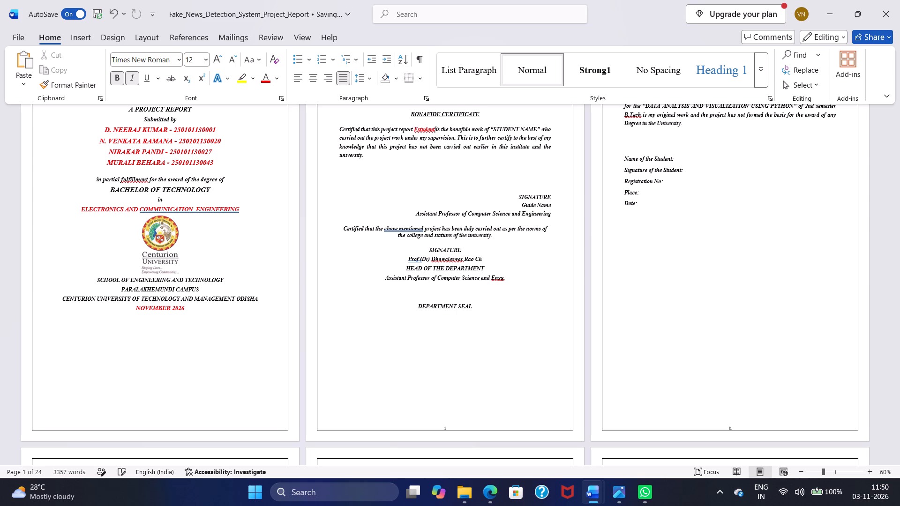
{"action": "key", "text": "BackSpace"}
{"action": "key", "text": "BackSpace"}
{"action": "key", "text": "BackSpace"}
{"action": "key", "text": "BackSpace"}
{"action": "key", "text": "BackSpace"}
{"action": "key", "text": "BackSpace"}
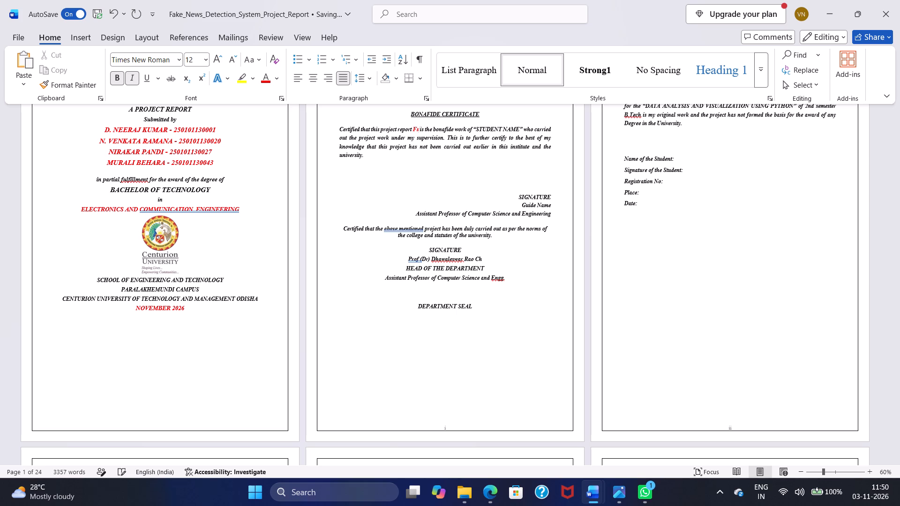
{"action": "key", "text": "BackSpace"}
Enter STUDENT PERFOMANCE PREDICTION as the project title in the Bonafide Certificate's first paragraph, removing the leftover F before it.
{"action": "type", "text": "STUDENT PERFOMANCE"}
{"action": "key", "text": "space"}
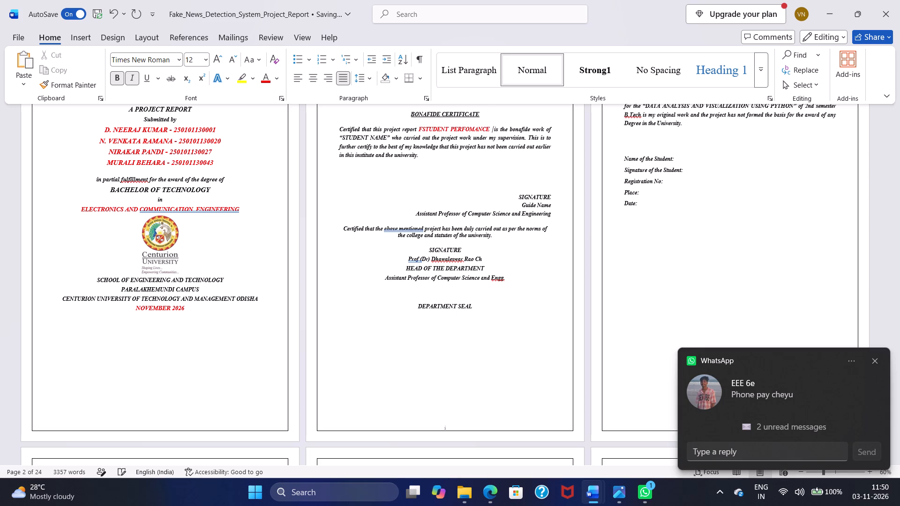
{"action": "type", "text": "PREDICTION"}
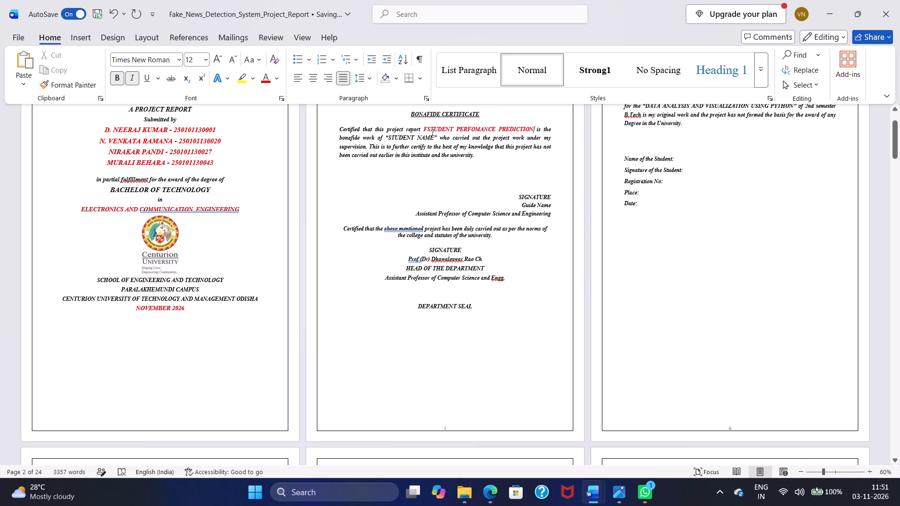
{"action": "left_click", "coordinate": [428, 132]}
{"action": "key", "text": "BackSpace"}
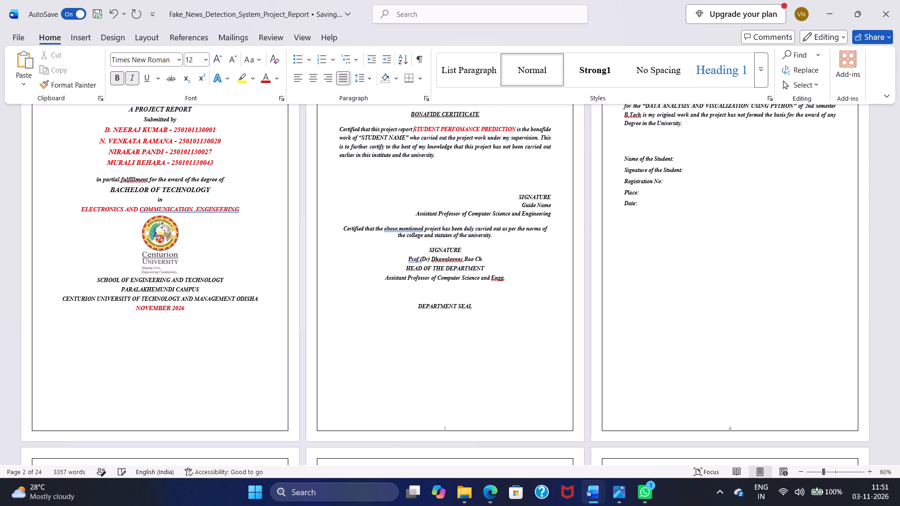
Replace the STUDENT NAME placeholder in the Bonafide Certificate with a copy of the four members' names and registration numbers from the cover page.
{"action": "left_click", "coordinate": [405, 141]}
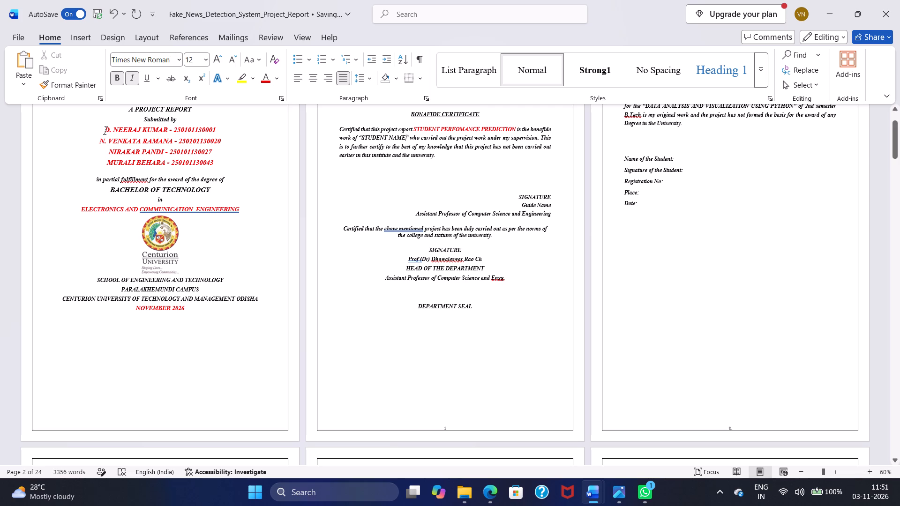
{"action": "left_click_drag", "start_coordinate": [105, 131], "coordinate": [212, 163]}
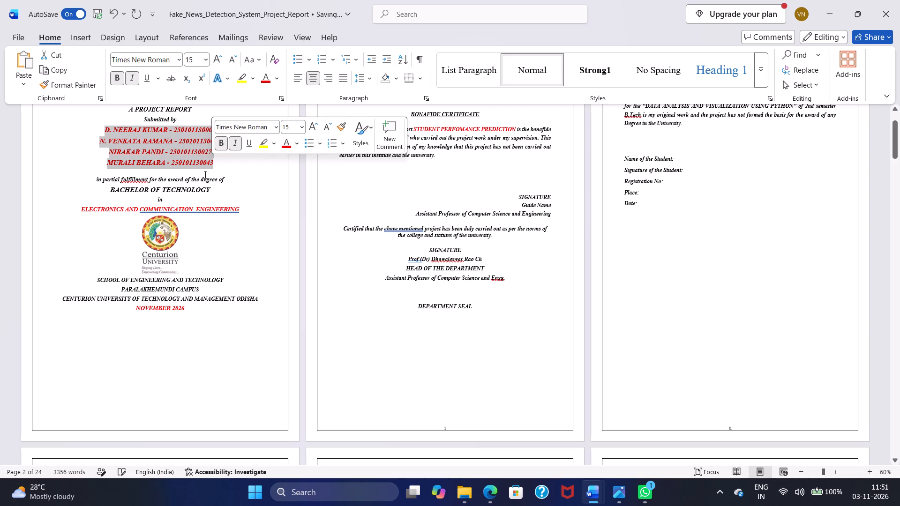
{"action": "key", "text": "ctrl+c"}
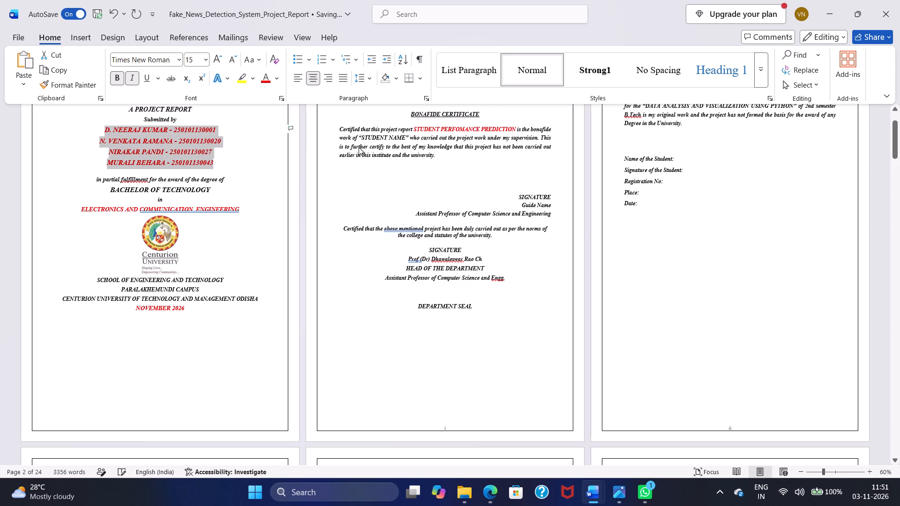
{"action": "left_click", "coordinate": [405, 137]}
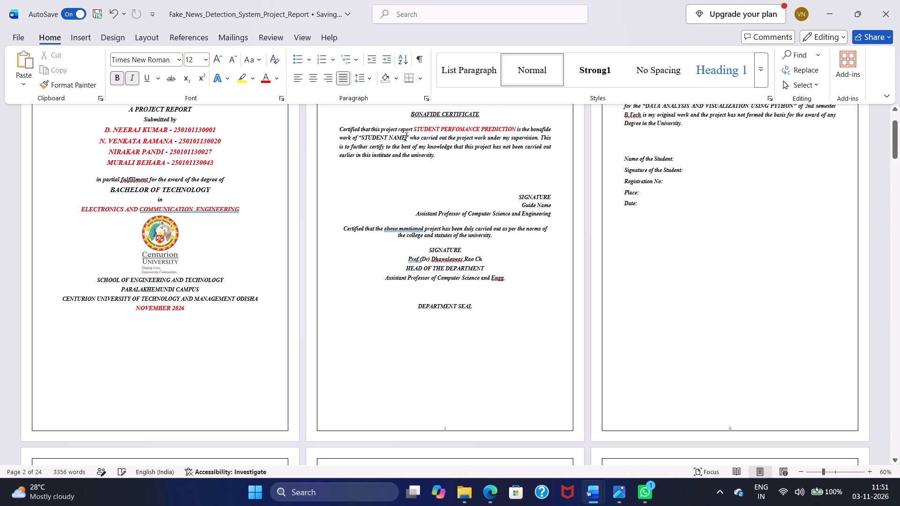
{"action": "key", "text": "BackSpace"}
{"action": "key", "text": "BackSpace"}
{"action": "key", "text": "BackSpace"}
{"action": "key", "text": "BackSpace"}
{"action": "key", "text": "BackSpace"}
{"action": "key", "text": "BackSpace"}
{"action": "key", "text": "BackSpace"}
{"action": "key", "text": "BackSpace"}
{"action": "key", "text": "BackSpace"}
{"action": "key", "text": "BackSpace"}
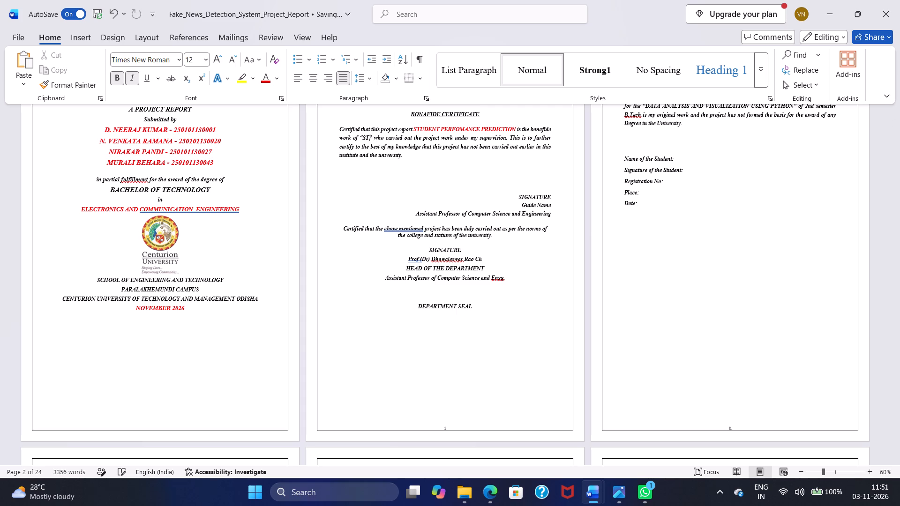
{"action": "key", "text": "BackSpace"}
{"action": "key", "text": "ctrl+v"}
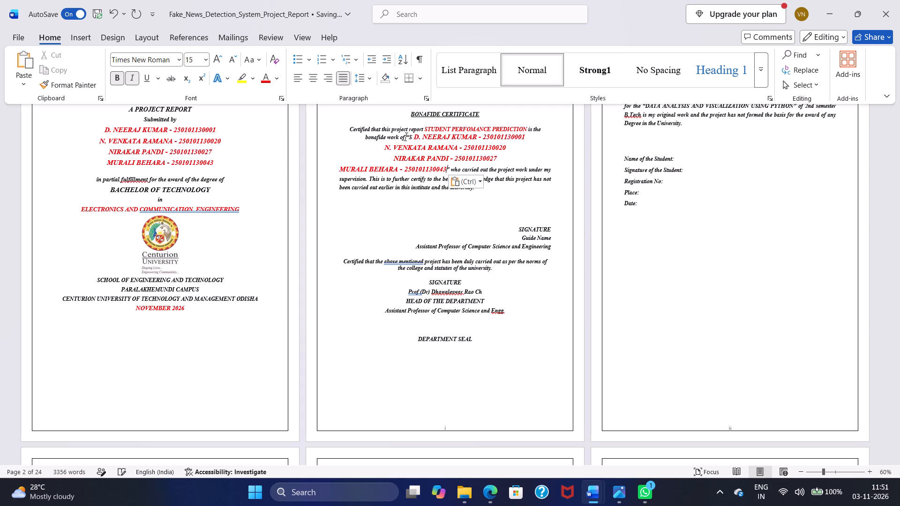
Delete the registration number and dash after the fourth member's name in the Bonafide Certificate.
{"action": "key", "text": "BackSpace"}
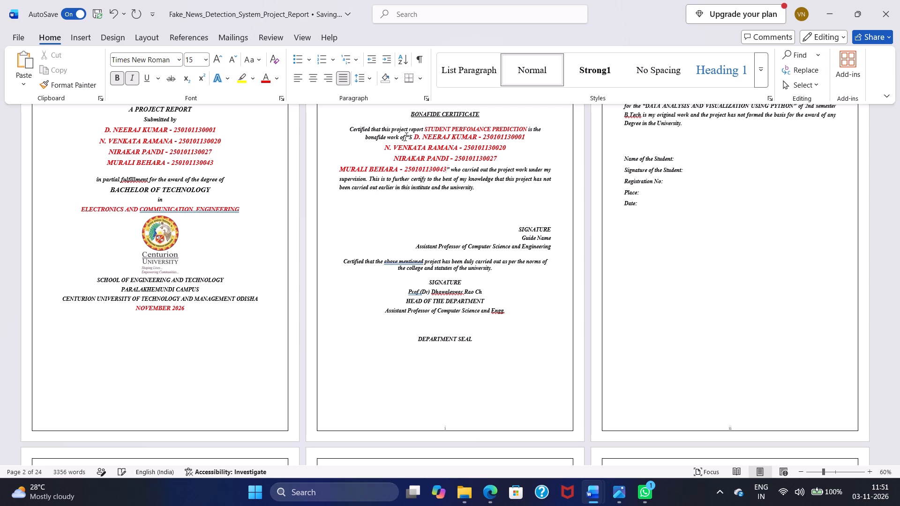
{"action": "key", "text": "BackSpace"}
{"action": "key", "text": "BackSpace"}
{"action": "key", "text": "BackSpace"}
{"action": "key", "text": "BackSpace"}
{"action": "key", "text": "BackSpace"}
{"action": "key", "text": "BackSpace"}
{"action": "key", "text": "BackSpace"}
{"action": "key", "text": "BackSpace"}
{"action": "key", "text": "BackSpace"}
{"action": "key", "text": "BackSpace"}
{"action": "key", "text": "BackSpace"}
{"action": "key", "text": "BackSpace"}
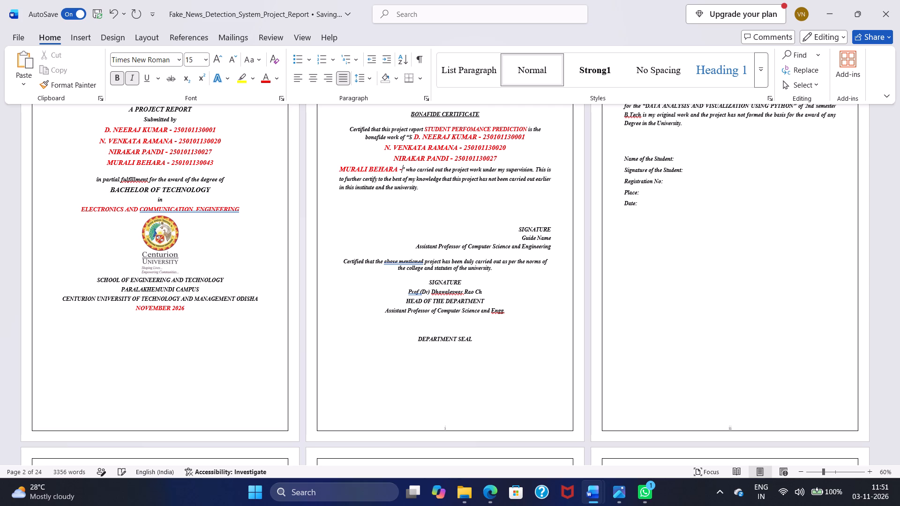
{"action": "key", "text": "BackSpace"}
{"action": "key", "text": "BackSpace"}
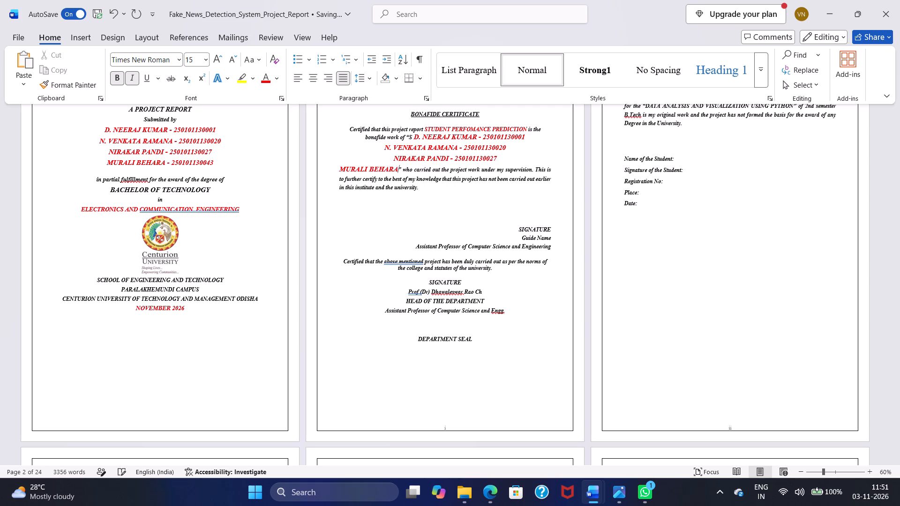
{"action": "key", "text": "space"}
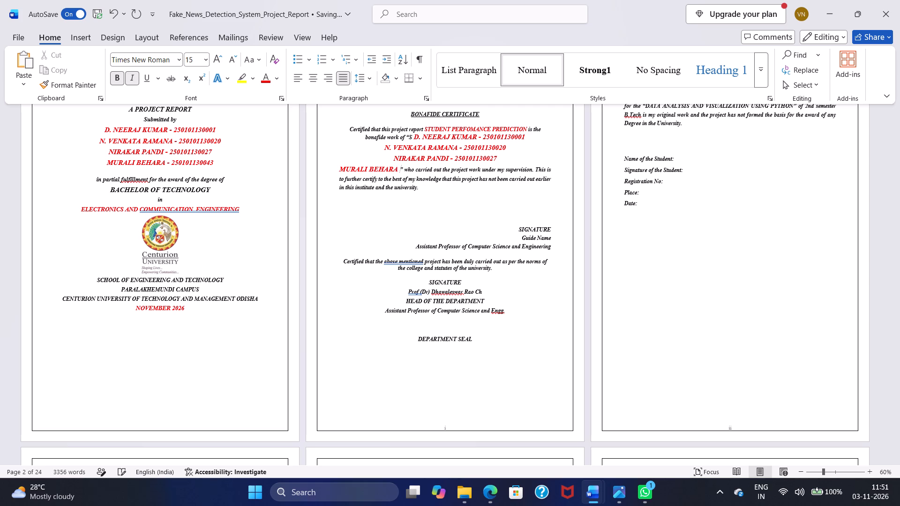
{"action": "key", "text": "BackSpace"}
Remove the third member's registration number in the Bonafide Certificate and join the fourth name onto the same line with a comma.
{"action": "key", "text": "Left"}
{"action": "key", "text": "Left"}
{"action": "key", "text": "Left"}
{"action": "key", "text": "Left"}
{"action": "key", "text": "Left"}
{"action": "key", "text": "Left"}
{"action": "key", "text": "Left"}
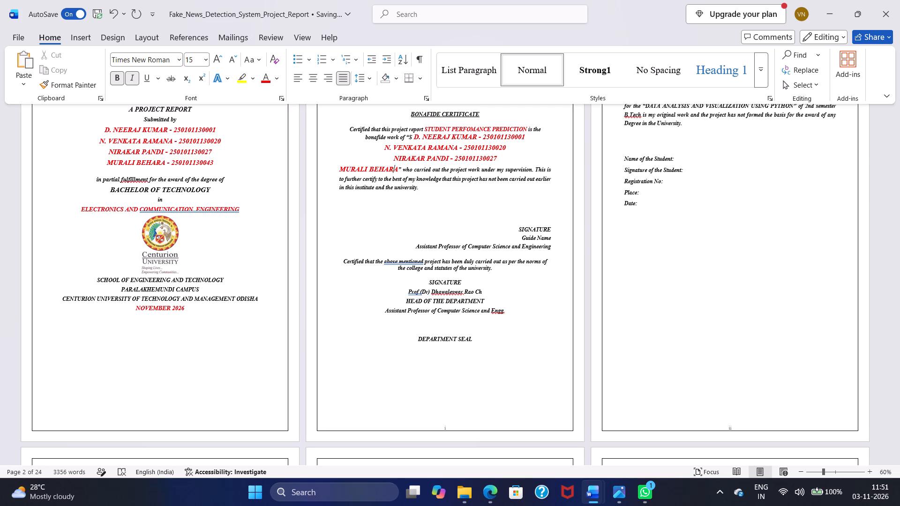
{"action": "key", "text": "Left"}
{"action": "key", "text": "Left"}
{"action": "key", "text": "Left"}
{"action": "key", "text": "Left"}
{"action": "key", "text": "Left"}
{"action": "key", "text": "Left"}
{"action": "key", "text": "BackSpace"}
{"action": "key", "text": "BackSpace"}
{"action": "key", "text": "BackSpace"}
{"action": "key", "text": "BackSpace"}
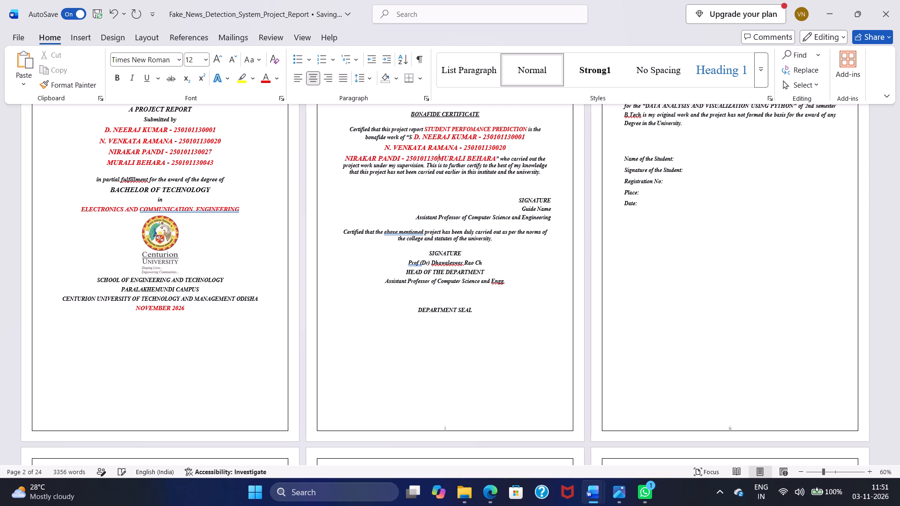
{"action": "key", "text": "BackSpace"}
{"action": "key", "text": "BackSpace"}
{"action": "key", "text": "BackSpace"}
{"action": "key", "text": "BackSpace"}
{"action": "key", "text": "BackSpace"}
{"action": "key", "text": "BackSpace"}
{"action": "key", "text": "BackSpace"}
{"action": "key", "text": "BackSpace"}
{"action": "key", "text": "BackSpace"}
{"action": "key", "text": "BackSpace"}
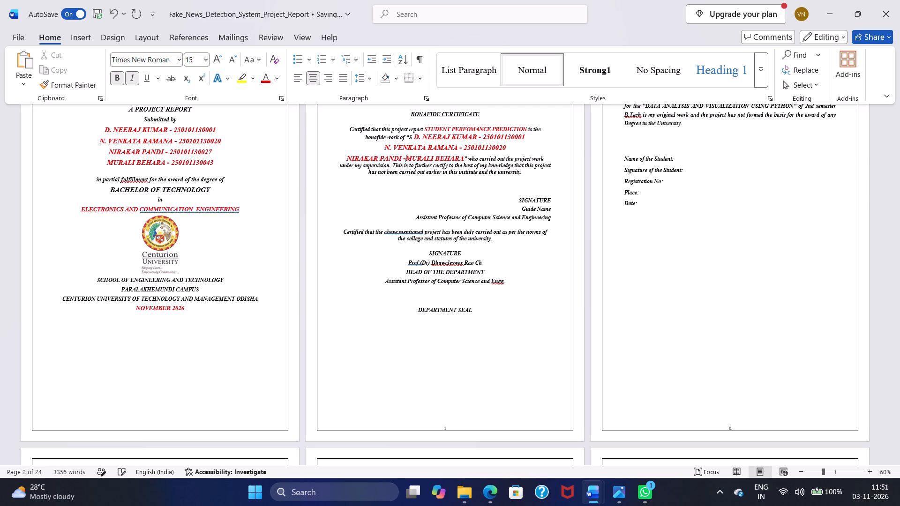
{"action": "key", "text": "BackSpace"}
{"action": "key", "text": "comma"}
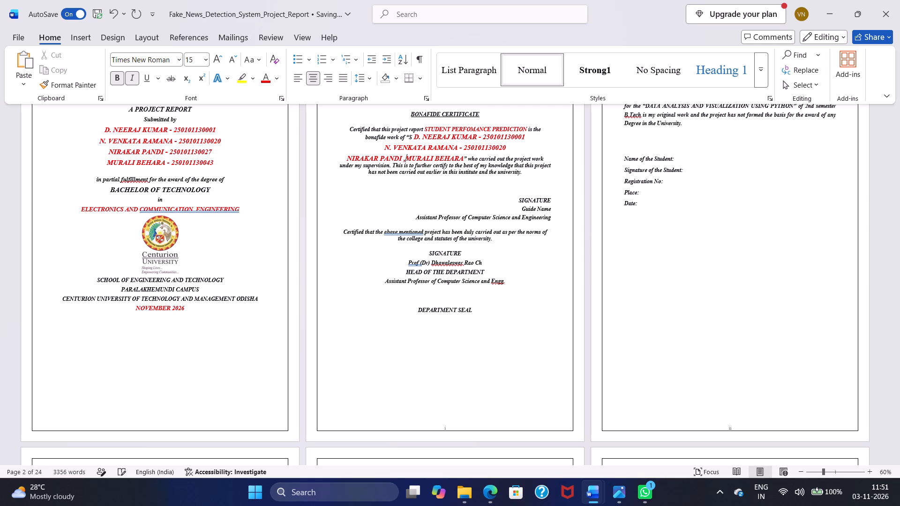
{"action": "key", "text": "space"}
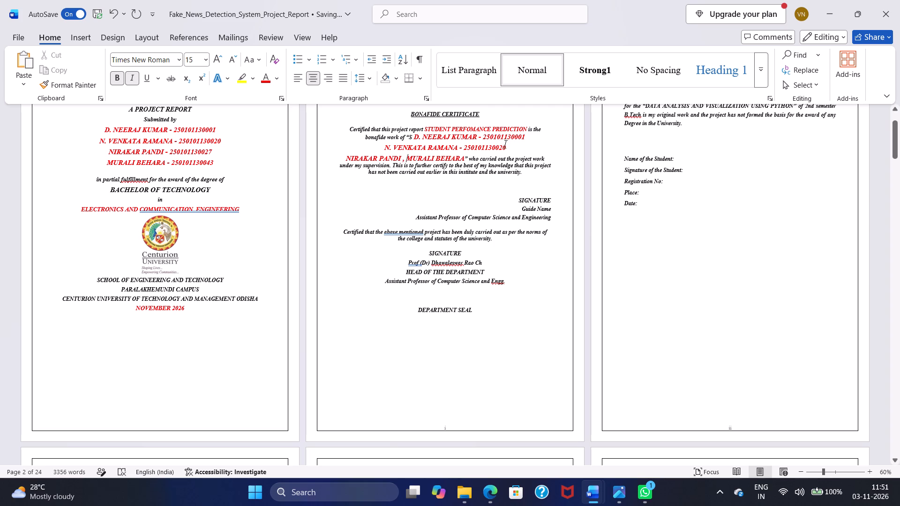
Remove the second member's registration number in the Bonafide Certificate and join the third name onto the same line with a comma.
{"action": "left_click", "coordinate": [346, 158]}
{"action": "key", "text": "BackSpace"}
{"action": "key", "text": "BackSpace"}
{"action": "key", "text": "BackSpace"}
{"action": "key", "text": "BackSpace"}
{"action": "key", "text": "BackSpace"}
{"action": "key", "text": "BackSpace"}
{"action": "key", "text": "BackSpace"}
{"action": "key", "text": "BackSpace"}
{"action": "key", "text": "BackSpace"}
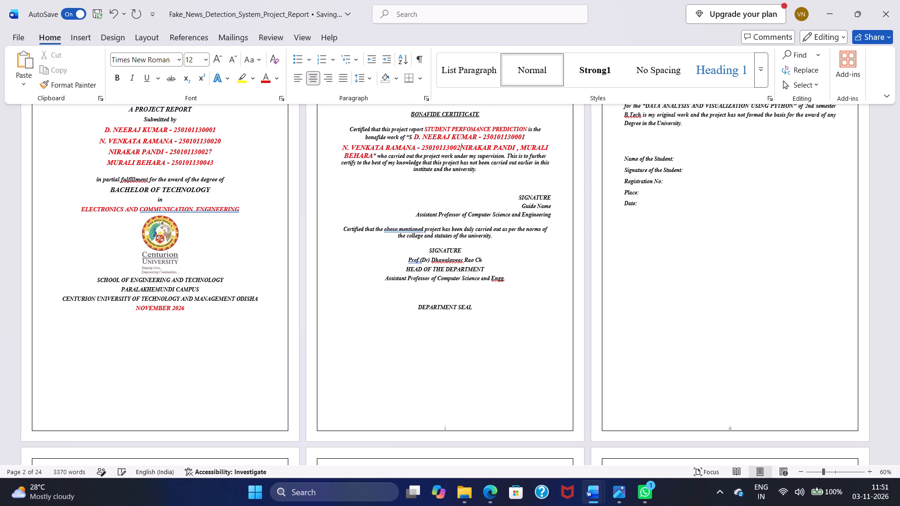
{"action": "key", "text": "BackSpace"}
{"action": "key", "text": "BackSpace"}
{"action": "key", "text": "BackSpace"}
{"action": "key", "text": "BackSpace"}
{"action": "key", "text": "BackSpace"}
{"action": "key", "text": "BackSpace"}
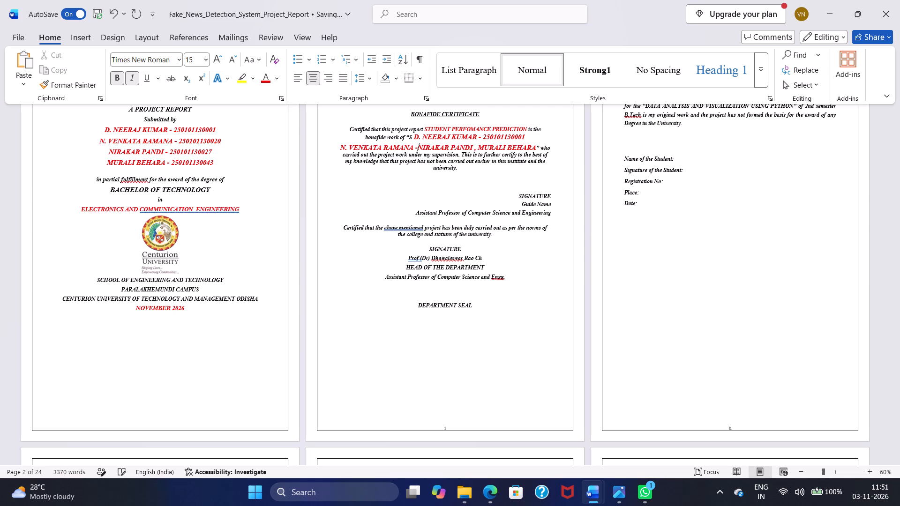
{"action": "key", "text": "BackSpace"}
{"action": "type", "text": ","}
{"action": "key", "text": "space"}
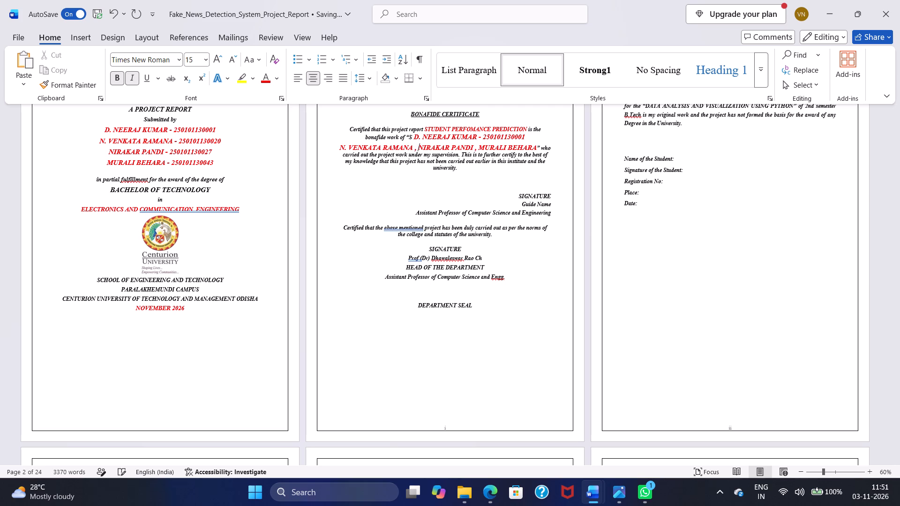
Remove the first member's registration number in the Bonafide Certificate and join the second name onto the same line with a comma.
{"action": "left_click", "coordinate": [339, 148]}
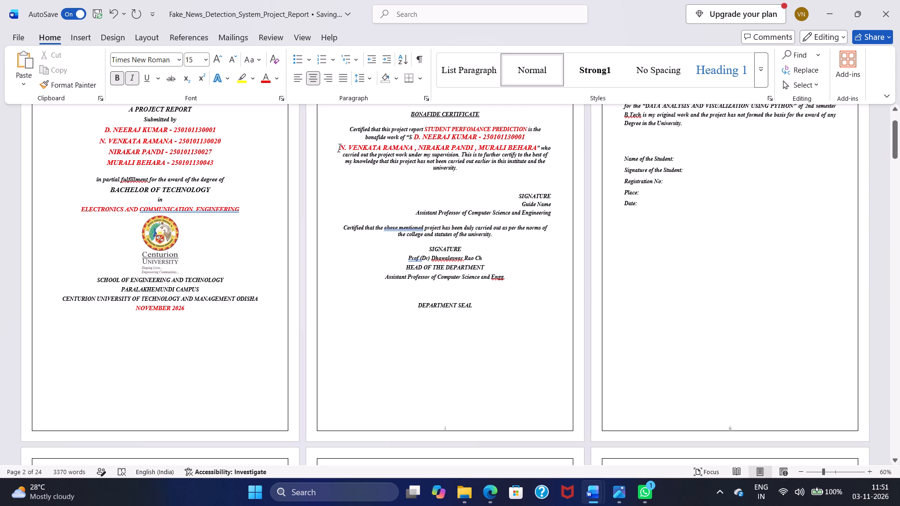
{"action": "key", "text": "BackSpace"}
{"action": "key", "text": "BackSpace"}
{"action": "key", "text": "BackSpace"}
{"action": "key", "text": "BackSpace"}
{"action": "key", "text": "BackSpace"}
{"action": "key", "text": "BackSpace"}
{"action": "key", "text": "BackSpace"}
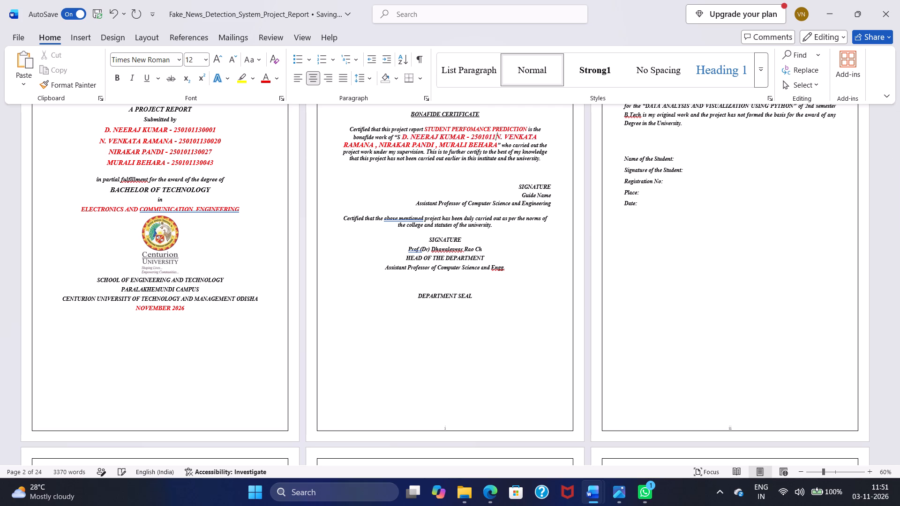
{"action": "key", "text": "BackSpace"}
{"action": "key", "text": "BackSpace"}
{"action": "key", "text": "BackSpace"}
{"action": "key", "text": "BackSpace"}
{"action": "key", "text": "BackSpace"}
{"action": "key", "text": "BackSpace"}
{"action": "key", "text": "BackSpace"}
{"action": "key", "text": "BackSpace"}
{"action": "key", "text": "BackSpace"}
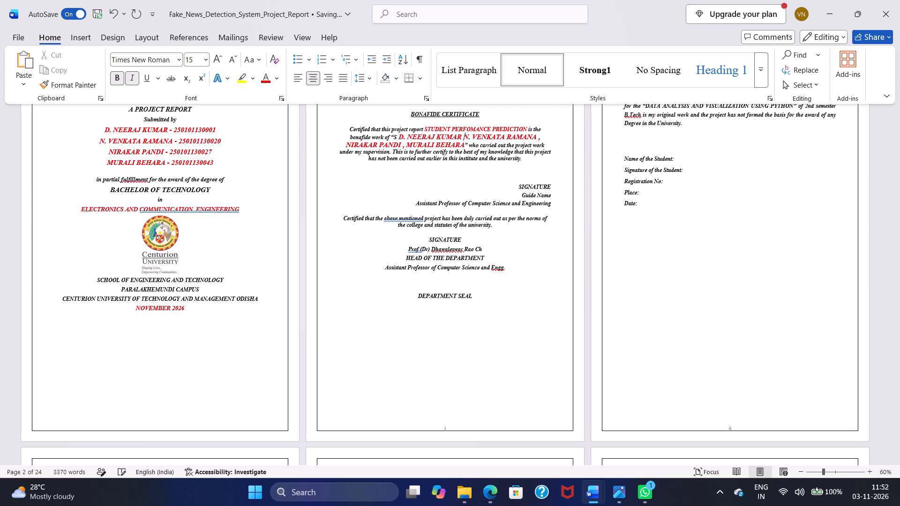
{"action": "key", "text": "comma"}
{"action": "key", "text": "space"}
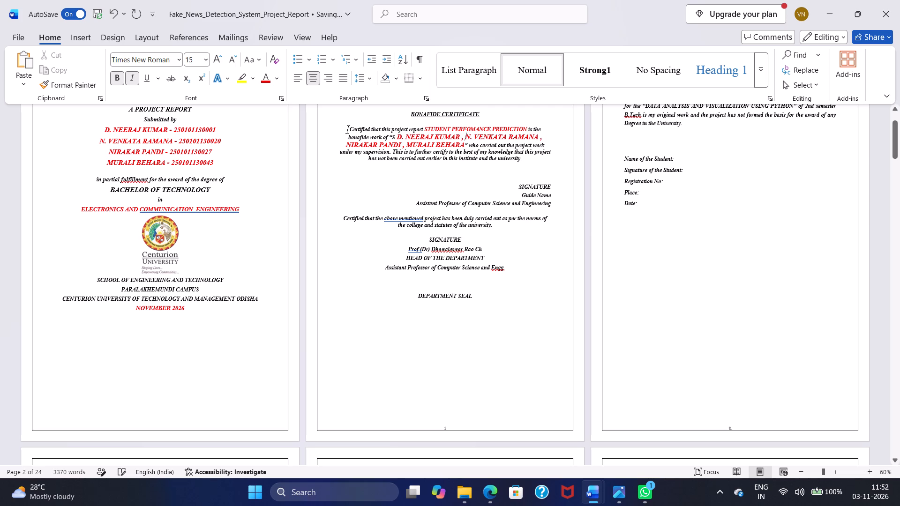
Remove the bold formatting from the whole first paragraph of the Bonafide Certificate.
{"action": "left_click_drag", "start_coordinate": [347, 129], "coordinate": [514, 155]}
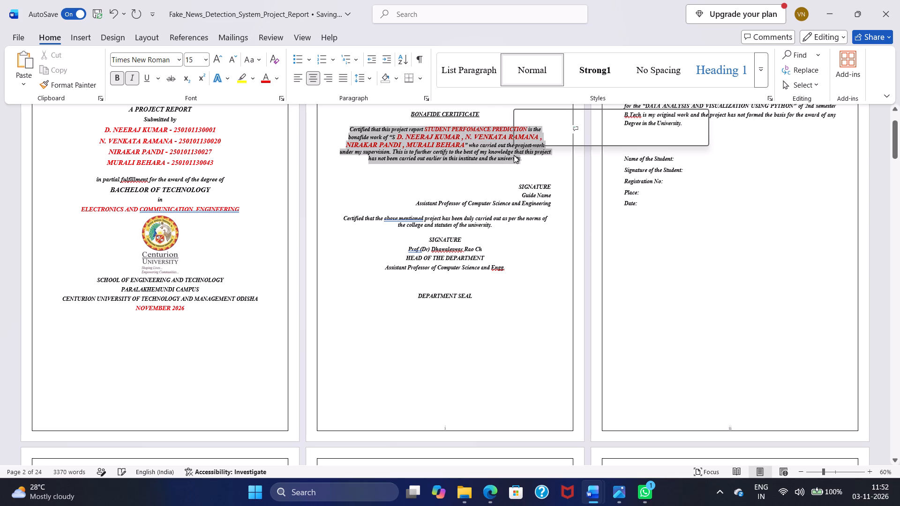
{"action": "left_click_drag", "start_coordinate": [514, 133], "coordinate": [522, 133]}
{"action": "left_click", "coordinate": [522, 133]}
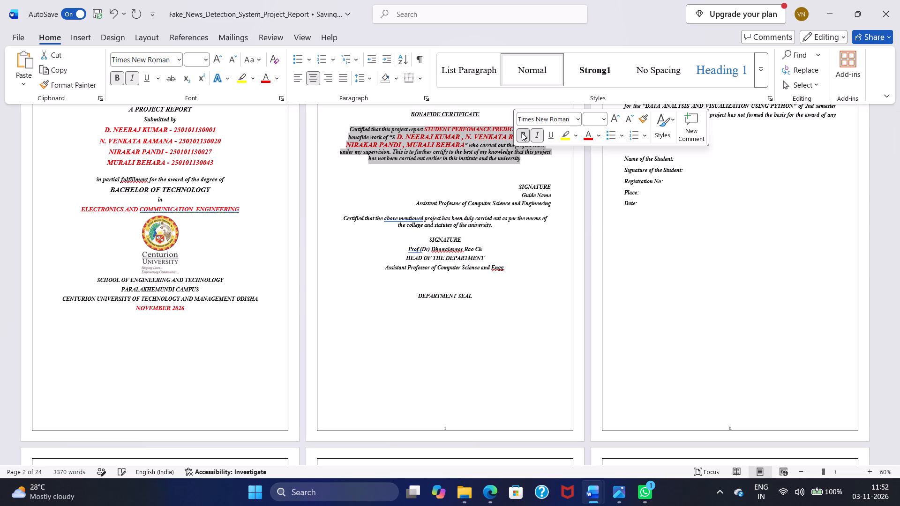
{"action": "left_click", "coordinate": [479, 171]}
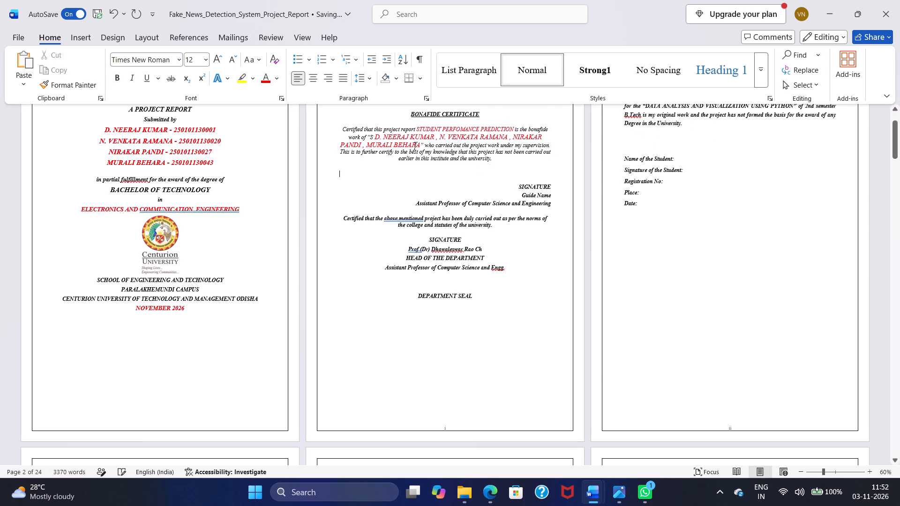
Delete the stray S left before the first member's name in the Bonafide Certificate.
{"action": "left_click", "coordinate": [374, 138]}
{"action": "key", "text": "BackSpace"}
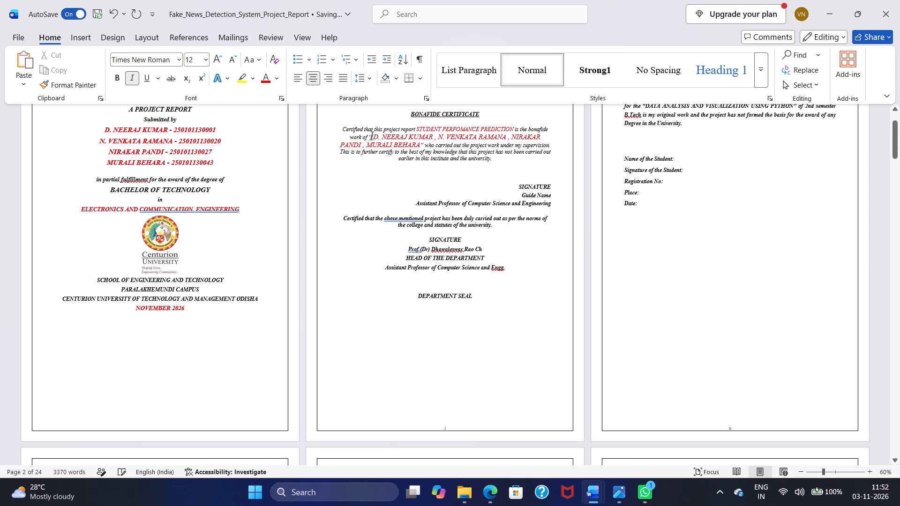
Make the quoted list of member names in the Bonafide Certificate's first paragraph bold.
{"action": "left_click_drag", "start_coordinate": [371, 136], "coordinate": [404, 141]}
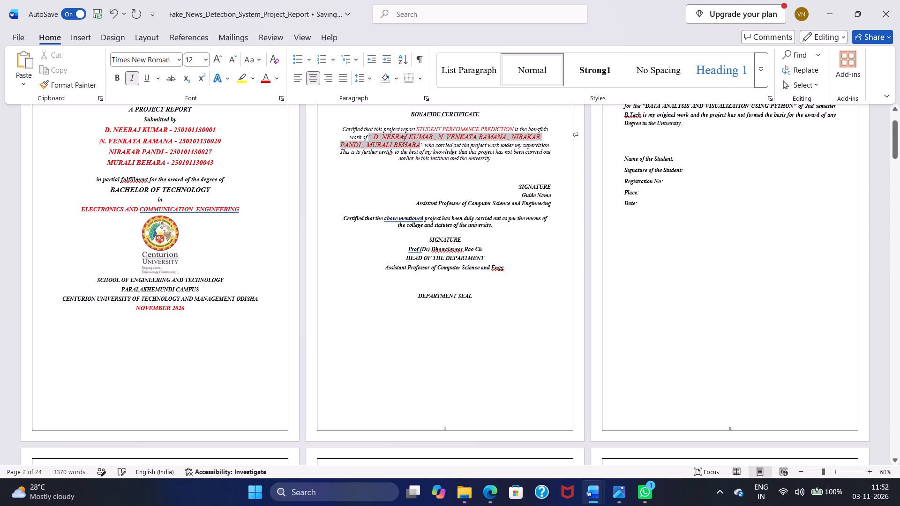
{"action": "left_click_drag", "start_coordinate": [404, 141], "coordinate": [421, 142]}
{"action": "left_click_drag", "start_coordinate": [421, 142], "coordinate": [425, 145]}
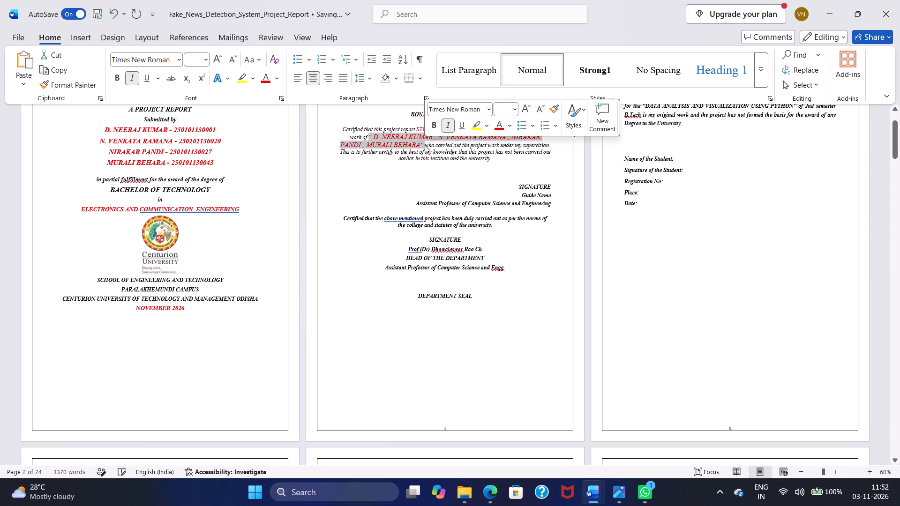
{"action": "left_click", "coordinate": [435, 127]}
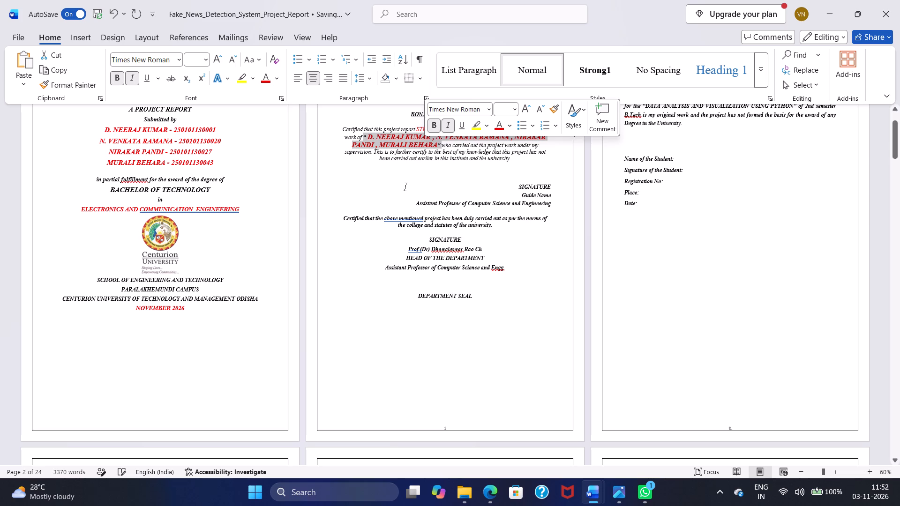
{"action": "left_click", "coordinate": [405, 186]}
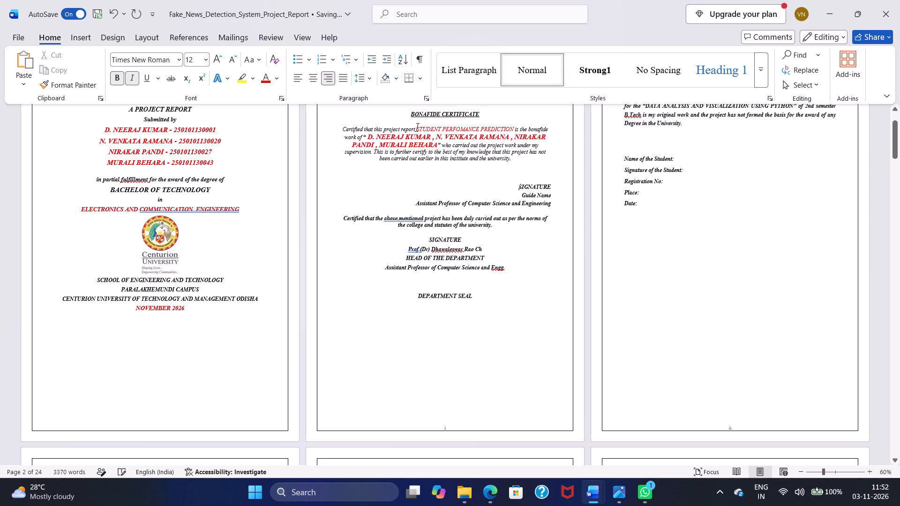
Make the project title STUDENT PERFOMANCE PREDICTION in the Bonafide Certificate bold.
{"action": "left_click_drag", "start_coordinate": [417, 128], "coordinate": [518, 132]}
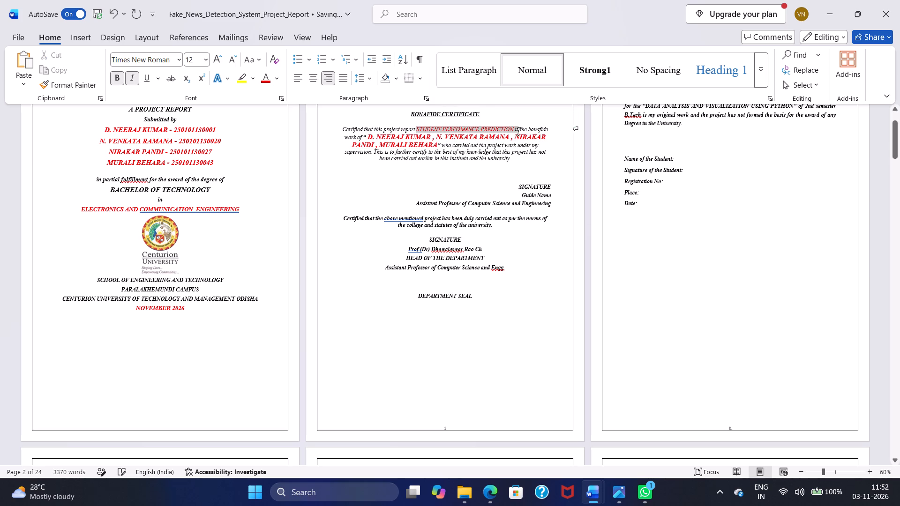
{"action": "left_click_drag", "start_coordinate": [518, 132], "coordinate": [511, 127]}
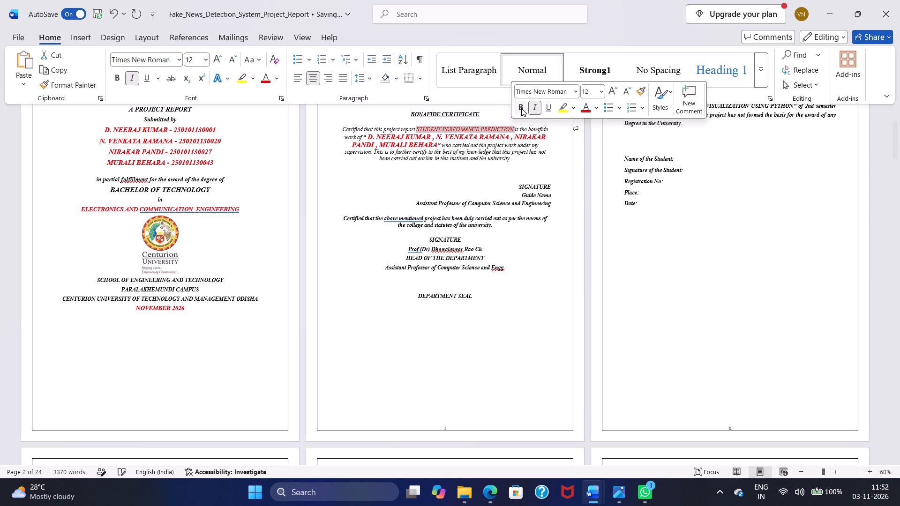
{"action": "left_click", "coordinate": [521, 108]}
Add an extra space before and after the project title in the Bonafide Certificate's first paragraph.
{"action": "left_click_drag", "start_coordinate": [446, 140], "coordinate": [421, 133]}
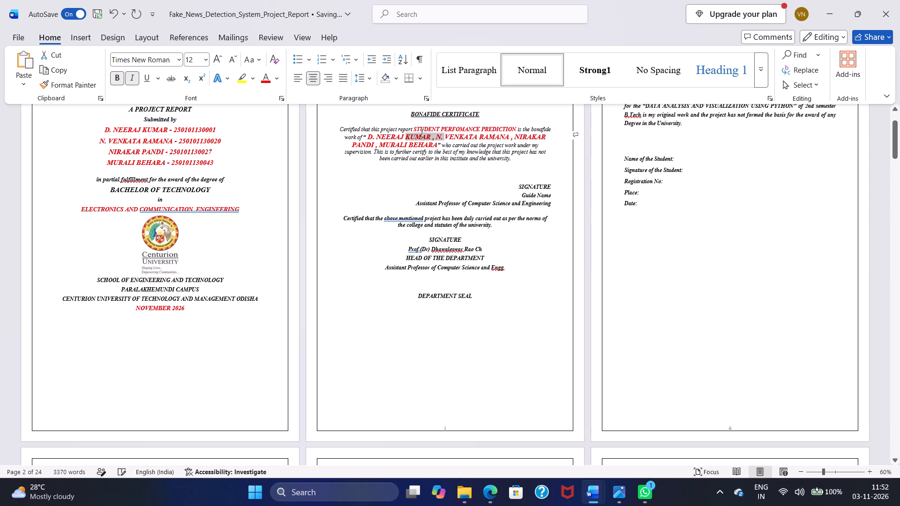
{"action": "left_click_drag", "start_coordinate": [421, 133], "coordinate": [420, 129]}
{"action": "left_click", "coordinate": [420, 129]}
{"action": "left_click", "coordinate": [414, 128]}
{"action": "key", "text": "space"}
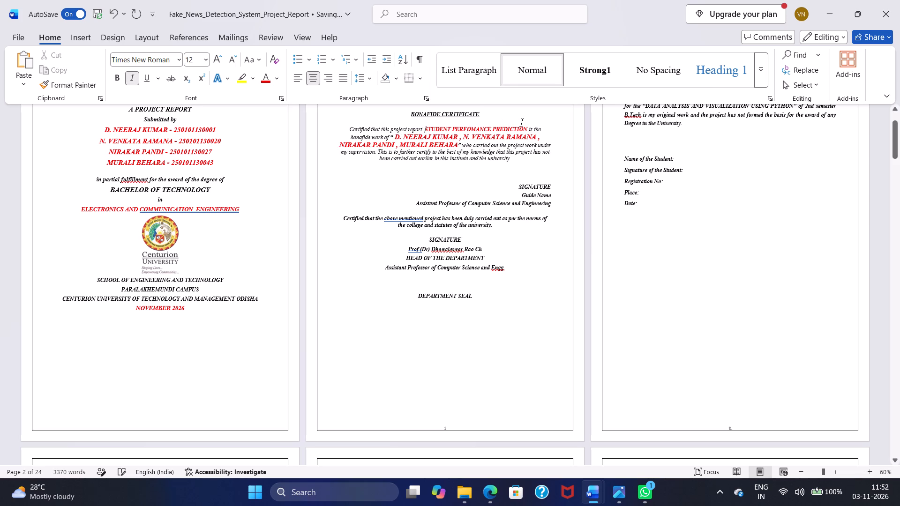
{"action": "left_click", "coordinate": [525, 130]}
{"action": "key", "text": "Right"}
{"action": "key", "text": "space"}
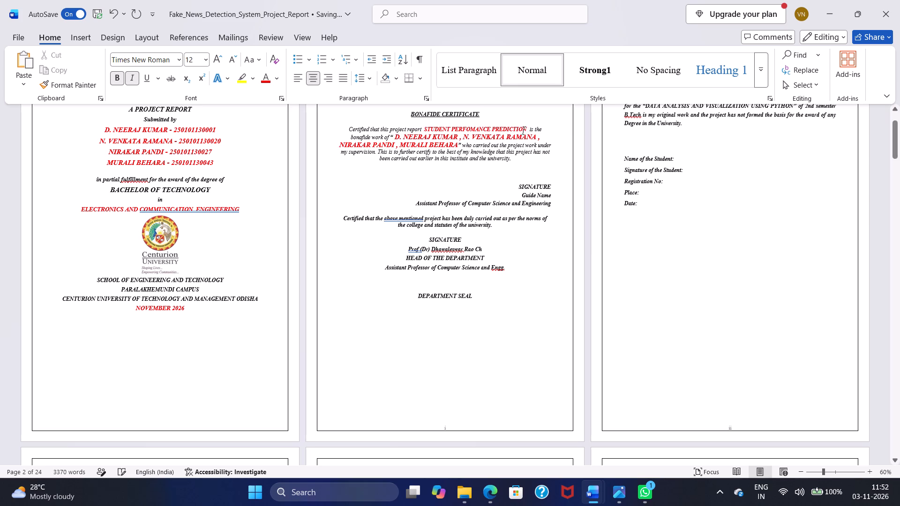
Remove the italic formatting from the whole first paragraph of the Bonafide Certificate.
{"action": "scroll", "coordinate": [523, 131], "scroll_direction": "up", "scroll_amount": 2, "text": "ctrl"}
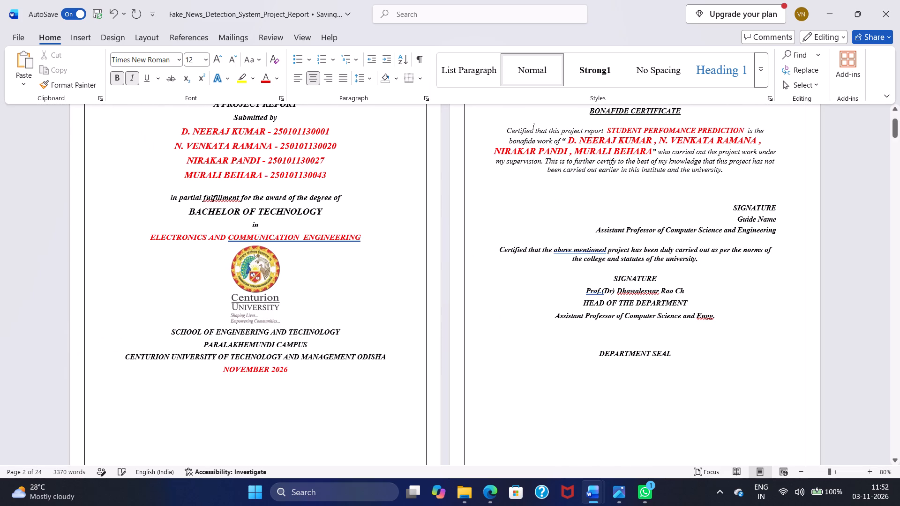
{"action": "left_click_drag", "start_coordinate": [507, 129], "coordinate": [718, 164]}
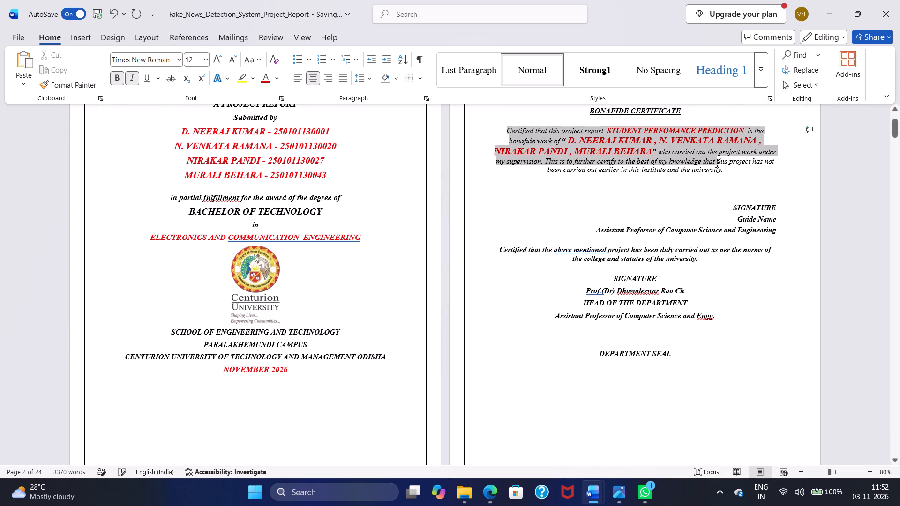
{"action": "left_click_drag", "start_coordinate": [718, 164], "coordinate": [720, 162]}
{"action": "left_click_drag", "start_coordinate": [649, 191], "coordinate": [532, 128]}
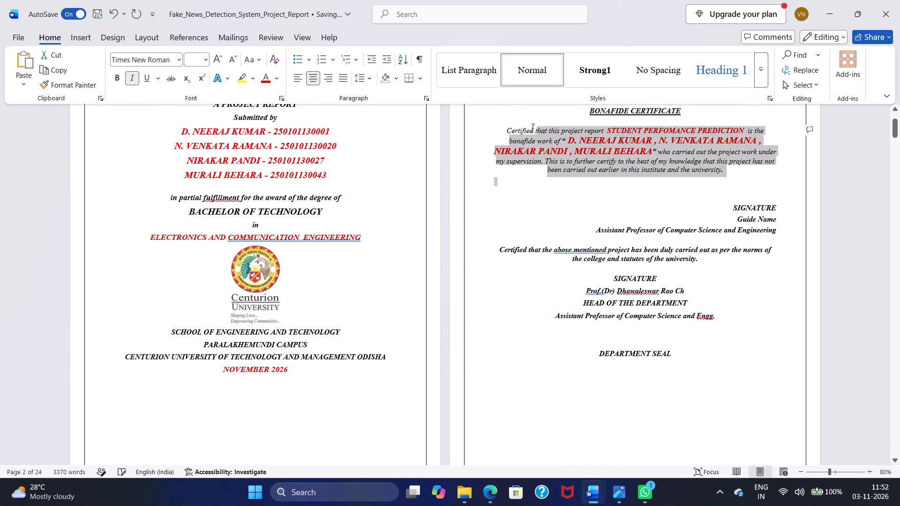
{"action": "left_click_drag", "start_coordinate": [532, 128], "coordinate": [502, 123]}
{"action": "left_click", "coordinate": [502, 123]}
{"action": "left_click_drag", "start_coordinate": [506, 129], "coordinate": [790, 173]}
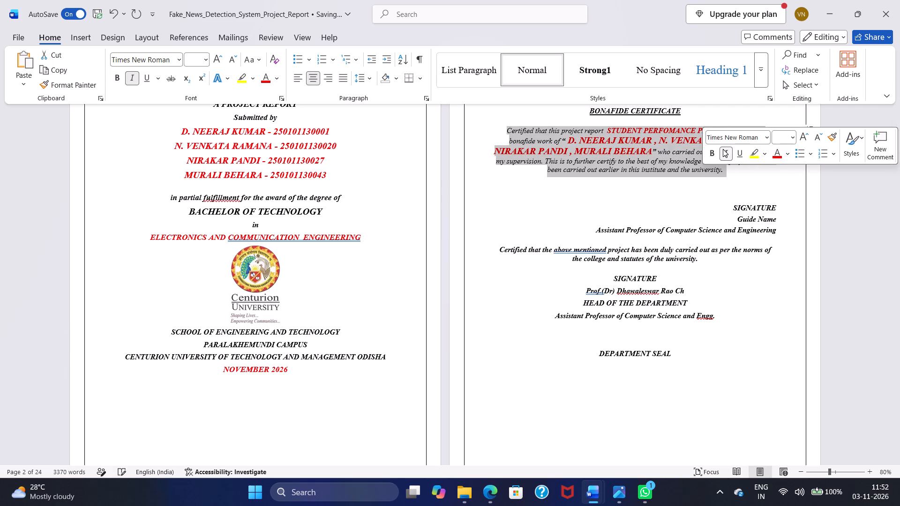
{"action": "left_click", "coordinate": [729, 157]}
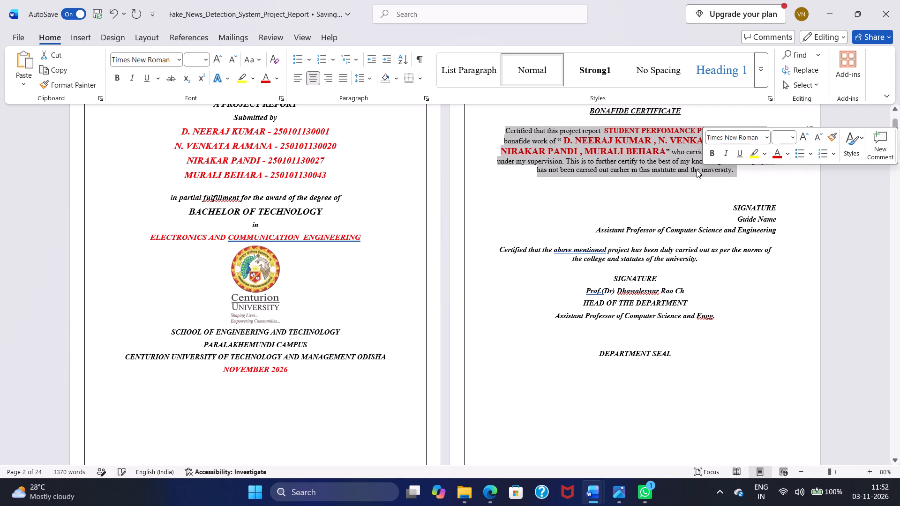
{"action": "left_click", "coordinate": [692, 171]}
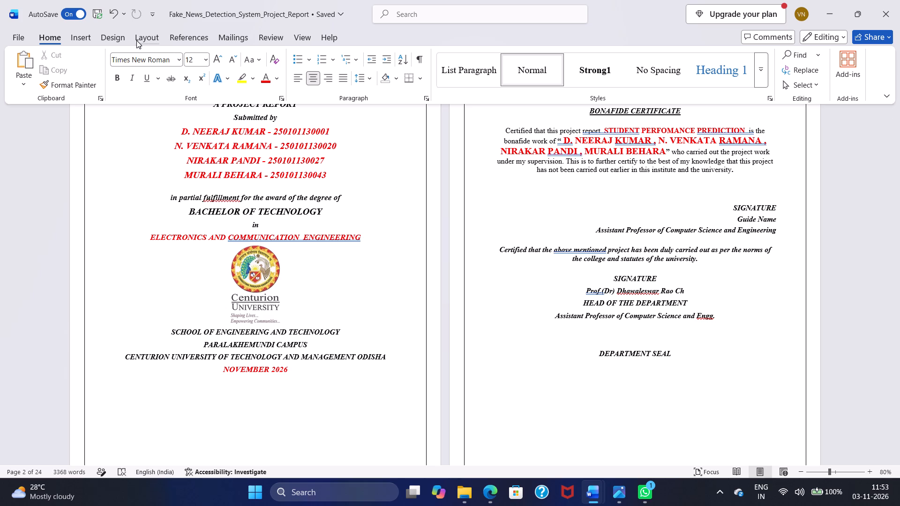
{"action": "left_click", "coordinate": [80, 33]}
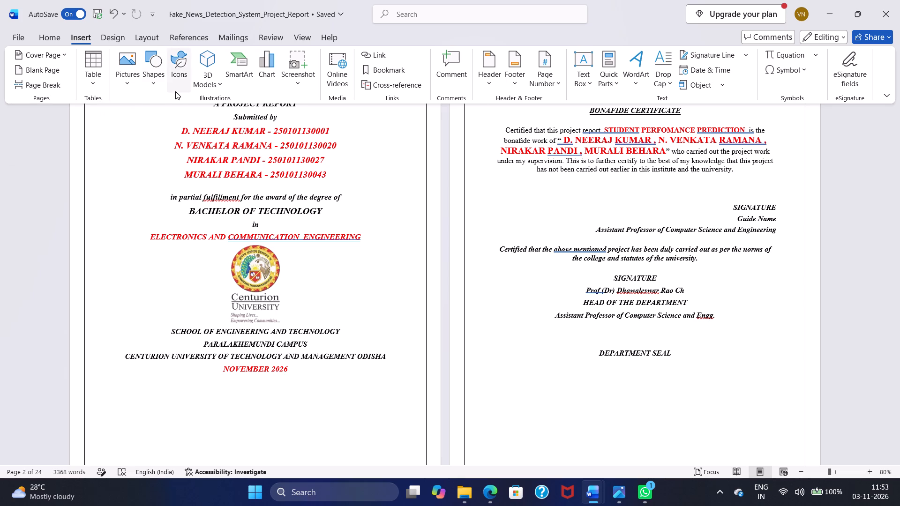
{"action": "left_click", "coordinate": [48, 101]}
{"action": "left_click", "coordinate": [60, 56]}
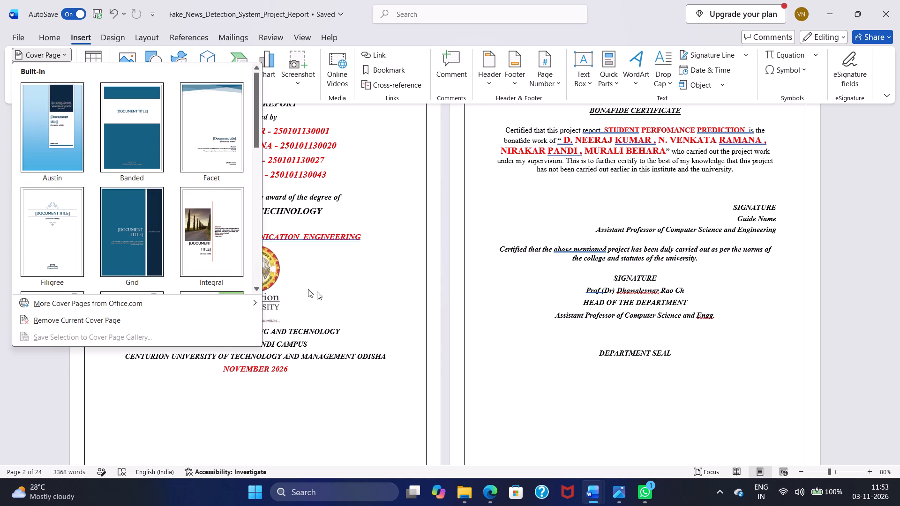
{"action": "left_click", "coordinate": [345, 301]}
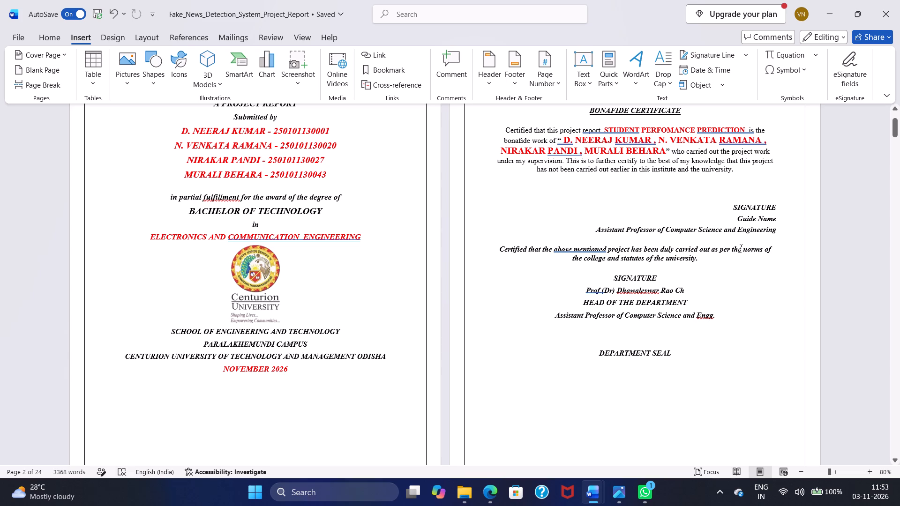
Replace the Guide Name placeholder under the first SIGNATURE line of the Bonafide Certificate with the guide's name in capitals.
{"action": "left_click", "coordinate": [781, 220]}
{"action": "key", "text": "BackSpace"}
{"action": "key", "text": "BackSpace"}
{"action": "key", "text": "BackSpace"}
{"action": "key", "text": "BackSpace"}
{"action": "key", "text": "BackSpace"}
{"action": "key", "text": "BackSpace"}
{"action": "key", "text": "BackSpace"}
{"action": "key", "text": "BackSpace"}
{"action": "key", "text": "BackSpace"}
{"action": "key", "text": "BackSpace"}
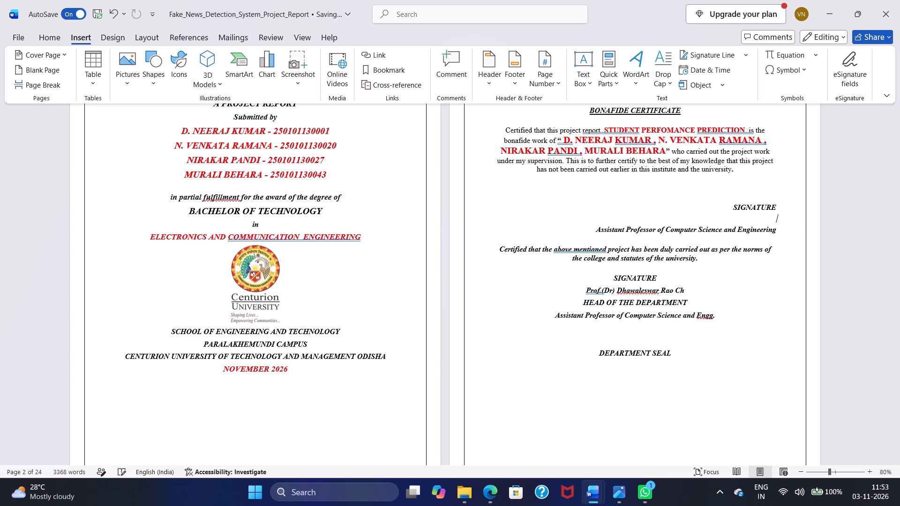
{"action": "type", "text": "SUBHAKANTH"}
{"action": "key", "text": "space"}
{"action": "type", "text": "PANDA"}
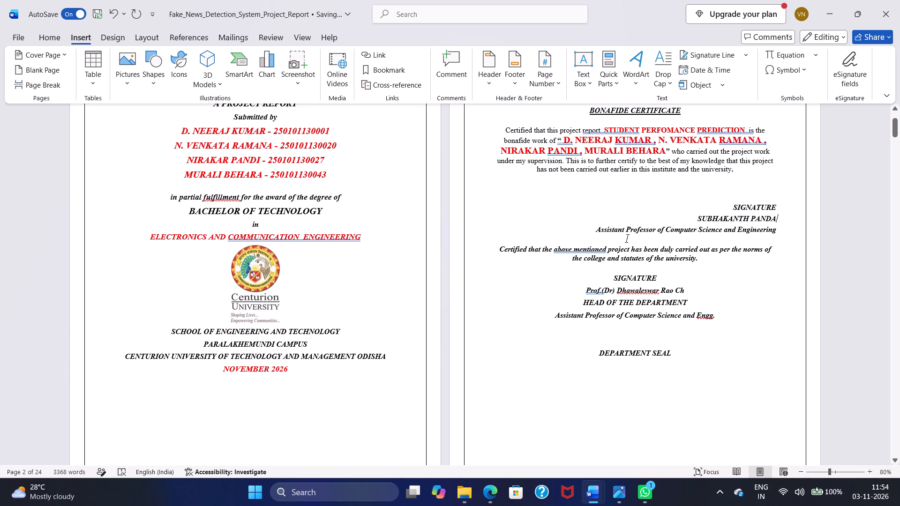
Insert an Accent Bar 1 page number at the bottom of the page in the Bonafide Certificate's section.
{"action": "left_click", "coordinate": [687, 290]}
{"action": "left_click", "coordinate": [558, 85]}
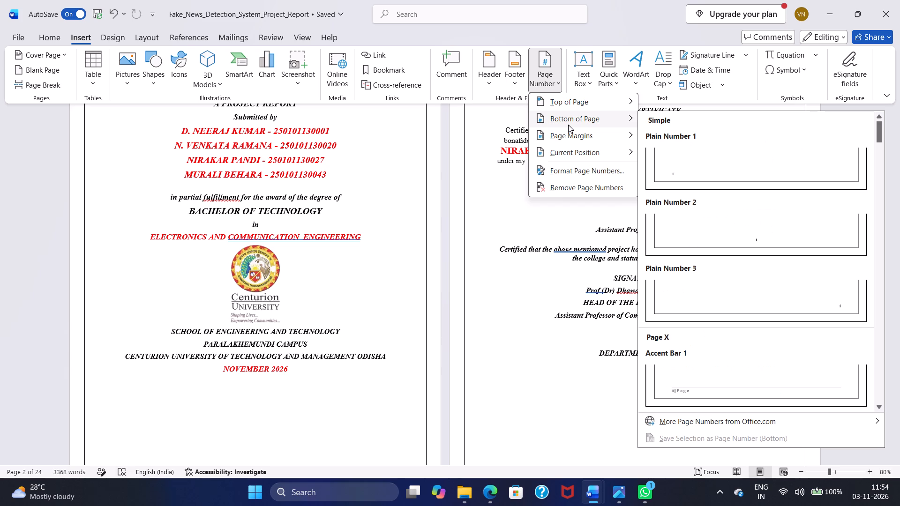
{"action": "left_click", "coordinate": [568, 125]}
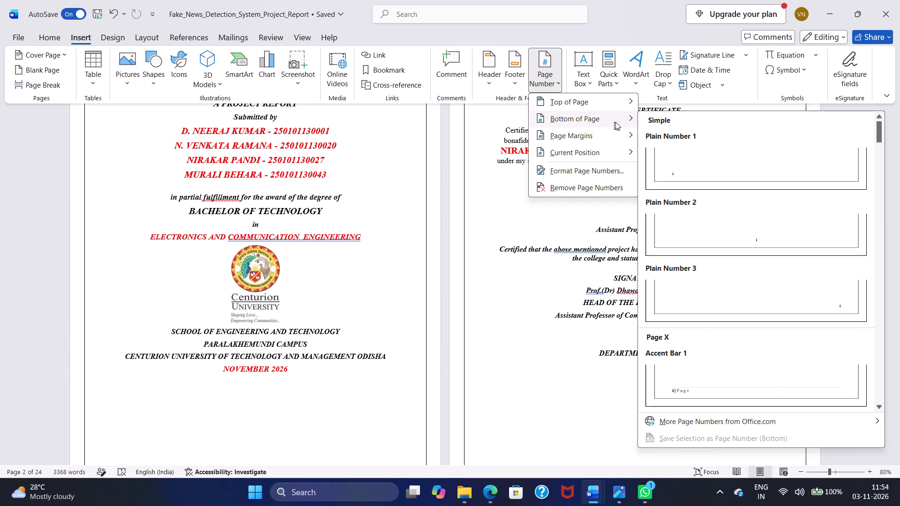
{"action": "left_click", "coordinate": [665, 357]}
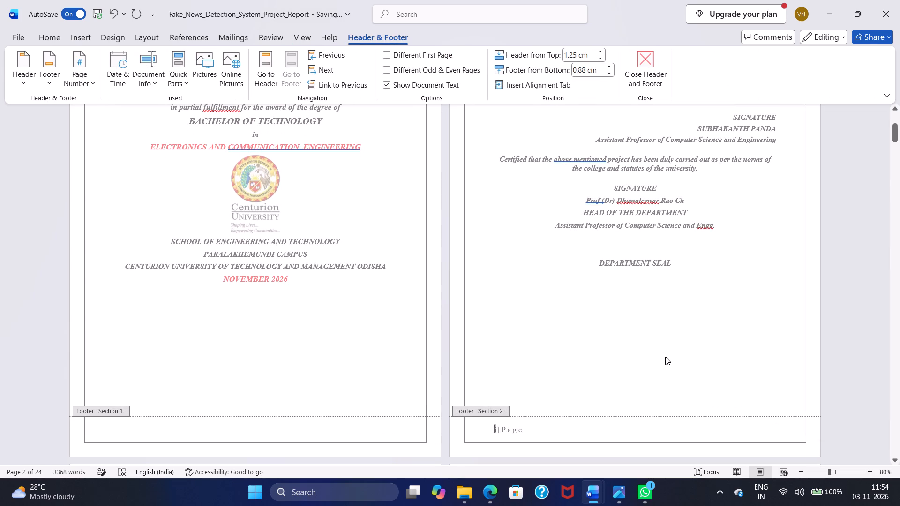
{"action": "left_click", "coordinate": [665, 357]}
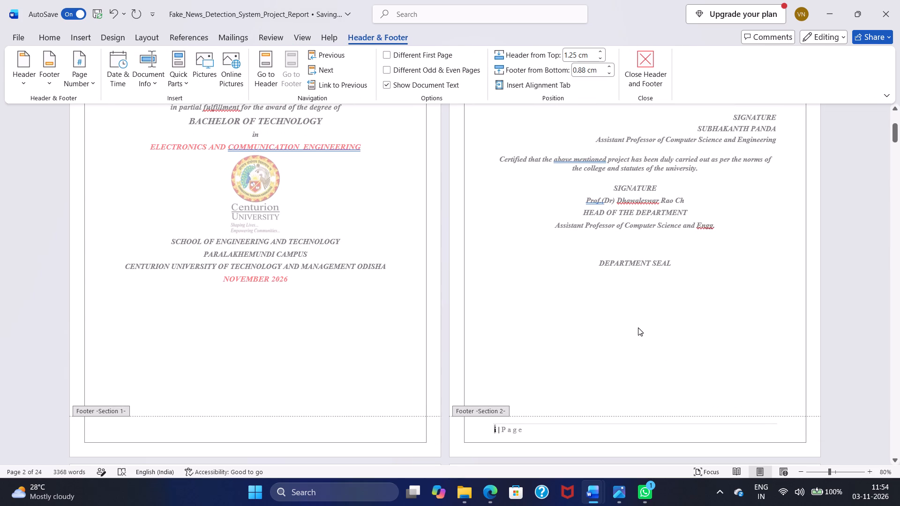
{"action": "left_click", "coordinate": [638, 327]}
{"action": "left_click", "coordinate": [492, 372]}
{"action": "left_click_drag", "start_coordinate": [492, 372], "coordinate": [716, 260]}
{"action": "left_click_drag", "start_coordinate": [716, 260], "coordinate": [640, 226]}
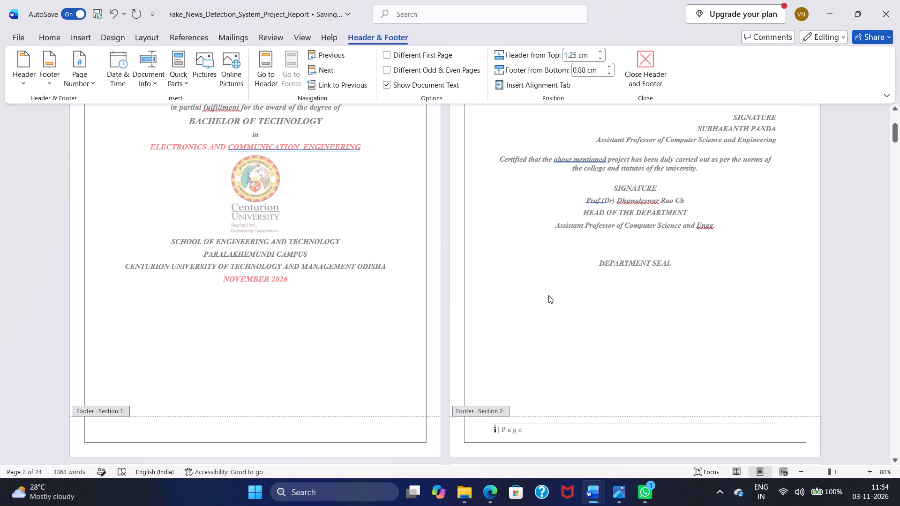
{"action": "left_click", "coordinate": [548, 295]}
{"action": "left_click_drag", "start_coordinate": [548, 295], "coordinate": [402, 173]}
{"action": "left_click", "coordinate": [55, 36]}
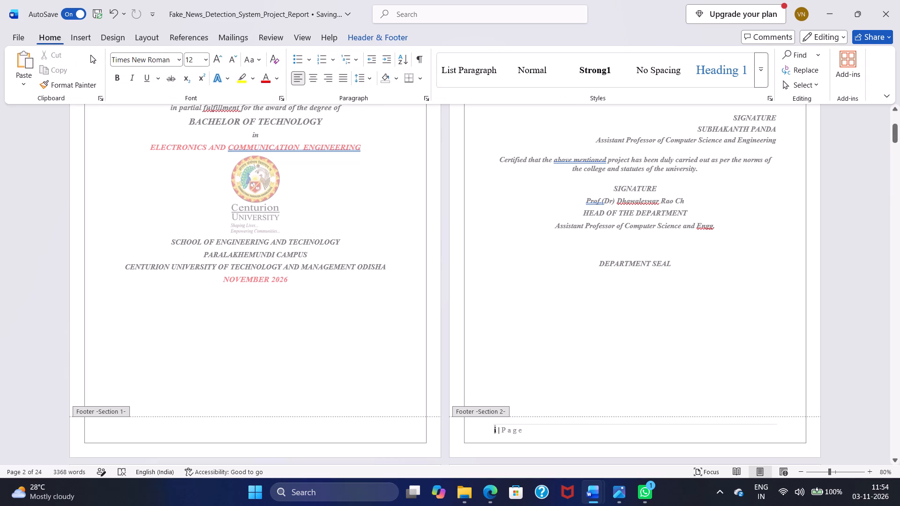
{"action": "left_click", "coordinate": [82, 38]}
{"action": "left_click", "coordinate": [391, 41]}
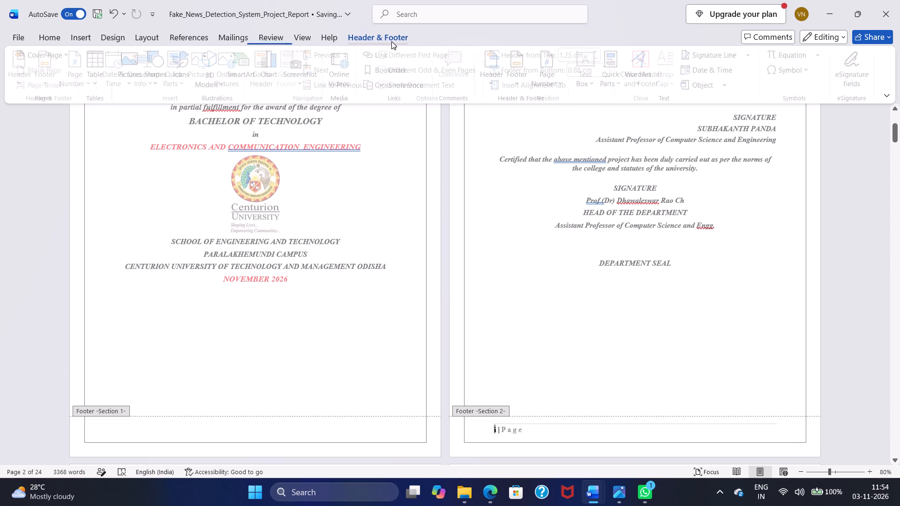
Close the footer and undo the Accent Bar 1 page number insertion in the Bonafide Certificate's section.
{"action": "double_click", "coordinate": [520, 289]}
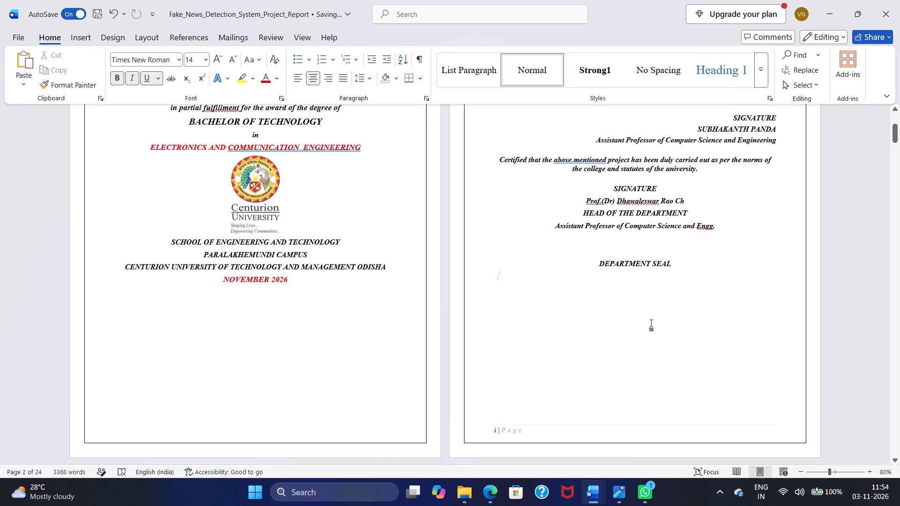
{"action": "scroll", "coordinate": [633, 352], "scroll_direction": "down", "scroll_amount": 1}
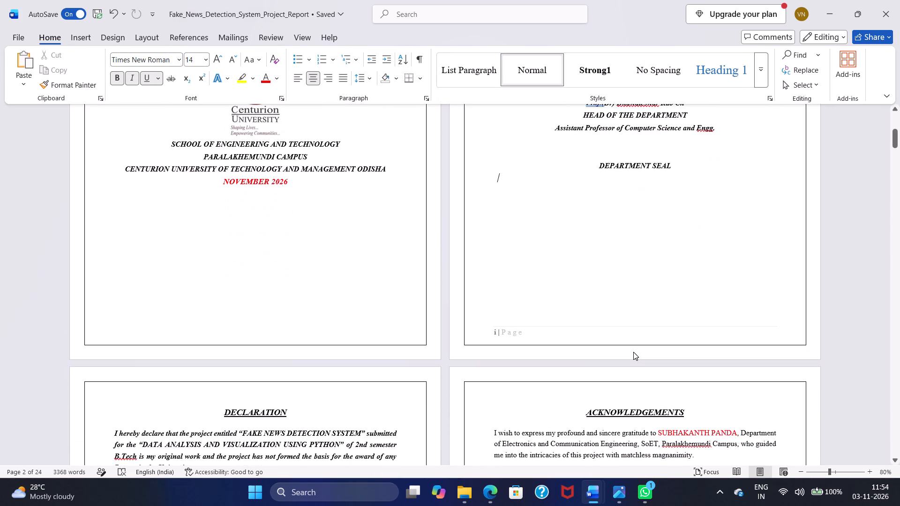
{"action": "scroll", "coordinate": [518, 332], "scroll_direction": "down", "scroll_amount": 3}
{"action": "scroll", "coordinate": [518, 332], "scroll_direction": "up", "scroll_amount": 1}
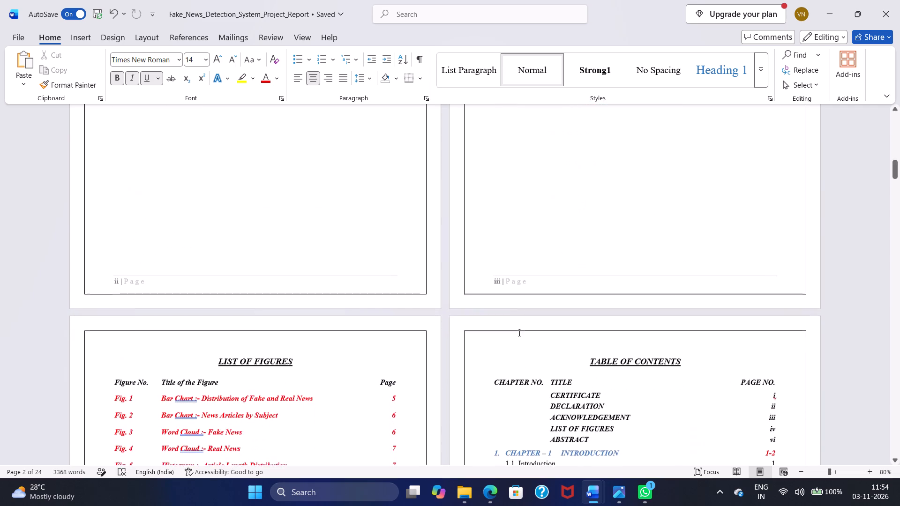
{"action": "scroll", "coordinate": [518, 332], "scroll_direction": "up", "scroll_amount": 1}
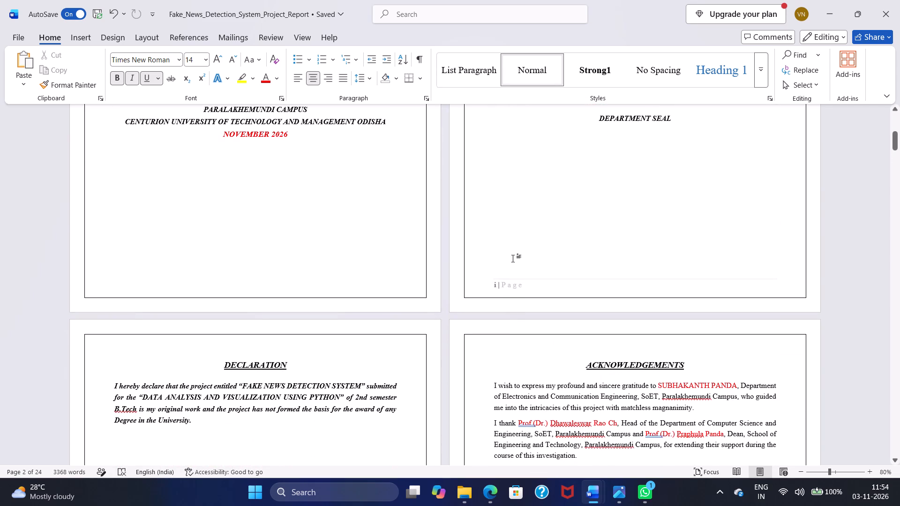
{"action": "key", "text": "ctrl+z"}
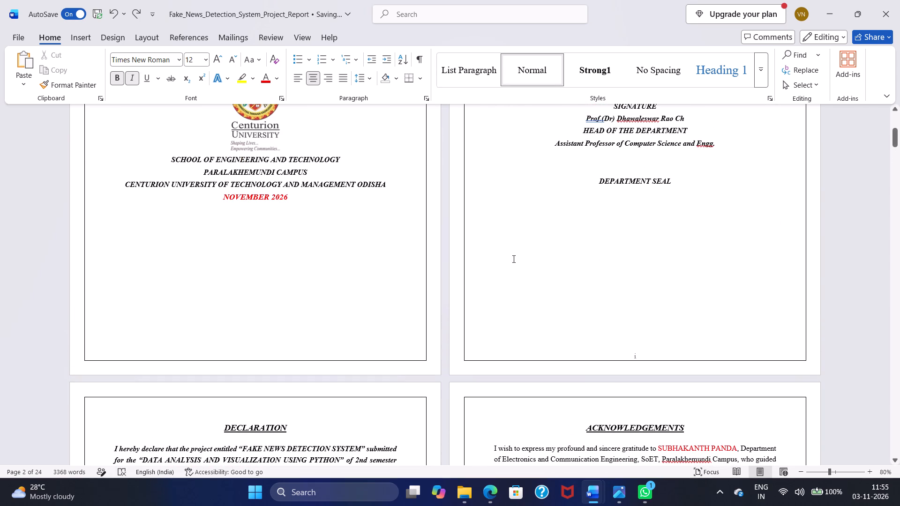
Check the page numbers at the bottom of the front-matter pages, from the Bonafide Certificate to the Table of Contents.
{"action": "left_click", "coordinate": [638, 353]}
{"action": "left_click", "coordinate": [638, 353]}
{"action": "scroll", "coordinate": [638, 353], "scroll_direction": "down", "scroll_amount": 1}
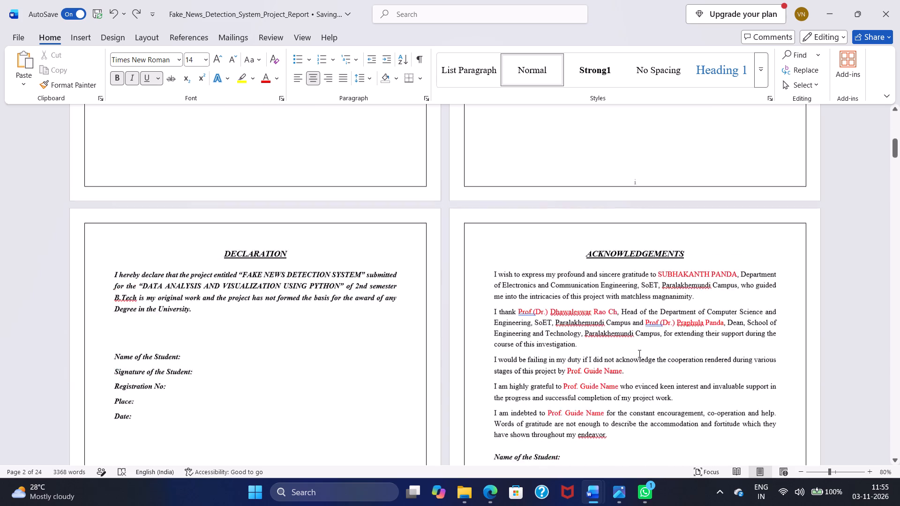
{"action": "scroll", "coordinate": [638, 353], "scroll_direction": "down", "scroll_amount": 5}
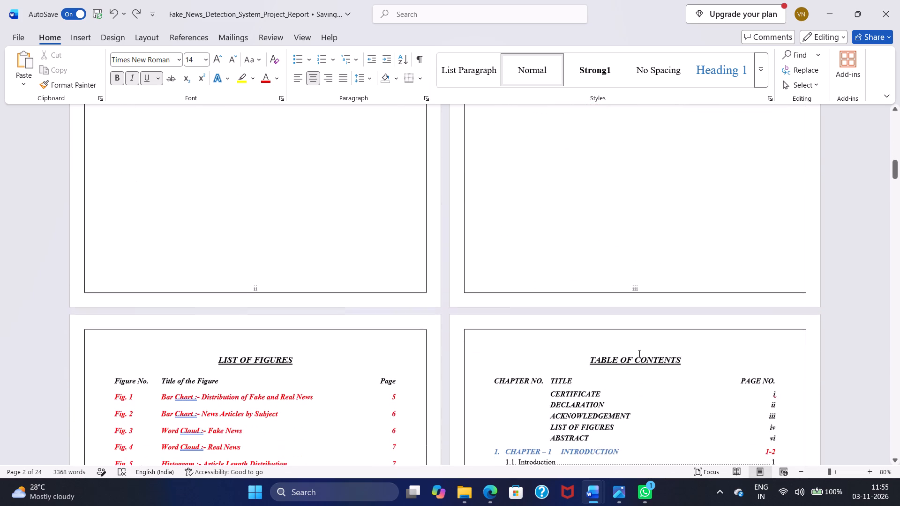
{"action": "scroll", "coordinate": [638, 353], "scroll_direction": "down", "scroll_amount": 2}
{"action": "scroll", "coordinate": [638, 353], "scroll_direction": "up", "scroll_amount": 3}
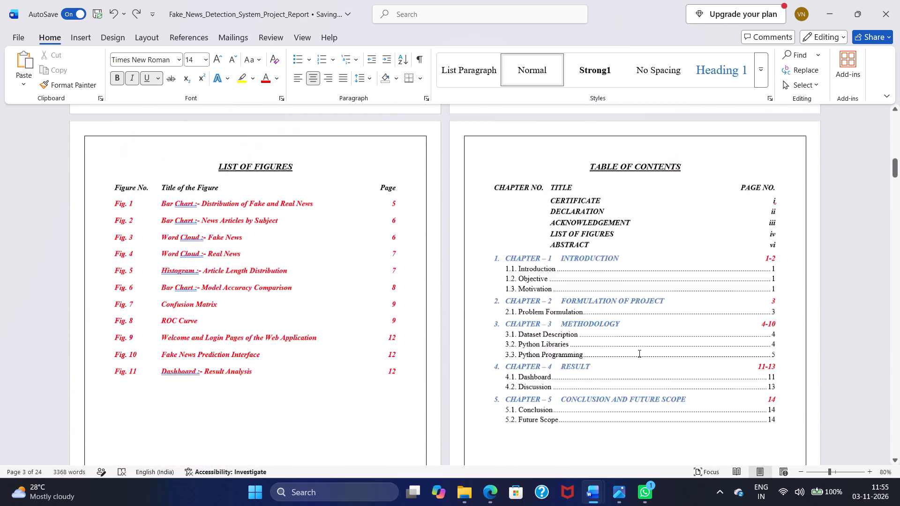
Replace the name above HEAD OF THE DEPARTMENT in the Bonafide Certificate with the new department head's name in capitals.
{"action": "scroll", "coordinate": [638, 353], "scroll_direction": "up", "scroll_amount": 2}
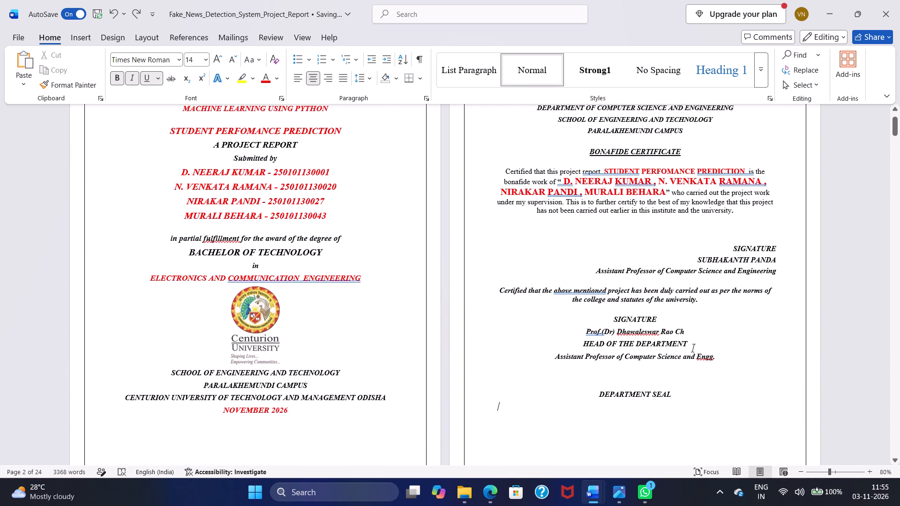
{"action": "left_click", "coordinate": [691, 333]}
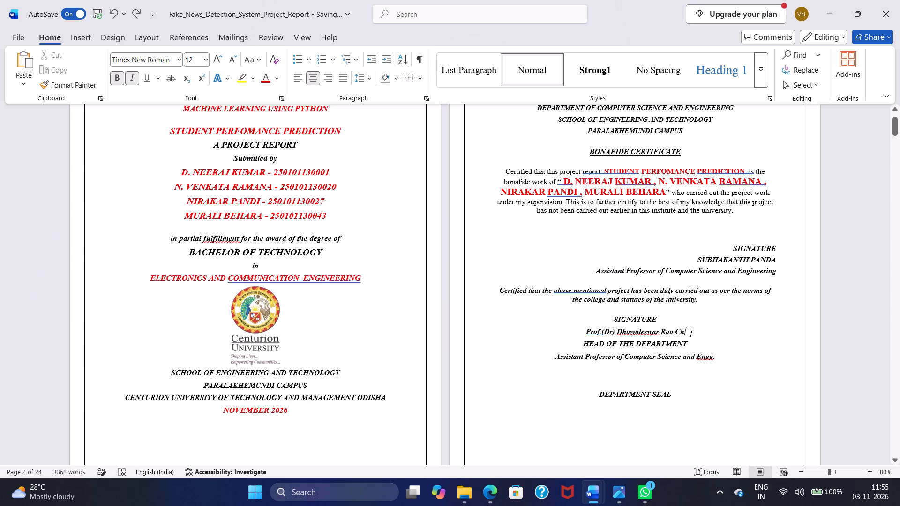
{"action": "key", "text": "BackSpace"}
{"action": "key", "text": "BackSpace"}
{"action": "key", "text": "BackSpace"}
{"action": "key", "text": "BackSpace"}
{"action": "key", "text": "BackSpace"}
{"action": "key", "text": "BackSpace"}
{"action": "key", "text": "BackSpace"}
{"action": "key", "text": "BackSpace"}
{"action": "key", "text": "BackSpace"}
{"action": "key", "text": "BackSpace"}
{"action": "key", "text": "BackSpace"}
{"action": "key", "text": "BackSpace"}
{"action": "key", "text": "BackSpace"}
{"action": "key", "text": "BackSpace"}
{"action": "key", "text": "BackSpace"}
{"action": "key", "text": "BackSpace"}
{"action": "key", "text": "BackSpace"}
{"action": "key", "text": "BackSpace"}
{"action": "key", "text": "BackSpace"}
{"action": "key", "text": "BackSpace"}
{"action": "key", "text": "BackSpace"}
{"action": "key", "text": "BackSpace"}
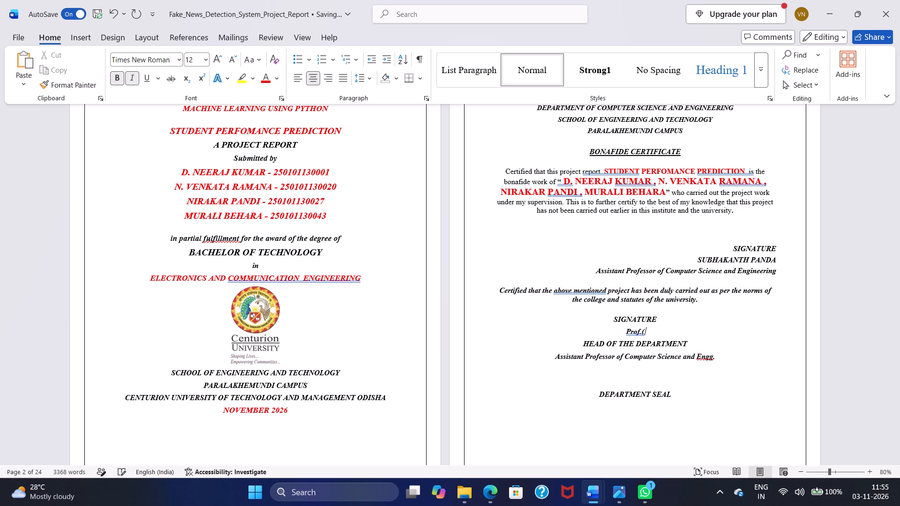
{"action": "key", "text": "BackSpace"}
{"action": "key", "text": "BackSpace"}
{"action": "key", "text": "BackSpace"}
{"action": "key", "text": "BackSpace"}
{"action": "key", "text": "BackSpace"}
{"action": "key", "text": "BackSpace"}
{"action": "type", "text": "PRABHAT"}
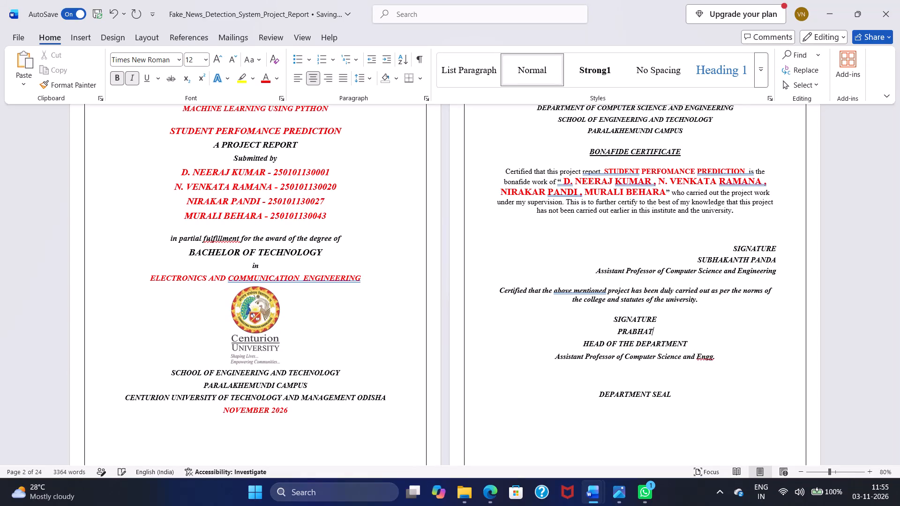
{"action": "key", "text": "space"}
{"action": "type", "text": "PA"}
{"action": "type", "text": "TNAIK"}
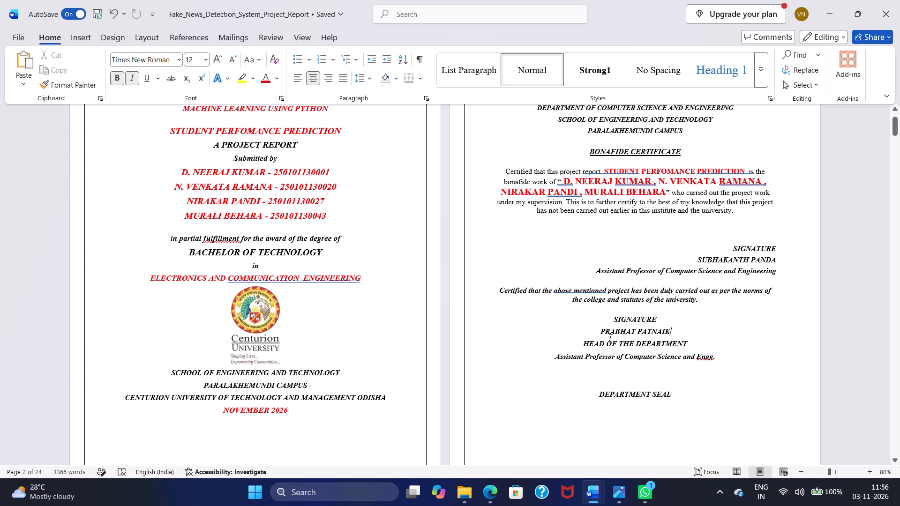
Add the title "Prof." and a space before the department head's name in the Bonafide Certificate.
{"action": "left_click", "coordinate": [598, 334]}
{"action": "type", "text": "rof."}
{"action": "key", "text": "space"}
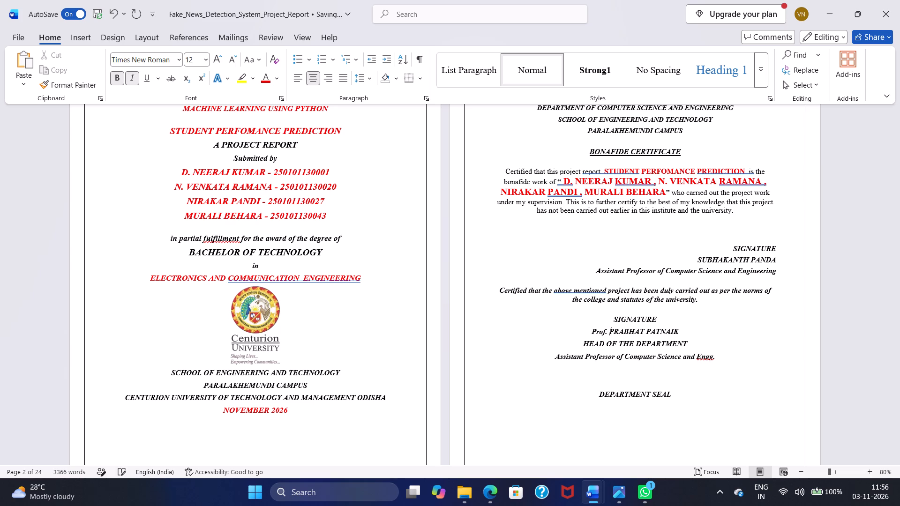
Place the text cursor at the end of the HEAD OF THE DEPARTMENT line in the Bonafide Certificate.
{"action": "left_click", "coordinate": [690, 344]}
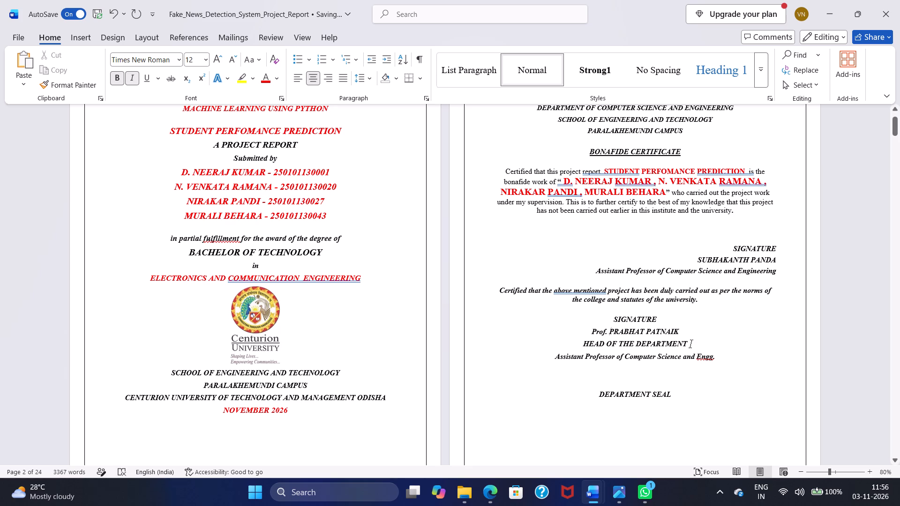
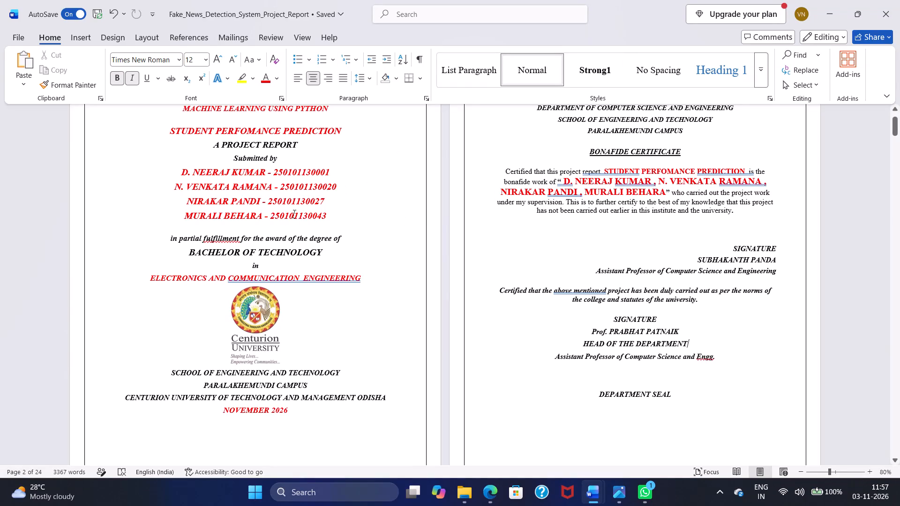
Copy the whole cover page content, from the MACHINE LEARNING USING PYTHON heading down to the NOVEMBER 2026 line.
{"action": "scroll", "coordinate": [293, 214], "scroll_direction": "up", "scroll_amount": 1}
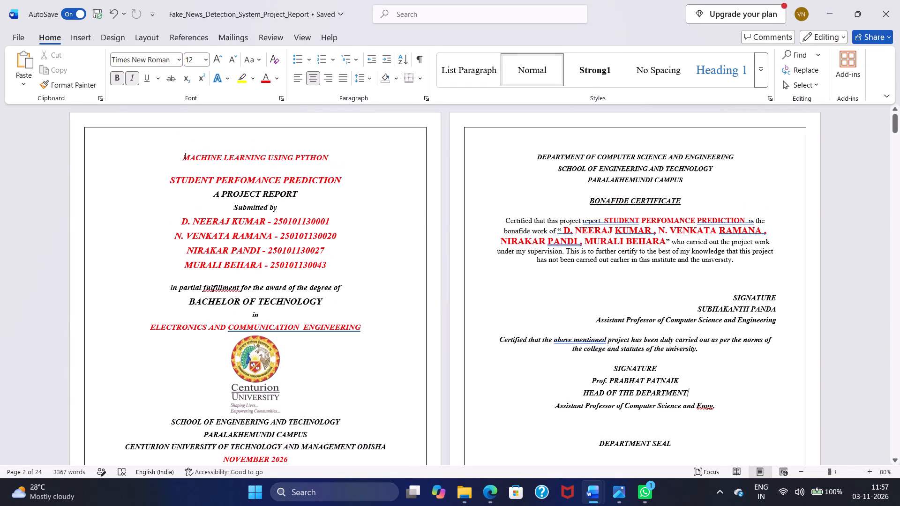
{"action": "left_click_drag", "start_coordinate": [184, 157], "coordinate": [273, 401]}
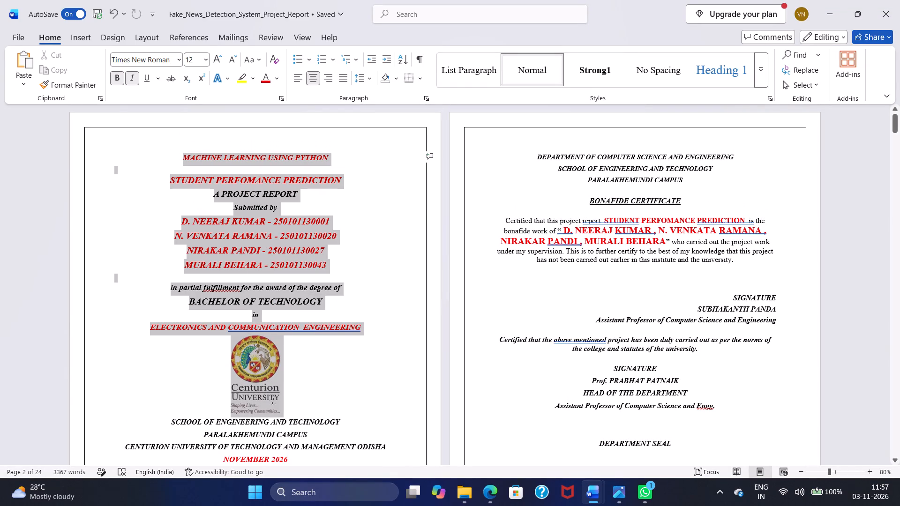
{"action": "left_click_drag", "start_coordinate": [273, 401], "coordinate": [320, 284]}
{"action": "key", "text": "ctrl+c"}
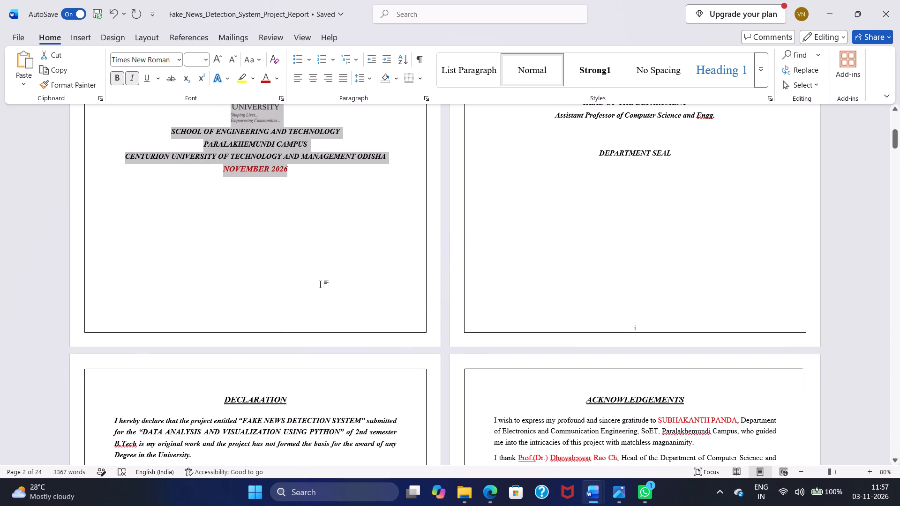
{"action": "left_click", "coordinate": [320, 284]}
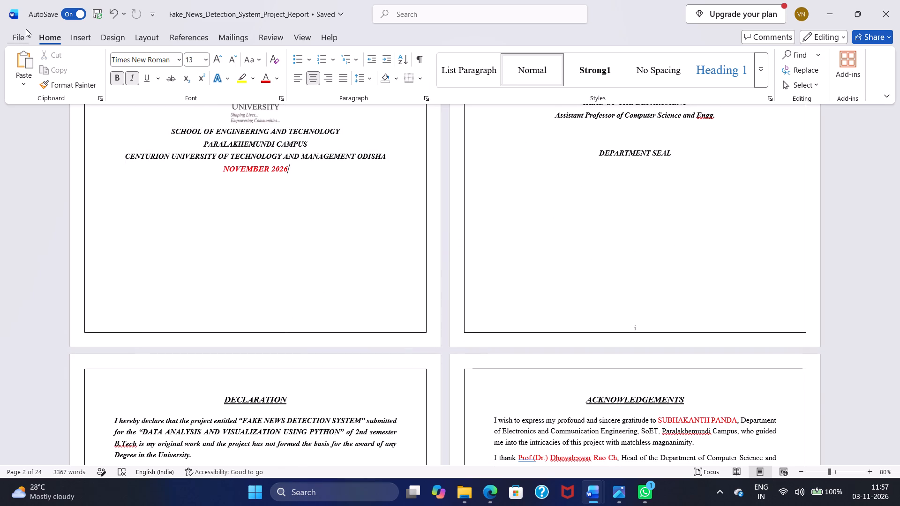
Bring up the overview of new document templates and recent files.
{"action": "left_click", "coordinate": [22, 34]}
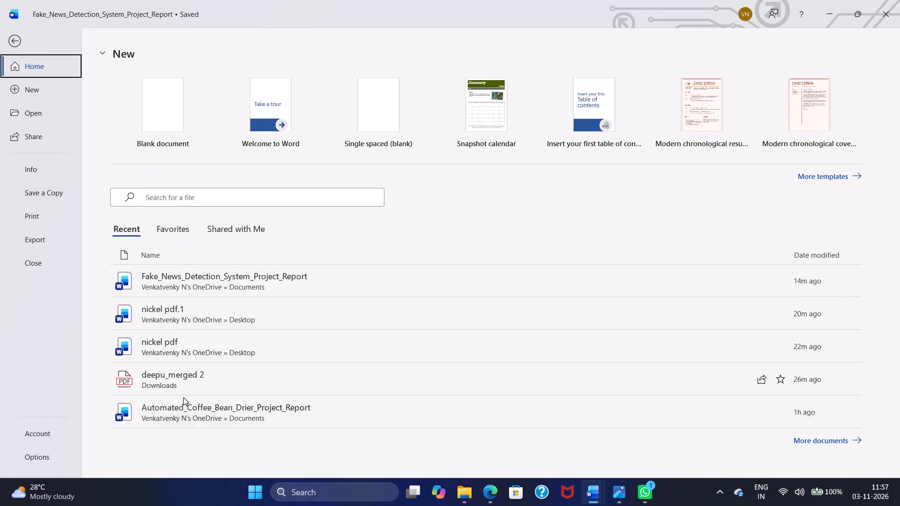
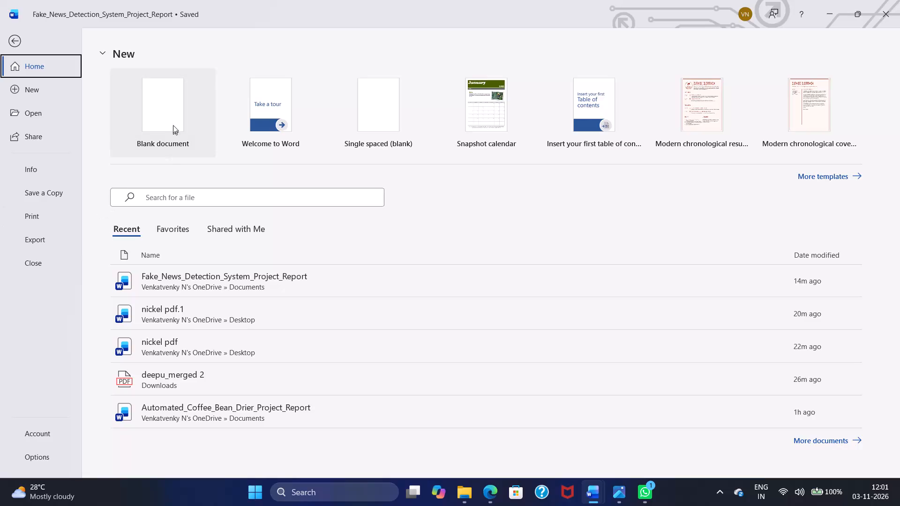
Create a new blank document.
{"action": "left_click", "coordinate": [172, 120]}
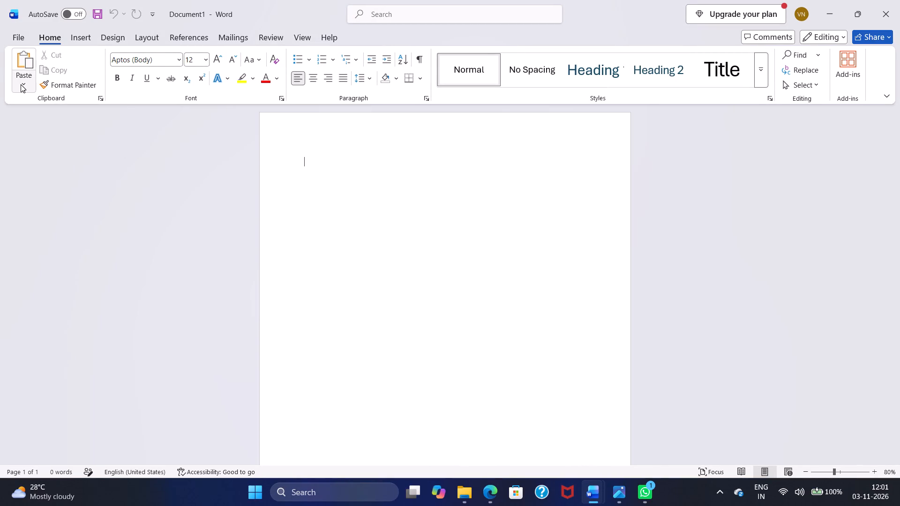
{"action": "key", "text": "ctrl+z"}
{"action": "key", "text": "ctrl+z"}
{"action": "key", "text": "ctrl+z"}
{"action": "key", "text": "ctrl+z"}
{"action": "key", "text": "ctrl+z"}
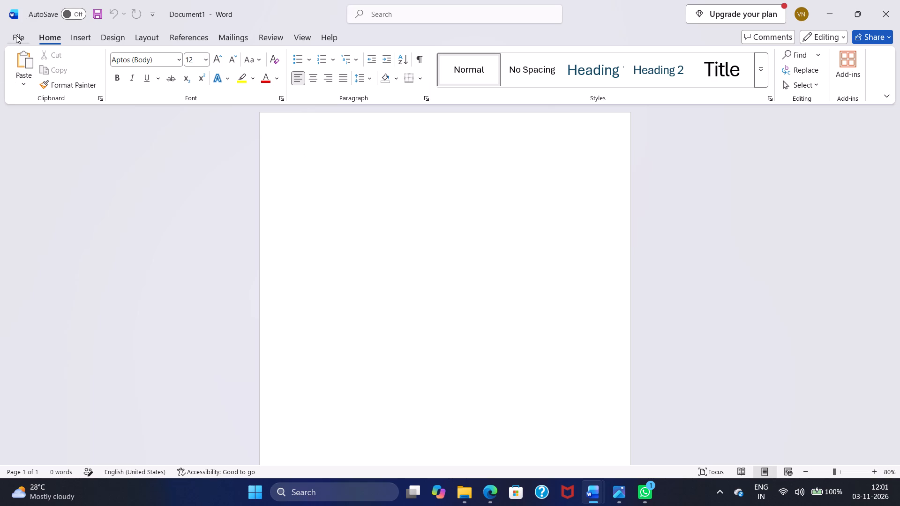
Bring up the overview of recent files from the new blank document.
{"action": "left_click", "coordinate": [16, 37]}
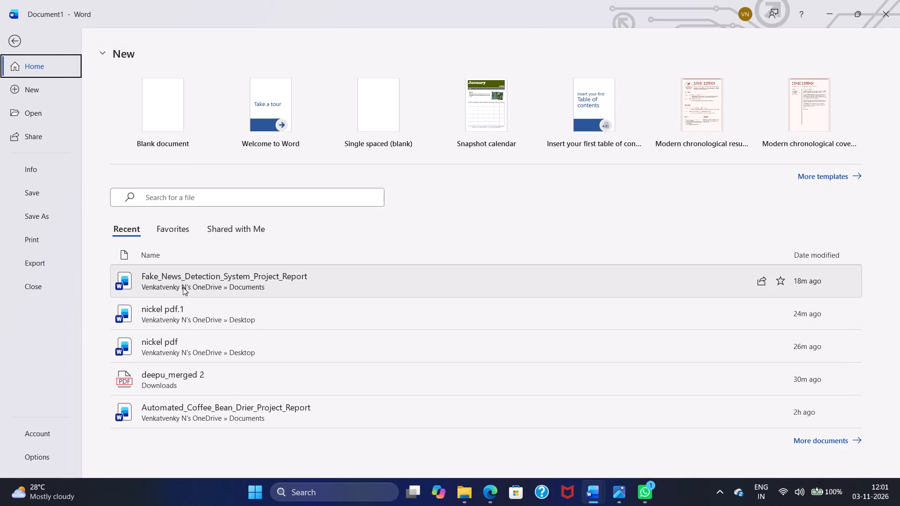
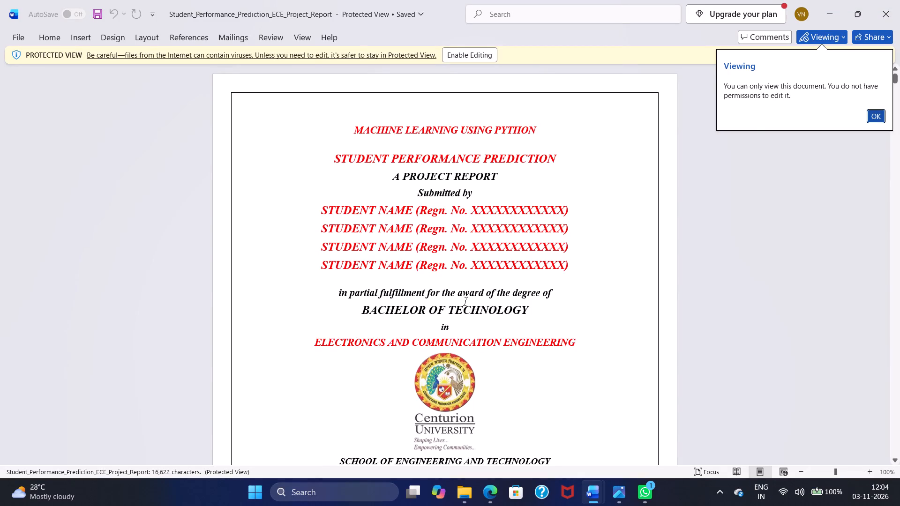
Enable editing for the Student_Performance_Prediction_ECE_Project_Report document opened in Protected View.
{"action": "scroll", "coordinate": [447, 359], "scroll_direction": "down", "scroll_amount": 1}
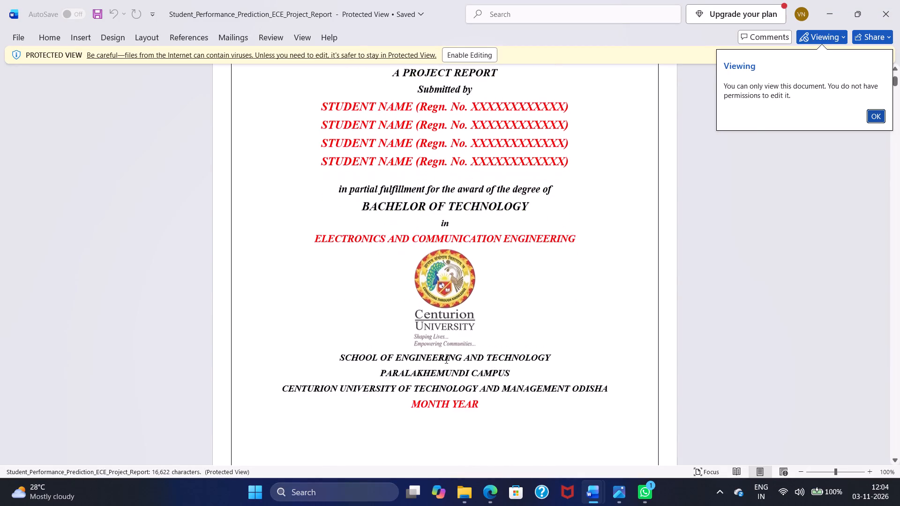
{"action": "scroll", "coordinate": [447, 359], "scroll_direction": "down", "scroll_amount": 3}
{"action": "left_click", "coordinate": [486, 172]}
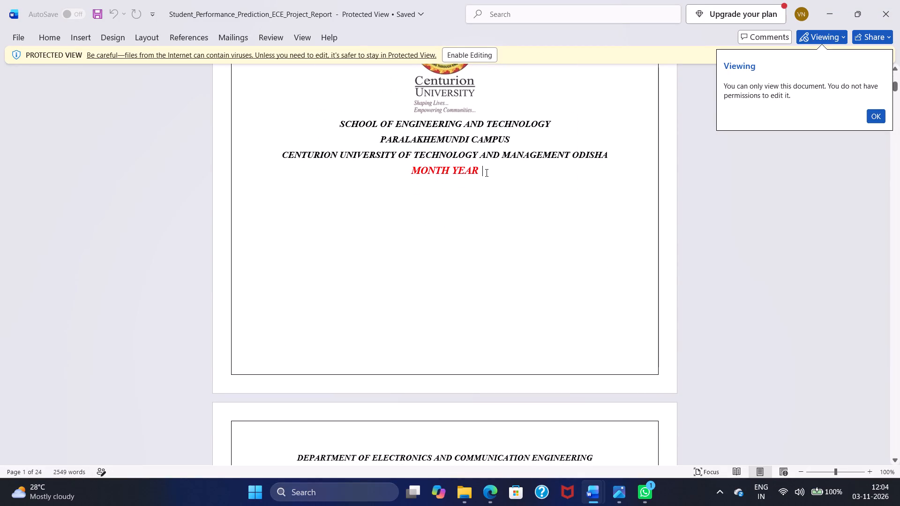
{"action": "key", "text": "BackSpace"}
{"action": "key", "text": "BackSpace"}
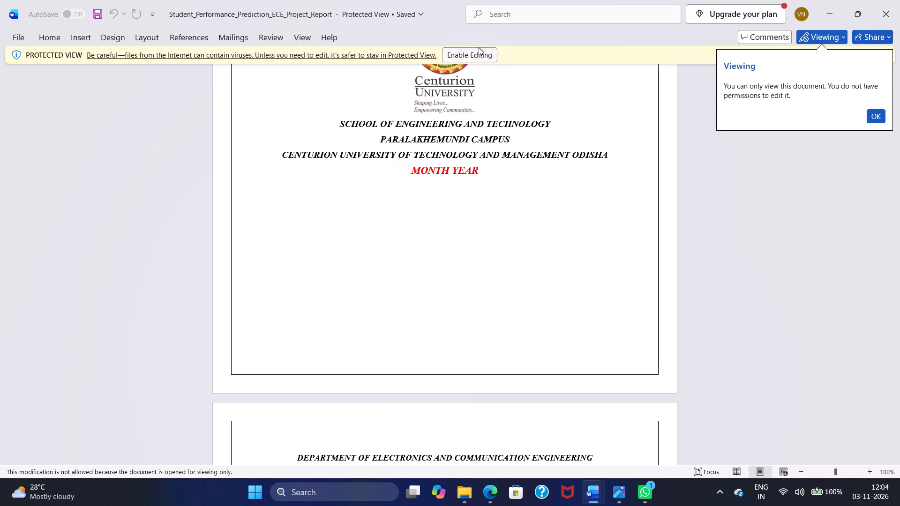
{"action": "left_click", "coordinate": [478, 52]}
Replace the MONTH YEAR placeholder at the bottom of the cover page with NOVEMBER 2026.
{"action": "scroll", "coordinate": [484, 273], "scroll_direction": "down", "scroll_amount": 1}
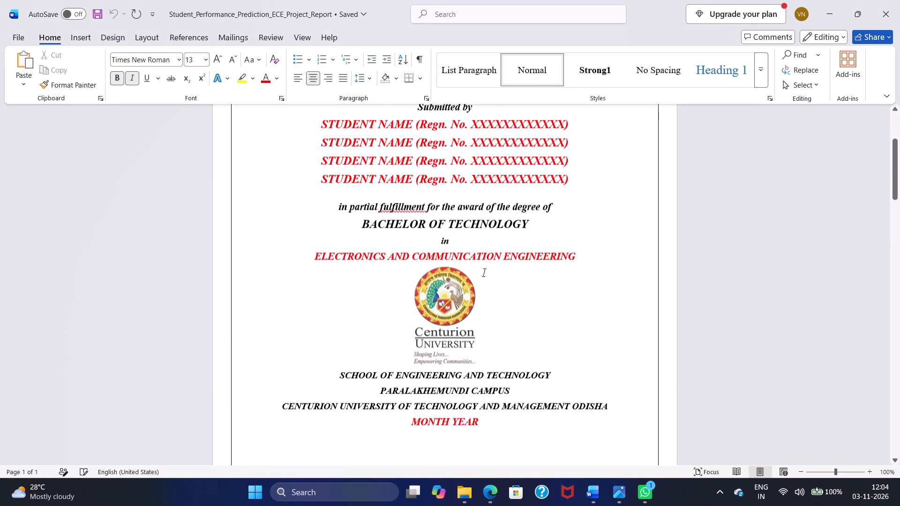
{"action": "scroll", "coordinate": [484, 273], "scroll_direction": "down", "scroll_amount": 1}
{"action": "left_click", "coordinate": [484, 273]}
{"action": "scroll", "coordinate": [484, 273], "scroll_direction": "down", "scroll_amount": 1}
{"action": "left_click", "coordinate": [482, 255]}
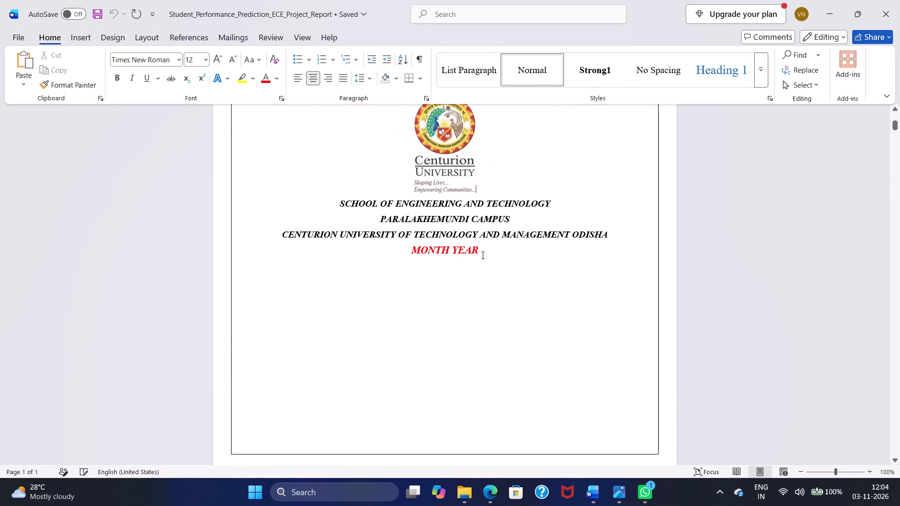
{"action": "key", "text": "BackSpace"}
{"action": "key", "text": "BackSpace"}
{"action": "key", "text": "BackSpace"}
{"action": "key", "text": "BackSpace"}
{"action": "key", "text": "BackSpace"}
{"action": "key", "text": "BackSpace"}
{"action": "key", "text": "BackSpace"}
{"action": "key", "text": "BackSpace"}
{"action": "key", "text": "BackSpace"}
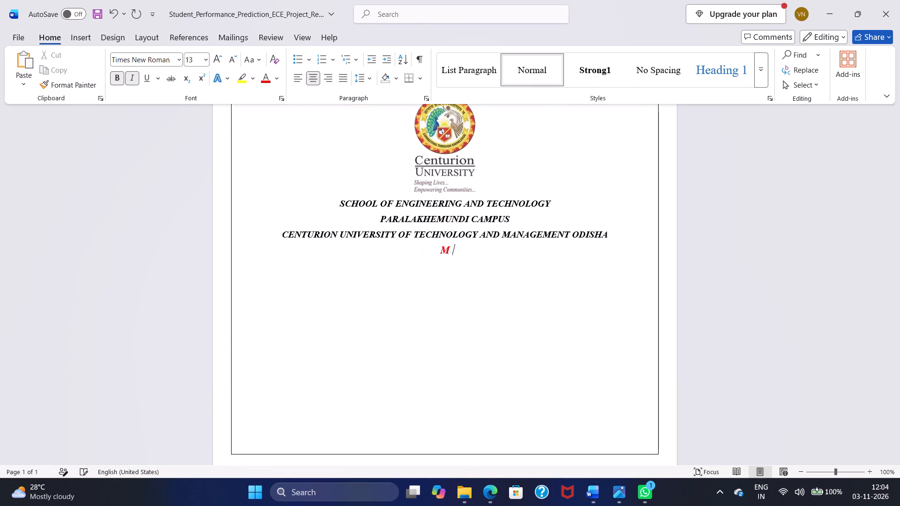
{"action": "key", "text": "BackSpace"}
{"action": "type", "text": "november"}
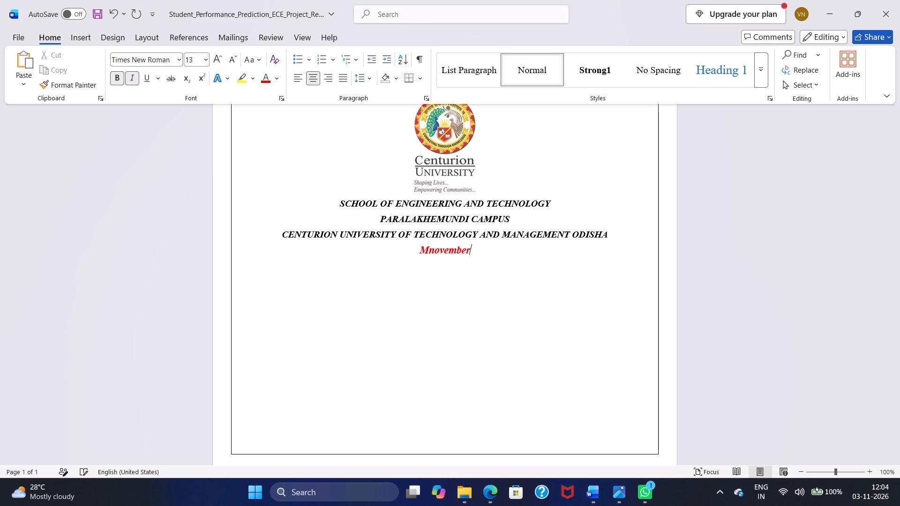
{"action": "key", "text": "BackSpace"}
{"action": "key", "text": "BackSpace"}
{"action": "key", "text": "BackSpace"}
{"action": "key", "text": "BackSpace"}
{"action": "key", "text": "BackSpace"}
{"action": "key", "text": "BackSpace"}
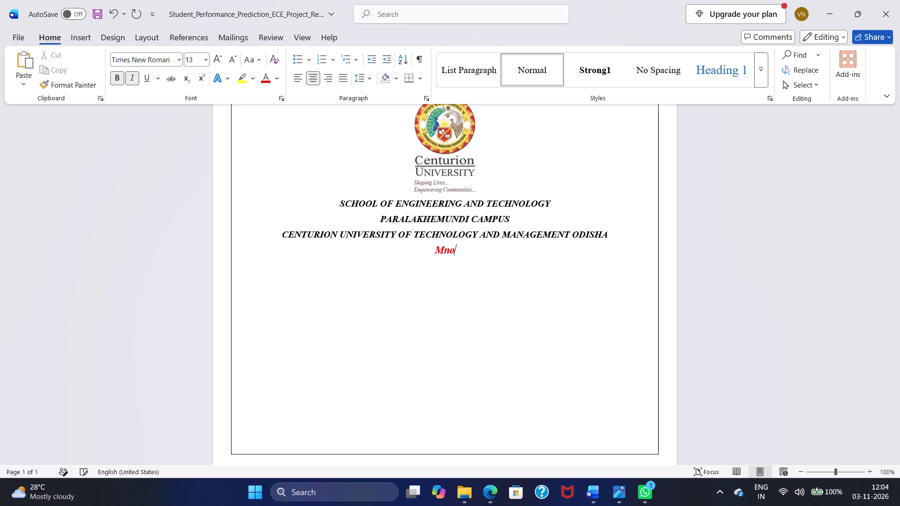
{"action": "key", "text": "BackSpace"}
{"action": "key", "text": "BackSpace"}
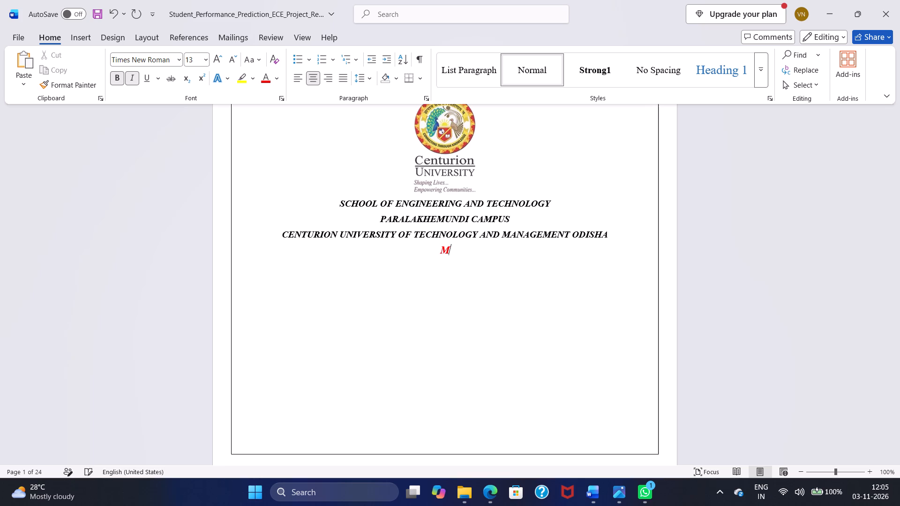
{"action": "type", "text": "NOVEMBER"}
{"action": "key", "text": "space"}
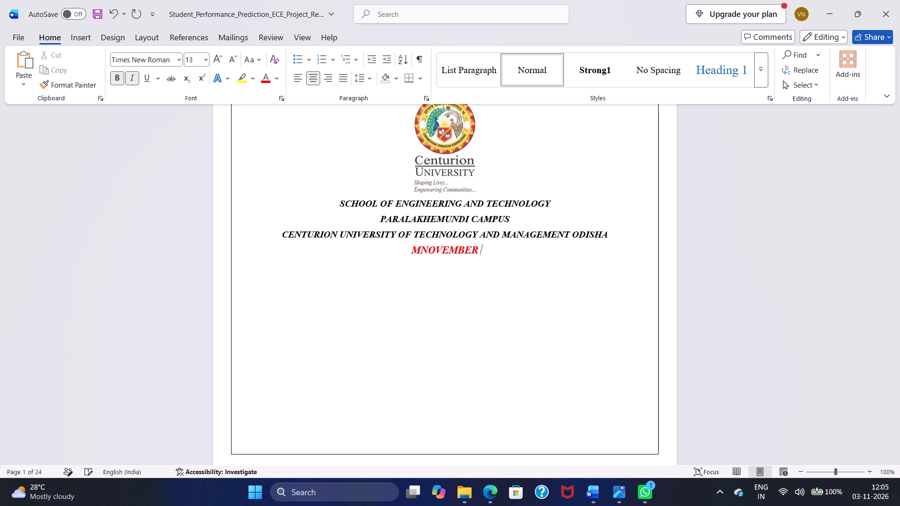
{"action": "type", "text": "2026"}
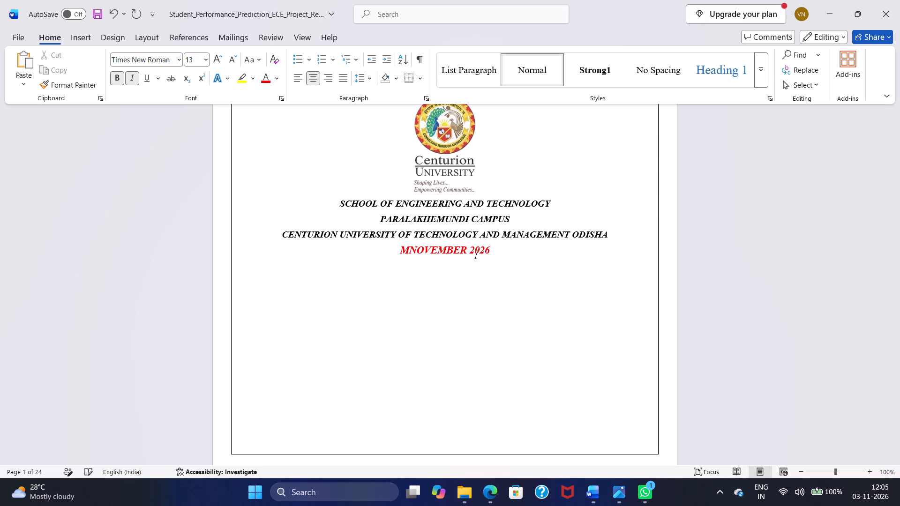
{"action": "left_click", "coordinate": [408, 251]}
{"action": "key", "text": "BackSpace"}
Insert an empty line between the university logo and the SCHOOL OF ENGINEERING AND TECHNOLOGY line.
{"action": "left_click", "coordinate": [490, 193]}
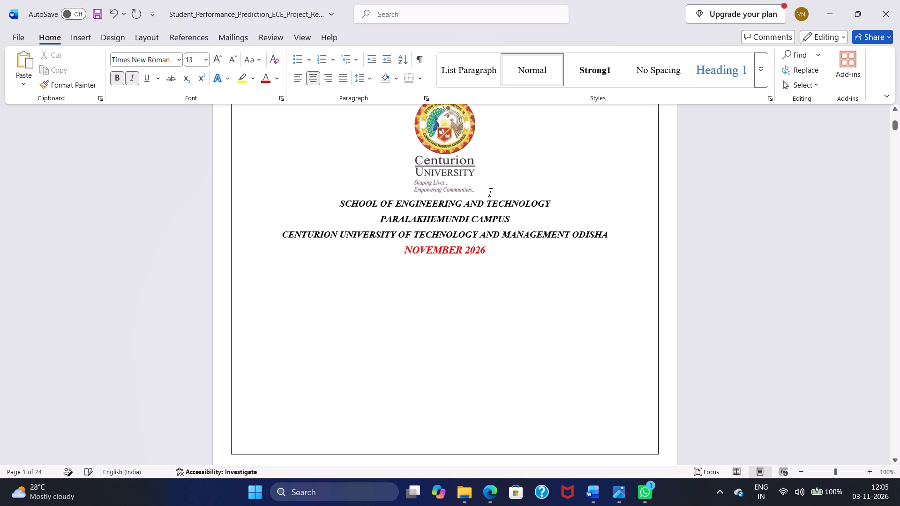
{"action": "key", "text": "Return"}
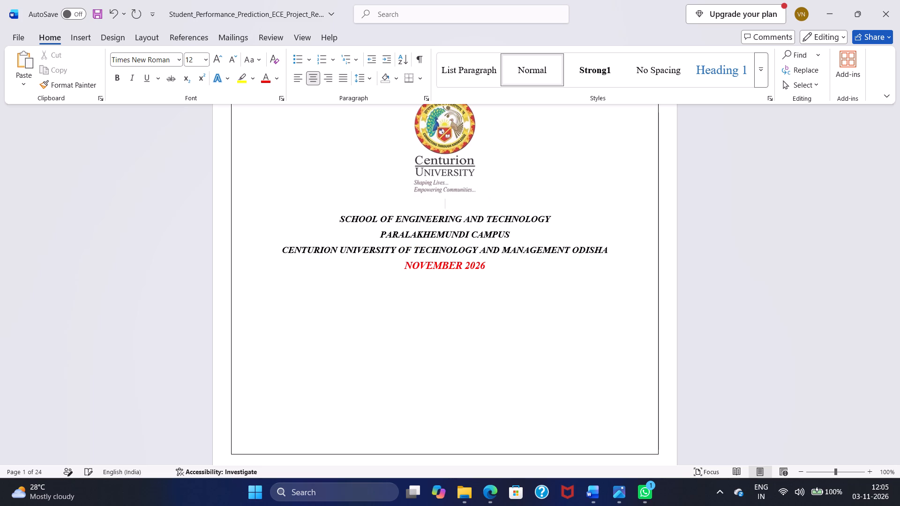
Enlarge the Centurion University logo on the cover page slightly, keeping its proportions.
{"action": "scroll", "coordinate": [490, 193], "scroll_direction": "up", "scroll_amount": 1}
{"action": "left_click", "coordinate": [446, 286]}
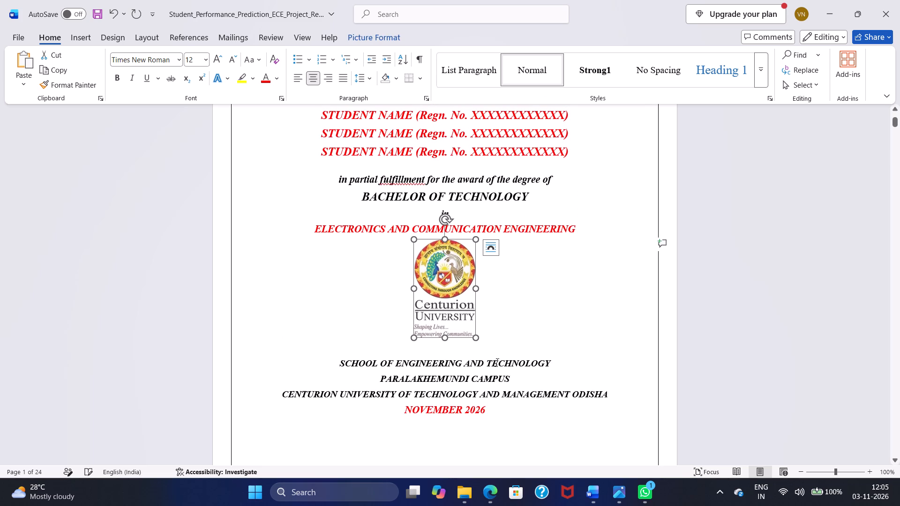
{"action": "left_click_drag", "start_coordinate": [477, 340], "coordinate": [487, 362]}
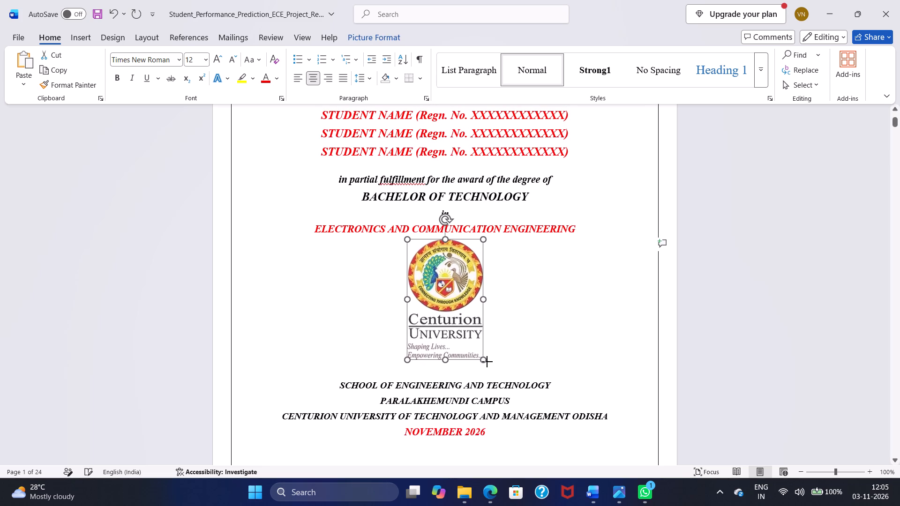
{"action": "left_click_drag", "start_coordinate": [487, 362], "coordinate": [484, 357]}
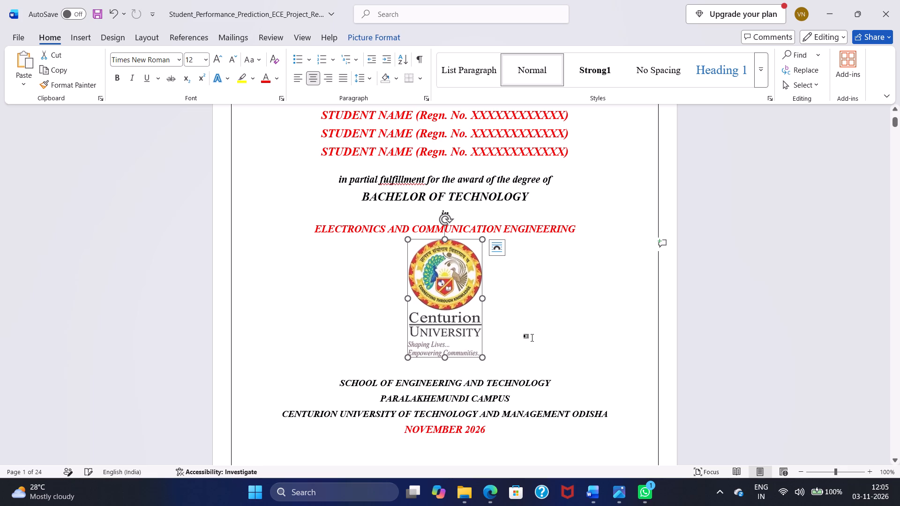
{"action": "left_click", "coordinate": [532, 337]}
Delete the STUDENT NAME placeholder between the quotation marks in the Bonafide Certificate paragraph.
{"action": "scroll", "coordinate": [532, 337], "scroll_direction": "down", "scroll_amount": 2}
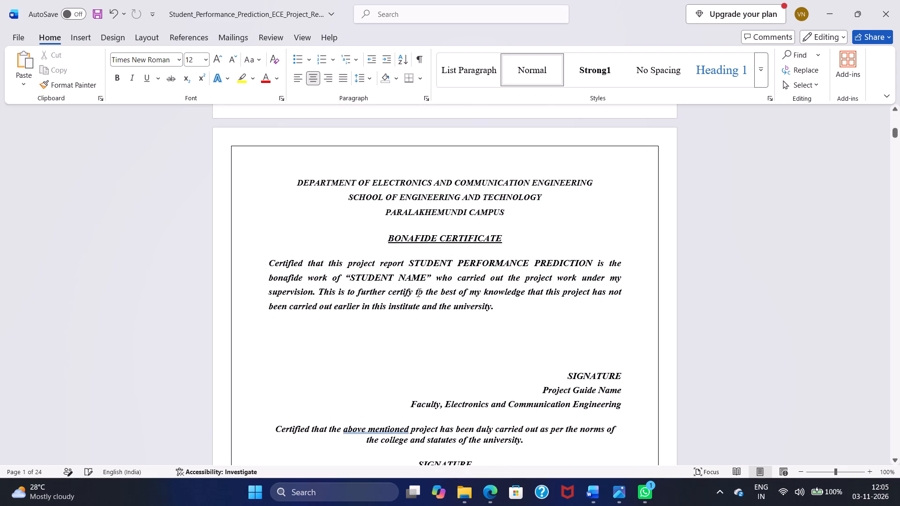
{"action": "left_click", "coordinate": [427, 279]}
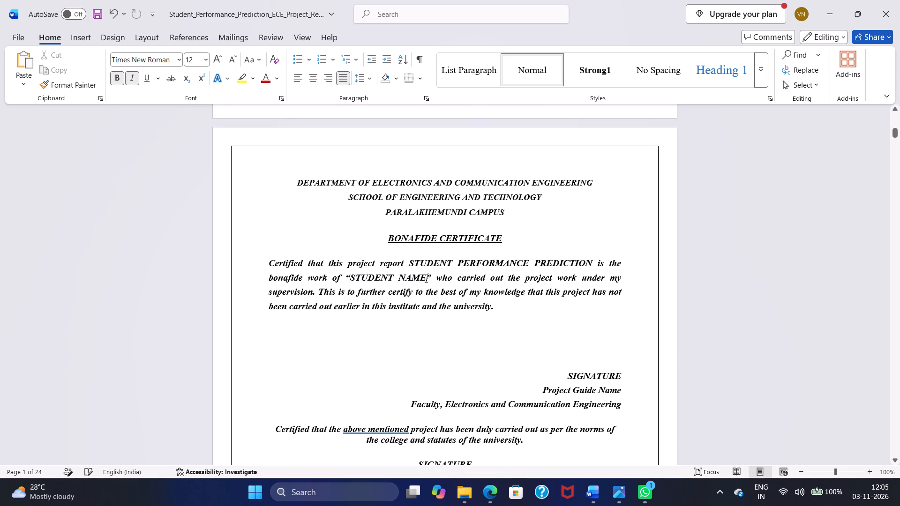
{"action": "key", "text": "BackSpace"}
{"action": "key", "text": "BackSpace"}
{"action": "key", "text": "BackSpace"}
{"action": "key", "text": "BackSpace"}
{"action": "key", "text": "BackSpace"}
{"action": "key", "text": "BackSpace"}
{"action": "key", "text": "BackSpace"}
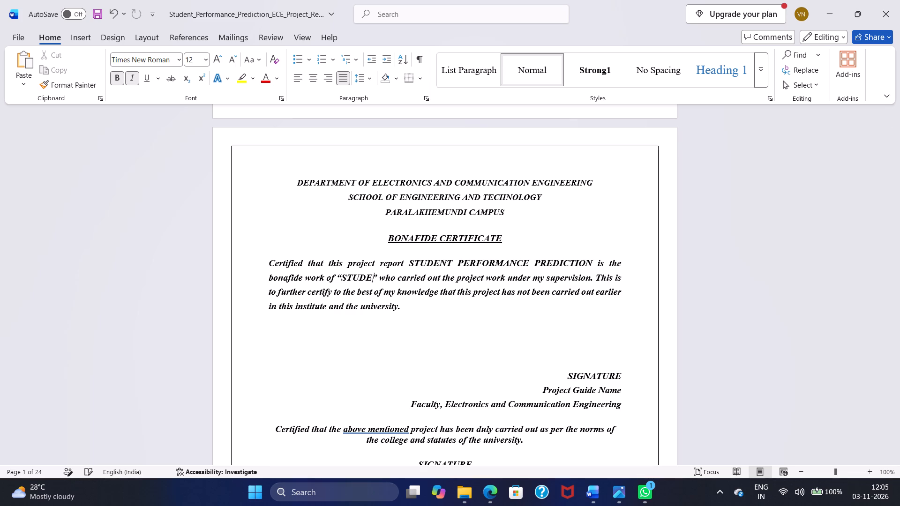
{"action": "key", "text": "BackSpace"}
{"action": "key", "text": "BackSpace"}
{"action": "key", "text": "BackSpace"}
{"action": "key", "text": "BackSpace"}
{"action": "key", "text": "BackSpace"}
Replace the X placeholder in the first student line of the cover page with that student's registration number.
{"action": "scroll", "coordinate": [427, 279], "scroll_direction": "up", "scroll_amount": 2}
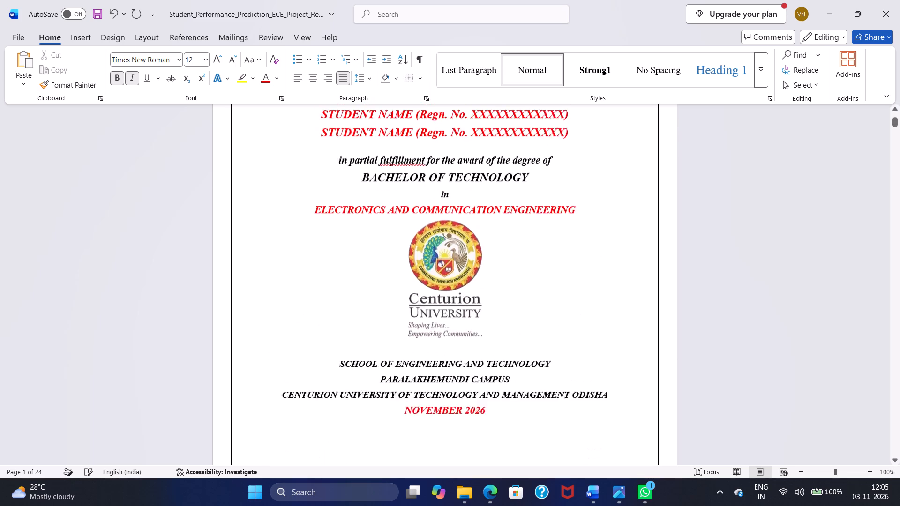
{"action": "scroll", "coordinate": [427, 279], "scroll_direction": "up", "scroll_amount": 2}
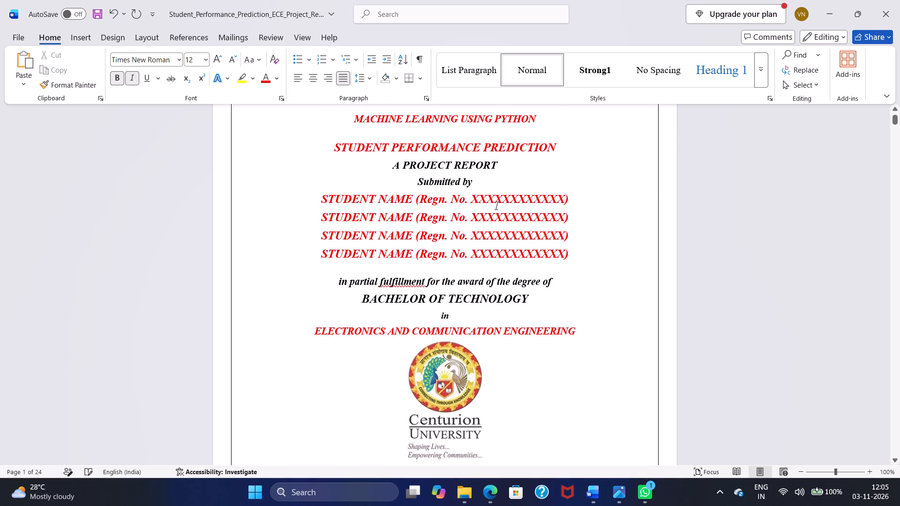
{"action": "left_click", "coordinate": [564, 200]}
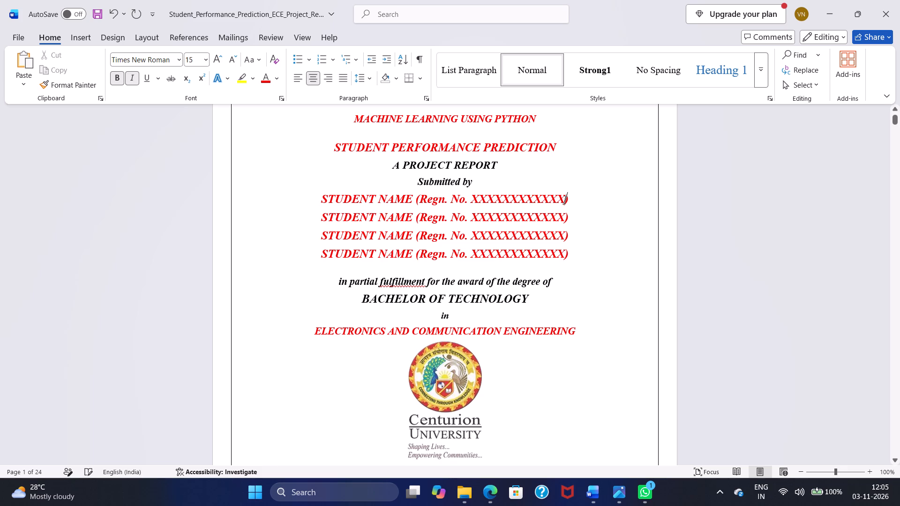
{"action": "key", "text": "BackSpace"}
{"action": "key", "text": "BackSpace"}
{"action": "key", "text": "BackSpace"}
{"action": "key", "text": "BackSpace"}
{"action": "key", "text": "BackSpace"}
{"action": "key", "text": "BackSpace"}
{"action": "key", "text": "BackSpace"}
{"action": "key", "text": "BackSpace"}
{"action": "key", "text": "BackSpace"}
{"action": "key", "text": "BackSpace"}
{"action": "key", "text": "BackSpace"}
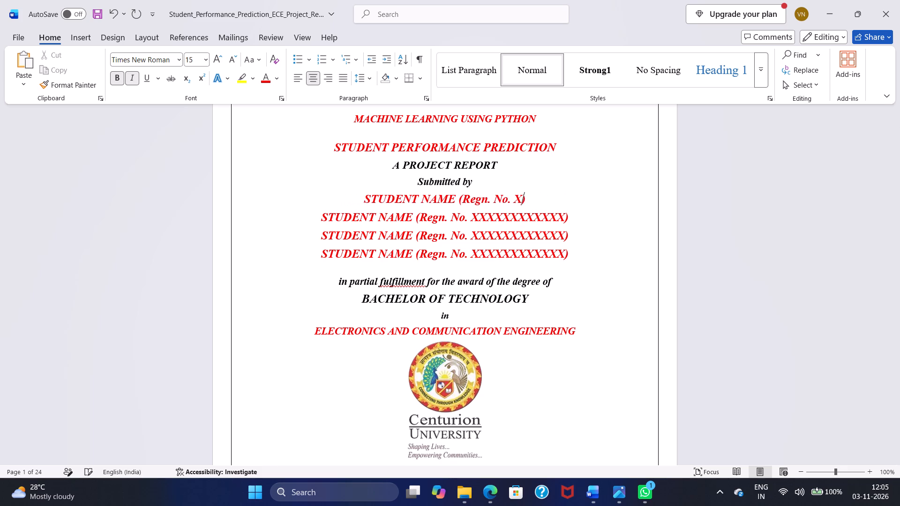
{"action": "key", "text": "BackSpace"}
{"action": "key", "text": "BackSpace"}
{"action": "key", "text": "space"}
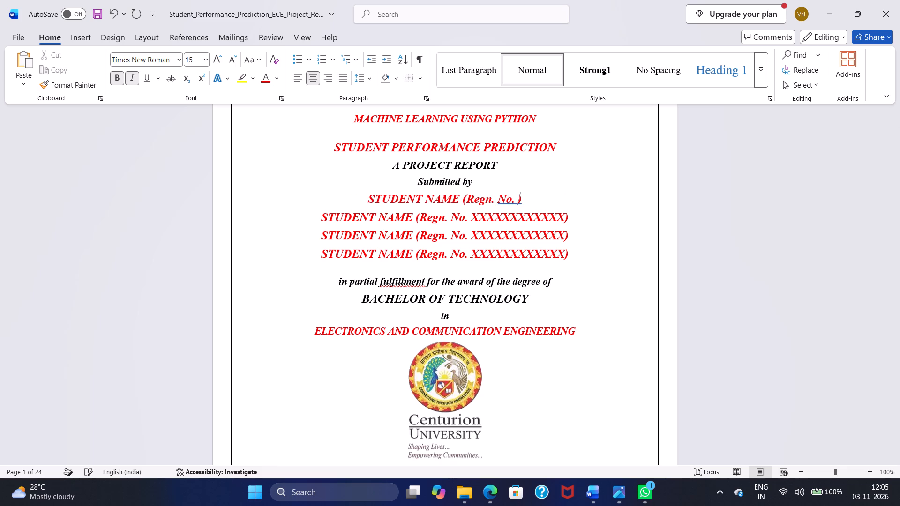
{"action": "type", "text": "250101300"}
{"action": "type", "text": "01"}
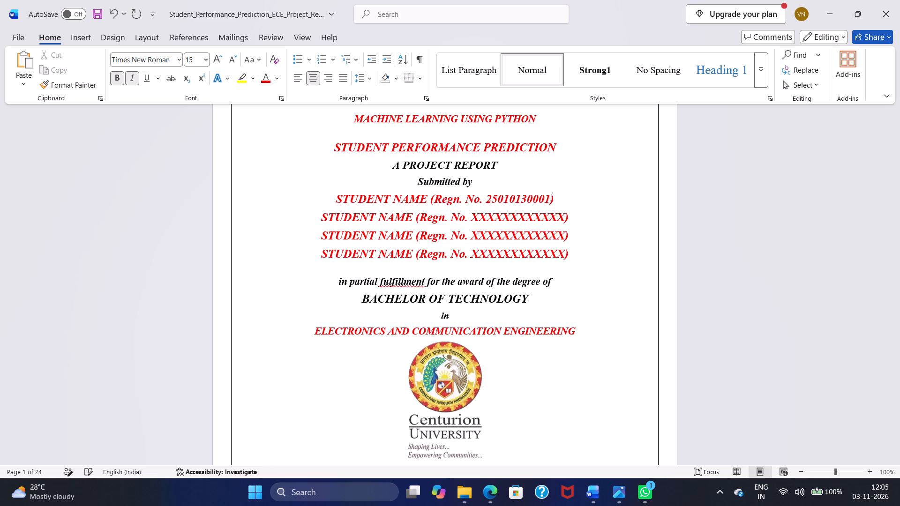
{"action": "left_click", "coordinate": [520, 201]}
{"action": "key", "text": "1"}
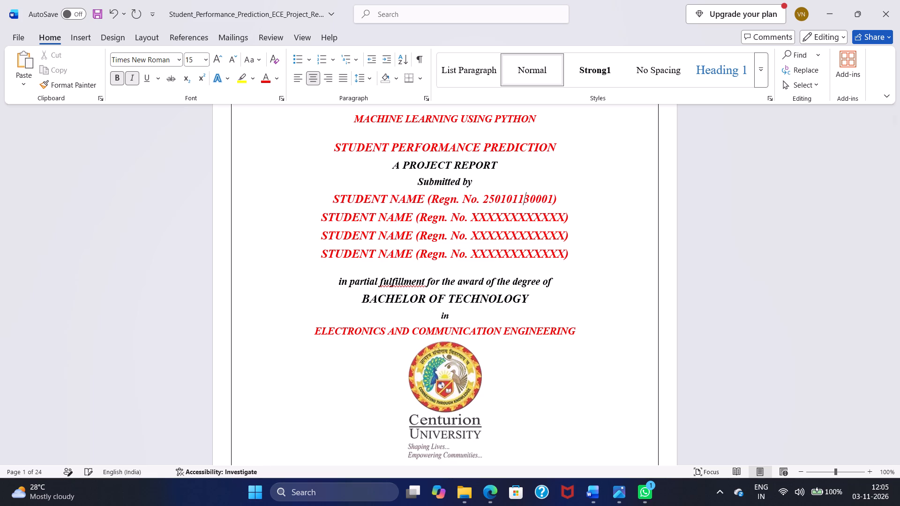
Replace the X placeholder in the second student line with that student's registration number.
{"action": "left_click", "coordinate": [566, 219]}
{"action": "key", "text": "BackSpace"}
{"action": "key", "text": "BackSpace"}
{"action": "key", "text": "BackSpace"}
{"action": "key", "text": "BackSpace"}
{"action": "key", "text": "BackSpace"}
{"action": "key", "text": "BackSpace"}
{"action": "key", "text": "BackSpace"}
{"action": "key", "text": "BackSpace"}
{"action": "key", "text": "BackSpace"}
{"action": "key", "text": "BackSpace"}
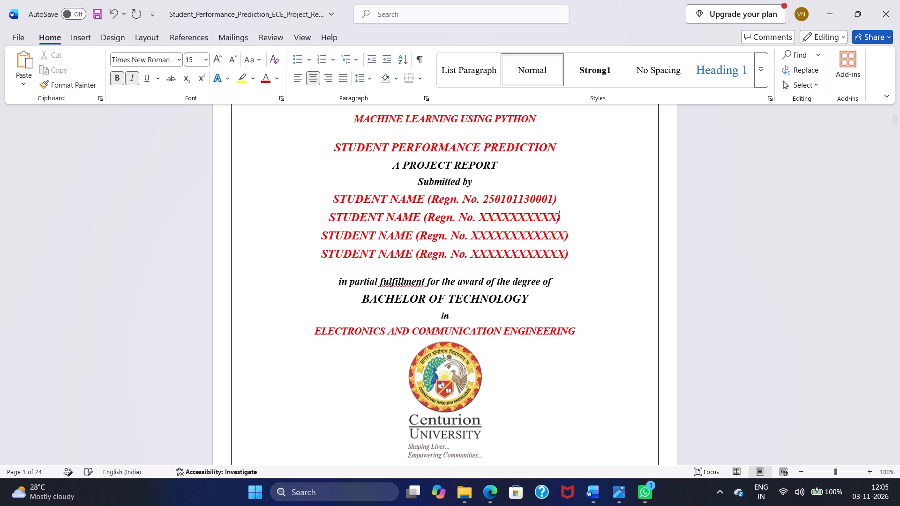
{"action": "key", "text": "BackSpace"}
{"action": "key", "text": "BackSpace"}
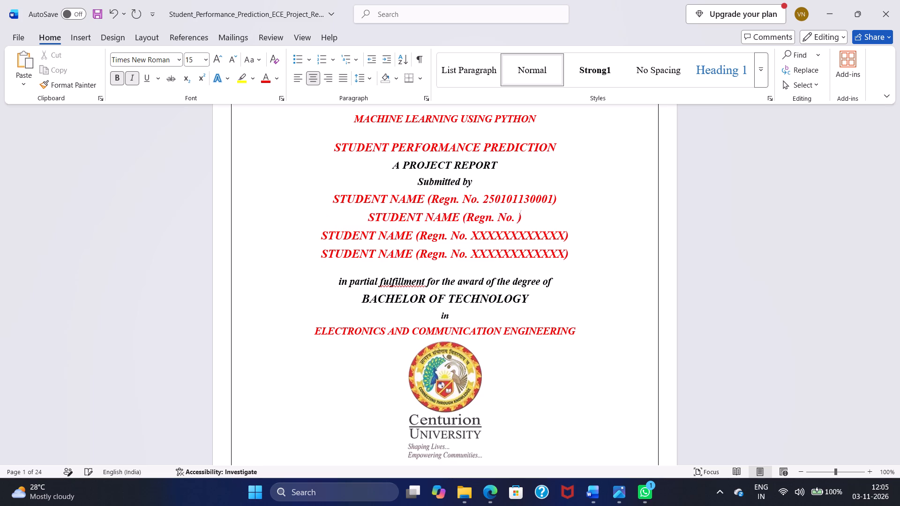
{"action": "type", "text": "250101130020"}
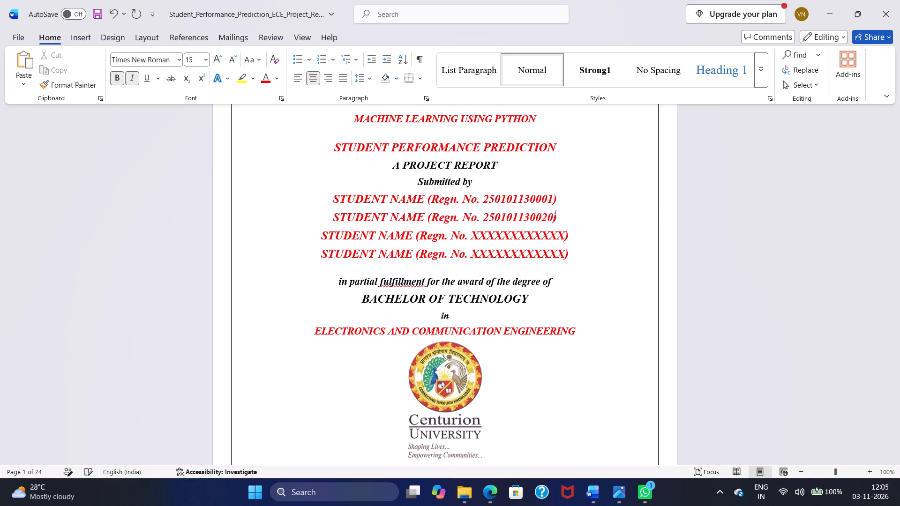
Replace the X placeholder in the third student line with that student's registration number.
{"action": "left_click", "coordinate": [564, 237]}
{"action": "key", "text": "BackSpace"}
{"action": "key", "text": "BackSpace"}
{"action": "key", "text": "BackSpace"}
{"action": "key", "text": "BackSpace"}
{"action": "key", "text": "BackSpace"}
{"action": "key", "text": "BackSpace"}
{"action": "key", "text": "BackSpace"}
{"action": "key", "text": "BackSpace"}
{"action": "key", "text": "BackSpace"}
{"action": "key", "text": "BackSpace"}
{"action": "key", "text": "BackSpace"}
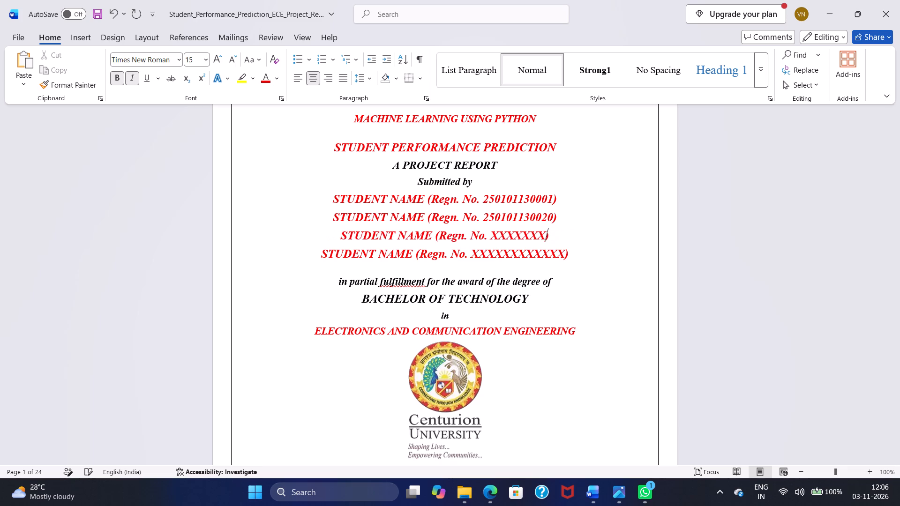
{"action": "key", "text": "BackSpace"}
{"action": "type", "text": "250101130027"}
Replace the X placeholder in the fourth student line of the cover page with that student's registration number.
{"action": "left_click", "coordinate": [564, 252]}
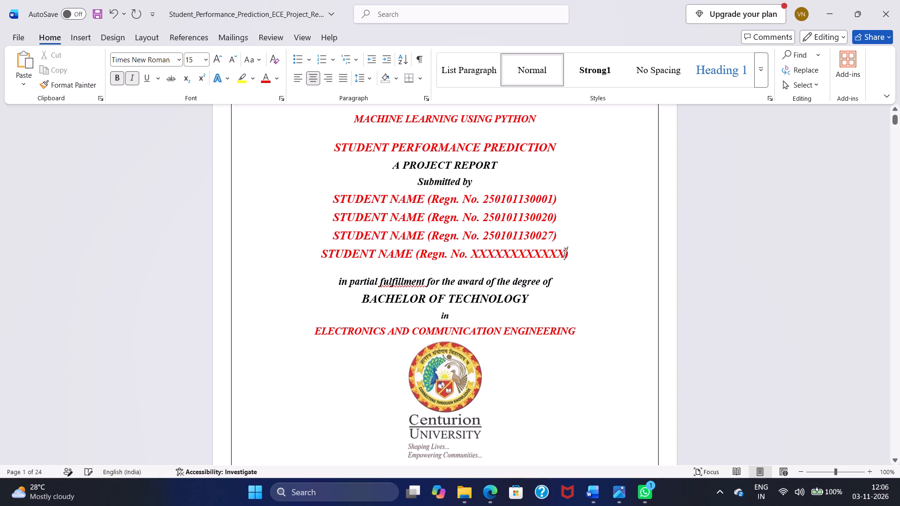
{"action": "key", "text": "BackSpace"}
{"action": "key", "text": "BackSpace"}
{"action": "key", "text": "BackSpace"}
{"action": "key", "text": "BackSpace"}
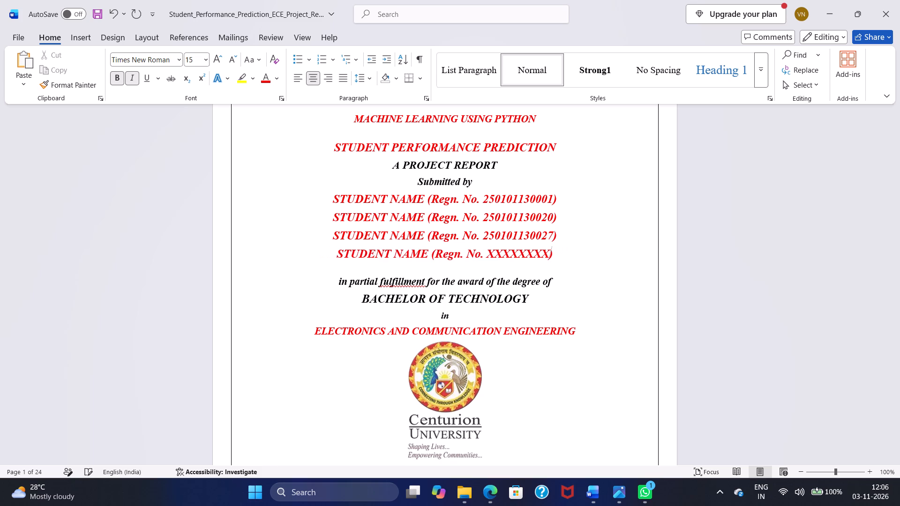
{"action": "key", "text": "BackSpace"}
{"action": "key", "text": "BackSpace"}
{"action": "key", "text": "BackSpace"}
{"action": "key", "text": "BackSpace"}
{"action": "key", "text": "BackSpace"}
{"action": "key", "text": "BackSpace"}
{"action": "key", "text": "BackSpace"}
{"action": "key", "text": "BackSpace"}
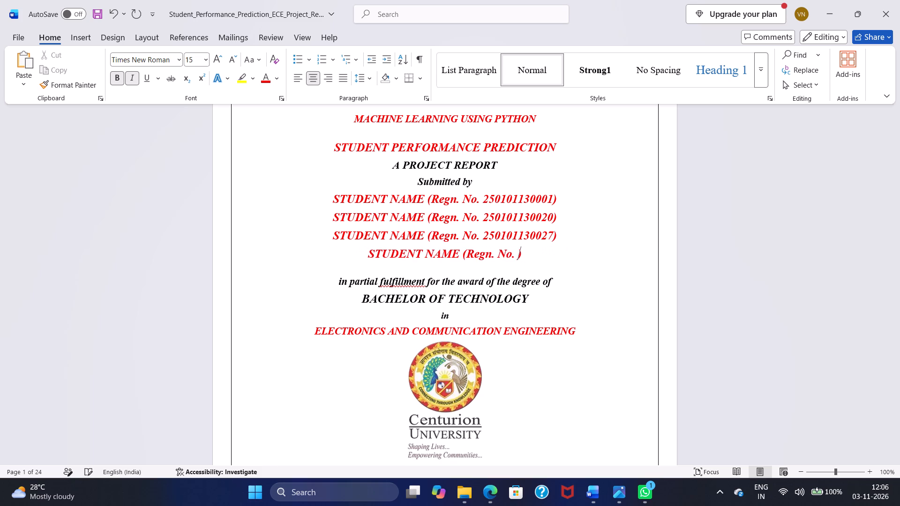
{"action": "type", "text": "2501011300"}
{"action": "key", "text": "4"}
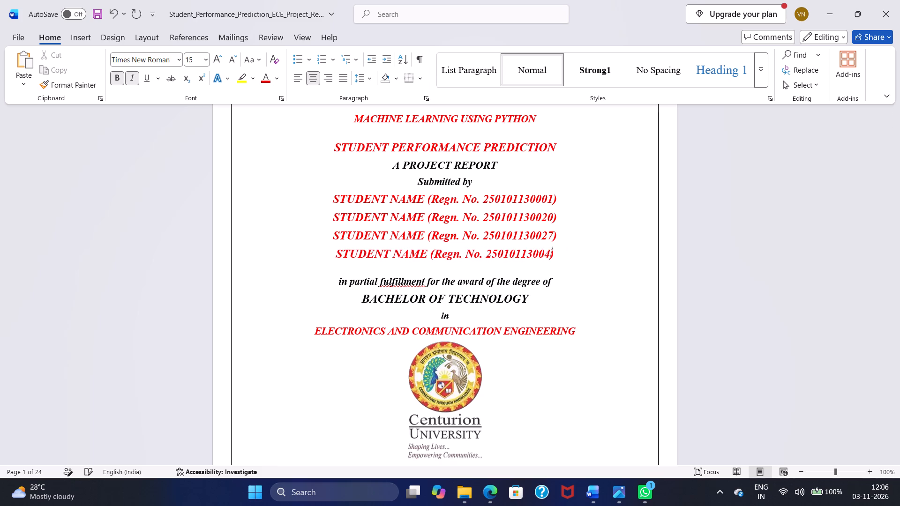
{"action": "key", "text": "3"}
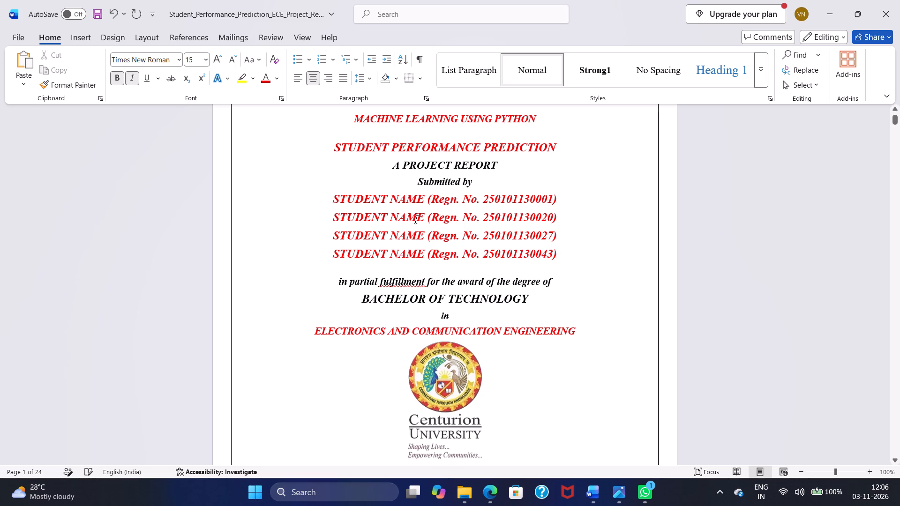
Replace the STUDENT NAME placeholder in the first student line of the cover page with that student's name in capitals.
{"action": "left_click", "coordinate": [426, 200]}
{"action": "key", "text": "BackSpace"}
{"action": "key", "text": "BackSpace"}
{"action": "key", "text": "BackSpace"}
{"action": "key", "text": "BackSpace"}
{"action": "key", "text": "BackSpace"}
{"action": "key", "text": "BackSpace"}
{"action": "key", "text": "BackSpace"}
{"action": "key", "text": "BackSpace"}
{"action": "key", "text": "BackSpace"}
{"action": "key", "text": "BackSpace"}
{"action": "key", "text": "BackSpace"}
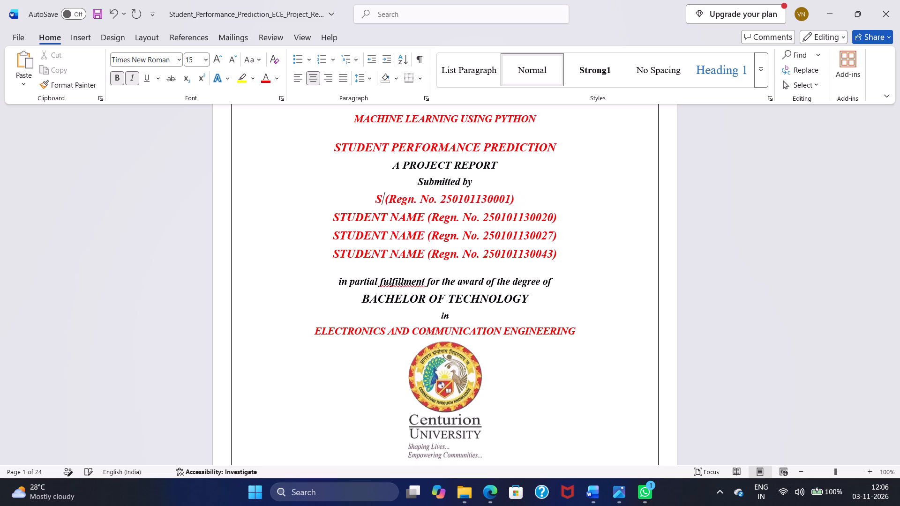
{"action": "key", "text": "BackSpace"}
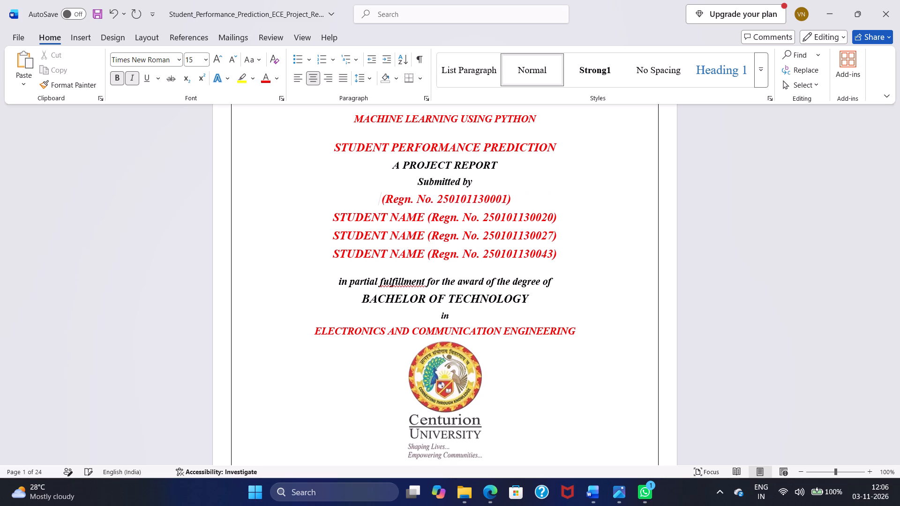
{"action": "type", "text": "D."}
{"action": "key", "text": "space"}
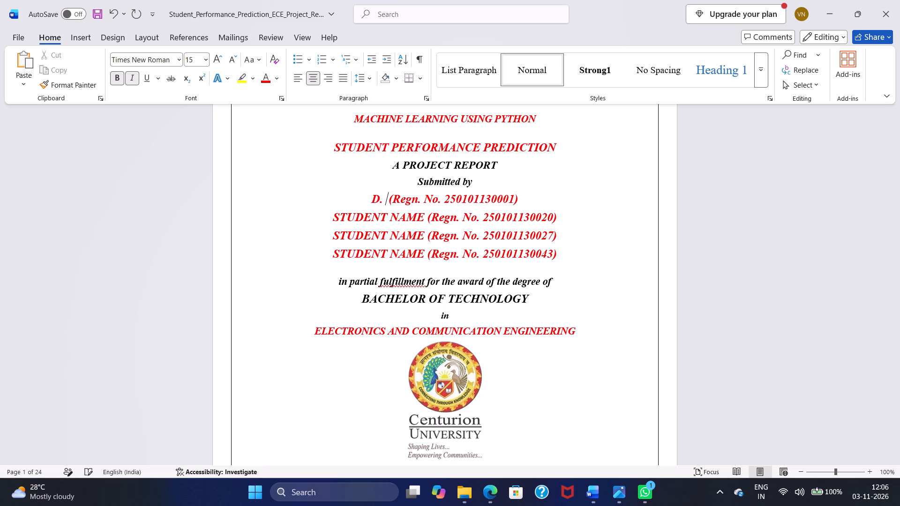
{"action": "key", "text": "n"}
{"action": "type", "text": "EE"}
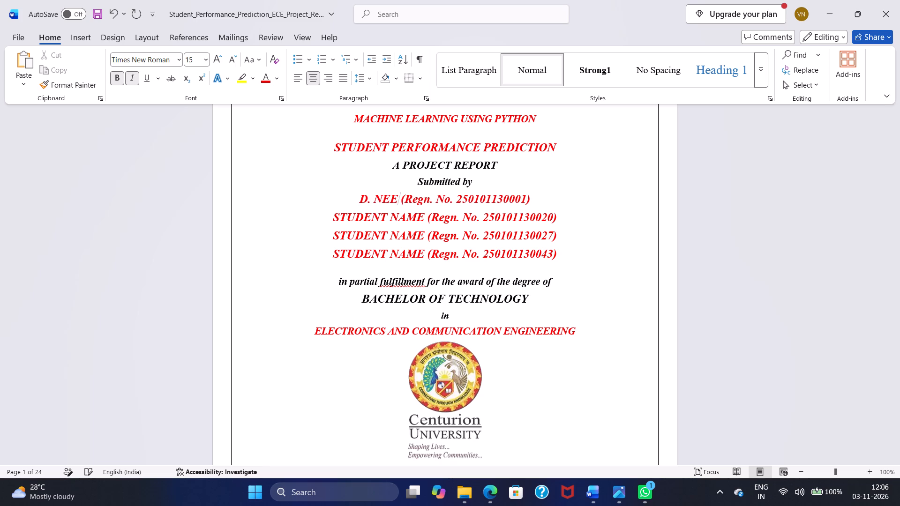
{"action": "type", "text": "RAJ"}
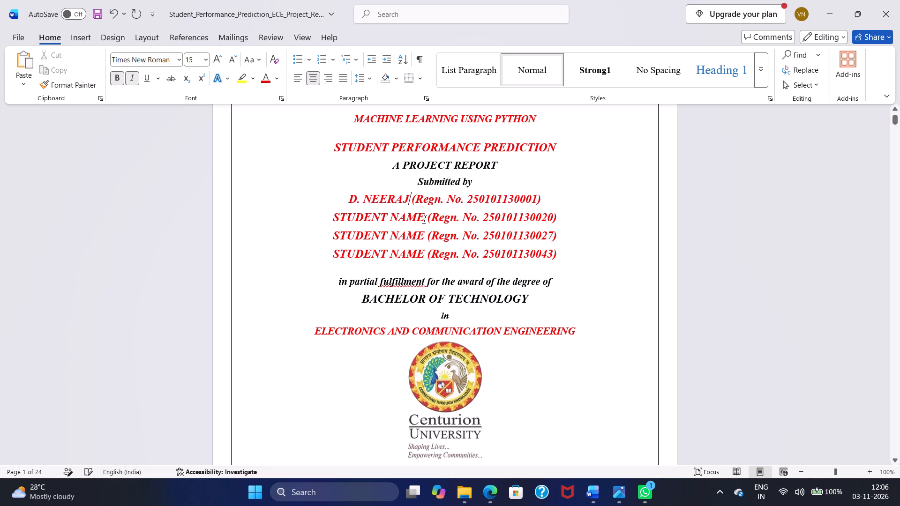
Replace the STUDENT NAME placeholder in the second student line with that student's name in capitals.
{"action": "left_click", "coordinate": [421, 220]}
{"action": "left_click", "coordinate": [422, 220]}
{"action": "key", "text": "BackSpace"}
{"action": "key", "text": "BackSpace"}
{"action": "key", "text": "BackSpace"}
{"action": "key", "text": "BackSpace"}
{"action": "key", "text": "BackSpace"}
{"action": "key", "text": "BackSpace"}
{"action": "key", "text": "BackSpace"}
{"action": "key", "text": "BackSpace"}
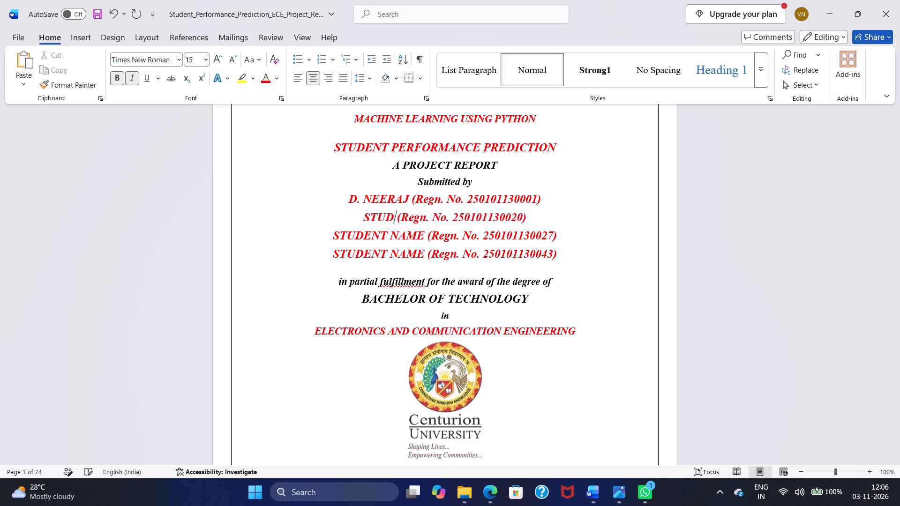
{"action": "key", "text": "BackSpace"}
{"action": "key", "text": "BackSpace"}
{"action": "key", "text": "BackSpace"}
{"action": "key", "text": "BackSpace"}
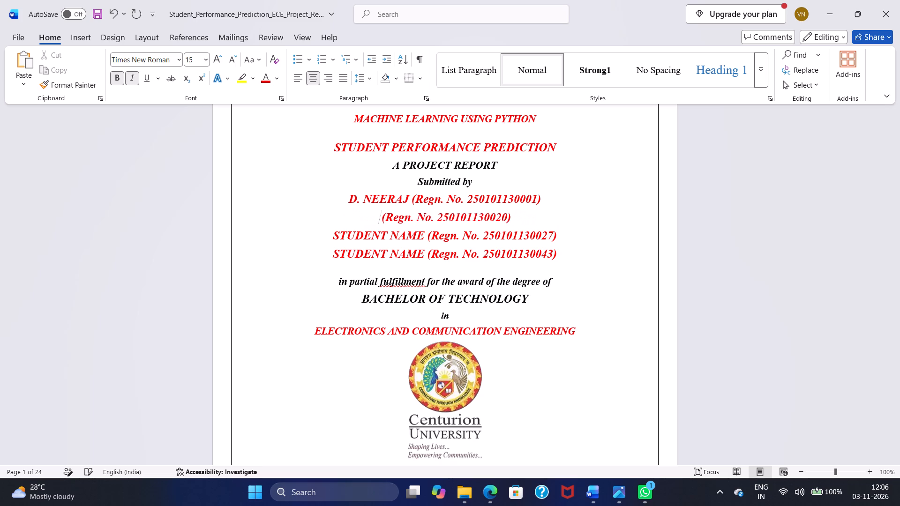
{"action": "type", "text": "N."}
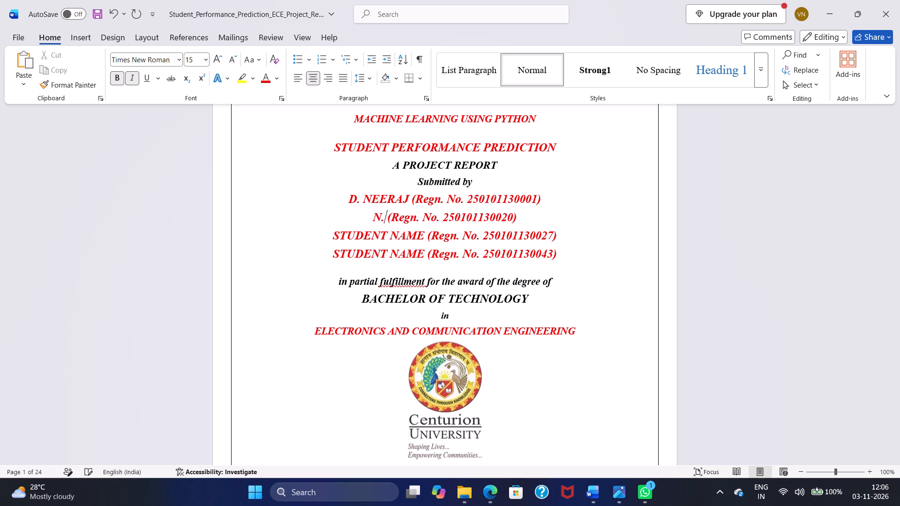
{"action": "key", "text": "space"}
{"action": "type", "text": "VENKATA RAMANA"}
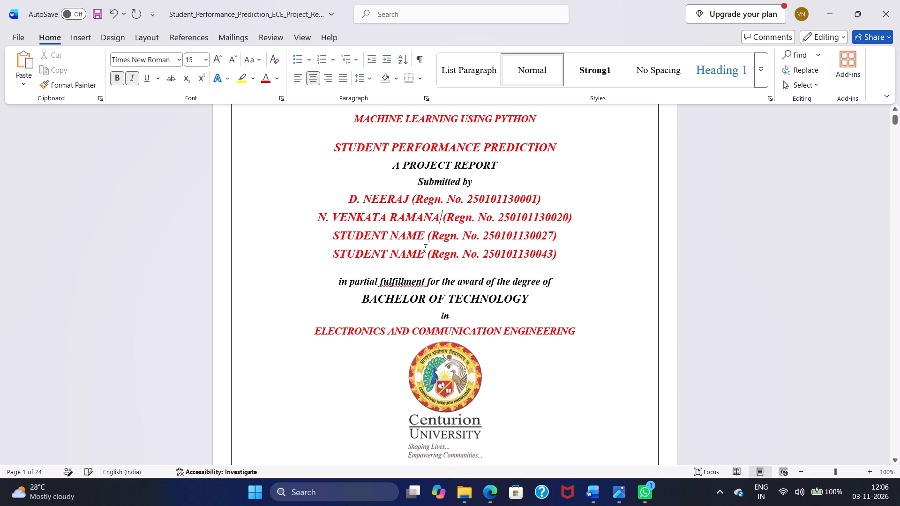
Replace the STUDENT NAME placeholder in the third student line with that student's full name in capitals, leaving no placeholder letters.
{"action": "left_click", "coordinate": [424, 240]}
{"action": "key", "text": "BackSpace"}
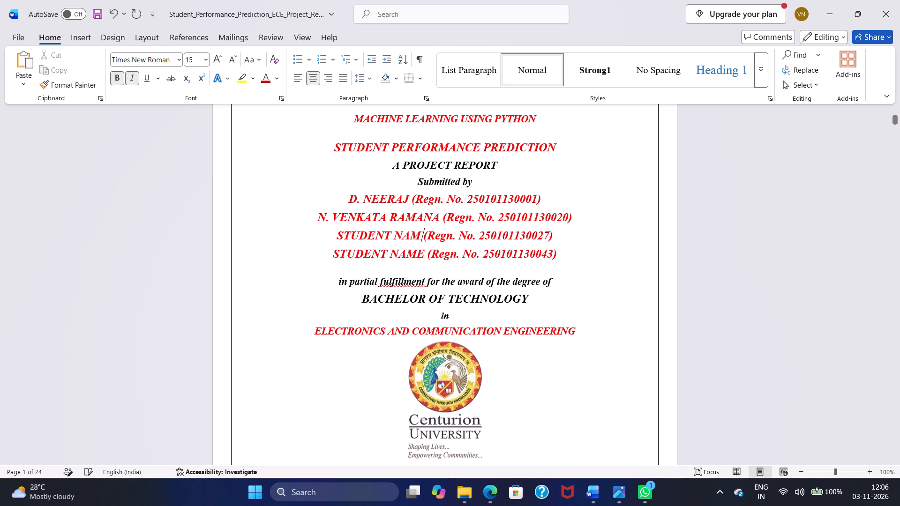
{"action": "key", "text": "BackSpace"}
{"action": "key", "text": "BackSpace"}
{"action": "key", "text": "BackSpace"}
{"action": "key", "text": "BackSpace"}
{"action": "key", "text": "BackSpace"}
{"action": "key", "text": "BackSpace"}
{"action": "key", "text": "BackSpace"}
{"action": "key", "text": "BackSpace"}
{"action": "key", "text": "BackSpace"}
{"action": "key", "text": "BackSpace"}
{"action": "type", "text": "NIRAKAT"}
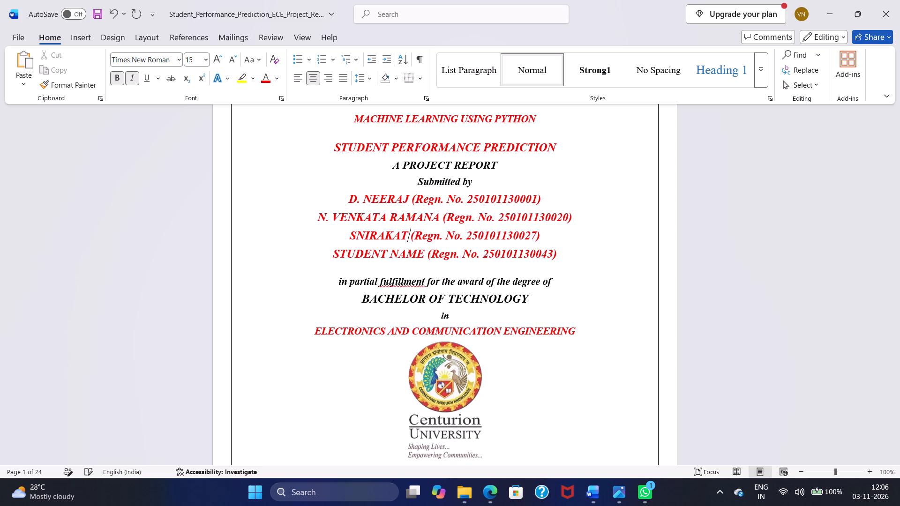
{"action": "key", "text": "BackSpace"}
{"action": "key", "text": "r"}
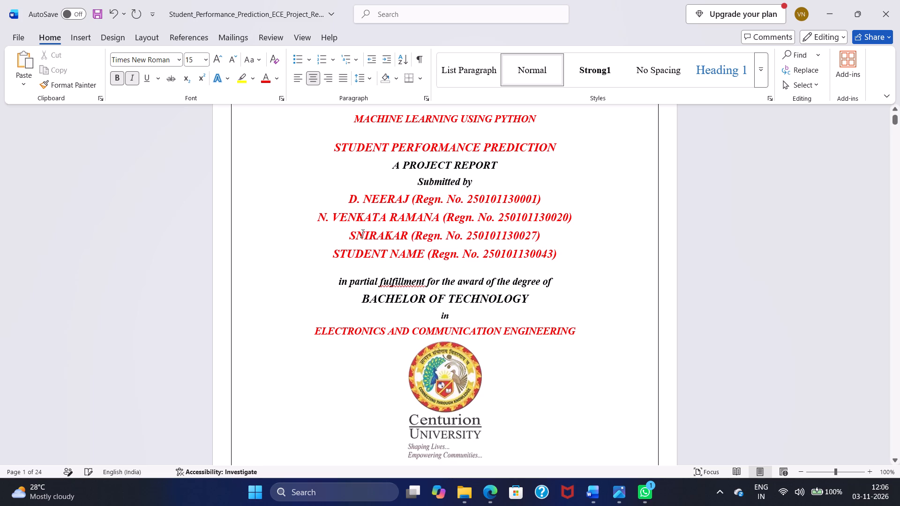
{"action": "left_click_drag", "start_coordinate": [361, 234], "coordinate": [360, 234]}
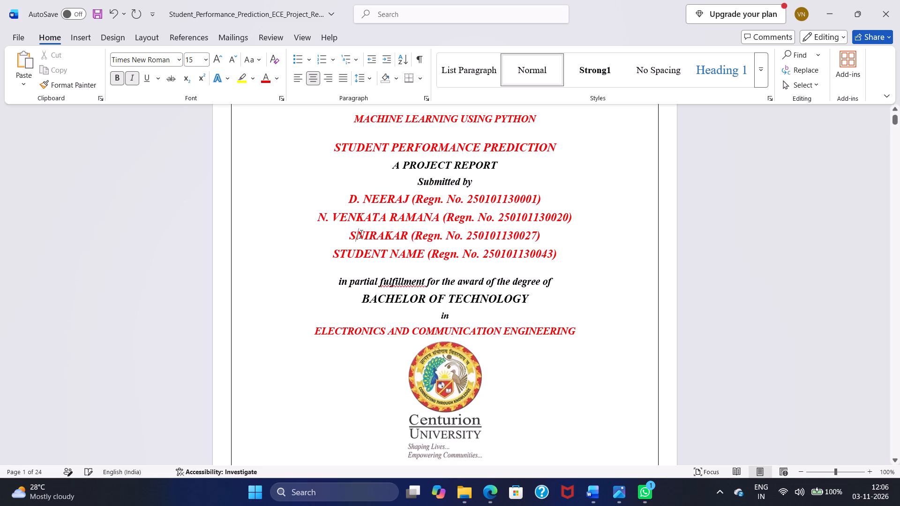
{"action": "left_click_drag", "start_coordinate": [360, 234], "coordinate": [356, 235]}
{"action": "left_click", "coordinate": [356, 235]}
{"action": "key", "text": "BackSpace"}
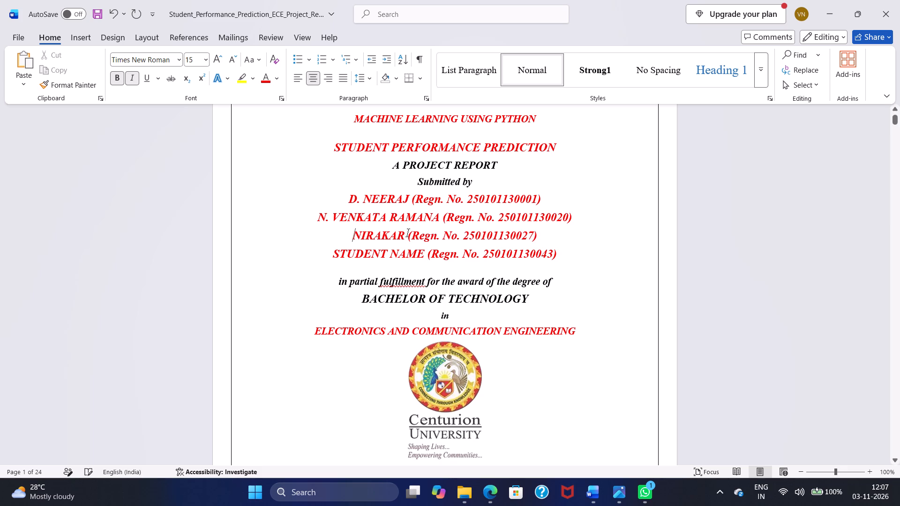
{"action": "left_click", "coordinate": [407, 233]}
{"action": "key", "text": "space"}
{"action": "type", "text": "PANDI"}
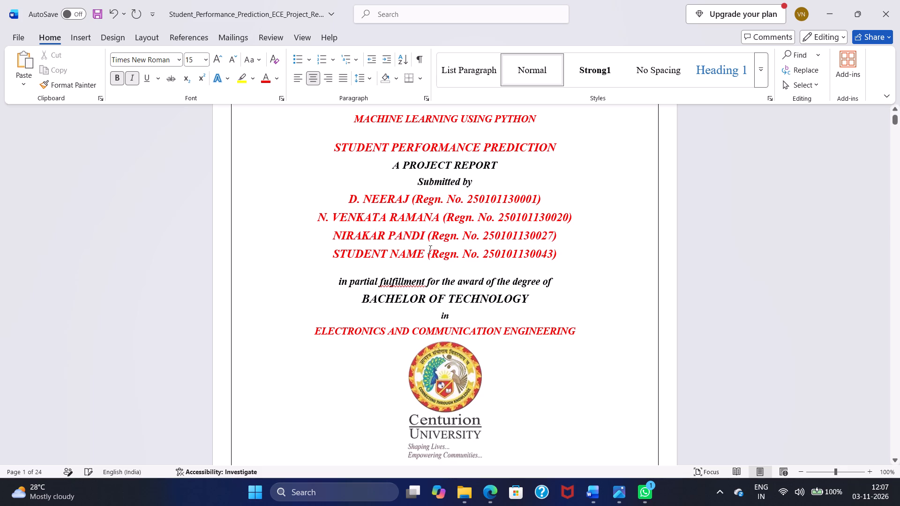
Replace the STUDENT NAME placeholder in the fourth student line with that student's full name in capitals.
{"action": "left_click", "coordinate": [427, 255]}
{"action": "key", "text": "BackSpace"}
{"action": "key", "text": "BackSpace"}
{"action": "key", "text": "BackSpace"}
{"action": "key", "text": "BackSpace"}
{"action": "key", "text": "BackSpace"}
{"action": "key", "text": "BackSpace"}
{"action": "key", "text": "BackSpace"}
{"action": "key", "text": "BackSpace"}
{"action": "key", "text": "BackSpace"}
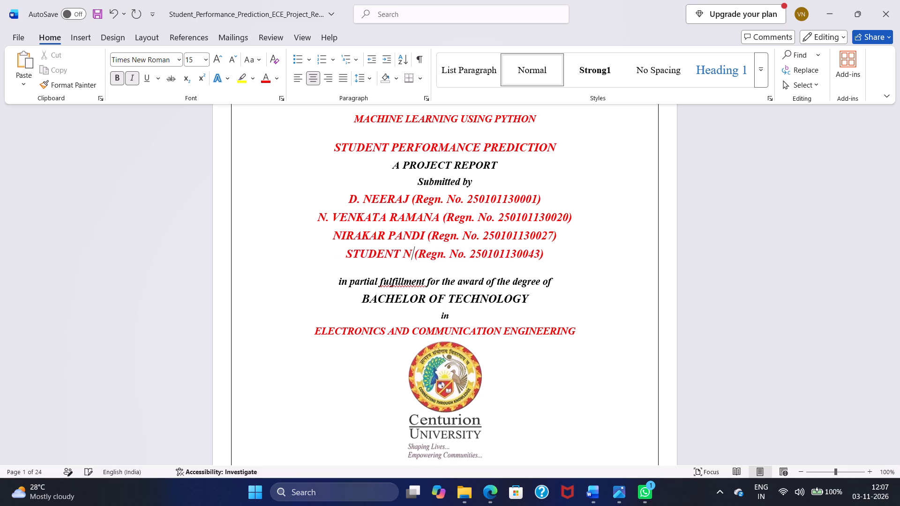
{"action": "key", "text": "BackSpace"}
{"action": "key", "text": "BackSpace"}
{"action": "key", "text": "BackSpace"}
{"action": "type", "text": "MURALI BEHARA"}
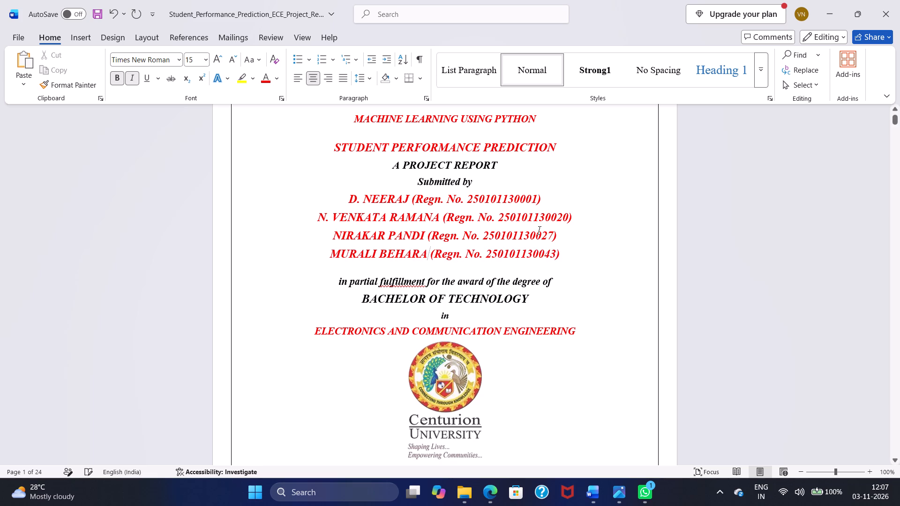
Copy the four student name and registration lines from the cover page into the empty quotation marks of the Bonafide Certificate paragraph.
{"action": "scroll", "coordinate": [539, 231], "scroll_direction": "down", "scroll_amount": 2}
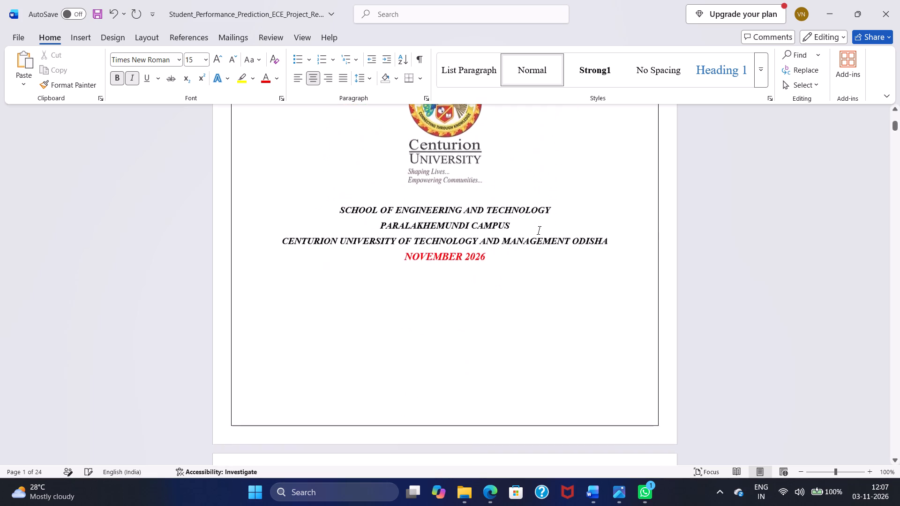
{"action": "scroll", "coordinate": [539, 231], "scroll_direction": "down", "scroll_amount": 3}
{"action": "scroll", "coordinate": [539, 231], "scroll_direction": "up", "scroll_amount": 2}
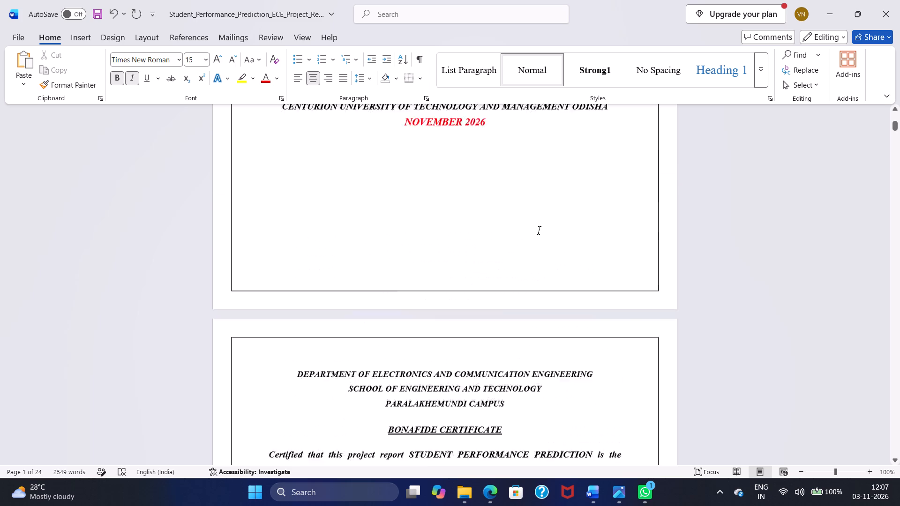
{"action": "scroll", "coordinate": [539, 231], "scroll_direction": "up", "scroll_amount": 4}
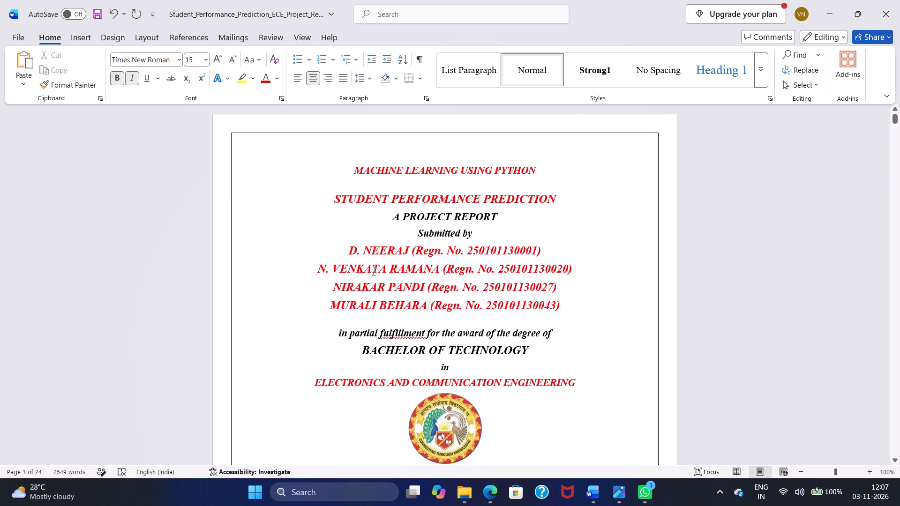
{"action": "left_click_drag", "start_coordinate": [350, 251], "coordinate": [536, 307]}
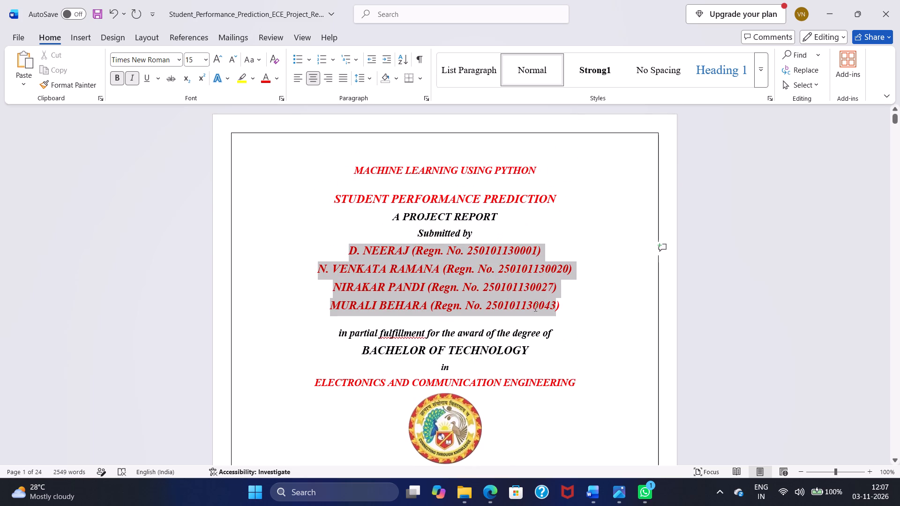
{"action": "left_click_drag", "start_coordinate": [536, 307], "coordinate": [564, 305]}
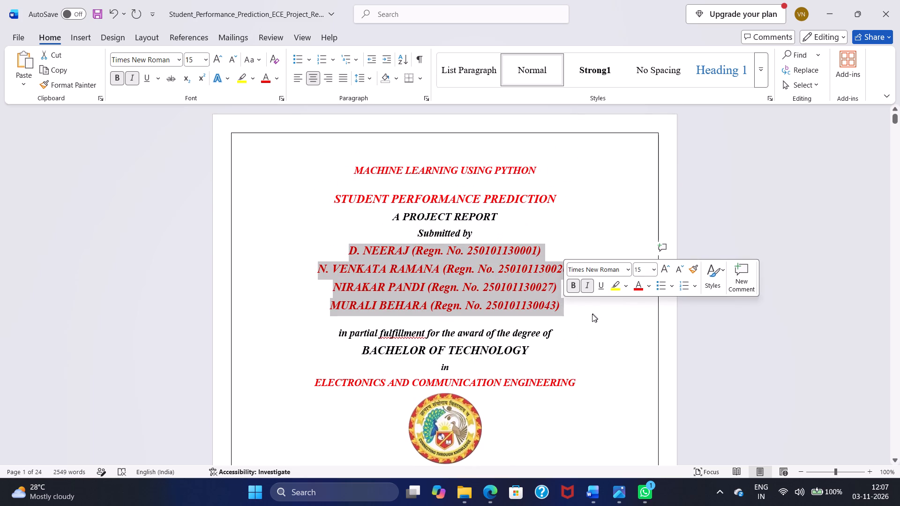
{"action": "key", "text": "ctrl+c"}
{"action": "left_click", "coordinate": [601, 324]}
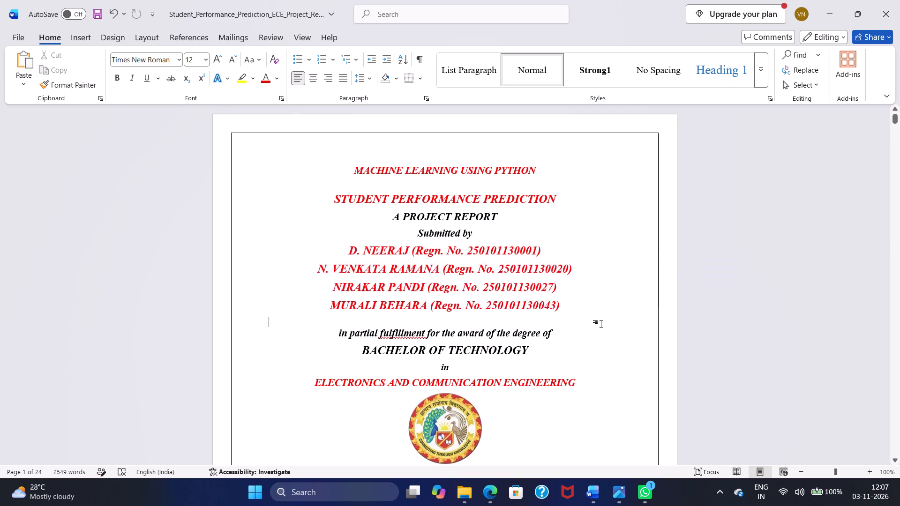
{"action": "scroll", "coordinate": [601, 324], "scroll_direction": "down", "scroll_amount": 4}
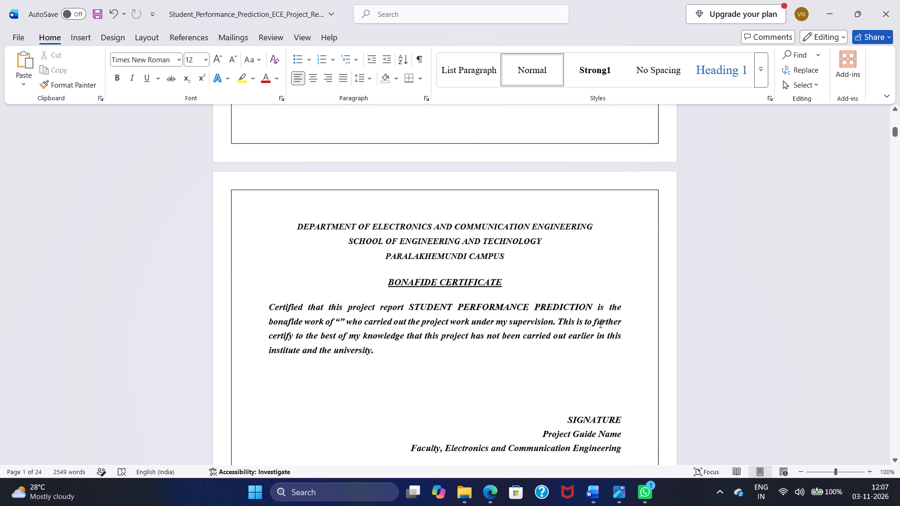
{"action": "left_click", "coordinate": [339, 320]}
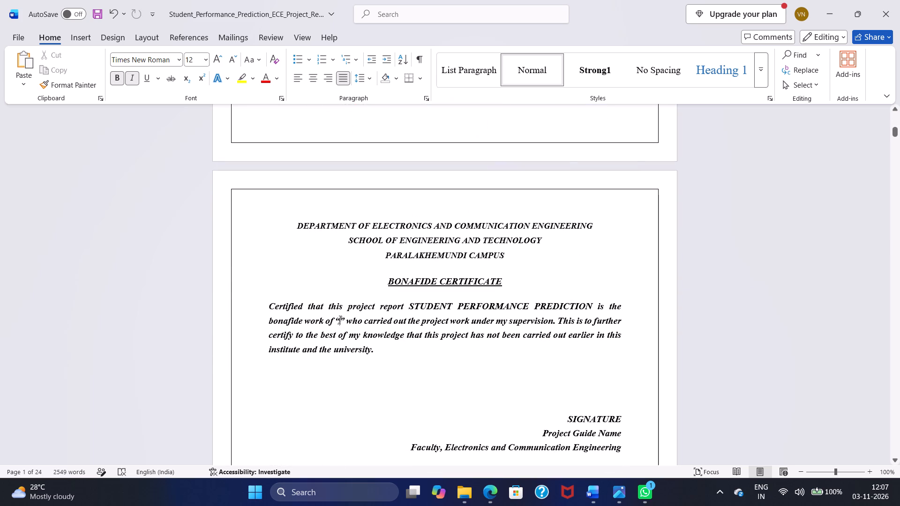
{"action": "key", "text": "ctrl+v"}
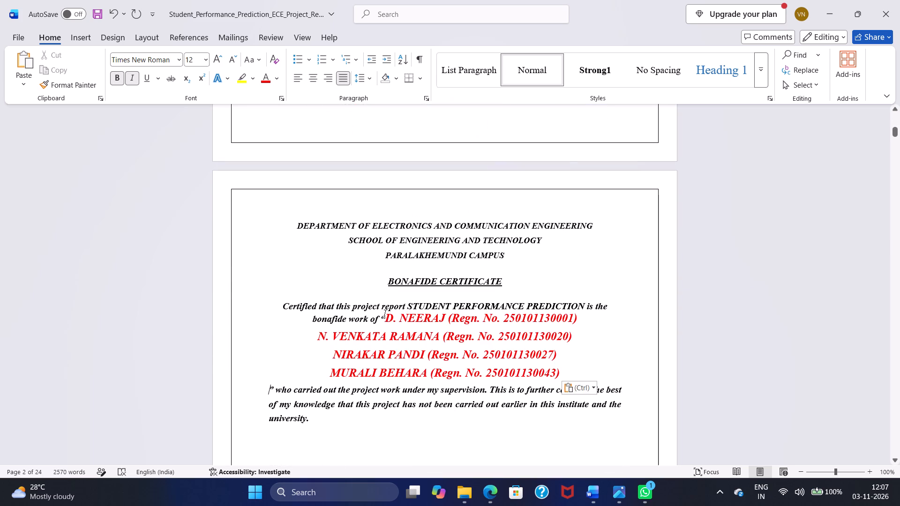
Change the four pasted student lines in the Bonafide Certificate paragraph to black and remove their bold formatting.
{"action": "left_click_drag", "start_coordinate": [386, 317], "coordinate": [558, 372]}
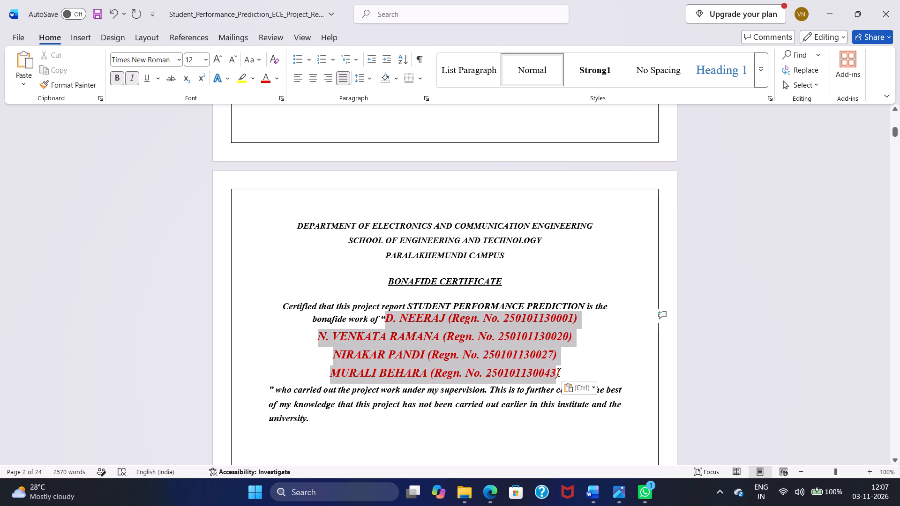
{"action": "left_click_drag", "start_coordinate": [558, 372], "coordinate": [617, 376]}
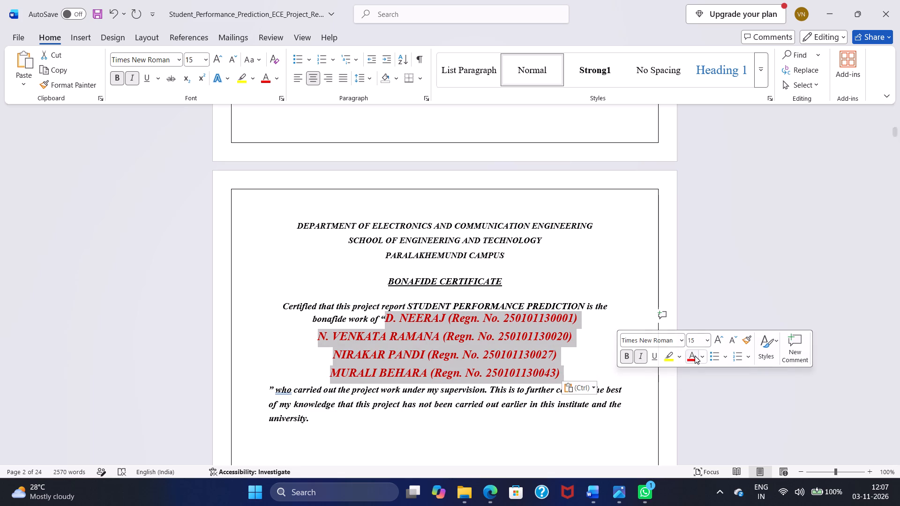
{"action": "left_click", "coordinate": [701, 356]}
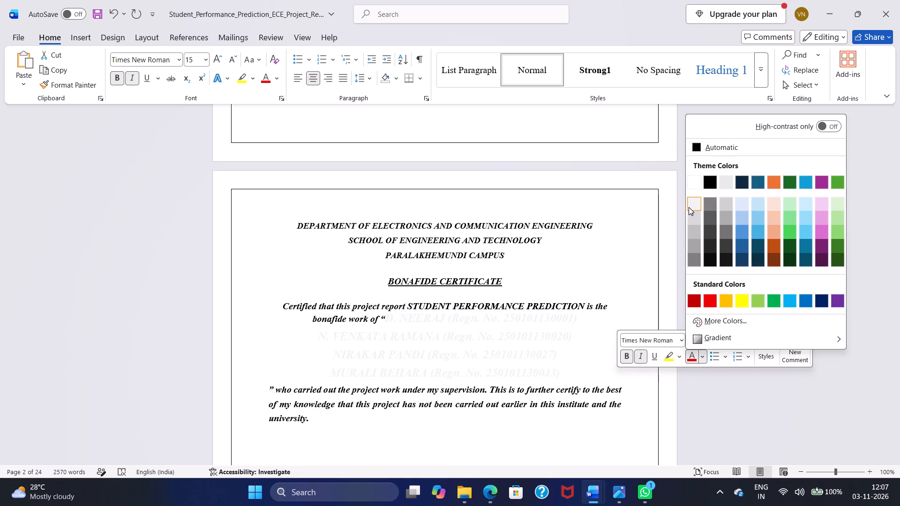
{"action": "left_click", "coordinate": [712, 180]}
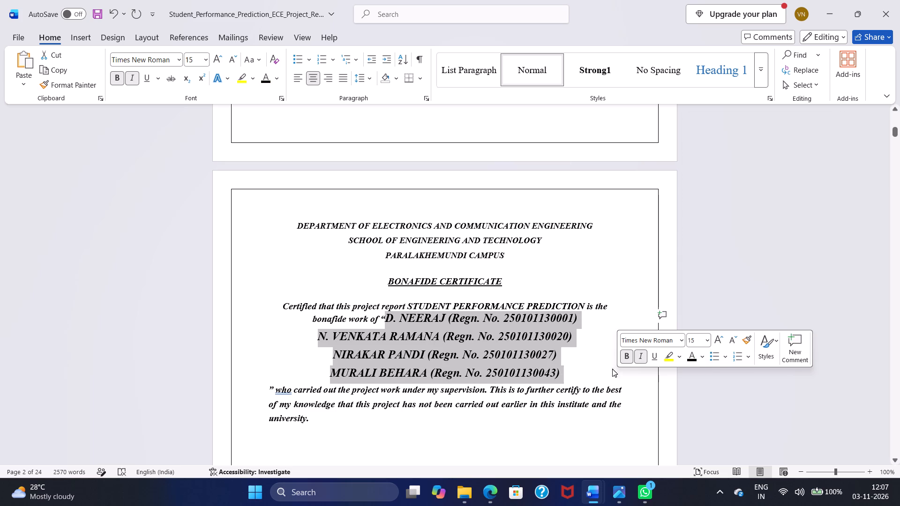
{"action": "left_click", "coordinate": [628, 353]}
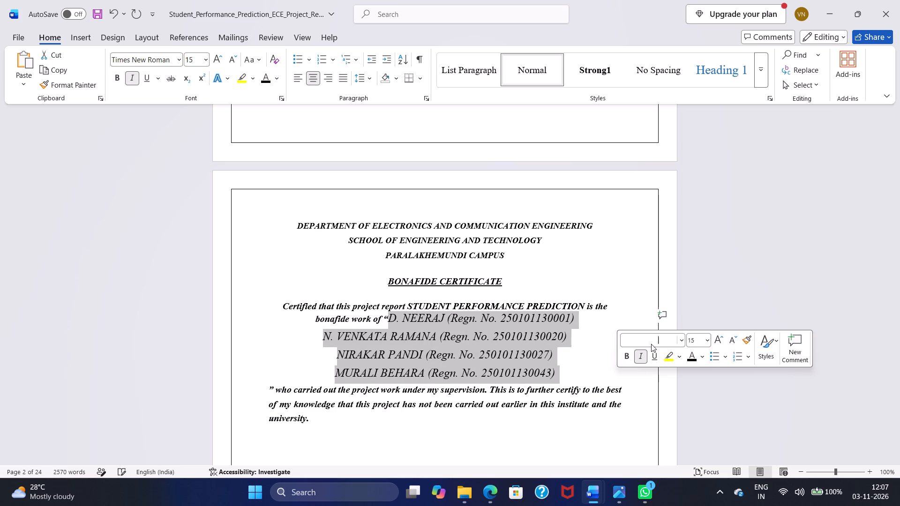
{"action": "left_click", "coordinate": [339, 306]}
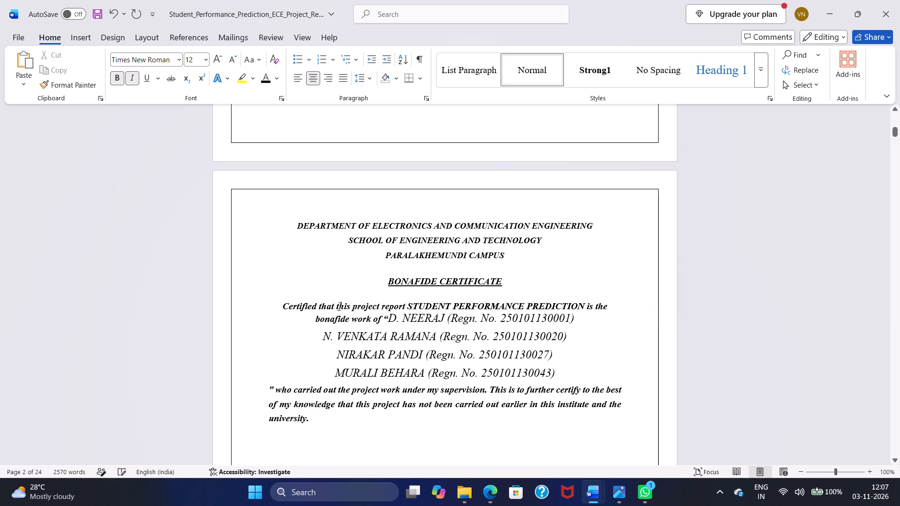
Set the font size of the four pasted student lines in the certificate to 12.
{"action": "left_click_drag", "start_coordinate": [389, 320], "coordinate": [434, 338]}
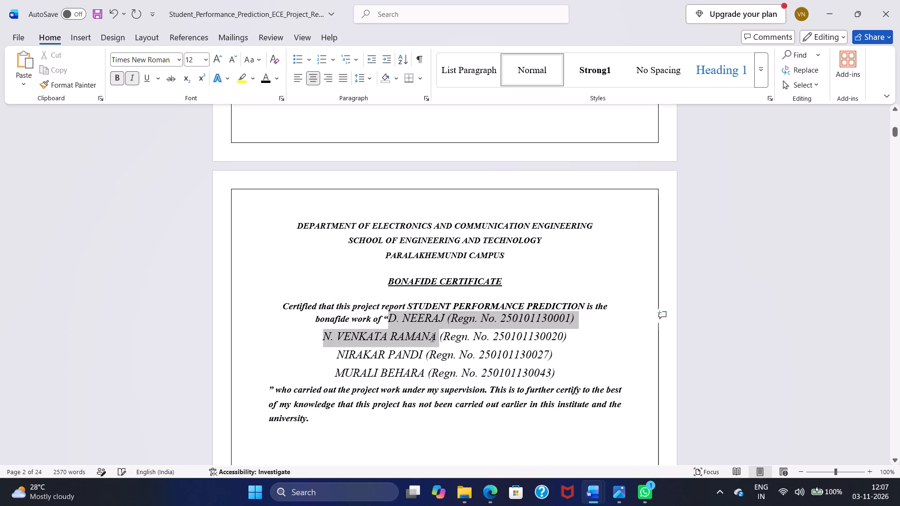
{"action": "left_click_drag", "start_coordinate": [434, 338], "coordinate": [555, 377]}
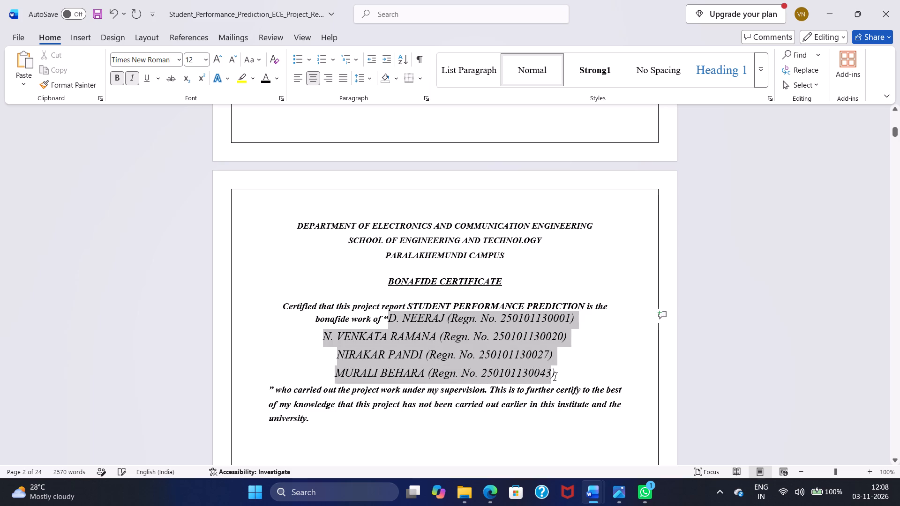
{"action": "left_click_drag", "start_coordinate": [555, 377], "coordinate": [559, 377]}
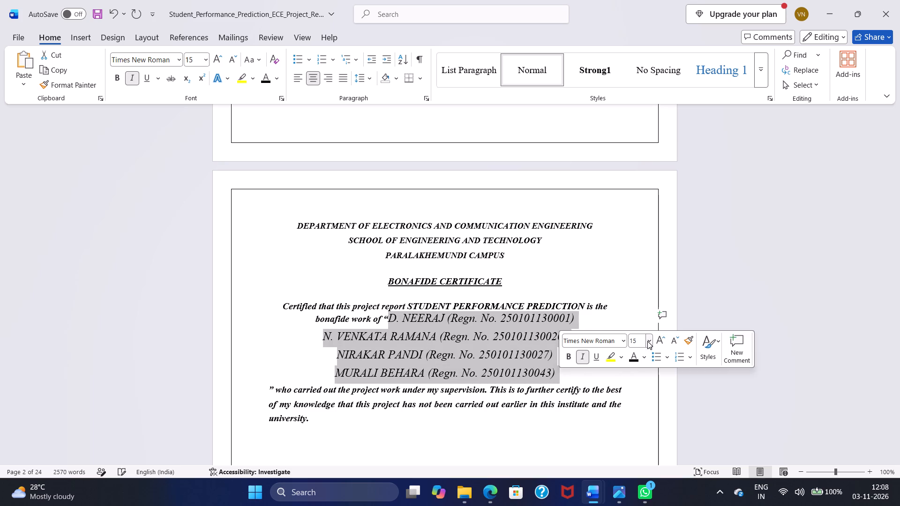
{"action": "left_click", "coordinate": [647, 341]}
{"action": "left_click", "coordinate": [646, 174]}
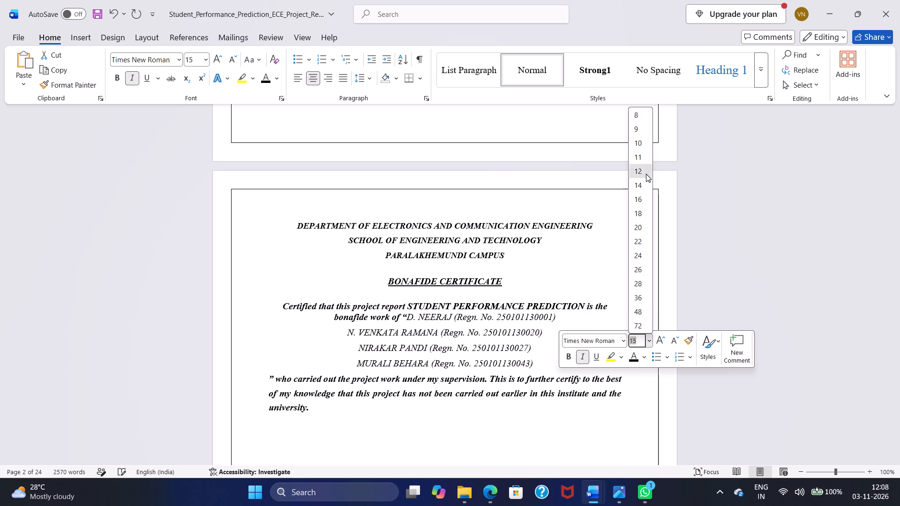
Delete the bracketed registration number after the fourth student's name in the certificate, keeping only the name.
{"action": "left_click_drag", "start_coordinate": [529, 359], "coordinate": [535, 364]}
{"action": "left_click", "coordinate": [535, 364]}
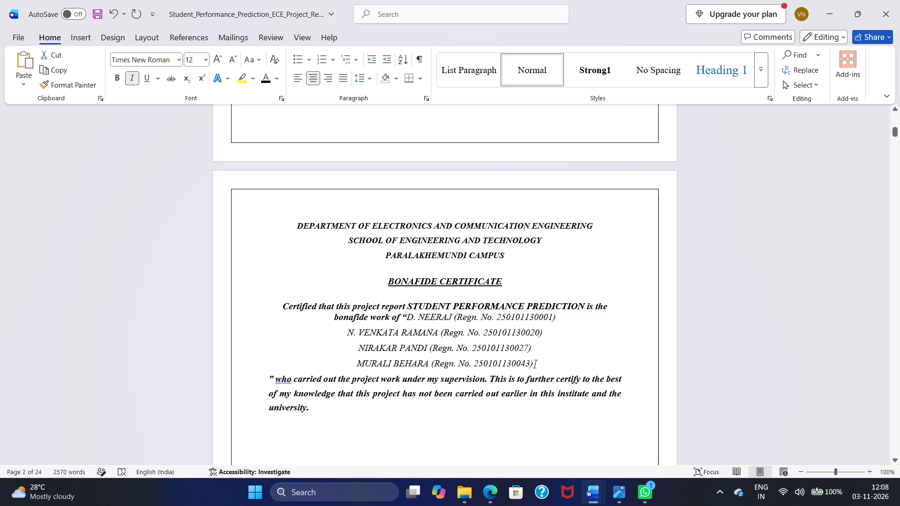
{"action": "key", "text": "BackSpace"}
{"action": "key", "text": "BackSpace"}
{"action": "key", "text": "BackSpace"}
{"action": "key", "text": "BackSpace"}
{"action": "key", "text": "BackSpace"}
{"action": "key", "text": "BackSpace"}
{"action": "key", "text": "BackSpace"}
{"action": "key", "text": "BackSpace"}
{"action": "key", "text": "BackSpace"}
{"action": "key", "text": "BackSpace"}
{"action": "key", "text": "BackSpace"}
{"action": "key", "text": "BackSpace"}
{"action": "key", "text": "BackSpace"}
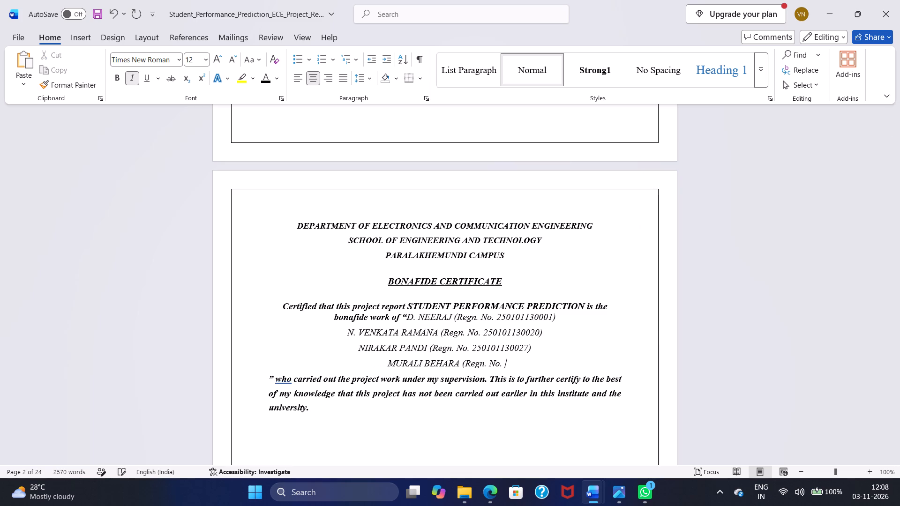
{"action": "key", "text": "BackSpace"}
{"action": "key", "text": "BackSpace"}
{"action": "key", "text": "BackSpace"}
{"action": "key", "text": "BackSpace"}
{"action": "key", "text": "BackSpace"}
{"action": "key", "text": "BackSpace"}
{"action": "key", "text": "BackSpace"}
{"action": "key", "text": "BackSpace"}
{"action": "key", "text": "BackSpace"}
{"action": "key", "text": "BackSpace"}
{"action": "key", "text": "BackSpace"}
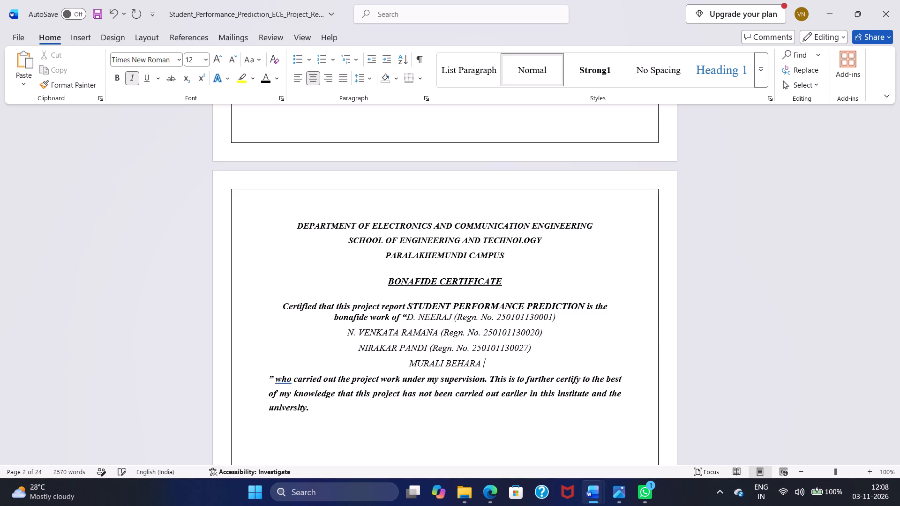
Join the fourth student's name onto the end of the third student's line in the certificate.
{"action": "key", "text": "Left"}
{"action": "key", "text": "Left"}
{"action": "key", "text": "Left"}
{"action": "key", "text": "Left"}
{"action": "key", "text": "Left"}
{"action": "key", "text": "Left"}
{"action": "key", "text": "Left"}
{"action": "key", "text": "Left"}
{"action": "key", "text": "Left"}
{"action": "key", "text": "Left"}
{"action": "key", "text": "Left"}
{"action": "key", "text": "Left"}
{"action": "key", "text": "Left"}
{"action": "key", "text": "Left"}
{"action": "key", "text": "BackSpace"}
{"action": "key", "text": "BackSpace"}
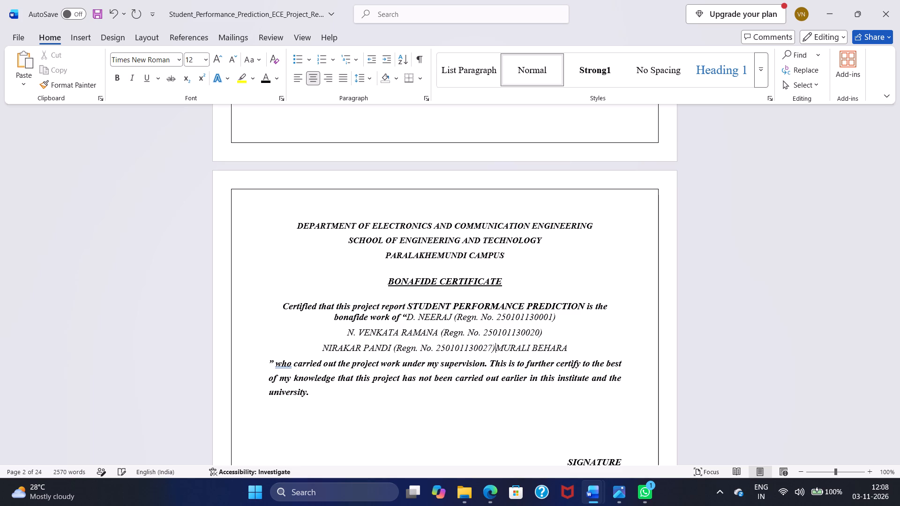
Replace the third student's bracketed registration number with a comma and space separating the third and fourth names.
{"action": "key", "text": "BackSpace"}
{"action": "key", "text": "BackSpace"}
{"action": "key", "text": "BackSpace"}
{"action": "key", "text": "BackSpace"}
{"action": "key", "text": "BackSpace"}
{"action": "key", "text": "BackSpace"}
{"action": "key", "text": "BackSpace"}
{"action": "key", "text": "BackSpace"}
{"action": "key", "text": "BackSpace"}
{"action": "key", "text": "BackSpace"}
{"action": "key", "text": "BackSpace"}
{"action": "key", "text": "BackSpace"}
{"action": "key", "text": "BackSpace"}
{"action": "key", "text": "BackSpace"}
{"action": "key", "text": "BackSpace"}
{"action": "key", "text": "BackSpace"}
{"action": "key", "text": "BackSpace"}
{"action": "key", "text": "BackSpace"}
{"action": "key", "text": "BackSpace"}
{"action": "key", "text": "BackSpace"}
{"action": "key", "text": "BackSpace"}
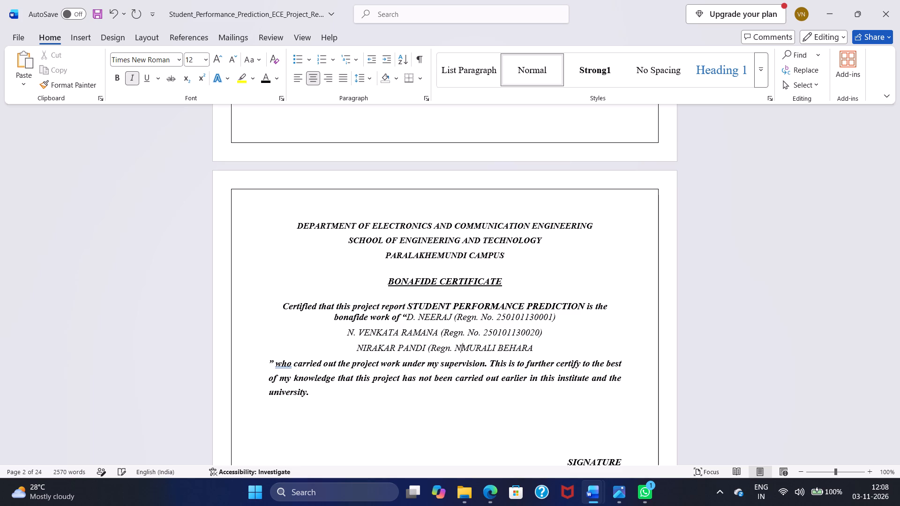
{"action": "key", "text": "BackSpace"}
{"action": "key", "text": "BackSpace"}
{"action": "key", "text": "BackSpace"}
{"action": "key", "text": "BackSpace"}
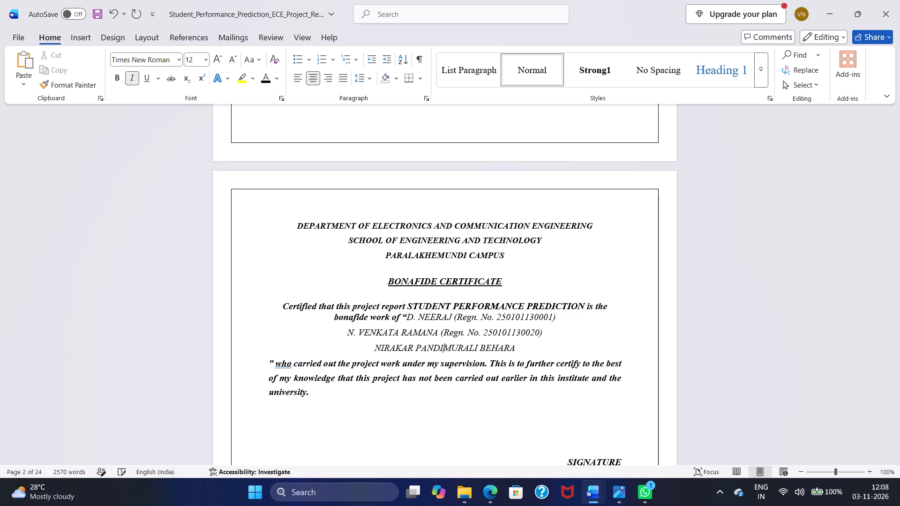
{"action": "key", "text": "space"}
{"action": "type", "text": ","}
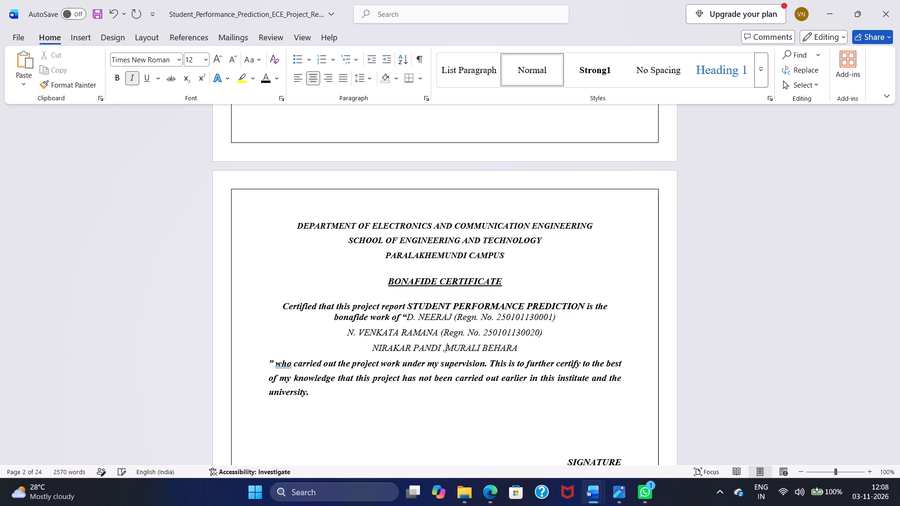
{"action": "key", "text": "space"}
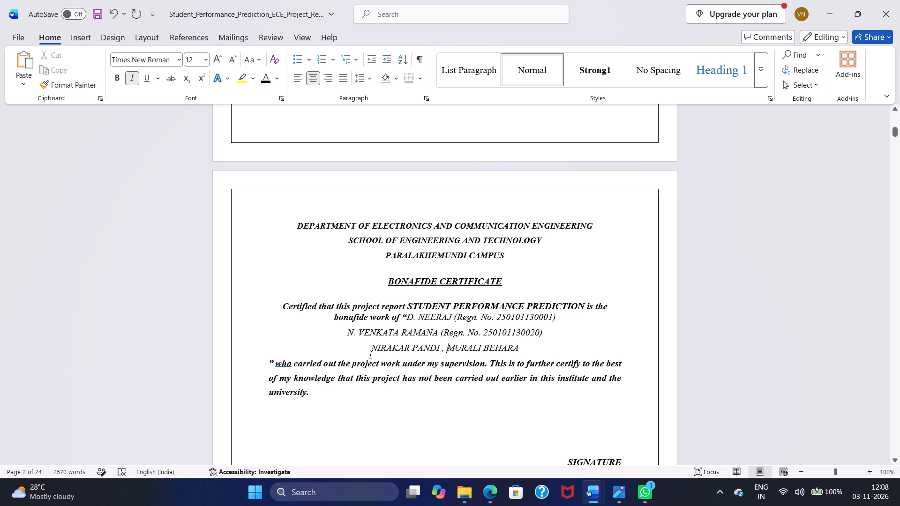
Join the third student's name to the second student's line, replacing the second student's bracketed registration number with a comma and space.
{"action": "left_click", "coordinate": [372, 350]}
{"action": "key", "text": "BackSpace"}
{"action": "key", "text": "BackSpace"}
{"action": "key", "text": "BackSpace"}
{"action": "key", "text": "BackSpace"}
{"action": "key", "text": "BackSpace"}
{"action": "key", "text": "BackSpace"}
{"action": "key", "text": "BackSpace"}
{"action": "key", "text": "BackSpace"}
{"action": "key", "text": "BackSpace"}
{"action": "key", "text": "BackSpace"}
{"action": "key", "text": "BackSpace"}
{"action": "key", "text": "BackSpace"}
{"action": "key", "text": "BackSpace"}
{"action": "key", "text": "BackSpace"}
{"action": "key", "text": "BackSpace"}
{"action": "key", "text": "BackSpace"}
{"action": "key", "text": "BackSpace"}
{"action": "key", "text": "BackSpace"}
{"action": "key", "text": "BackSpace"}
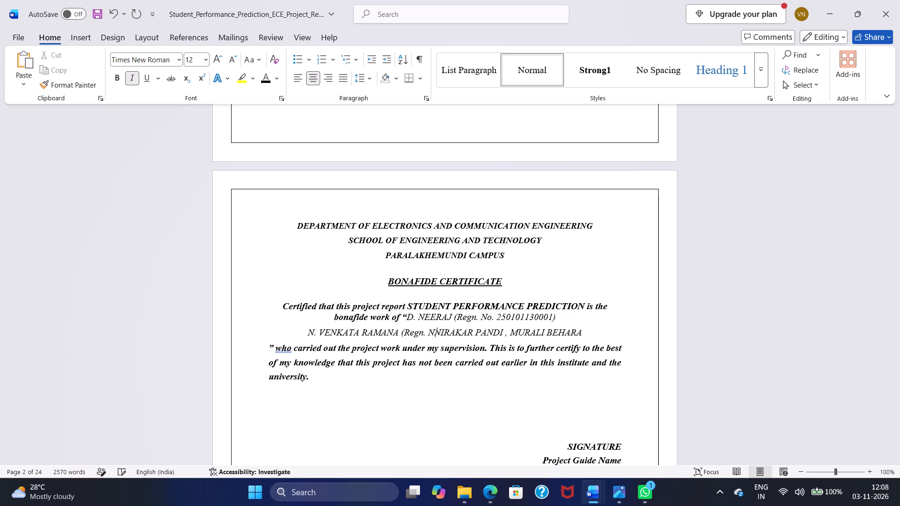
{"action": "key", "text": "BackSpace"}
{"action": "key", "text": "BackSpace"}
{"action": "key", "text": "BackSpace"}
{"action": "key", "text": "BackSpace"}
{"action": "key", "text": "BackSpace"}
{"action": "key", "text": "BackSpace"}
{"action": "key", "text": "BackSpace"}
{"action": "key", "text": "BackSpace"}
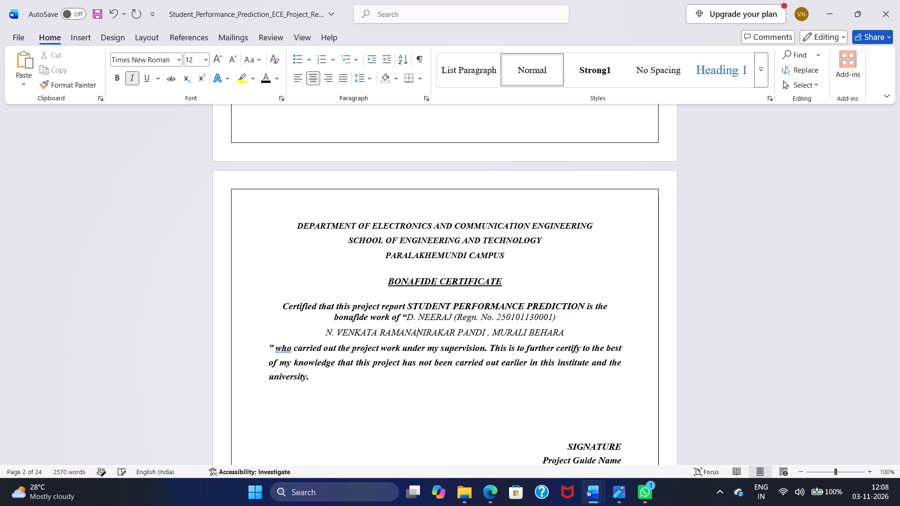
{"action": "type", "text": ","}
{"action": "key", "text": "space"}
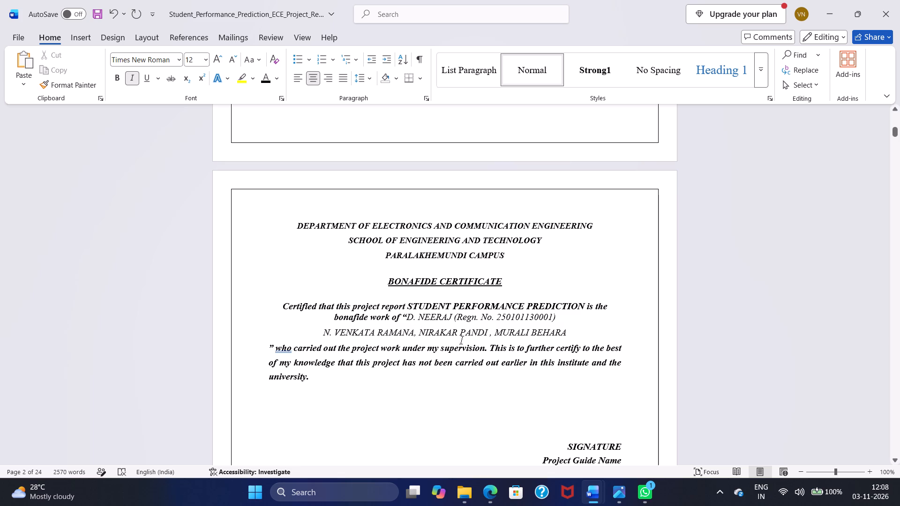
Join the second student's name to the first student's line, replacing the first student's bracketed registration number with a comma and space.
{"action": "left_click", "coordinate": [322, 333]}
{"action": "key", "text": "BackSpace"}
{"action": "key", "text": "BackSpace"}
{"action": "key", "text": "BackSpace"}
{"action": "key", "text": "BackSpace"}
{"action": "key", "text": "BackSpace"}
{"action": "key", "text": "BackSpace"}
{"action": "key", "text": "BackSpace"}
{"action": "key", "text": "BackSpace"}
{"action": "key", "text": "BackSpace"}
{"action": "key", "text": "BackSpace"}
{"action": "key", "text": "BackSpace"}
{"action": "key", "text": "BackSpace"}
{"action": "key", "text": "BackSpace"}
{"action": "key", "text": "BackSpace"}
{"action": "key", "text": "BackSpace"}
{"action": "key", "text": "BackSpace"}
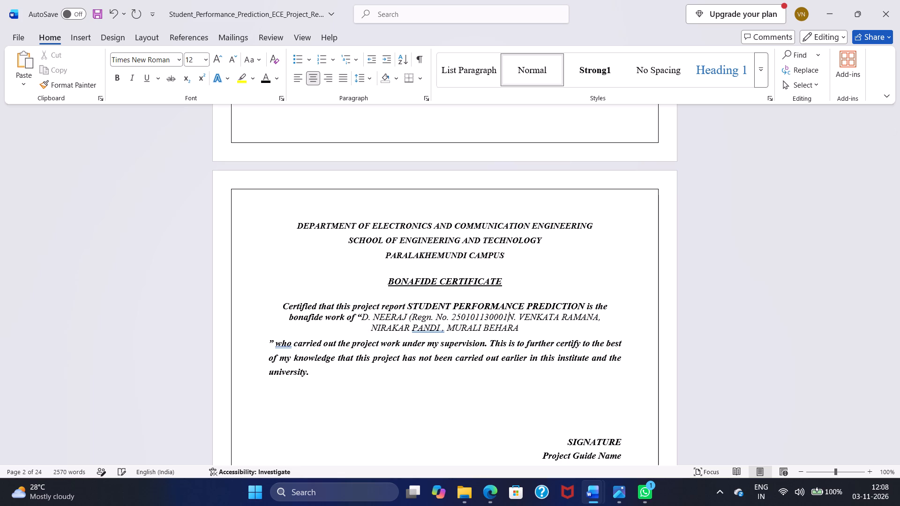
{"action": "key", "text": "BackSpace"}
{"action": "key", "text": "BackSpace"}
{"action": "key", "text": "BackSpace"}
{"action": "key", "text": "BackSpace"}
{"action": "key", "text": "BackSpace"}
{"action": "key", "text": "BackSpace"}
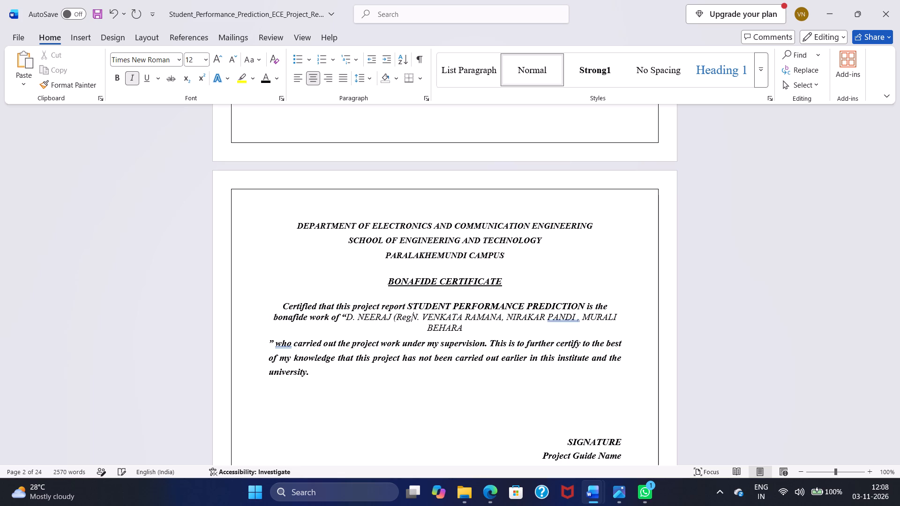
{"action": "key", "text": "BackSpace"}
{"action": "key", "text": "BackSpace"}
{"action": "key", "text": "BackSpace"}
{"action": "key", "text": "BackSpace"}
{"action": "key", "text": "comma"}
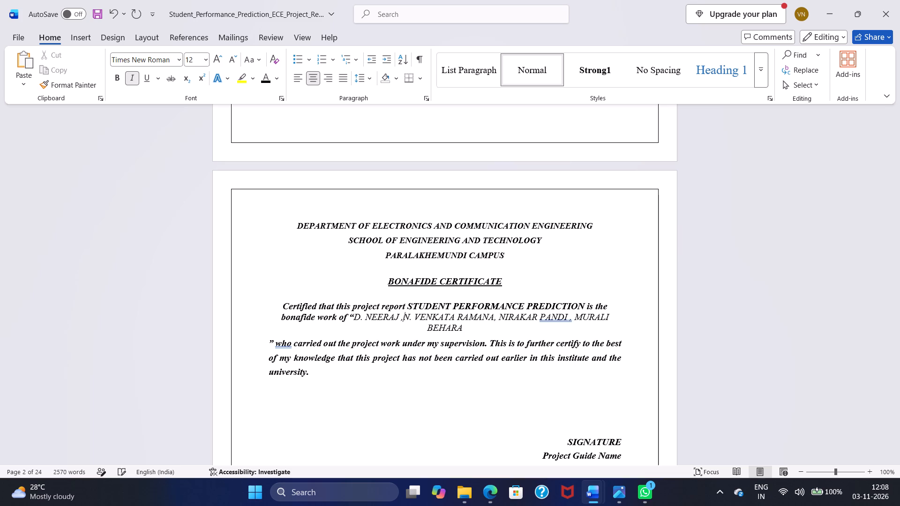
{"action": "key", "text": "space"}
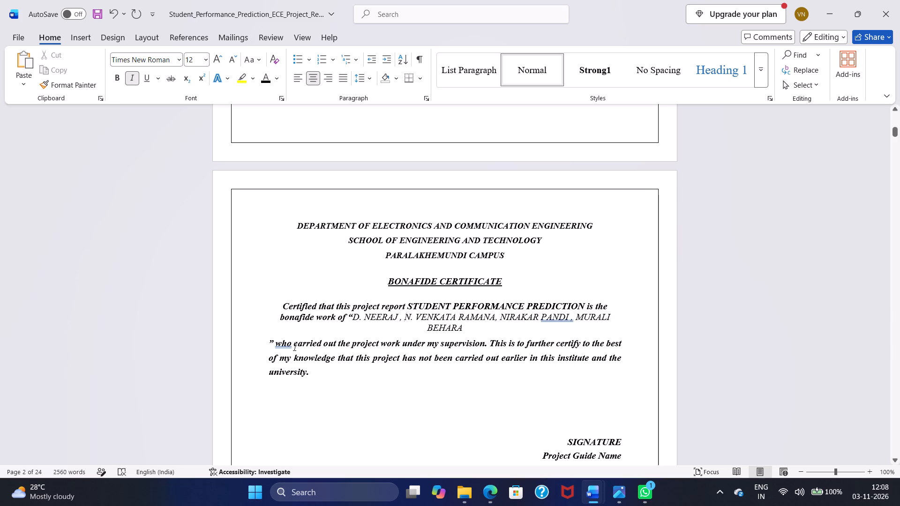
Join the closing quotation mark and the text "who carried out the project work" to the end of the student names line.
{"action": "left_click", "coordinate": [269, 344]}
{"action": "key", "text": "BackSpace"}
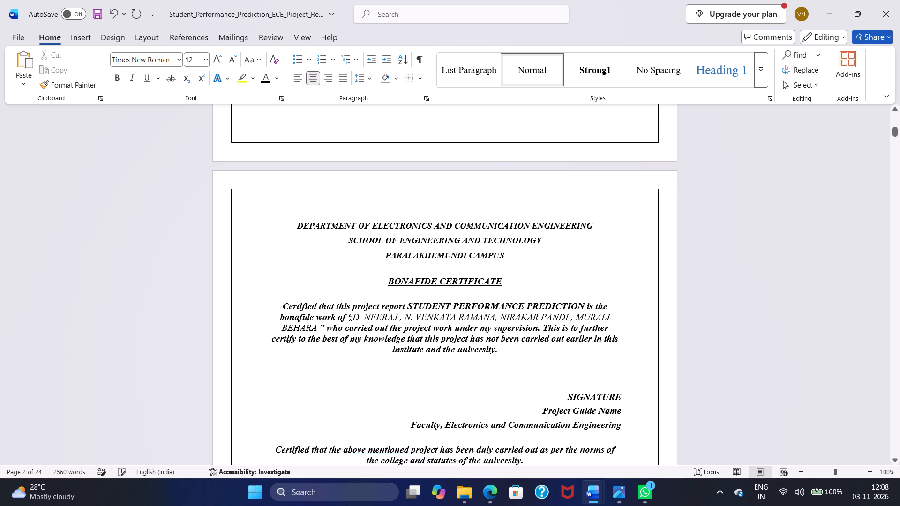
Remove the bold formatting from the whole first certification paragraph of the Bonafide Certificate.
{"action": "left_click_drag", "start_coordinate": [281, 306], "coordinate": [432, 341]}
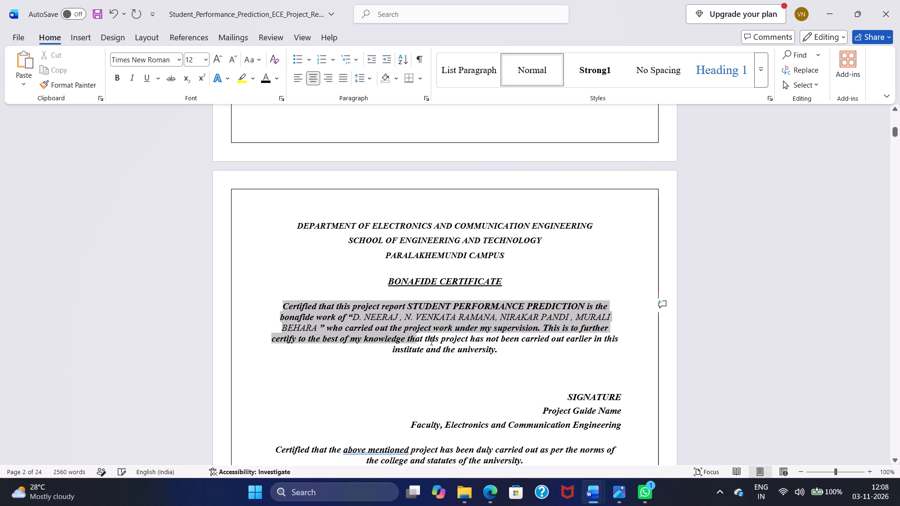
{"action": "left_click_drag", "start_coordinate": [432, 341], "coordinate": [491, 351]}
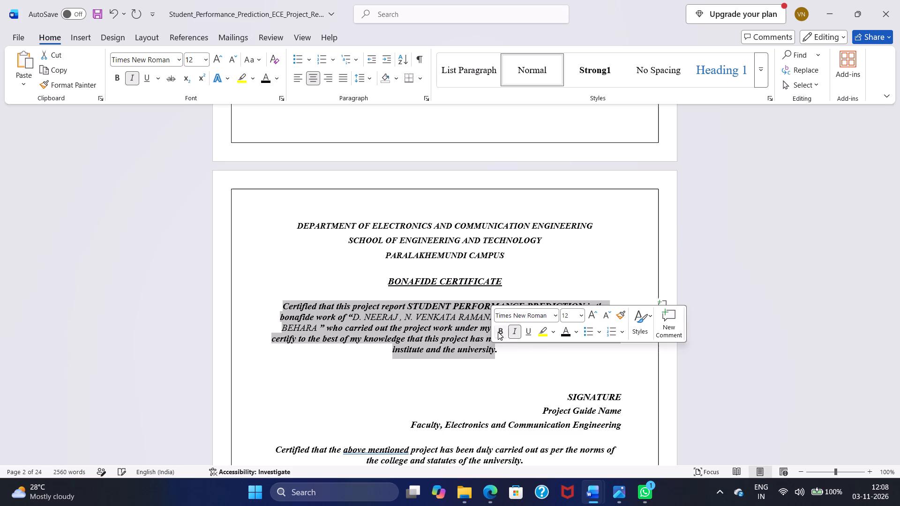
{"action": "double_click", "coordinate": [498, 332]}
{"action": "left_click", "coordinate": [498, 332]}
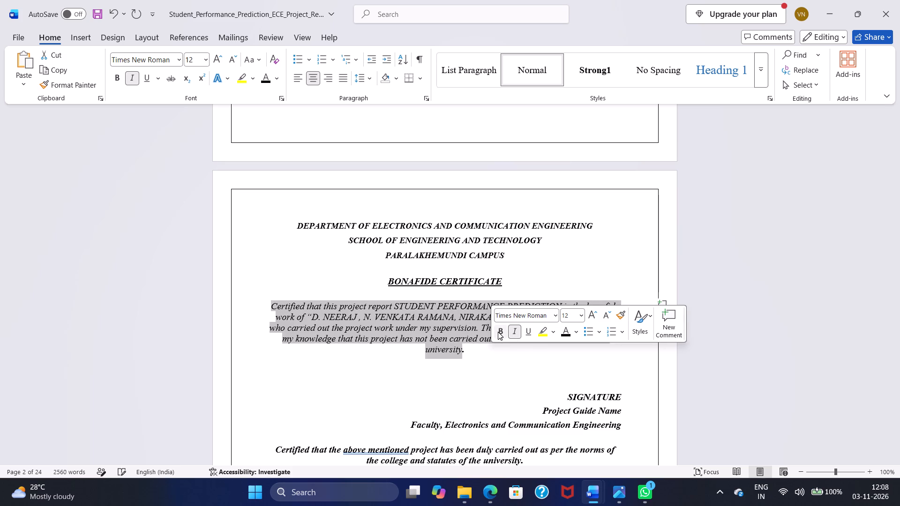
{"action": "left_click", "coordinate": [498, 371]}
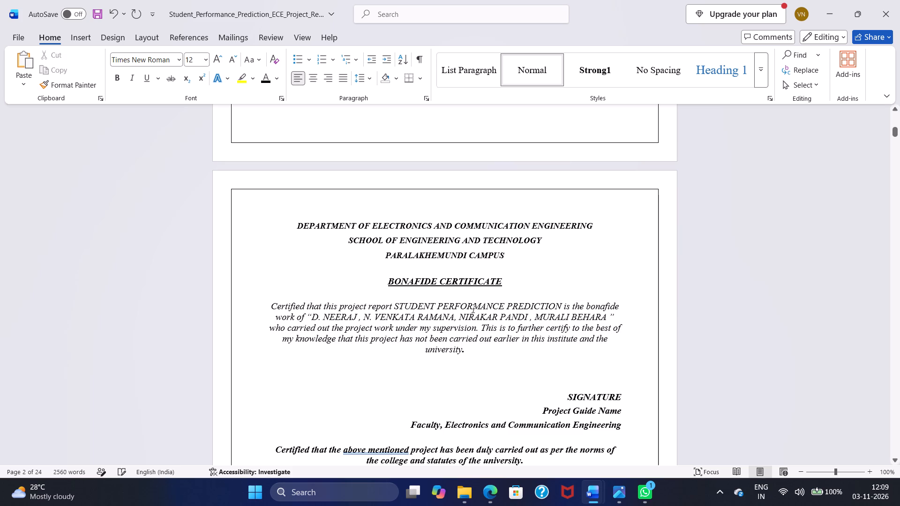
Enclose the project title STUDENT PERFORMANCE PREDICTION in double quotation marks in the first certification paragraph.
{"action": "left_click", "coordinate": [394, 308]}
{"action": "key", "text": "shift+quotedbl"}
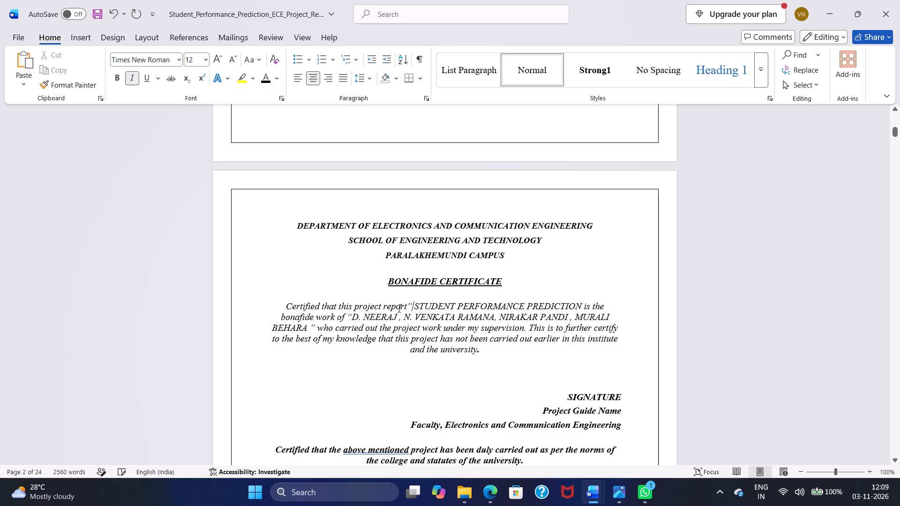
{"action": "key", "text": "BackSpace"}
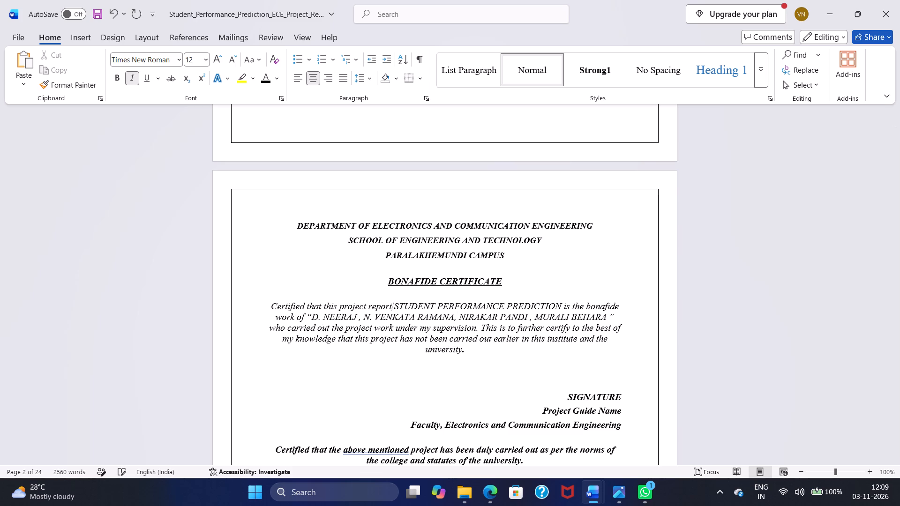
{"action": "left_click", "coordinate": [394, 306]}
{"action": "key", "text": "shift+quotedbl"}
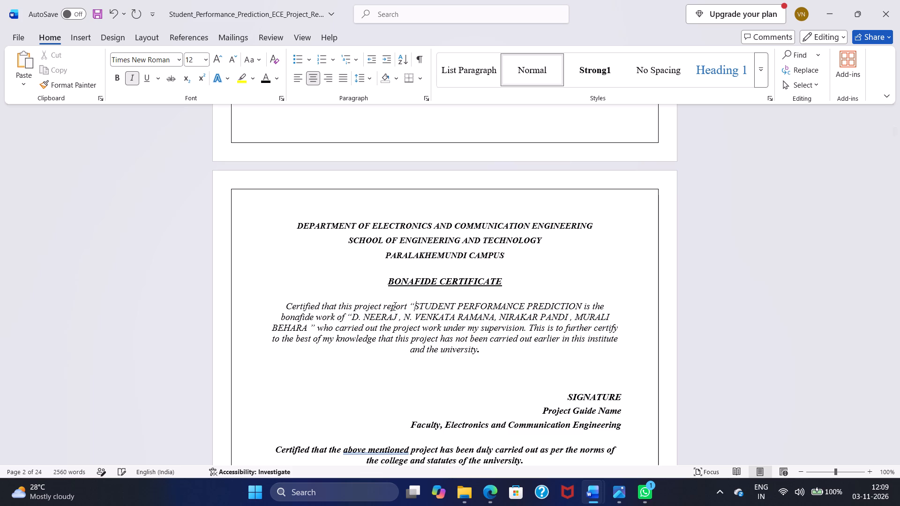
{"action": "left_click", "coordinate": [582, 305]}
{"action": "key", "text": "shift+quotedbl"}
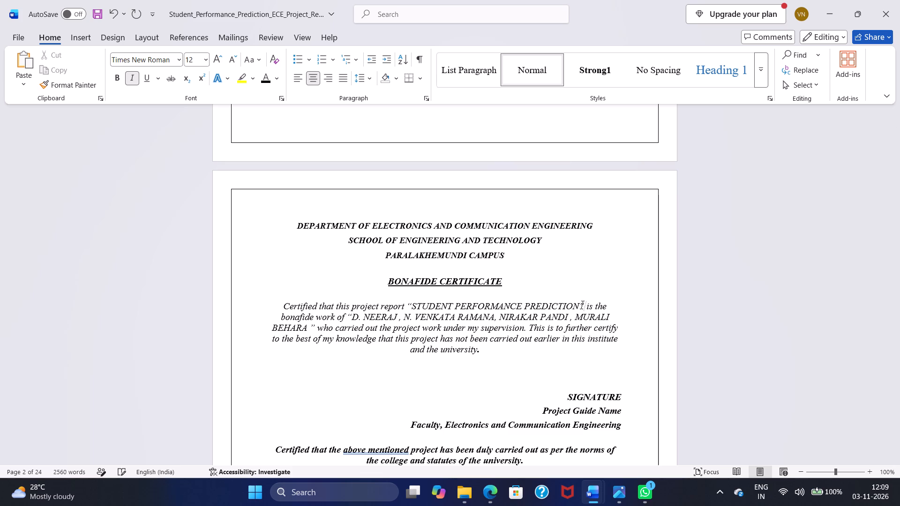
Make the quoted project title in the first certification paragraph bold, including its quotation marks.
{"action": "left_click_drag", "start_coordinate": [408, 307], "coordinate": [426, 306]}
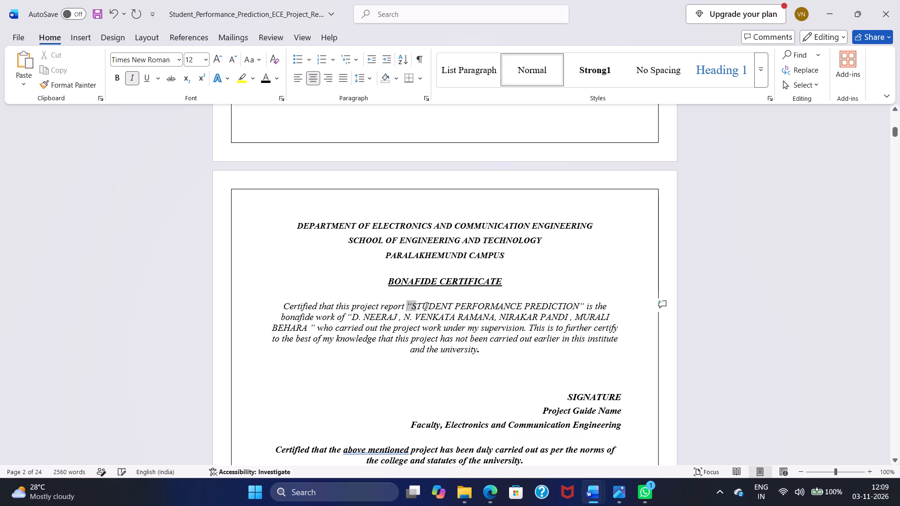
{"action": "left_click_drag", "start_coordinate": [426, 306], "coordinate": [581, 306]}
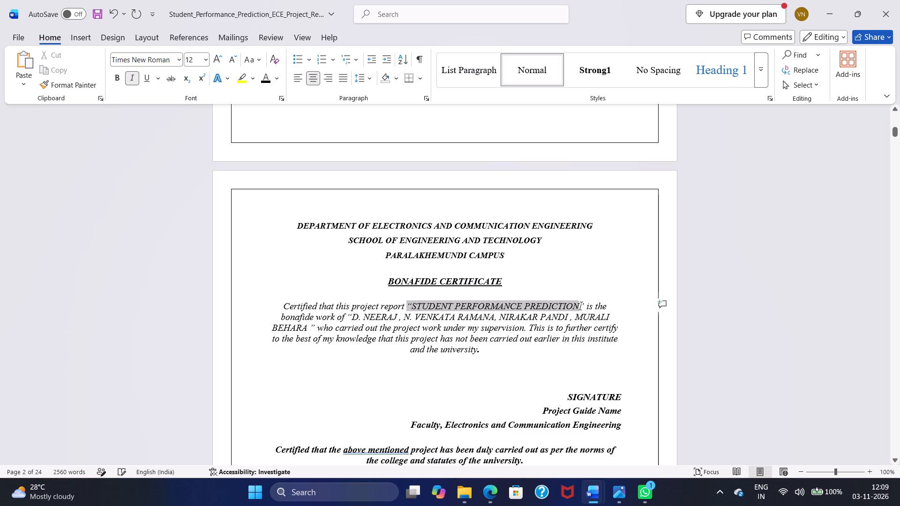
{"action": "left_click_drag", "start_coordinate": [581, 306], "coordinate": [584, 306]}
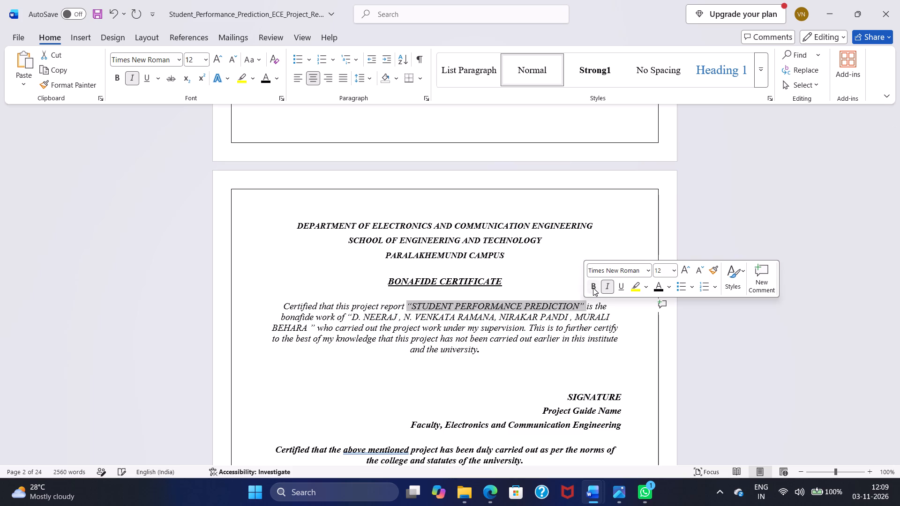
{"action": "left_click", "coordinate": [593, 288]}
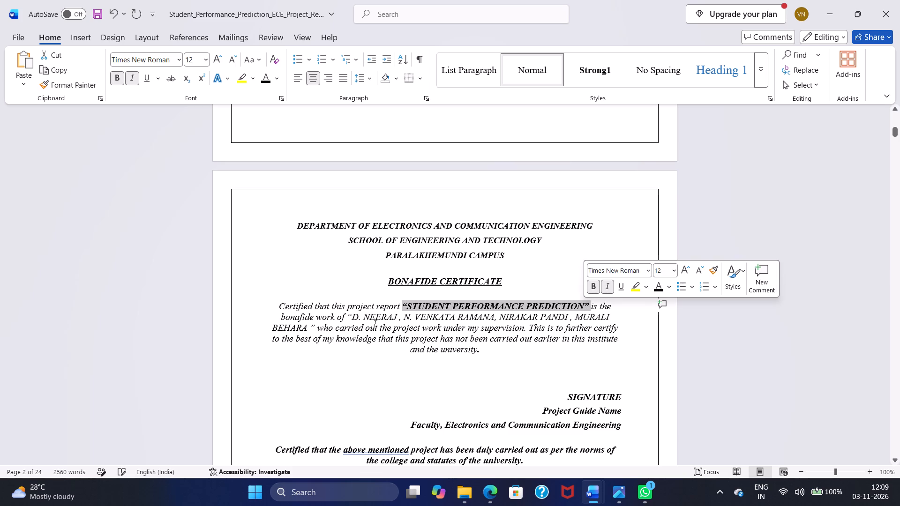
Make the quoted list of student names in the first certification paragraph bold, including its quotation marks.
{"action": "left_click_drag", "start_coordinate": [348, 316], "coordinate": [381, 322]}
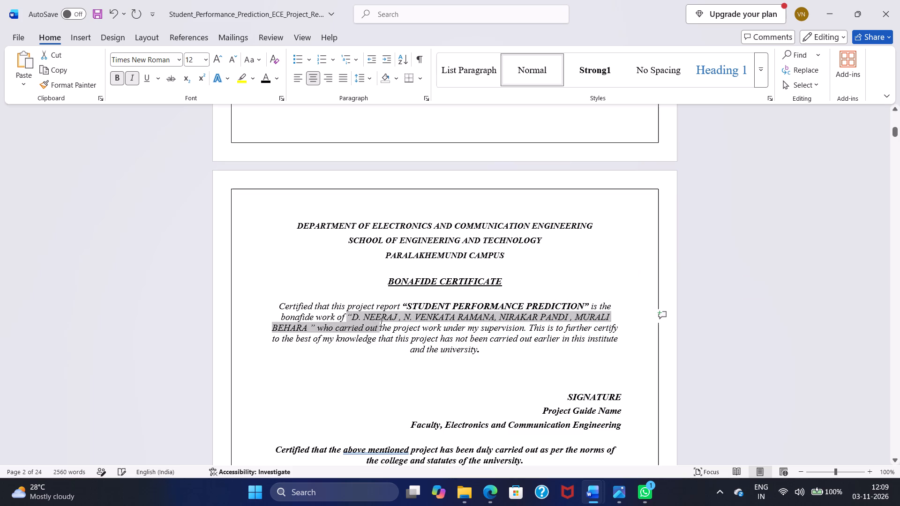
{"action": "left_click_drag", "start_coordinate": [381, 322], "coordinate": [318, 332]}
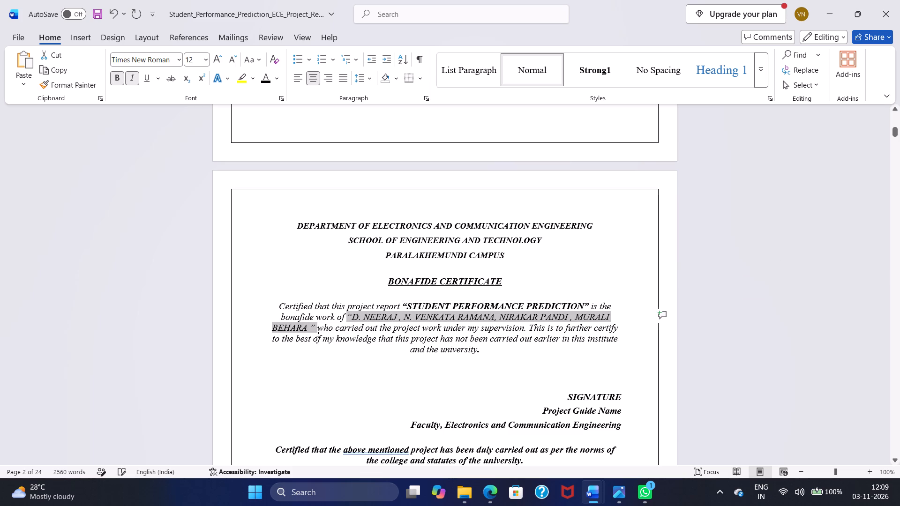
{"action": "left_click_drag", "start_coordinate": [318, 332], "coordinate": [317, 331]}
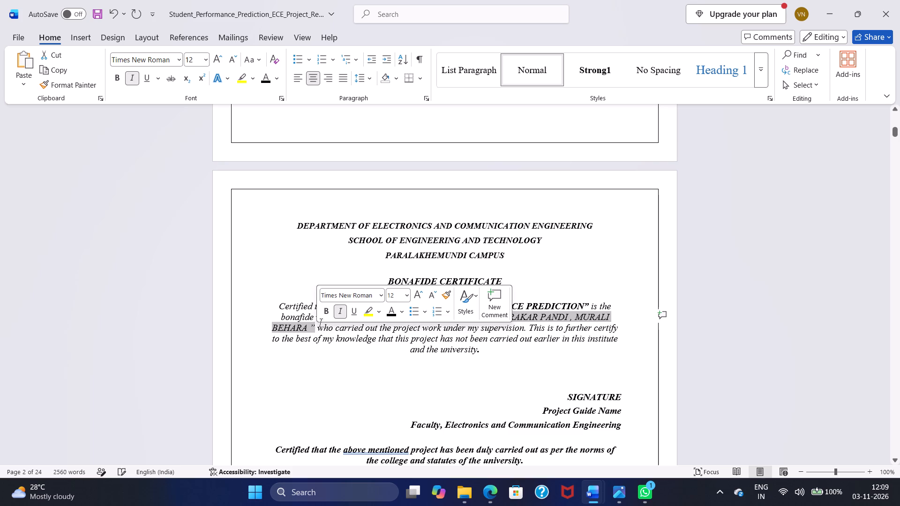
{"action": "left_click", "coordinate": [326, 314]}
{"action": "left_click", "coordinate": [330, 355]}
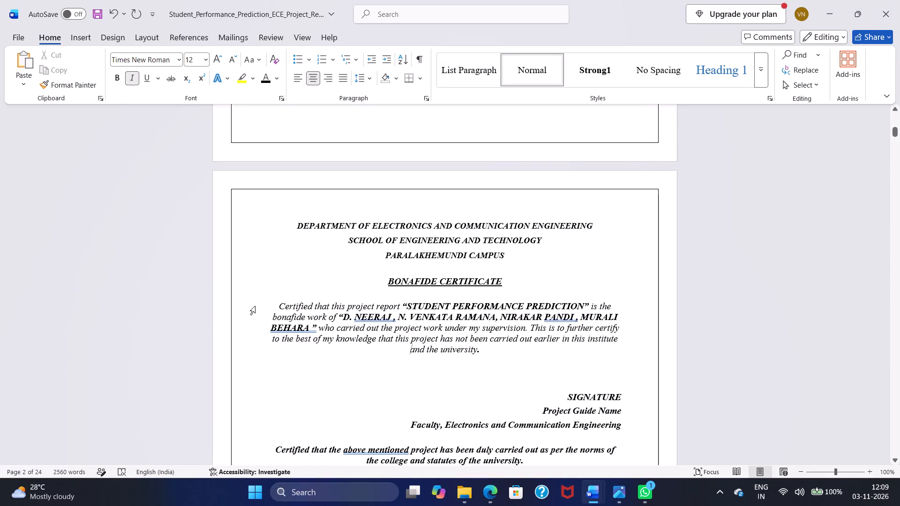
Remove the italic formatting from the whole first certification paragraph of the Bonafide Certificate.
{"action": "left_click_drag", "start_coordinate": [280, 307], "coordinate": [456, 356]}
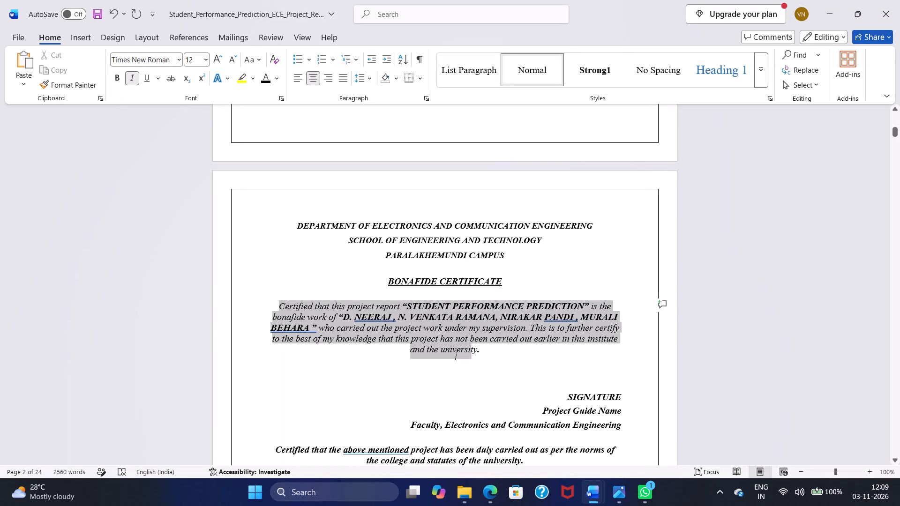
{"action": "left_click_drag", "start_coordinate": [456, 356], "coordinate": [468, 363]}
{"action": "left_click", "coordinate": [492, 345]}
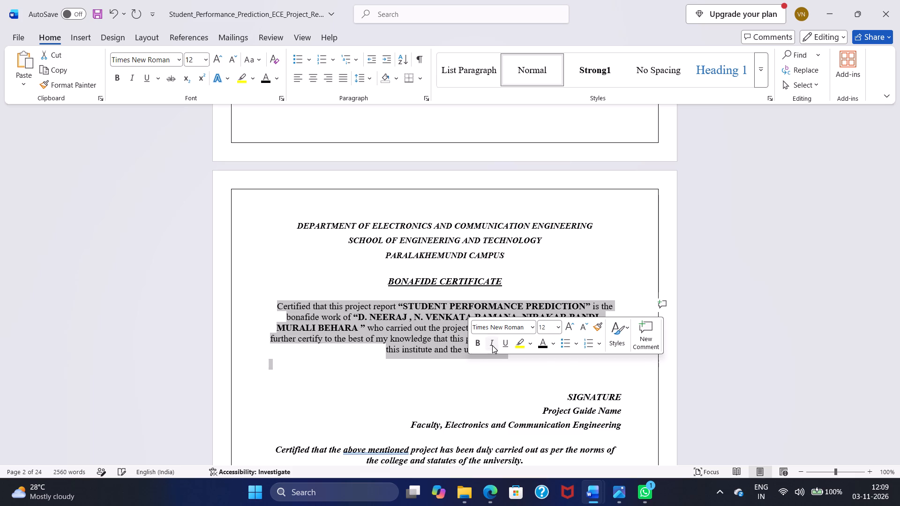
{"action": "left_click", "coordinate": [337, 362]}
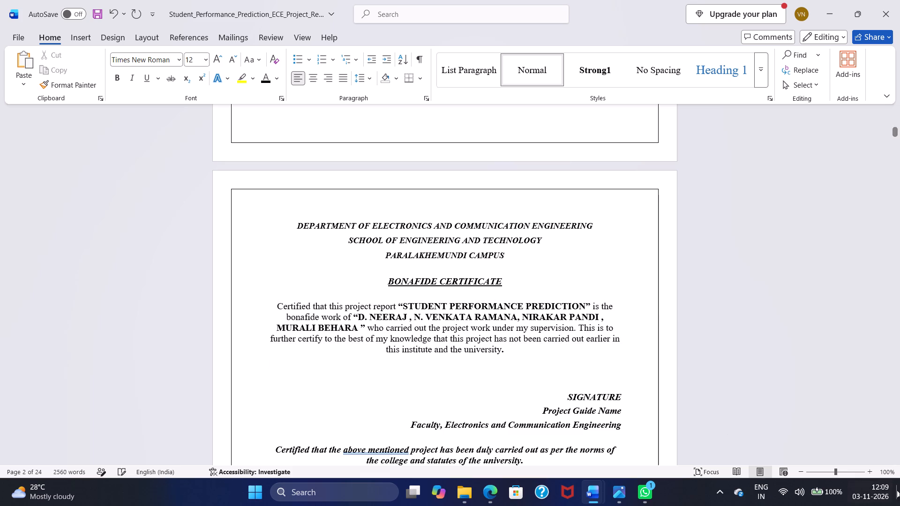
Replace the "Project Guide Name" placeholder under the first SIGNATURE line with the project guide's name in capitals.
{"action": "left_click", "coordinate": [624, 413]}
{"action": "key", "text": "BackSpace"}
{"action": "key", "text": "BackSpace"}
{"action": "key", "text": "BackSpace"}
{"action": "key", "text": "BackSpace"}
{"action": "key", "text": "BackSpace"}
{"action": "key", "text": "BackSpace"}
{"action": "key", "text": "BackSpace"}
{"action": "key", "text": "BackSpace"}
{"action": "key", "text": "BackSpace"}
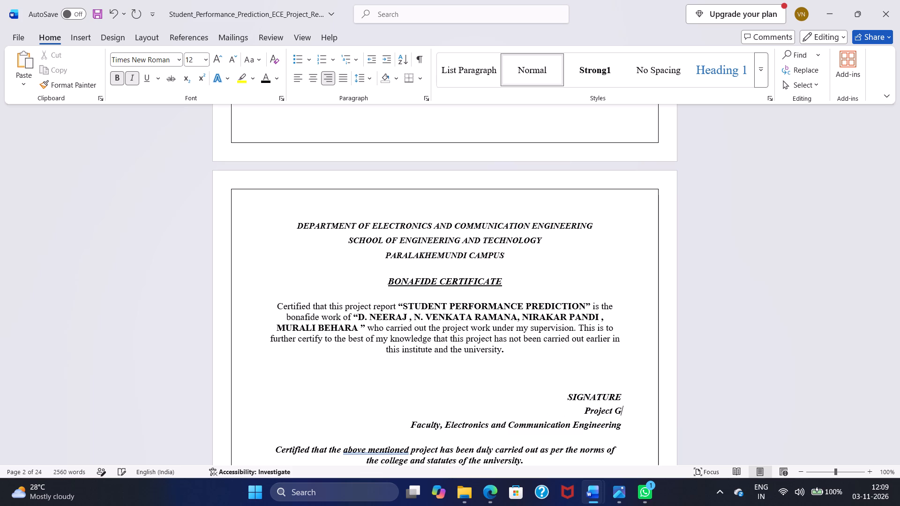
{"action": "key", "text": "BackSpace"}
{"action": "key", "text": "BackSpace"}
{"action": "key", "text": "BackSpace"}
{"action": "key", "text": "BackSpace"}
{"action": "key", "text": "BackSpace"}
{"action": "key", "text": "BackSpace"}
{"action": "key", "text": "BackSpace"}
{"action": "key", "text": "BackSpace"}
{"action": "key", "text": "BackSpace"}
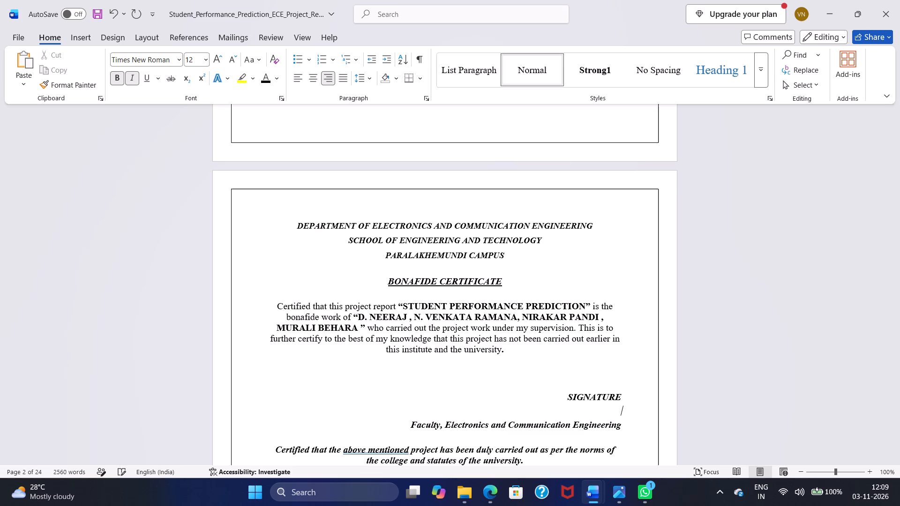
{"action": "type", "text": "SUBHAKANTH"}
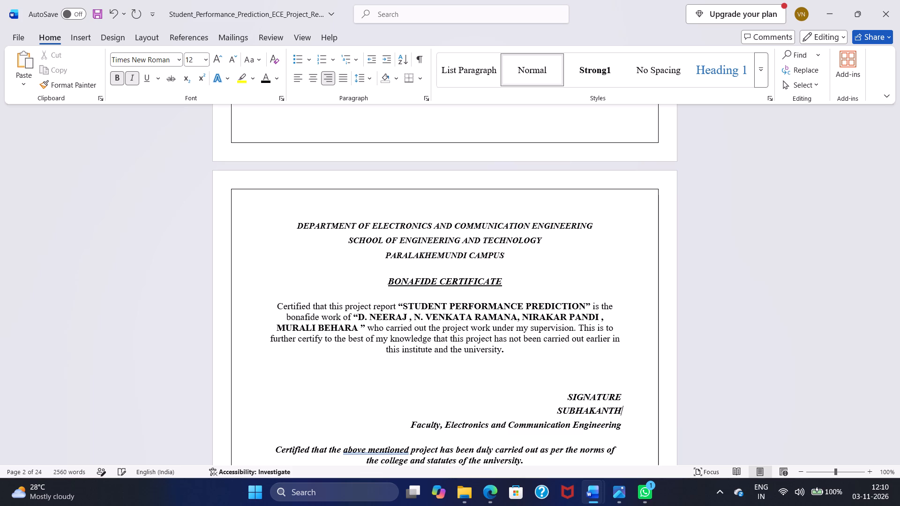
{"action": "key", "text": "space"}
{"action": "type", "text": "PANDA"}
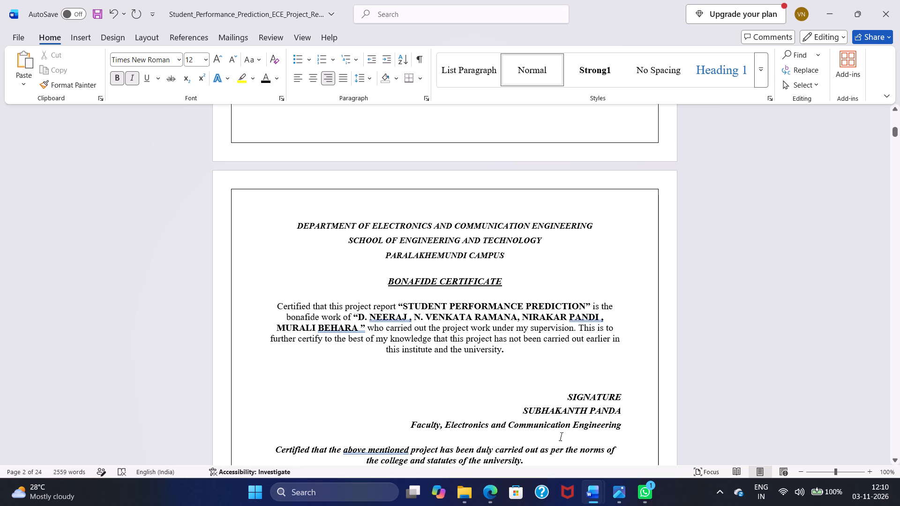
{"action": "left_click", "coordinate": [573, 425]}
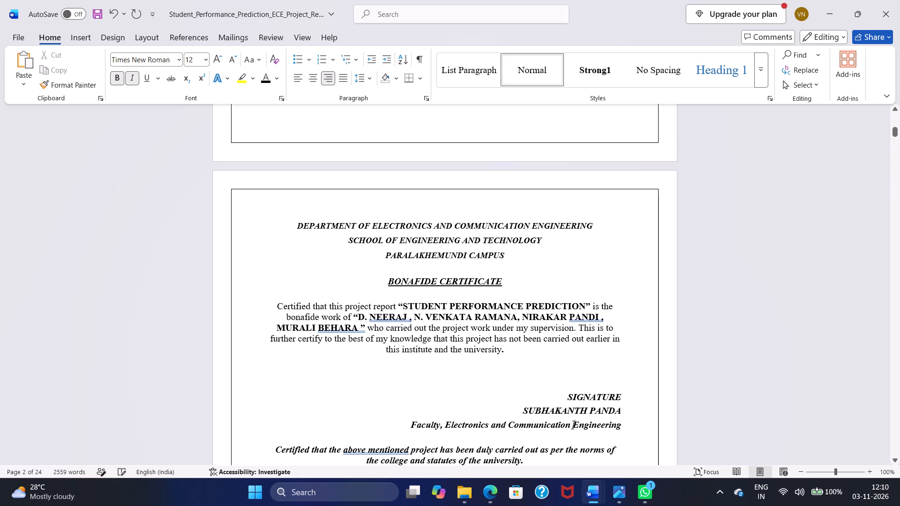
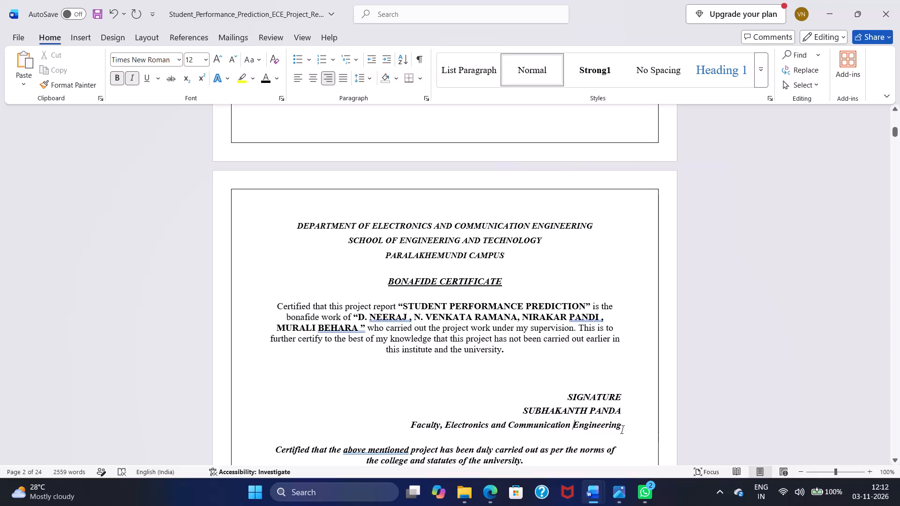
Place the text cursor at the end of the "Faculty, Electronics and Communication Engineering" line under the first signature.
{"action": "left_click", "coordinate": [624, 429]}
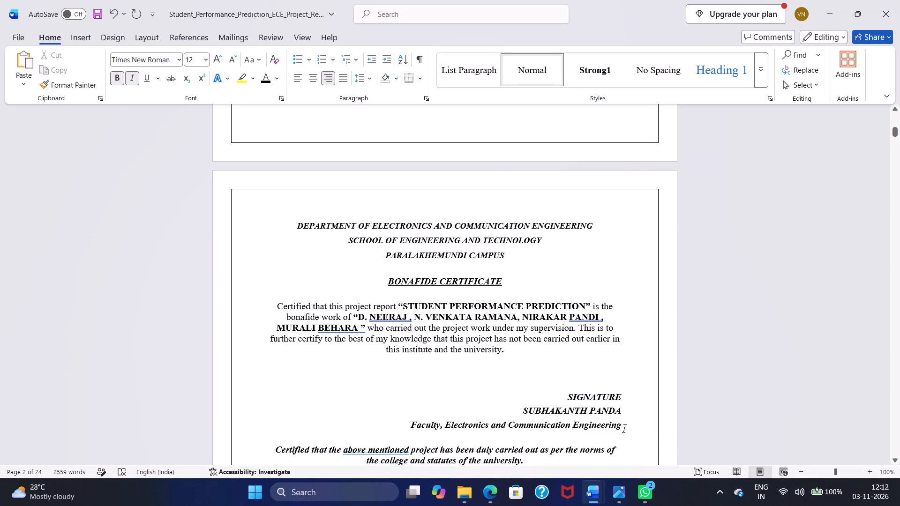
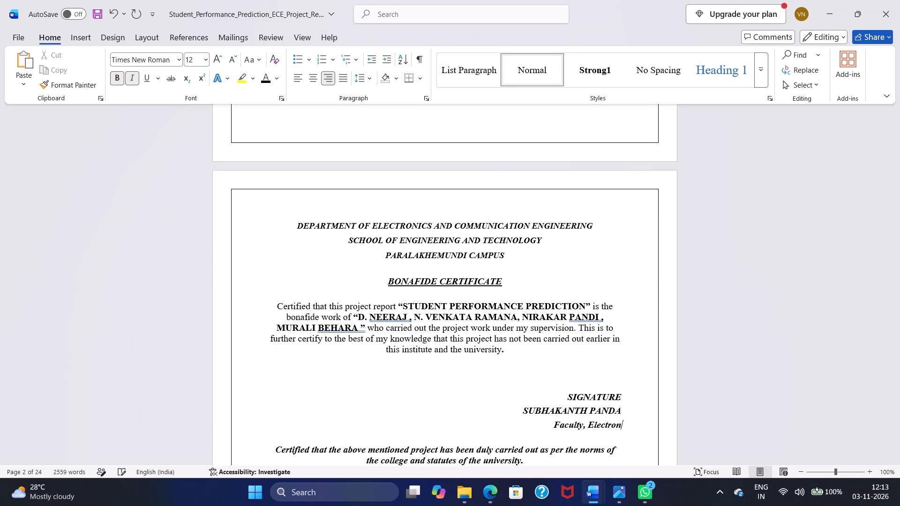
Delete the "Faculty, Electronics and Communication Engineering" line under the first signature, leaving one blank line below the guide's name.
{"action": "key", "text": "BackSpace"}
{"action": "key", "text": "BackSpace"}
{"action": "key", "text": "BackSpace"}
{"action": "key", "text": "BackSpace"}
{"action": "key", "text": "BackSpace"}
{"action": "key", "text": "BackSpace"}
{"action": "key", "text": "BackSpace"}
{"action": "key", "text": "BackSpace"}
{"action": "key", "text": "BackSpace"}
{"action": "key", "text": "BackSpace"}
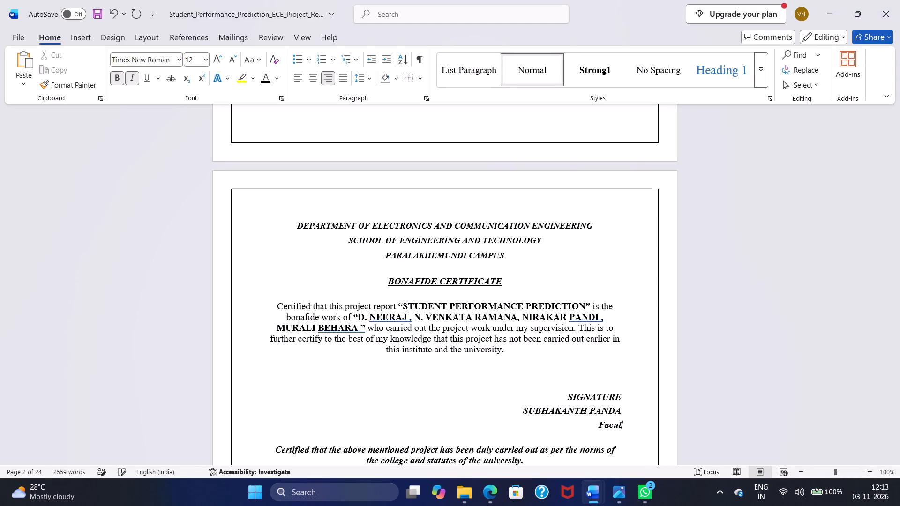
{"action": "key", "text": "BackSpace"}
{"action": "key", "text": "BackSpace"}
{"action": "key", "text": "BackSpace"}
{"action": "key", "text": "BackSpace"}
{"action": "key", "text": "BackSpace"}
{"action": "key", "text": "BackSpace"}
{"action": "key", "text": "BackSpace"}
{"action": "key", "text": "BackSpace"}
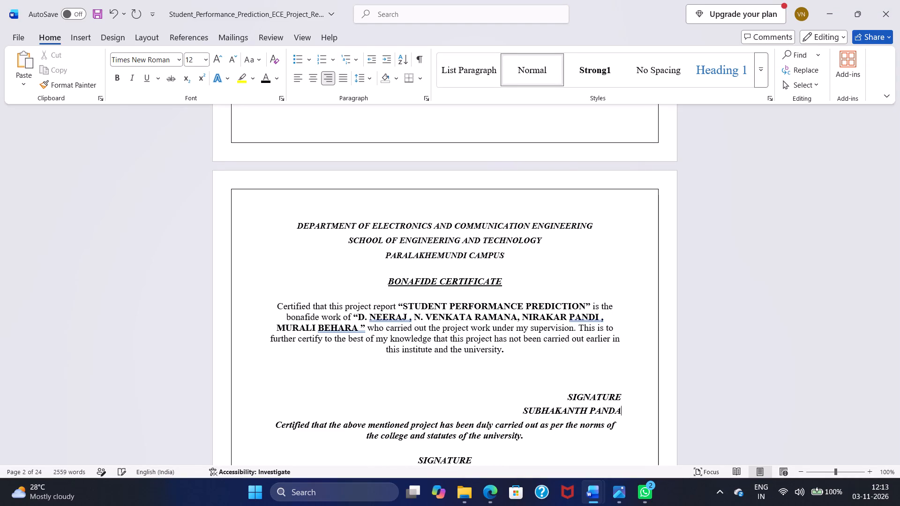
{"action": "key", "text": "Return"}
Remove the bold and italic formatting from the "I hereby declare" paragraph on the Declaration page.
{"action": "scroll", "coordinate": [624, 429], "scroll_direction": "down", "scroll_amount": 1}
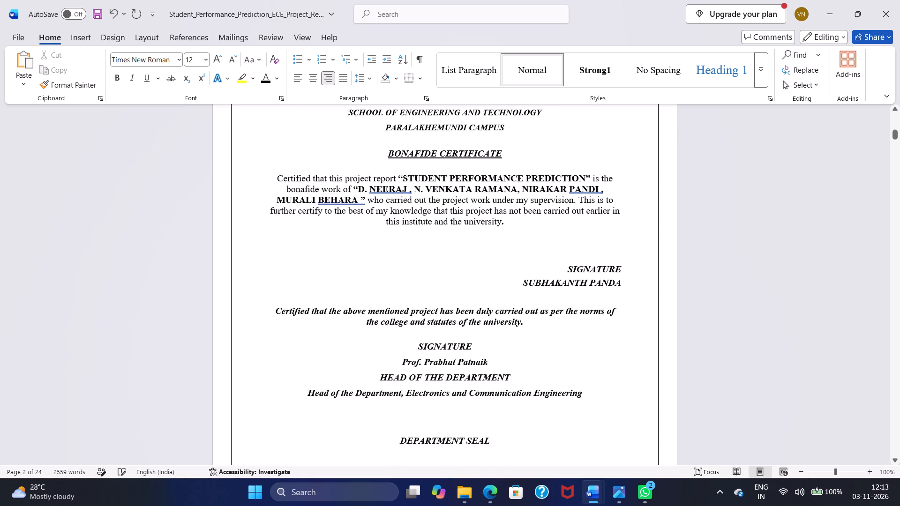
{"action": "scroll", "coordinate": [624, 429], "scroll_direction": "down", "scroll_amount": 1}
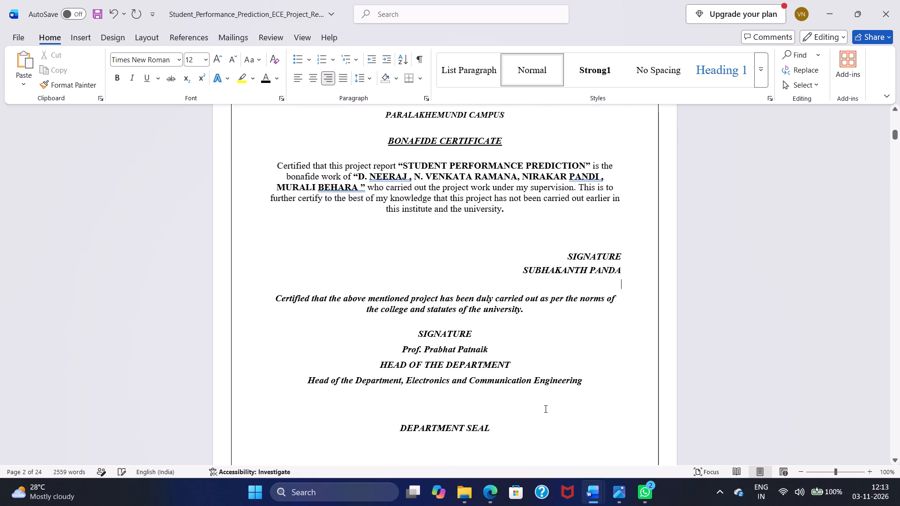
{"action": "scroll", "coordinate": [545, 409], "scroll_direction": "down", "scroll_amount": 3}
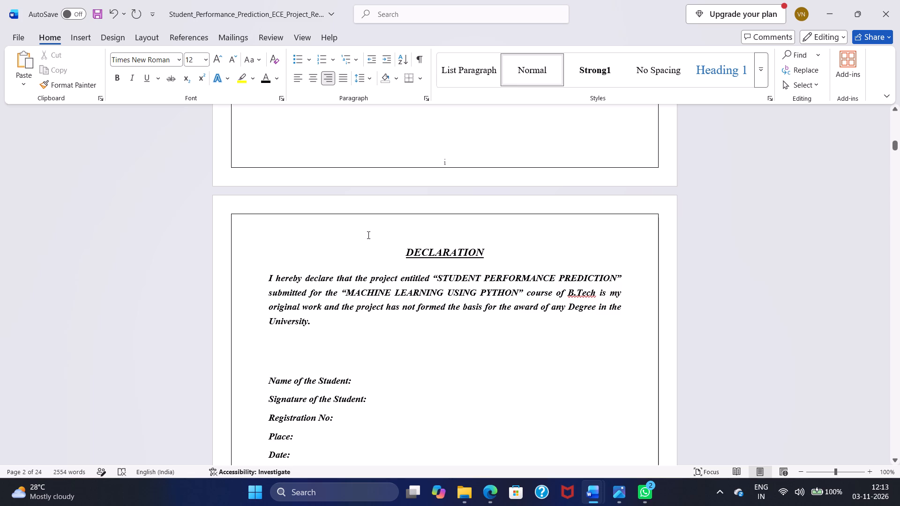
{"action": "left_click_drag", "start_coordinate": [267, 278], "coordinate": [305, 313]}
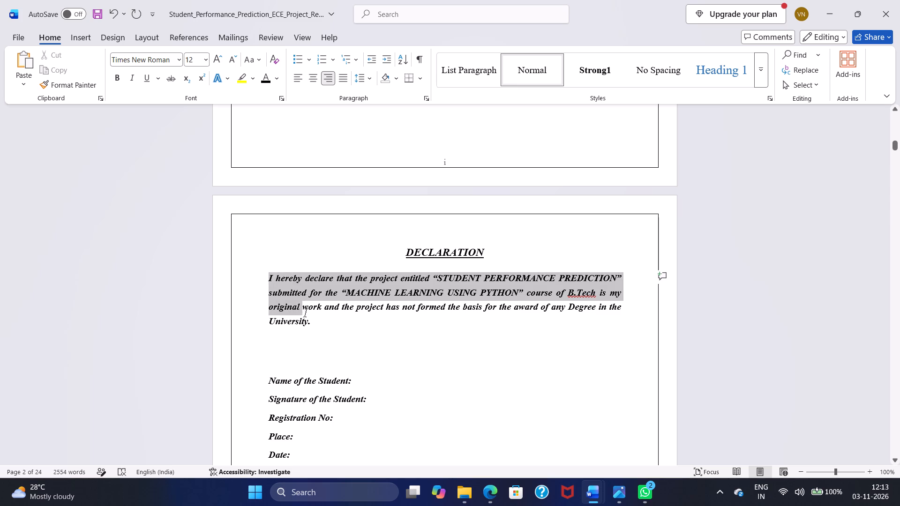
{"action": "left_click_drag", "start_coordinate": [305, 313], "coordinate": [313, 322]}
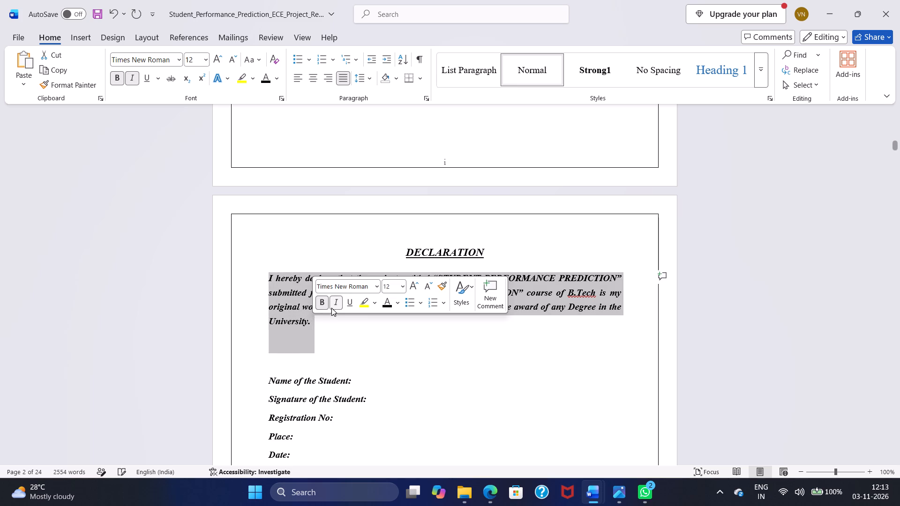
{"action": "left_click", "coordinate": [324, 303]}
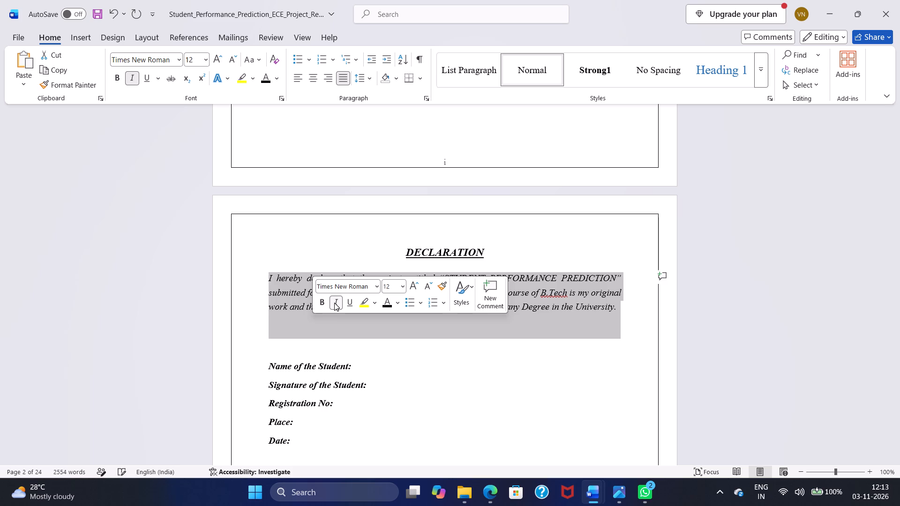
{"action": "left_click", "coordinate": [334, 303]}
{"action": "left_click", "coordinate": [344, 342]}
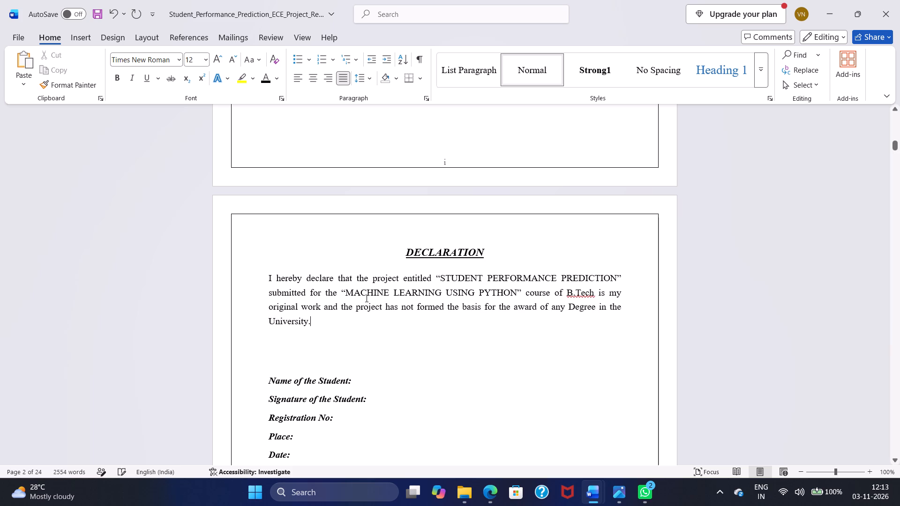
Make the quoted "STUDENT PERFORMANCE PREDICTION" and "MACHINE LEARNING USING PYTHON" bold in the Declaration paragraph.
{"action": "left_click_drag", "start_coordinate": [436, 278], "coordinate": [558, 282]}
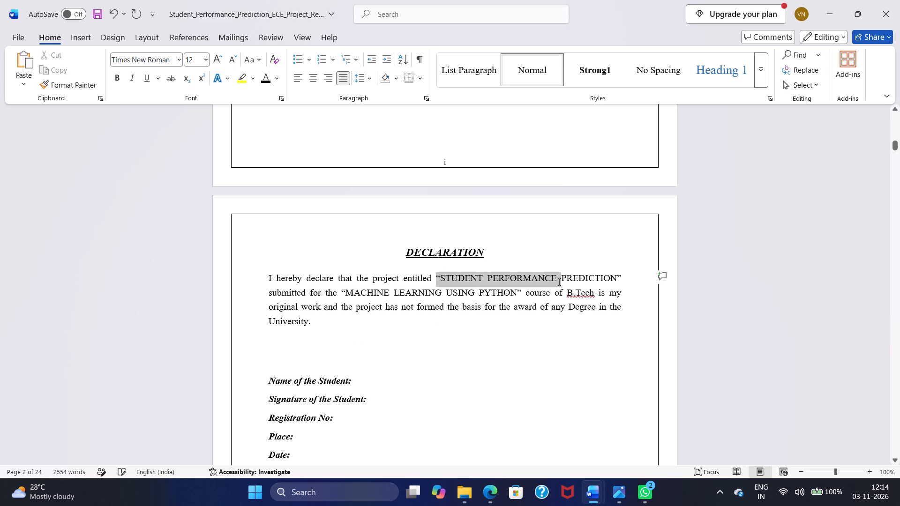
{"action": "left_click_drag", "start_coordinate": [558, 282], "coordinate": [622, 282]}
{"action": "left_click", "coordinate": [634, 265]}
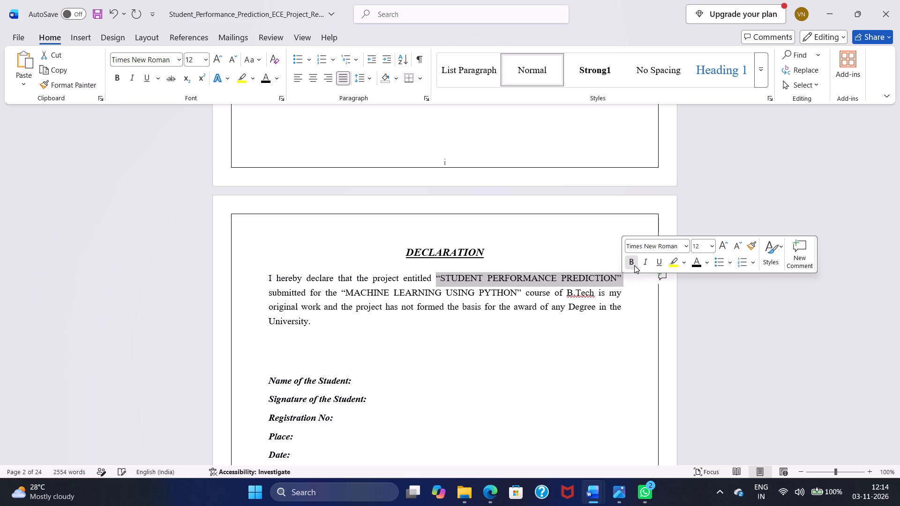
{"action": "left_click_drag", "start_coordinate": [341, 293], "coordinate": [525, 290]}
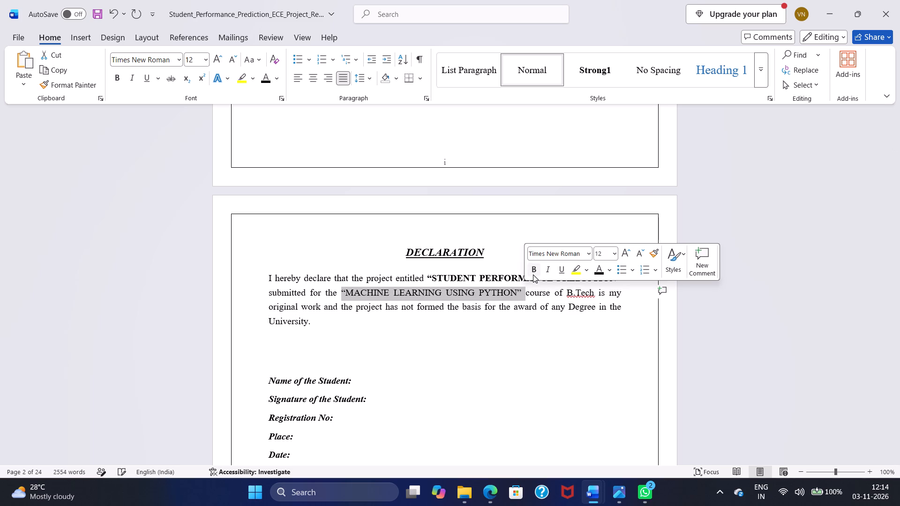
{"action": "left_click", "coordinate": [533, 275]}
{"action": "left_click", "coordinate": [510, 317]}
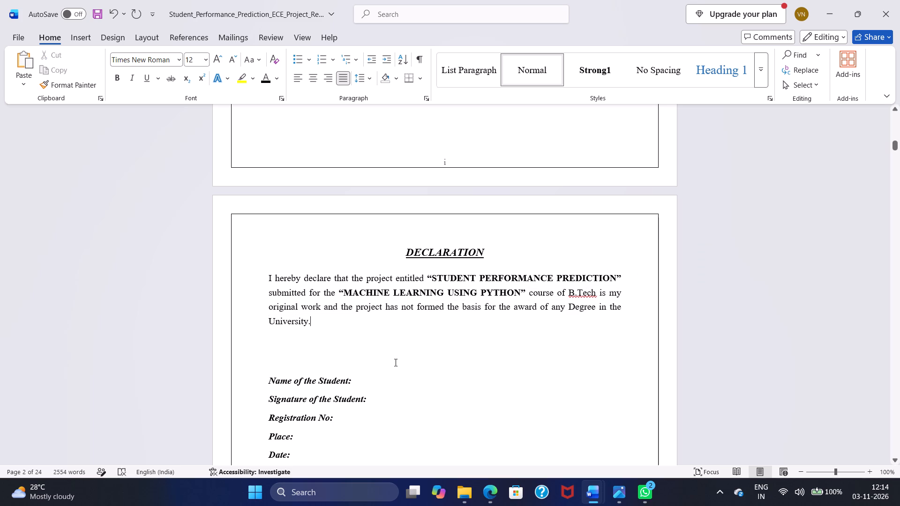
Delete the "Project Guide Name" placeholder from the first paragraph of the Acknowledgements.
{"action": "scroll", "coordinate": [395, 362], "scroll_direction": "down", "scroll_amount": 1}
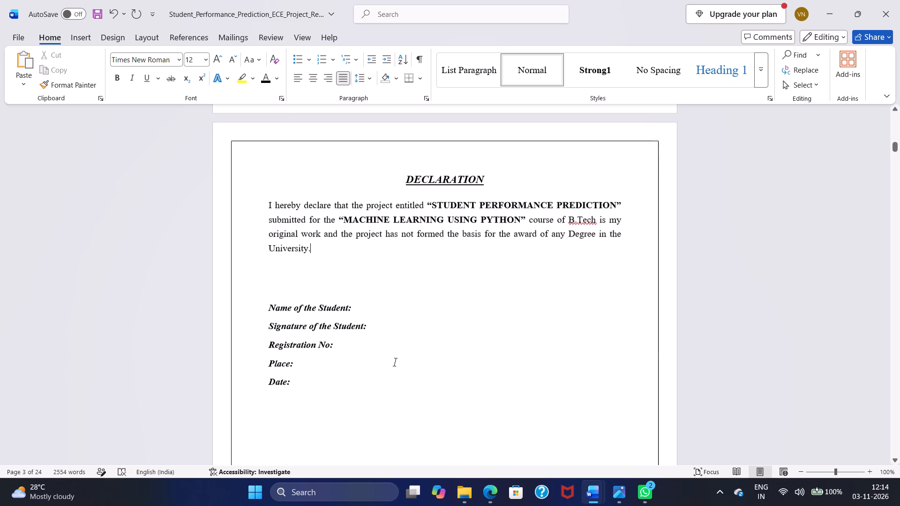
{"action": "scroll", "coordinate": [395, 362], "scroll_direction": "down", "scroll_amount": 2}
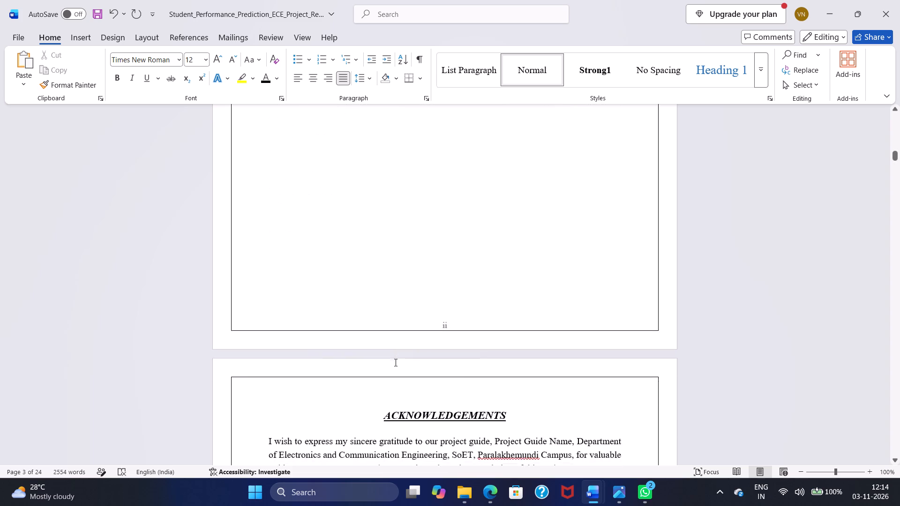
{"action": "scroll", "coordinate": [395, 362], "scroll_direction": "down", "scroll_amount": 2}
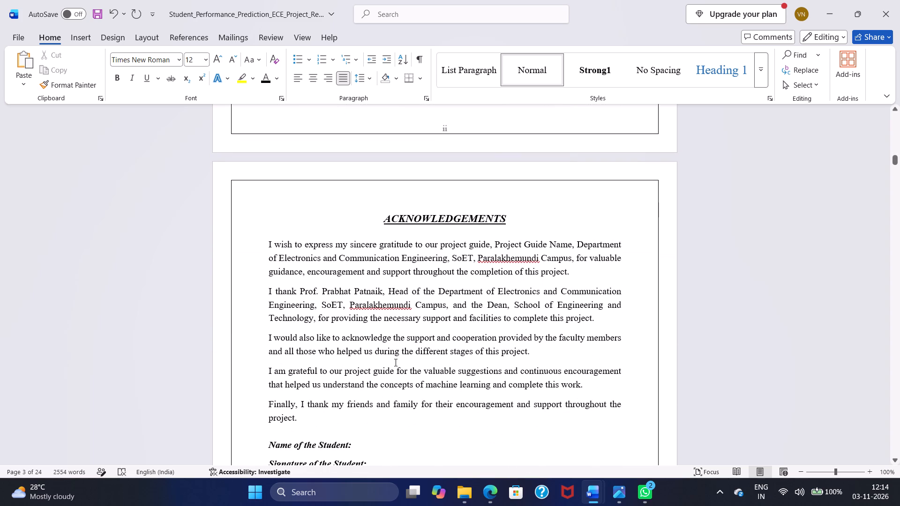
{"action": "left_click", "coordinate": [572, 246]}
{"action": "key", "text": "BackSpace"}
{"action": "key", "text": "BackSpace"}
{"action": "key", "text": "BackSpace"}
{"action": "key", "text": "BackSpace"}
{"action": "key", "text": "BackSpace"}
{"action": "key", "text": "BackSpace"}
{"action": "key", "text": "BackSpace"}
{"action": "key", "text": "BackSpace"}
{"action": "key", "text": "BackSpace"}
{"action": "key", "text": "BackSpace"}
{"action": "key", "text": "BackSpace"}
{"action": "key", "text": "BackSpace"}
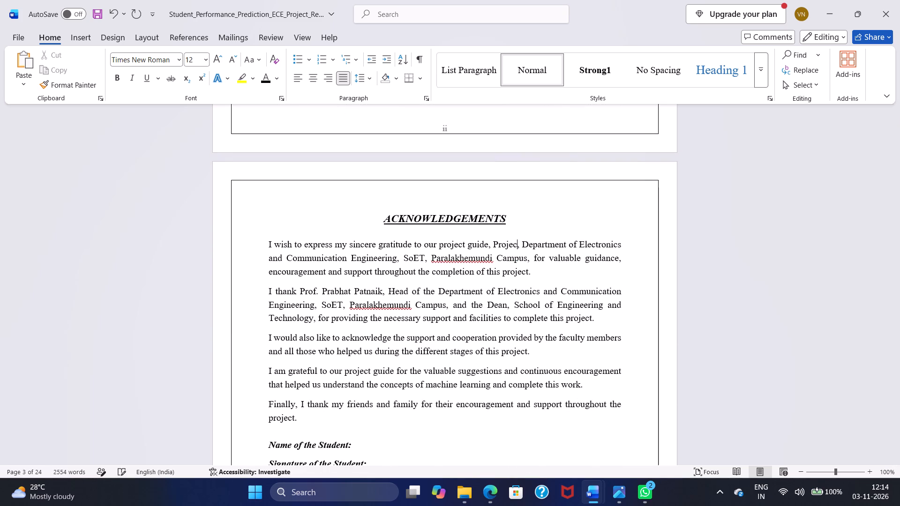
{"action": "key", "text": "BackSpace"}
{"action": "key", "text": "BackSpace"}
{"action": "key", "text": "BackSpace"}
{"action": "key", "text": "BackSpace"}
{"action": "key", "text": "BackSpace"}
{"action": "key", "text": "BackSpace"}
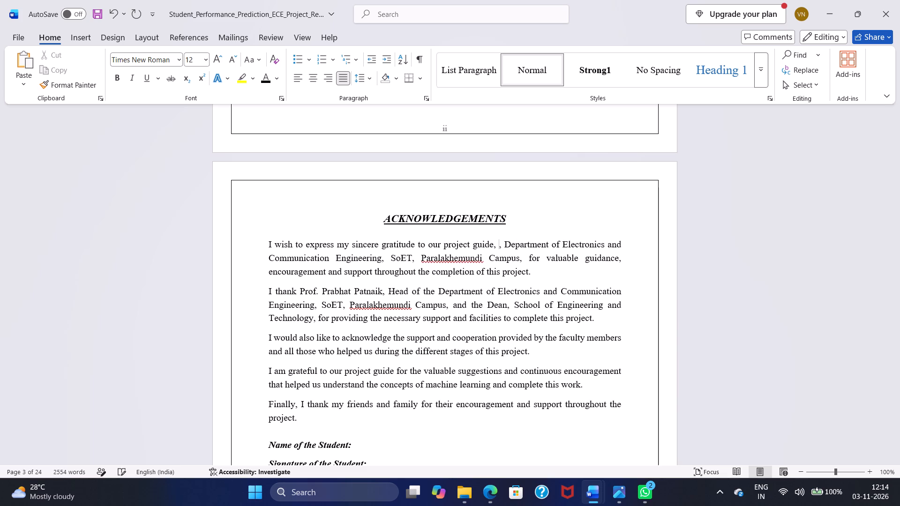
Copy the guide's name from the certificate's first signature block and paste it after "our project guide," in the Acknowledgements.
{"action": "scroll", "coordinate": [572, 246], "scroll_direction": "up", "scroll_amount": 5}
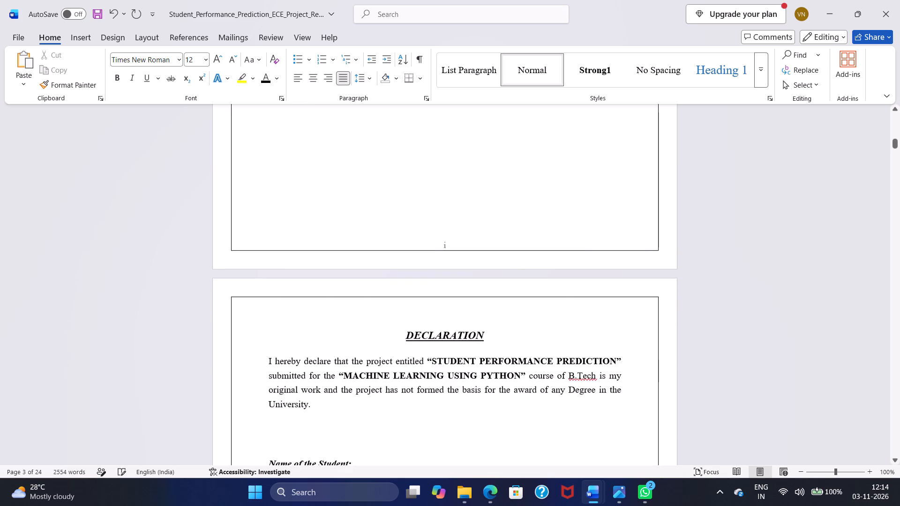
{"action": "scroll", "coordinate": [572, 246], "scroll_direction": "up", "scroll_amount": 4}
{"action": "scroll", "coordinate": [572, 246], "scroll_direction": "down", "scroll_amount": 2}
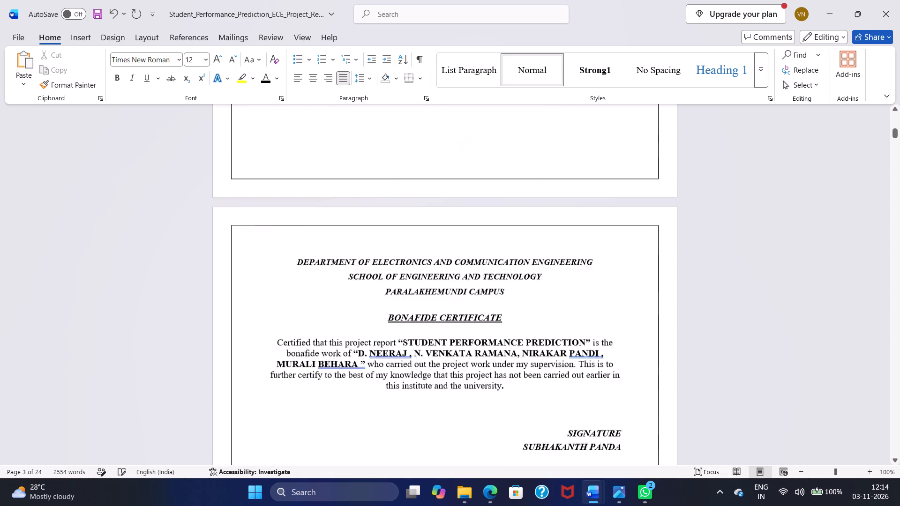
{"action": "scroll", "coordinate": [572, 246], "scroll_direction": "down", "scroll_amount": 1}
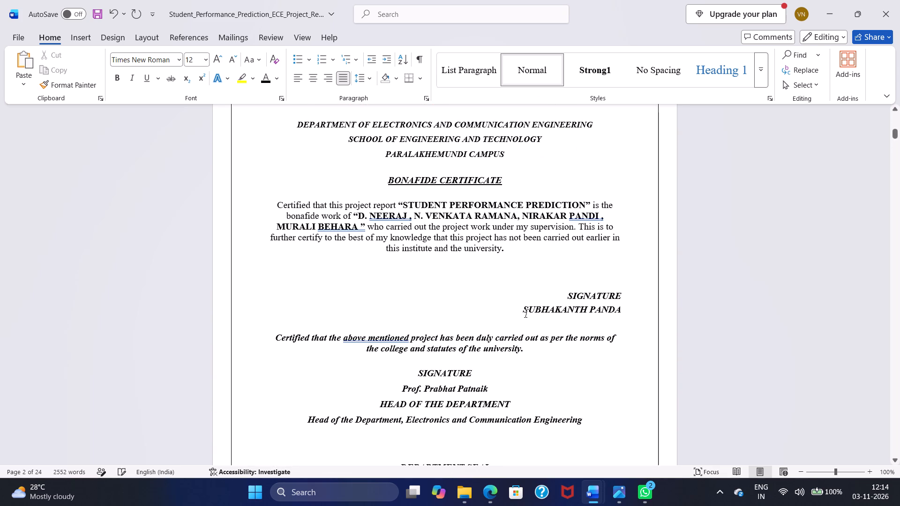
{"action": "left_click", "coordinate": [525, 313]}
{"action": "left_click_drag", "start_coordinate": [522, 310], "coordinate": [611, 311]}
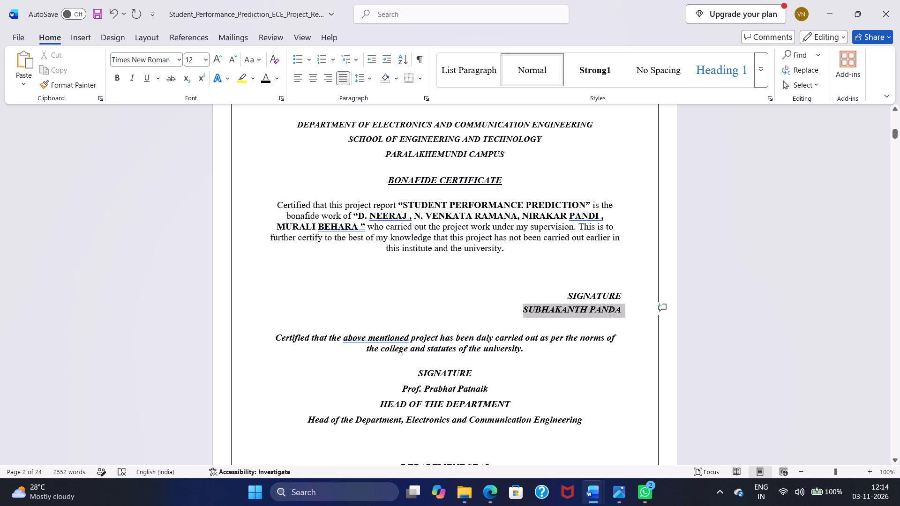
{"action": "left_click_drag", "start_coordinate": [611, 311], "coordinate": [616, 311]}
{"action": "key", "text": "ctrl+c"}
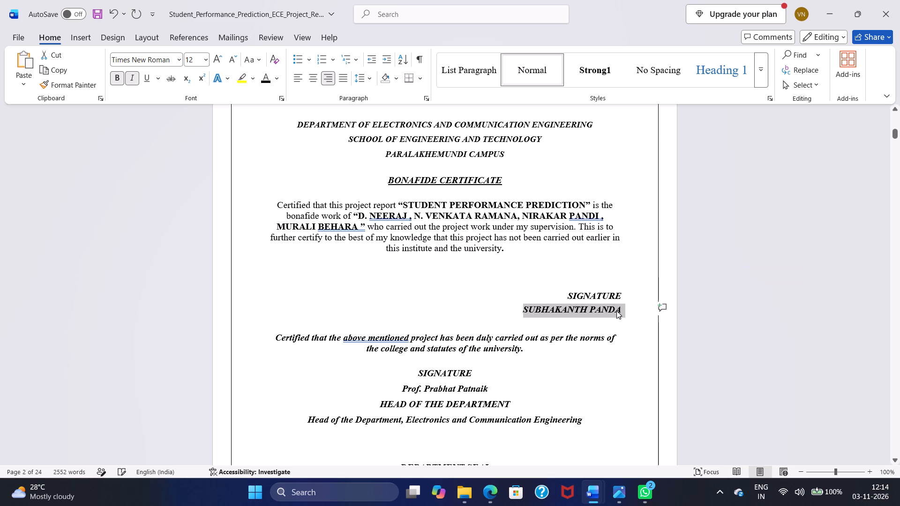
{"action": "scroll", "coordinate": [583, 342], "scroll_direction": "down", "scroll_amount": 3}
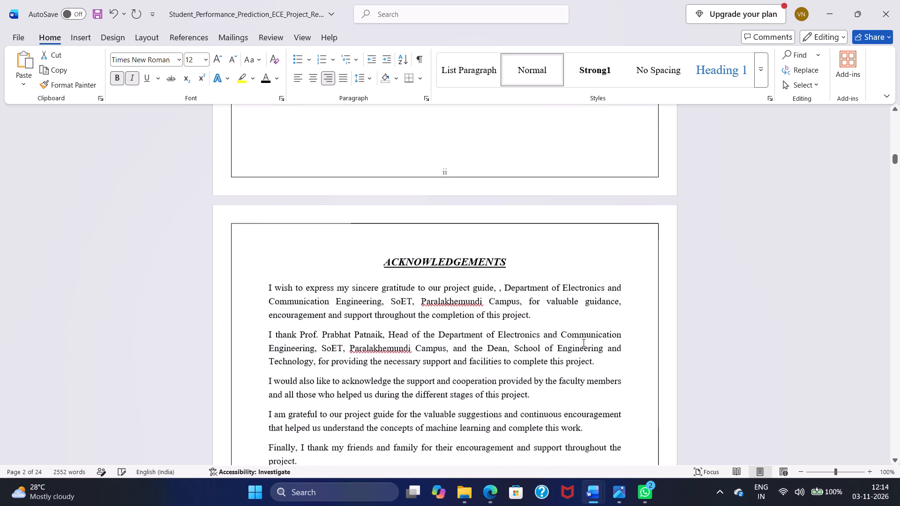
{"action": "scroll", "coordinate": [583, 342], "scroll_direction": "down", "scroll_amount": 1}
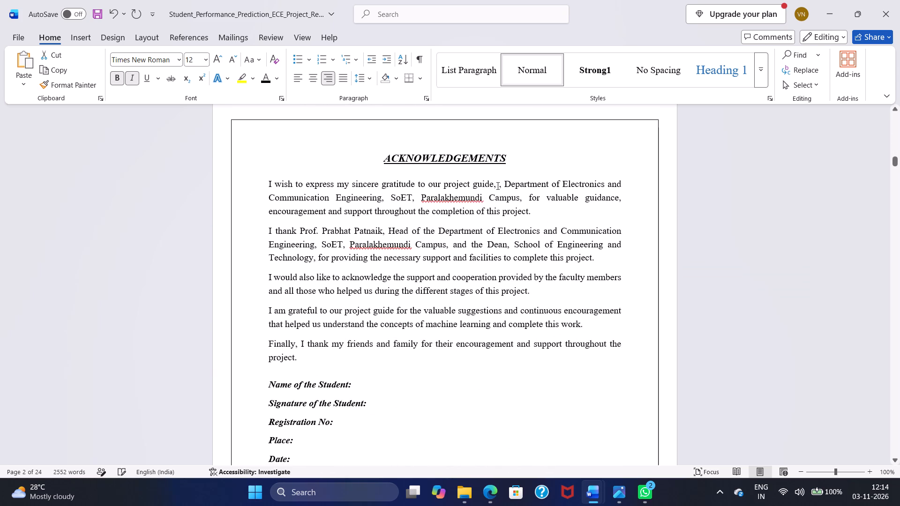
{"action": "left_click", "coordinate": [496, 186]}
{"action": "key", "text": "ctrl+v"}
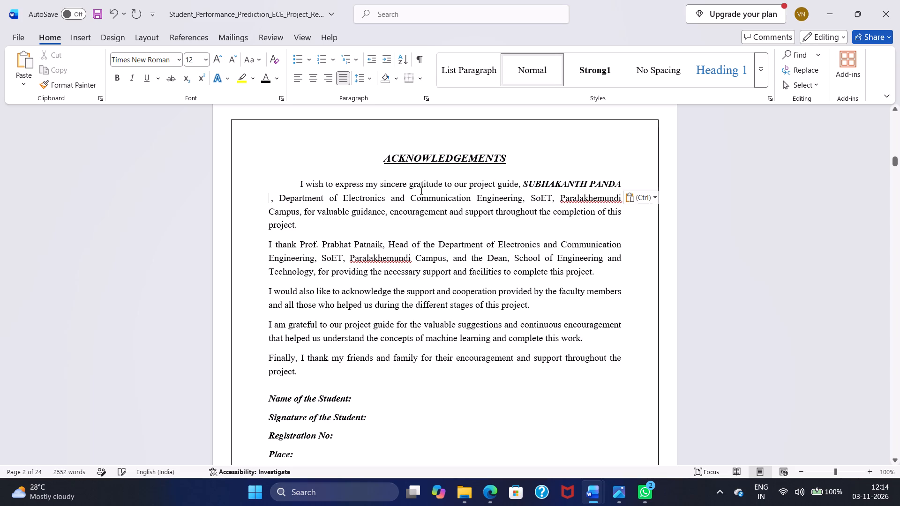
Remove the stray space and line break after the pasted guide's name, keeping a single comma directly behind it.
{"action": "left_click", "coordinate": [270, 201]}
{"action": "key", "text": "BackSpace"}
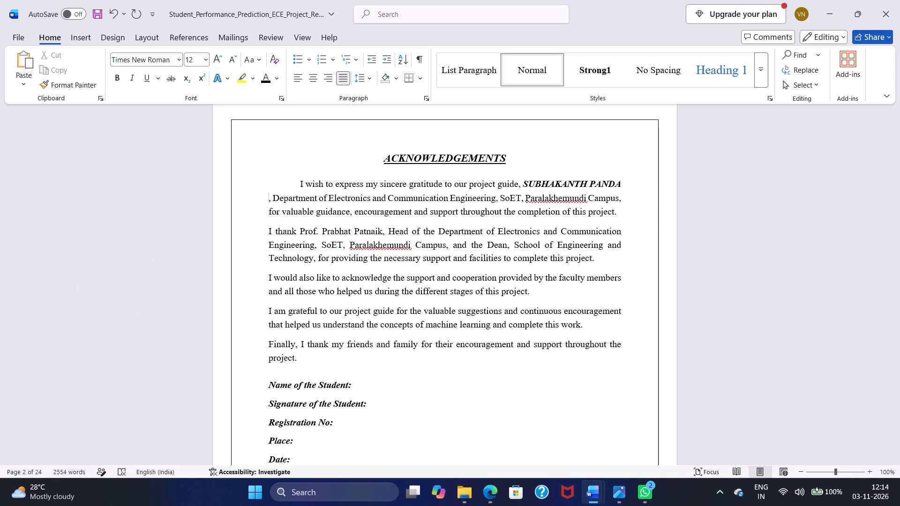
{"action": "left_click", "coordinate": [271, 201]}
{"action": "key", "text": "BackSpace"}
{"action": "key", "text": "BackSpace"}
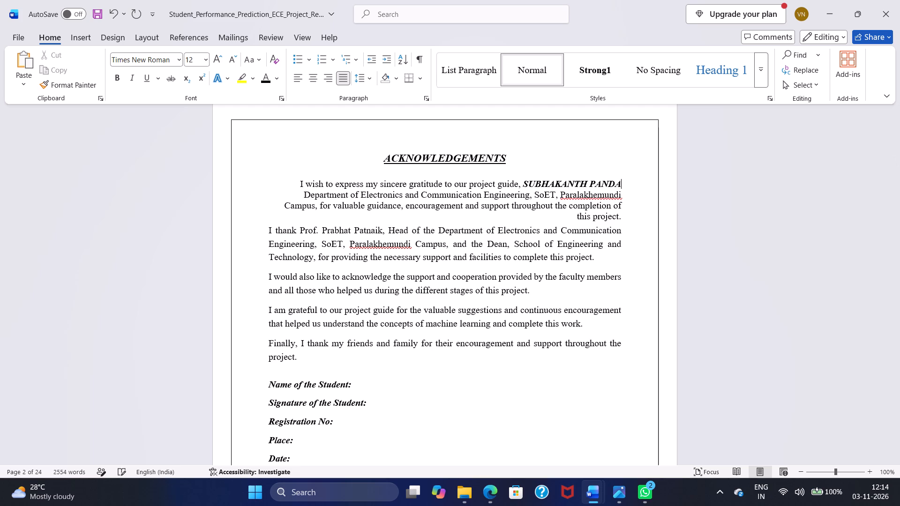
{"action": "key", "text": "comma"}
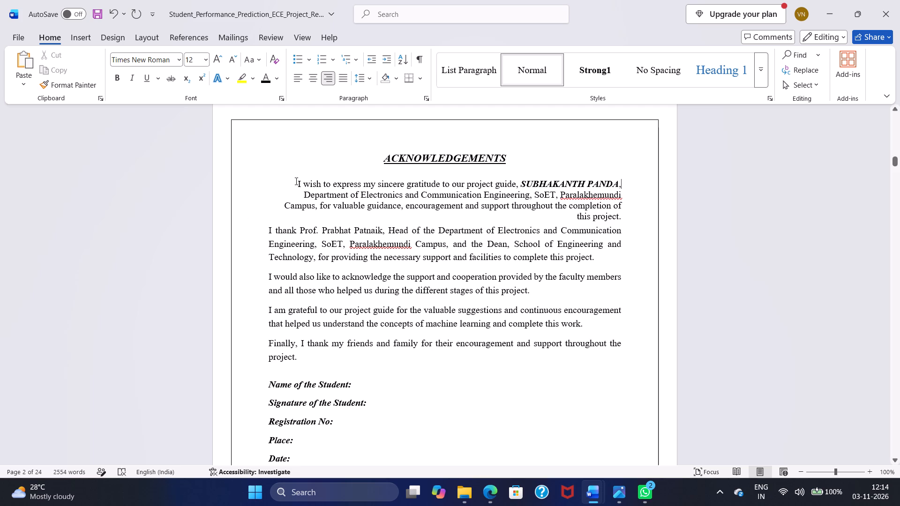
Left-align the first paragraph of the Acknowledgements, from "I wish to express" to "this project.".
{"action": "left_click_drag", "start_coordinate": [295, 181], "coordinate": [594, 215]}
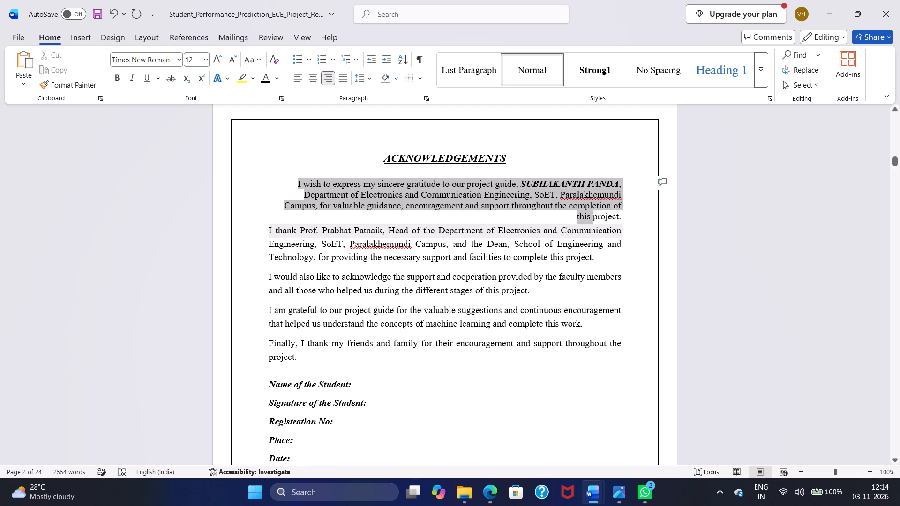
{"action": "left_click_drag", "start_coordinate": [594, 215], "coordinate": [639, 211]}
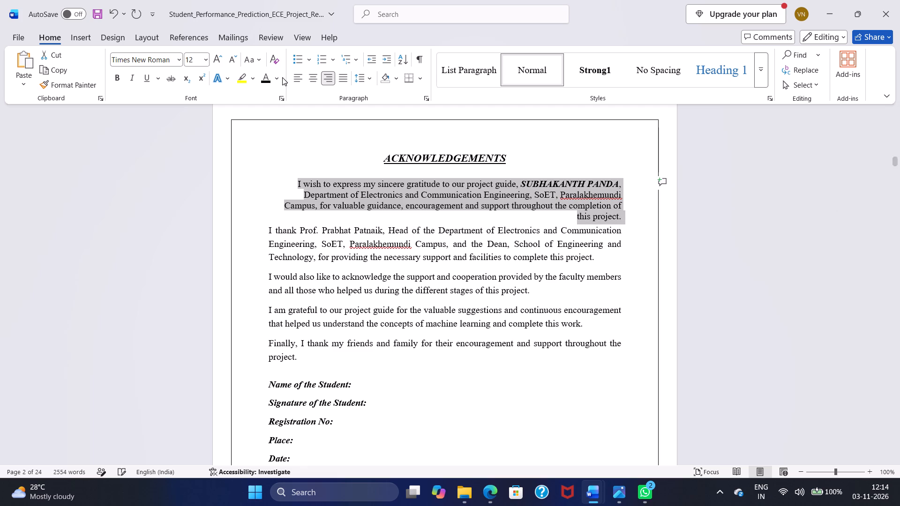
{"action": "left_click", "coordinate": [300, 76]}
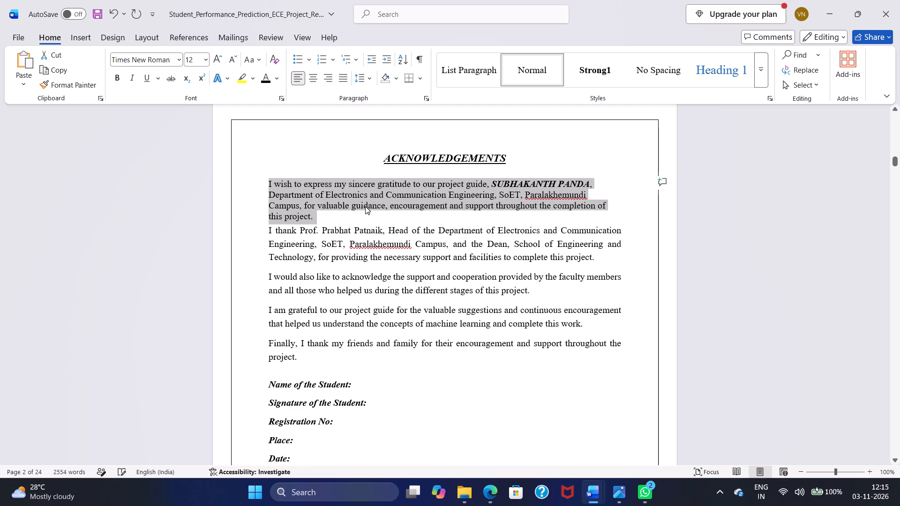
{"action": "left_click", "coordinate": [341, 216]}
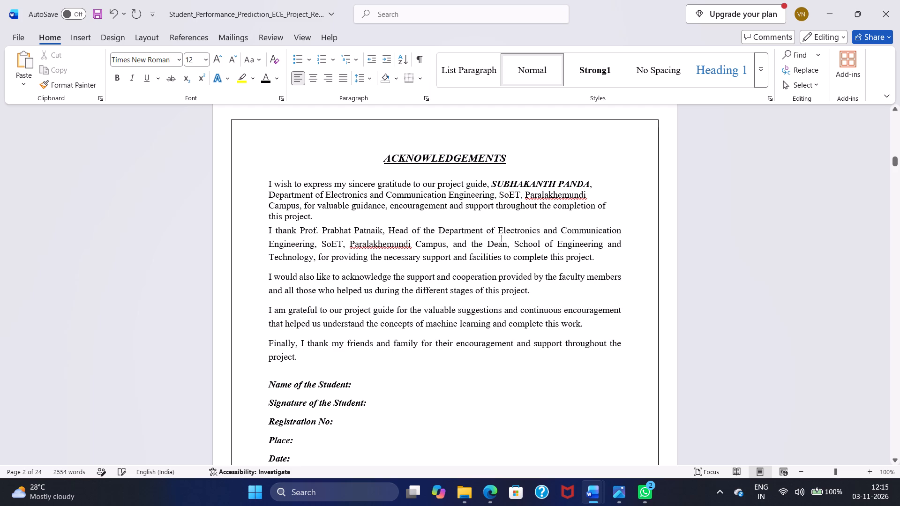
In the List of Figures, replace the literal "\t" after "Fig. 1" with spaces so its title lines up under "Title of the Figure".
{"action": "scroll", "coordinate": [403, 360], "scroll_direction": "down", "scroll_amount": 1}
{"action": "scroll", "coordinate": [403, 360], "scroll_direction": "up", "scroll_amount": 1}
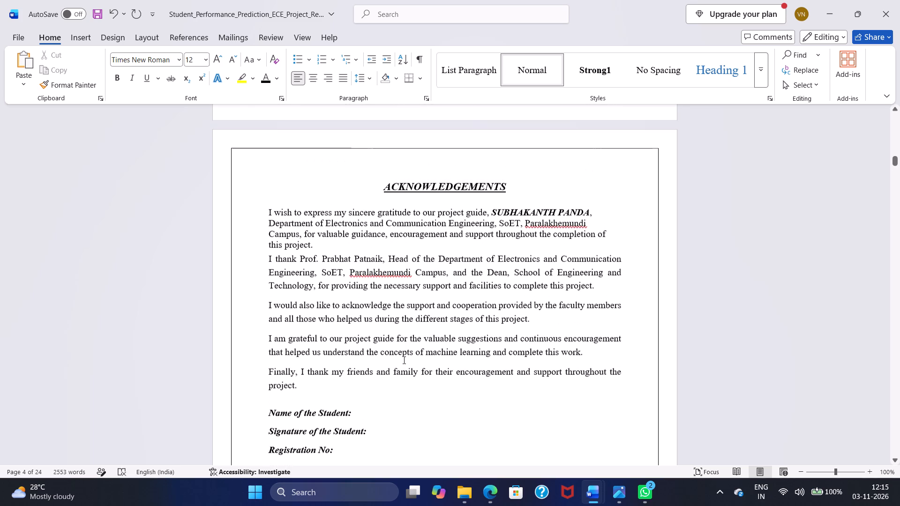
{"action": "scroll", "coordinate": [403, 360], "scroll_direction": "down", "scroll_amount": 2}
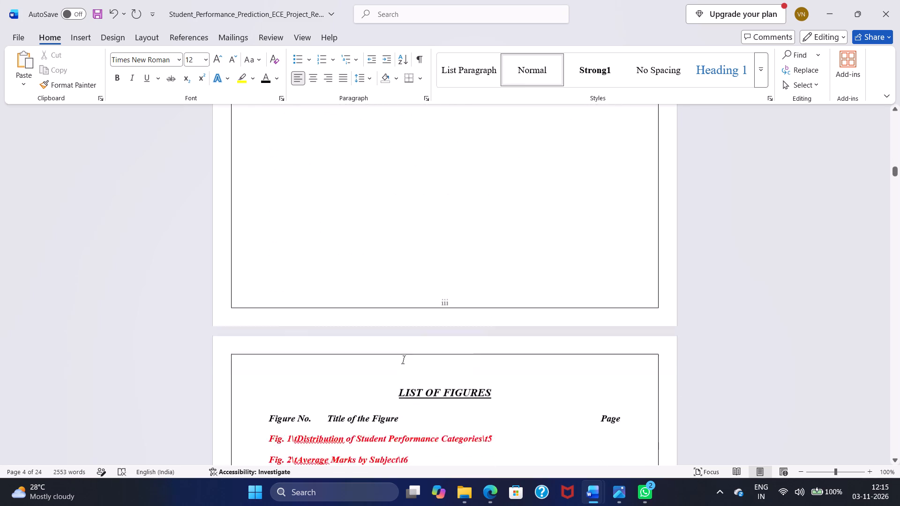
{"action": "scroll", "coordinate": [403, 360], "scroll_direction": "down", "scroll_amount": 3}
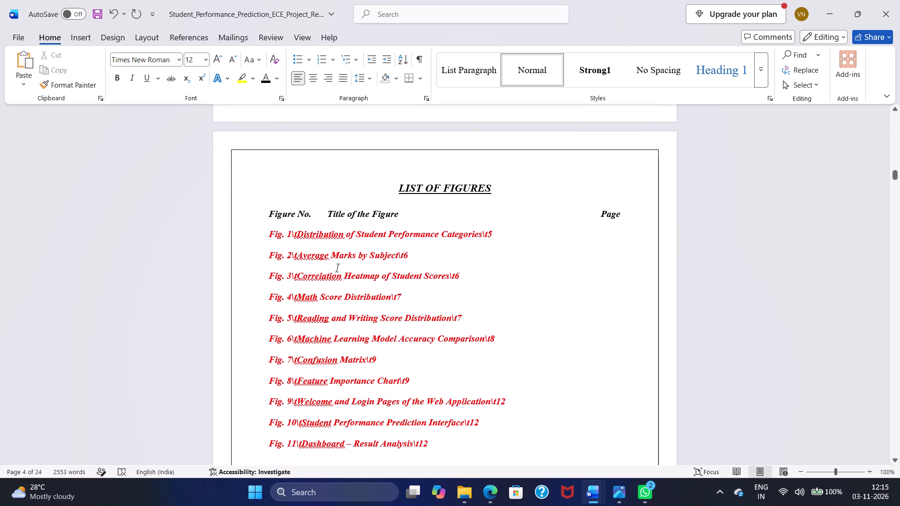
{"action": "left_click", "coordinate": [296, 235]}
{"action": "key", "text": "BackSpace"}
{"action": "key", "text": "BackSpace"}
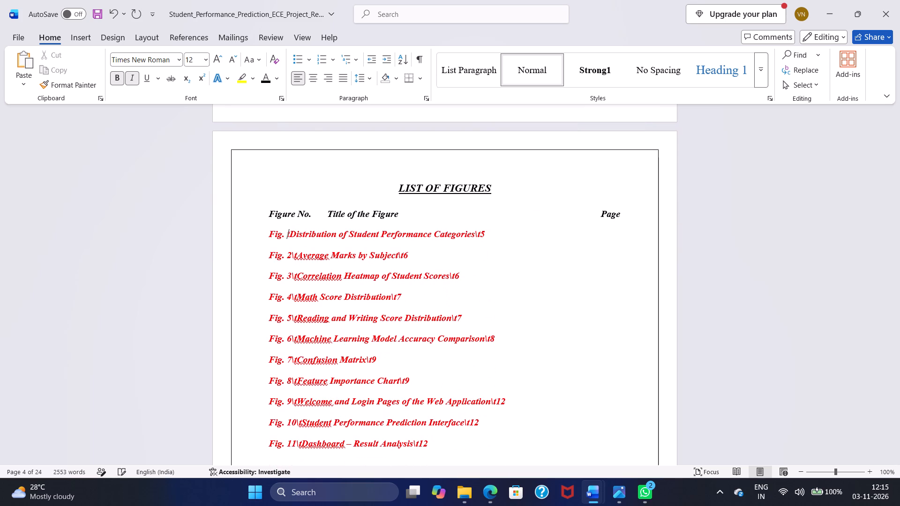
{"action": "key", "text": "ctrl+z"}
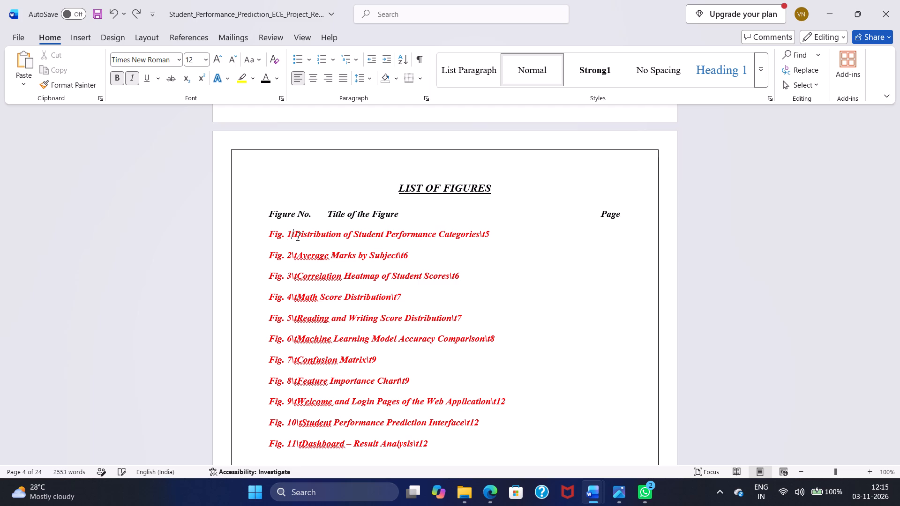
{"action": "key", "text": "space"}
{"action": "key", "text": "space"}
{"action": "key", "text": "space"}
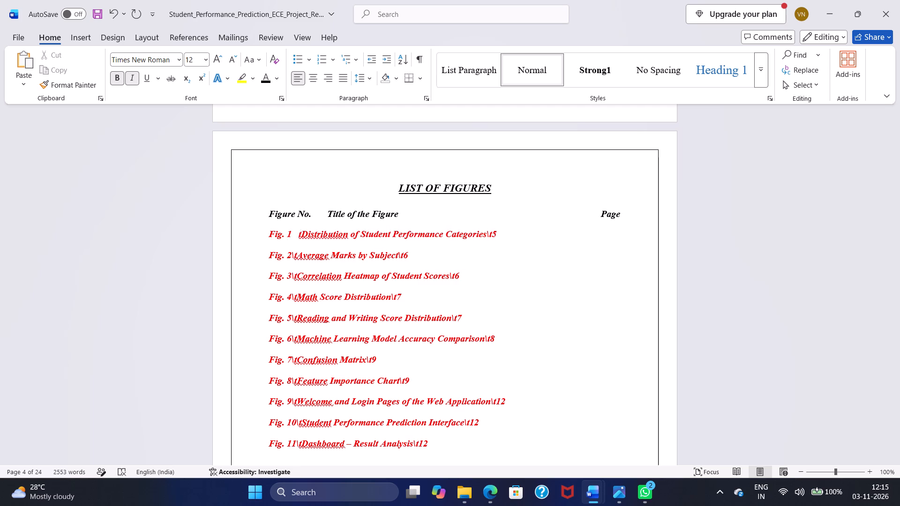
{"action": "left_click", "coordinate": [302, 234]}
{"action": "key", "text": "BackSpace"}
{"action": "key", "text": "space"}
{"action": "key", "text": "space"}
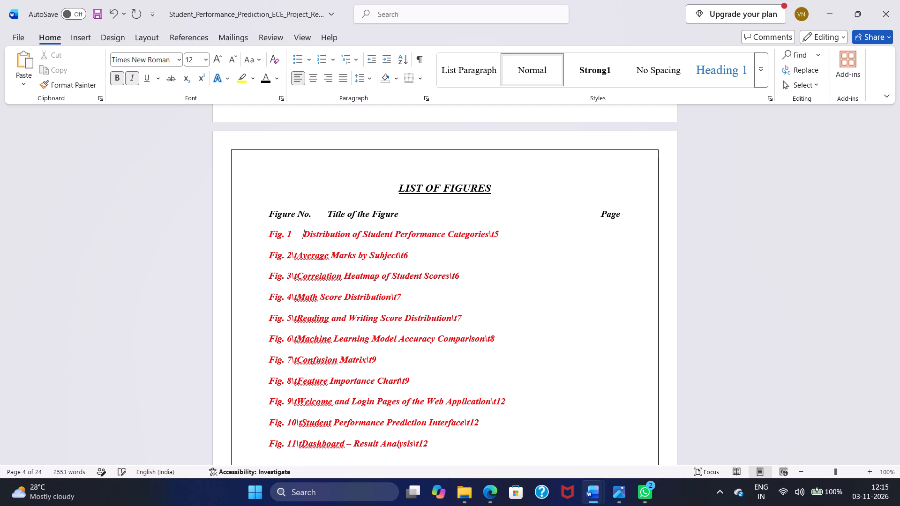
{"action": "key", "text": "space"}
{"action": "key", "text": "space"}
{"action": "key", "text": "space"}
{"action": "key", "text": "space"}
{"action": "key", "text": "space"}
{"action": "key", "text": "space"}
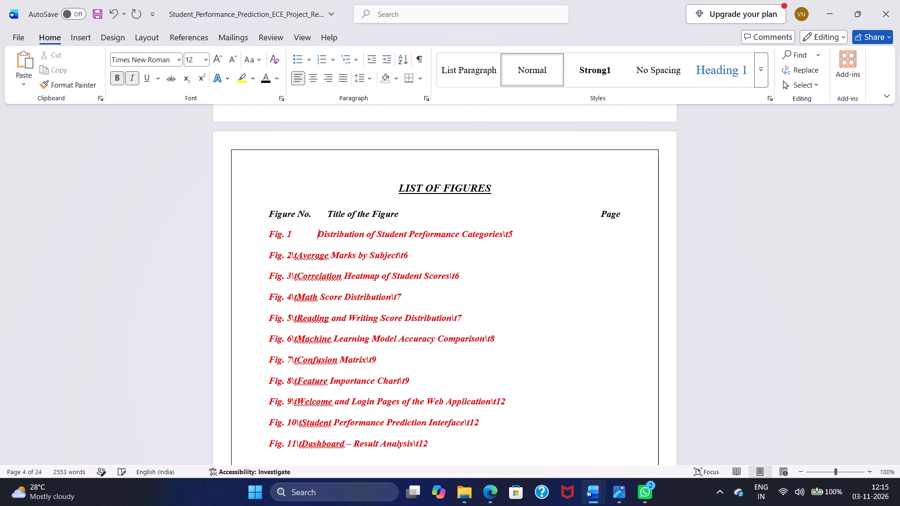
{"action": "key", "text": "space"}
{"action": "key", "text": "space"}
{"action": "key", "text": "space"}
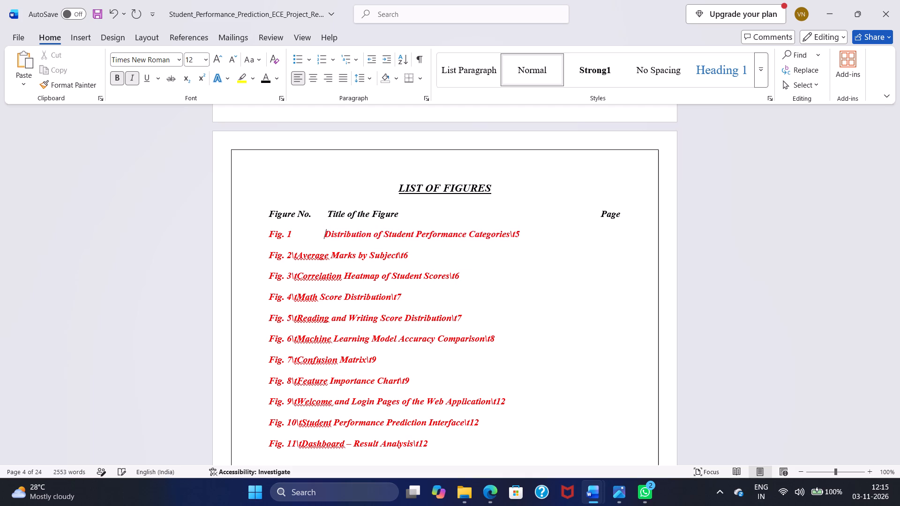
Delete the trailing "\t5" from the end of the Fig. 1 entry in the List of Figures.
{"action": "left_click", "coordinate": [525, 237]}
{"action": "key", "text": "BackSpace"}
{"action": "key", "text": "BackSpace"}
{"action": "key", "text": "BackSpace"}
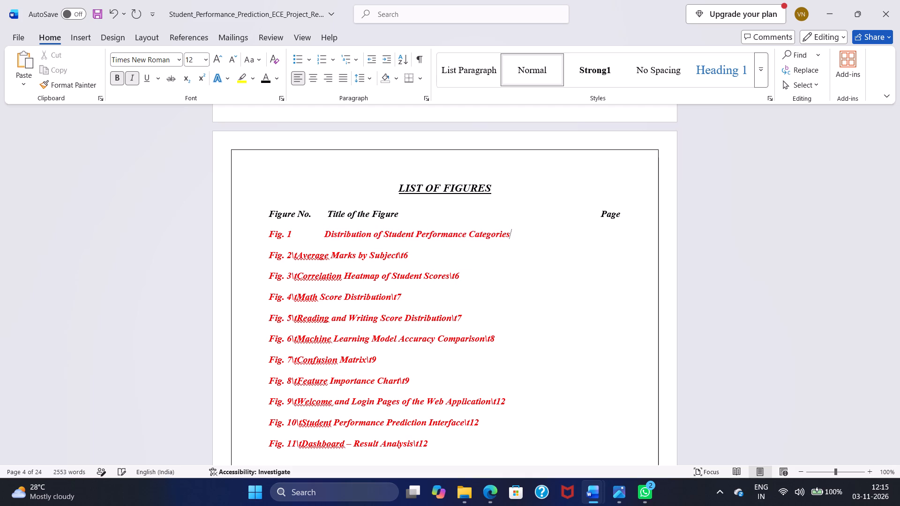
Look over the Acknowledgements, List of Figures and Table of Contents pages to compare their layout and page numbering.
{"action": "scroll", "coordinate": [525, 237], "scroll_direction": "up", "scroll_amount": 4}
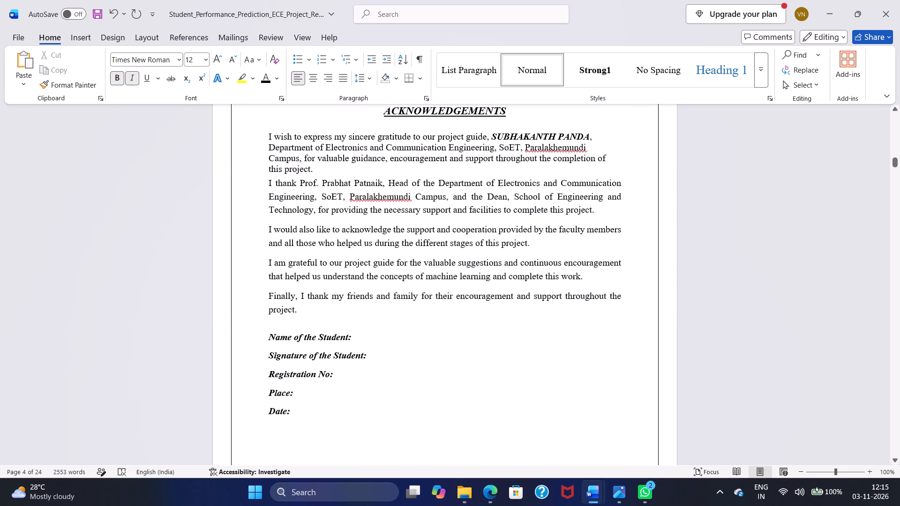
{"action": "scroll", "coordinate": [525, 237], "scroll_direction": "down", "scroll_amount": 4}
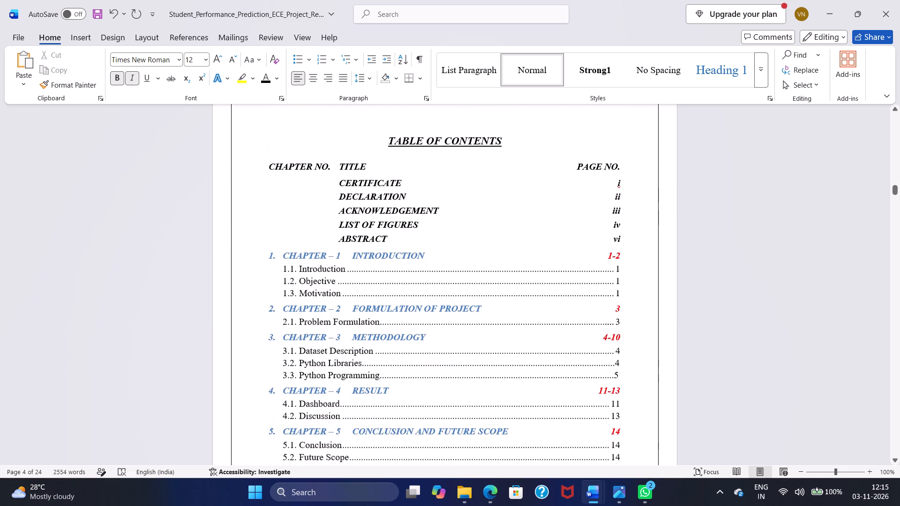
{"action": "scroll", "coordinate": [525, 237], "scroll_direction": "down", "scroll_amount": 1}
{"action": "scroll", "coordinate": [525, 237], "scroll_direction": "up", "scroll_amount": 3}
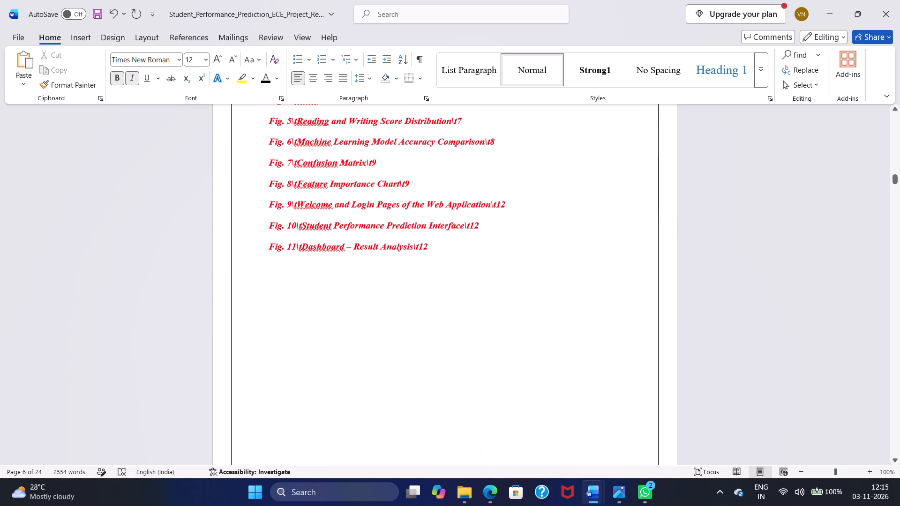
{"action": "scroll", "coordinate": [525, 237], "scroll_direction": "up", "scroll_amount": 1}
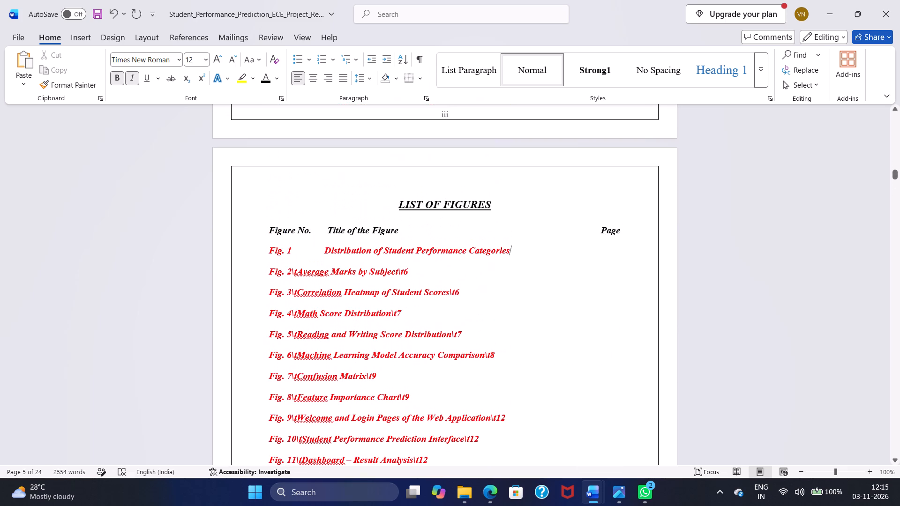
{"action": "scroll", "coordinate": [525, 237], "scroll_direction": "down", "scroll_amount": 3}
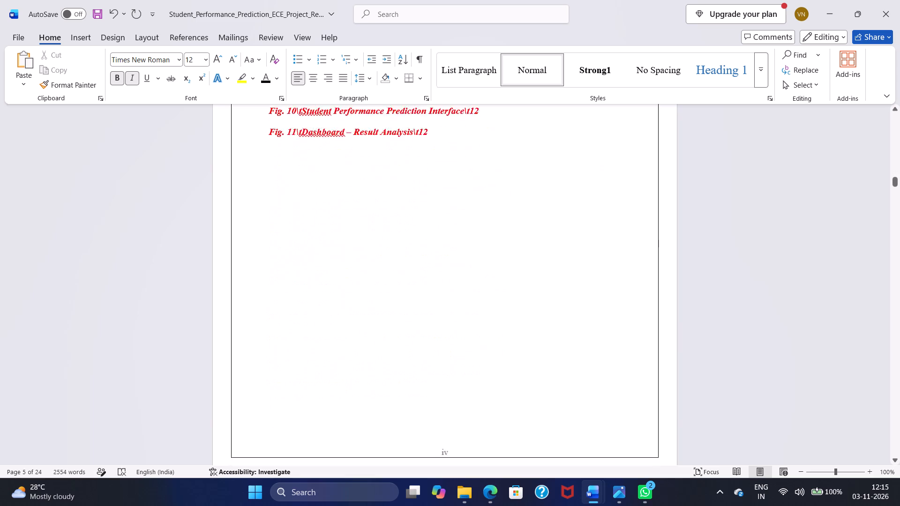
{"action": "scroll", "coordinate": [525, 237], "scroll_direction": "down", "scroll_amount": 4}
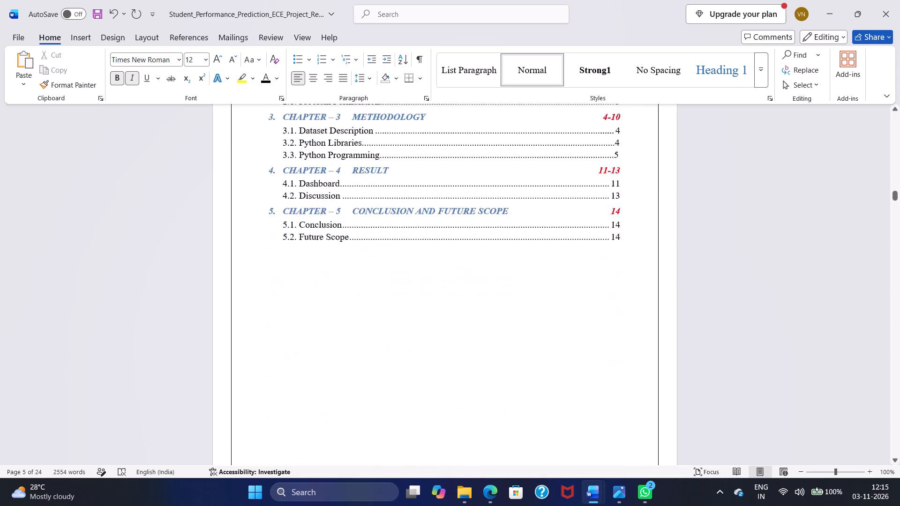
{"action": "scroll", "coordinate": [525, 237], "scroll_direction": "down", "scroll_amount": 1}
Replace the literal "\t" after "Fig. 2" with spaces so "Average Marks by Subject" lines up with the Fig. 1 title.
{"action": "scroll", "coordinate": [525, 237], "scroll_direction": "up", "scroll_amount": 2}
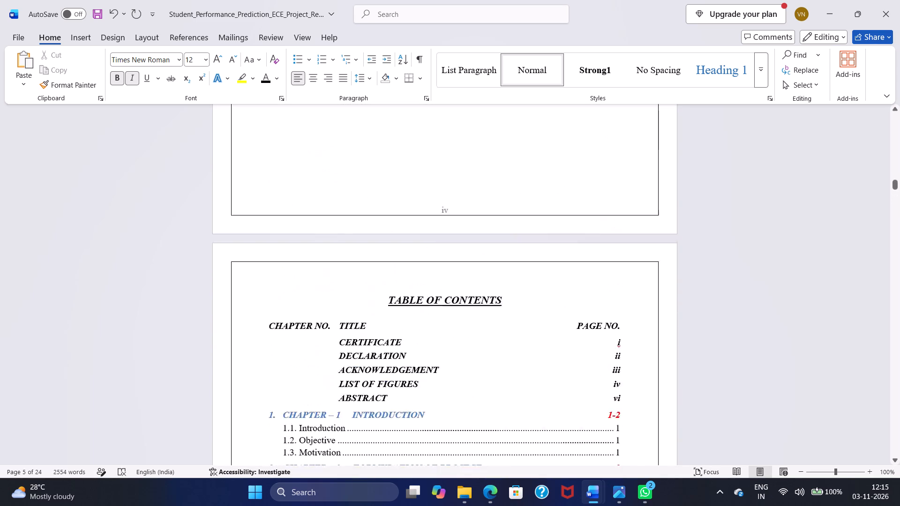
{"action": "scroll", "coordinate": [525, 237], "scroll_direction": "up", "scroll_amount": 3}
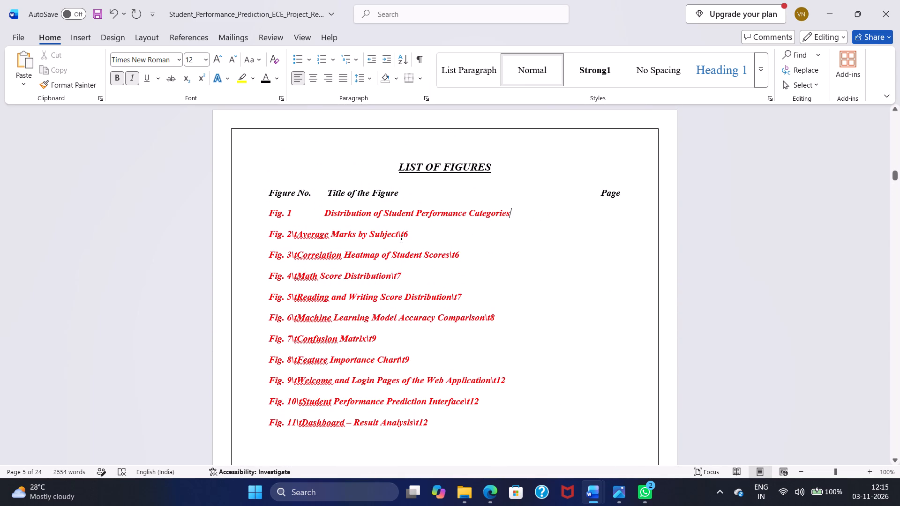
{"action": "left_click", "coordinate": [297, 236]}
{"action": "key", "text": "BackSpace"}
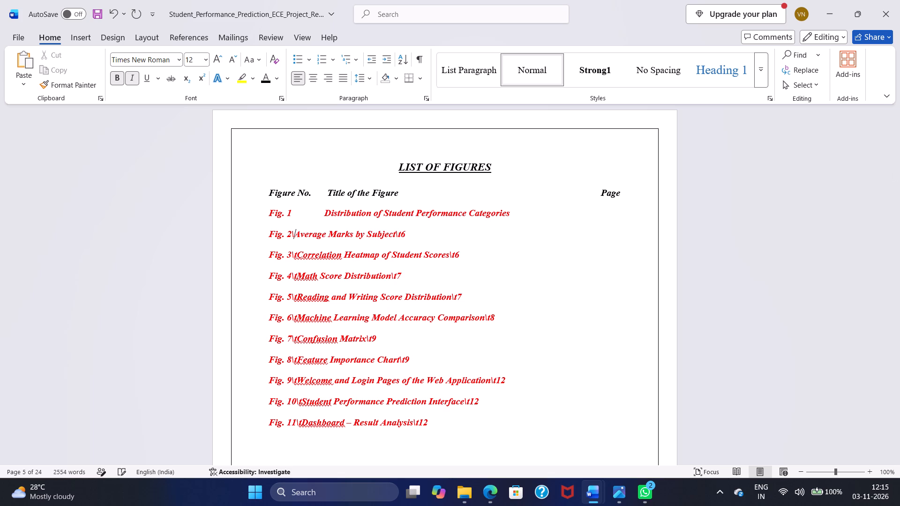
{"action": "key", "text": "BackSpace"}
{"action": "key", "text": "space"}
{"action": "key", "text": "space"}
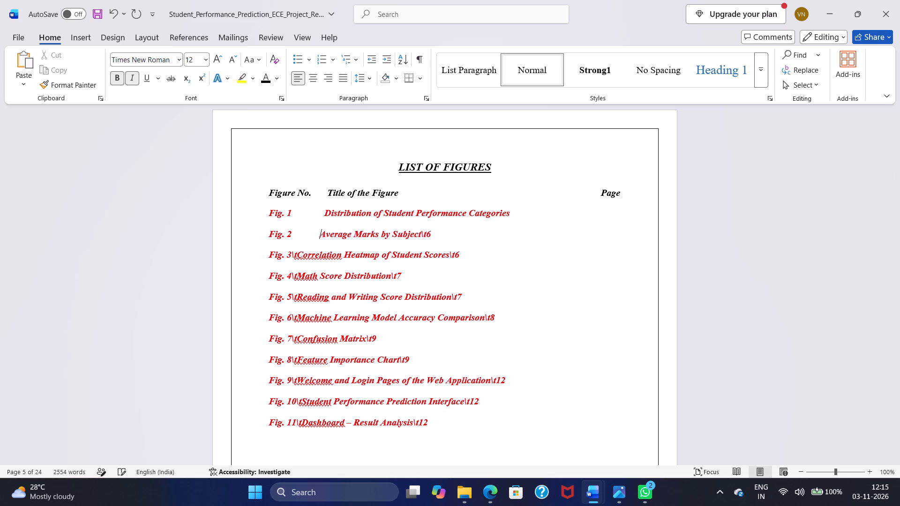
{"action": "key", "text": "space"}
{"action": "key", "text": "space"}
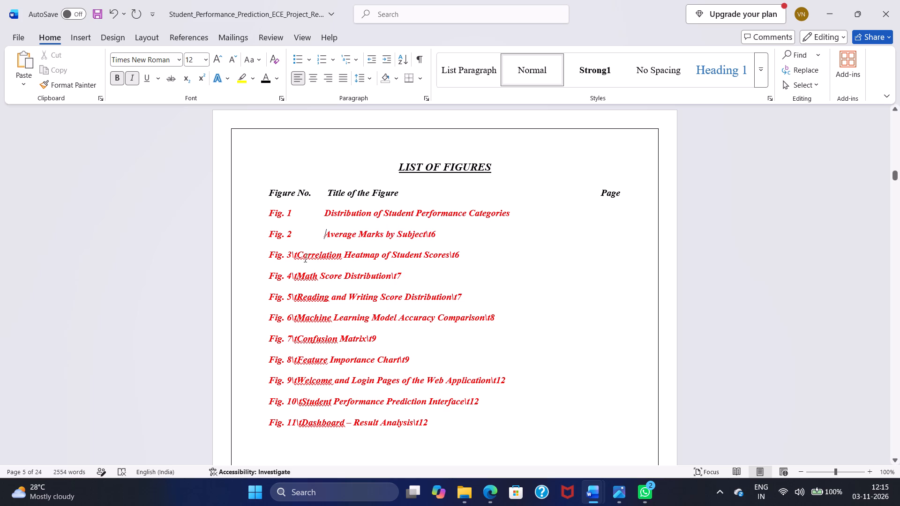
Replace the literal "\t" after "Fig. 3" with spaces so "Correlation Heatmap of Student Scores" lines up with the titles above.
{"action": "left_click", "coordinate": [298, 256]}
{"action": "key", "text": "BackSpace"}
{"action": "key", "text": "BackSpace"}
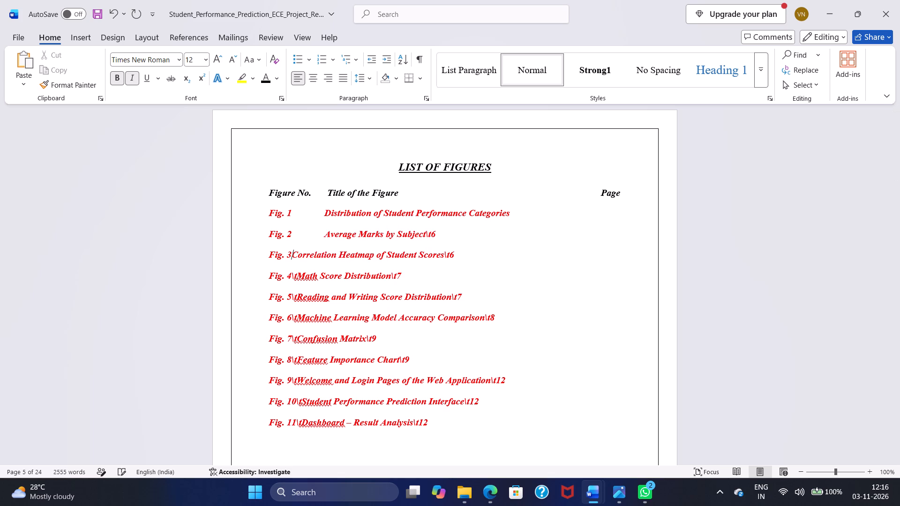
{"action": "key", "text": "space"}
{"action": "key", "text": "space"}
{"action": "key", "text": "space"}
{"action": "key", "text": "space"}
{"action": "key", "text": "space"}
{"action": "key", "text": "space"}
{"action": "key", "text": "space"}
{"action": "key", "text": "space"}
{"action": "key", "text": "space"}
{"action": "key", "text": "space"}
{"action": "key", "text": "space"}
{"action": "key", "text": "space"}
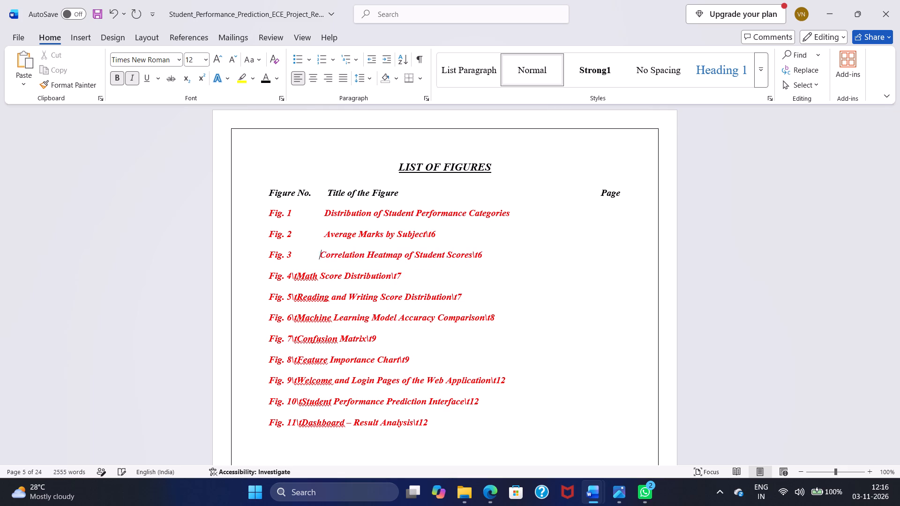
{"action": "key", "text": "space"}
{"action": "key", "text": "space"}
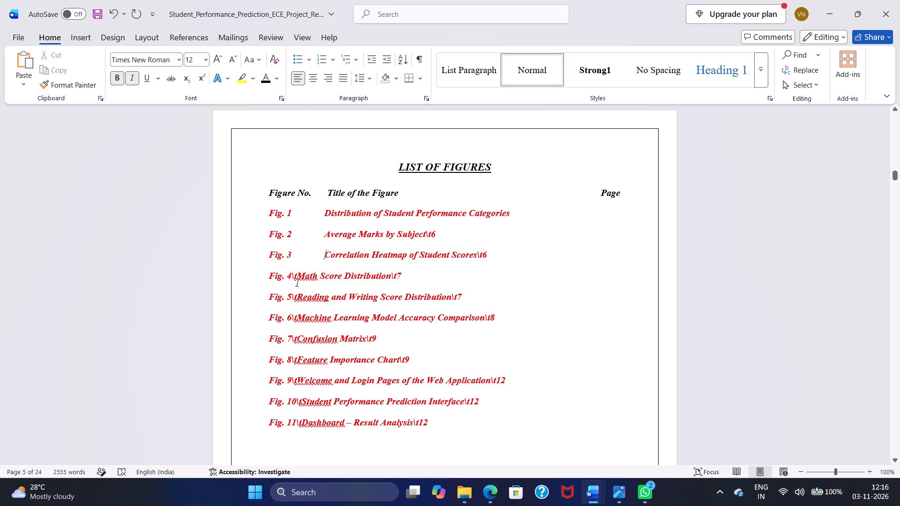
Replace the literal "\t" after "Fig. 4" with spaces so "Math Score Distribution" lines up with the titles above.
{"action": "left_click", "coordinate": [298, 280]}
{"action": "key", "text": "BackSpace"}
{"action": "key", "text": "BackSpace"}
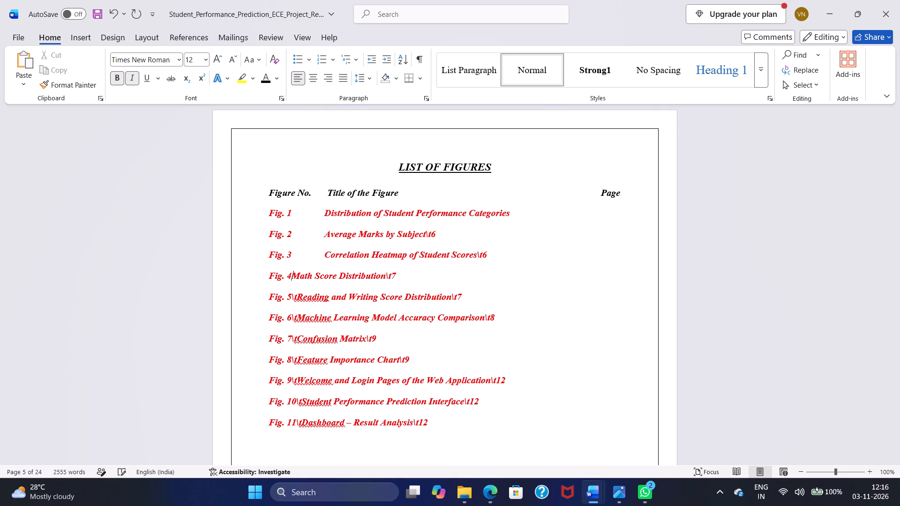
{"action": "key", "text": "space"}
{"action": "key", "text": "space"}
{"action": "key", "text": "space"}
{"action": "key", "text": "space"}
{"action": "key", "text": "space"}
{"action": "key", "text": "space"}
{"action": "key", "text": "space"}
{"action": "key", "text": "space"}
{"action": "key", "text": "space"}
{"action": "key", "text": "space"}
{"action": "key", "text": "space"}
{"action": "key", "text": "space"}
{"action": "key", "text": "space"}
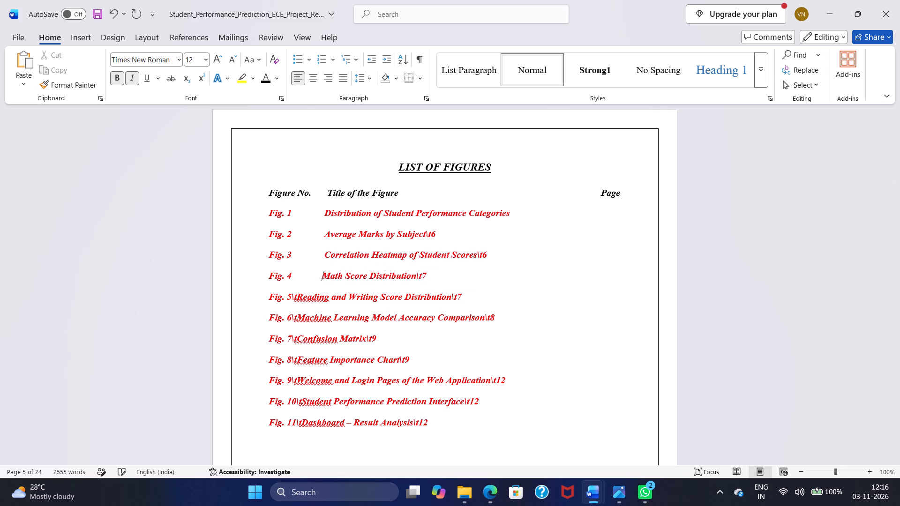
{"action": "key", "text": "space"}
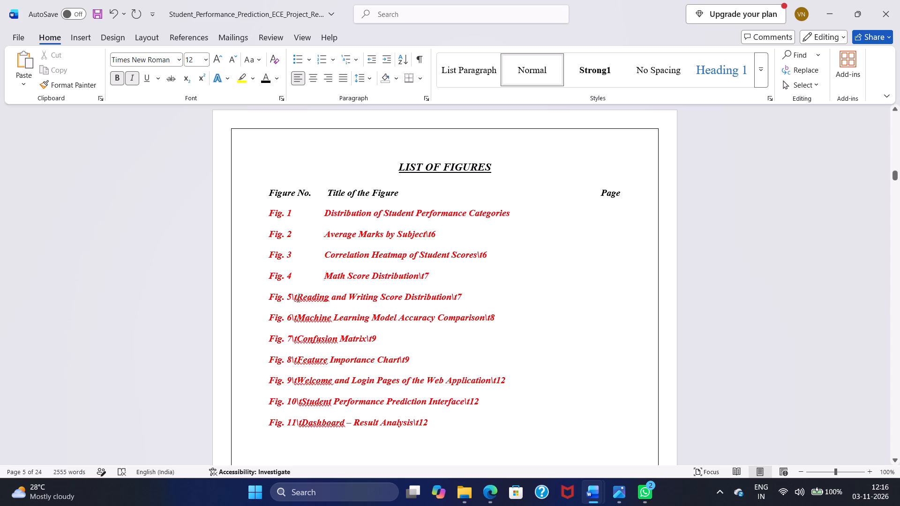
Replace the literal "\t" after "Fig. 5" with spaces so "Reading and Writing Score Distribution" lines up with the titles above.
{"action": "left_click", "coordinate": [299, 298]}
{"action": "key", "text": "BackSpace"}
{"action": "key", "text": "BackSpace"}
{"action": "key", "text": "space"}
{"action": "key", "text": "space"}
{"action": "key", "text": "space"}
{"action": "key", "text": "space"}
{"action": "key", "text": "space"}
{"action": "key", "text": "space"}
{"action": "key", "text": "space"}
{"action": "key", "text": "space"}
{"action": "key", "text": "space"}
{"action": "key", "text": "space"}
{"action": "key", "text": "space"}
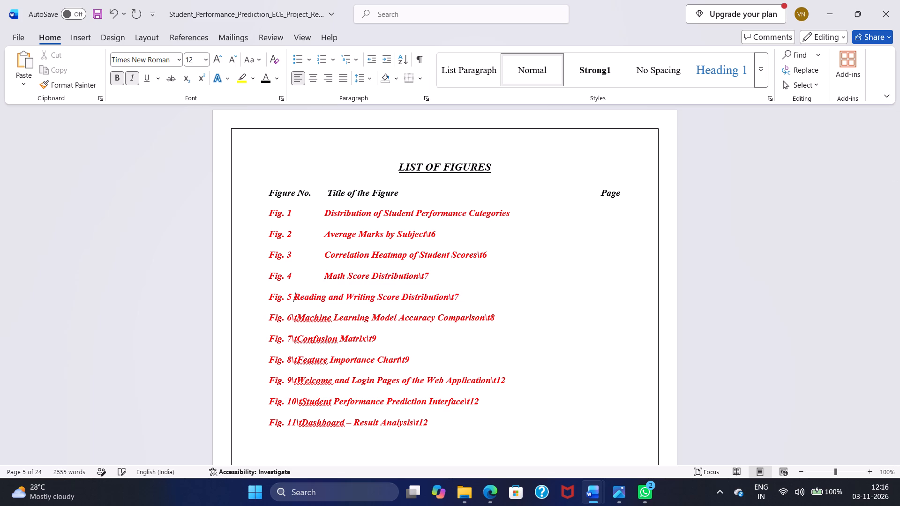
{"action": "key", "text": "space"}
{"action": "key", "text": "space"}
{"action": "key", "text": "space"}
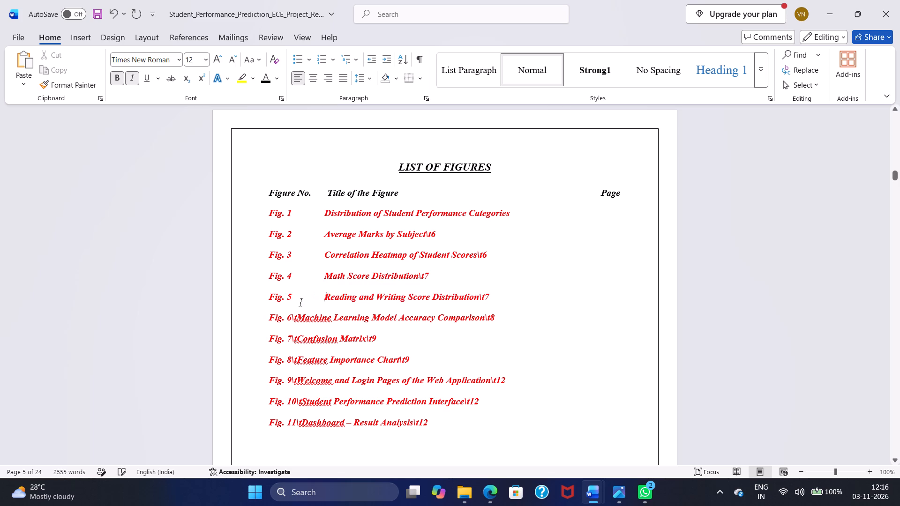
Replace the literal "\t" after "Fig. 6" with spaces so "Machine Learning Model Accuracy Comparison" roughly lines up with the titles above.
{"action": "left_click", "coordinate": [300, 319]}
{"action": "key", "text": "BackSpace"}
{"action": "key", "text": "BackSpace"}
{"action": "key", "text": "space"}
{"action": "key", "text": "space"}
{"action": "key", "text": "space"}
{"action": "key", "text": "space"}
{"action": "key", "text": "space"}
{"action": "key", "text": "space"}
{"action": "key", "text": "space"}
{"action": "key", "text": "space"}
{"action": "key", "text": "space"}
{"action": "key", "text": "space"}
{"action": "key", "text": "space"}
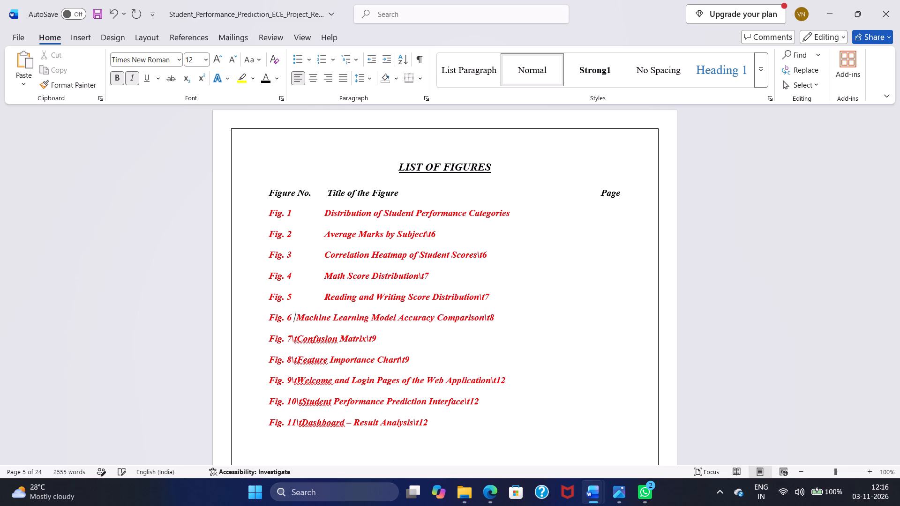
{"action": "key", "text": "space"}
{"action": "key", "text": "space"}
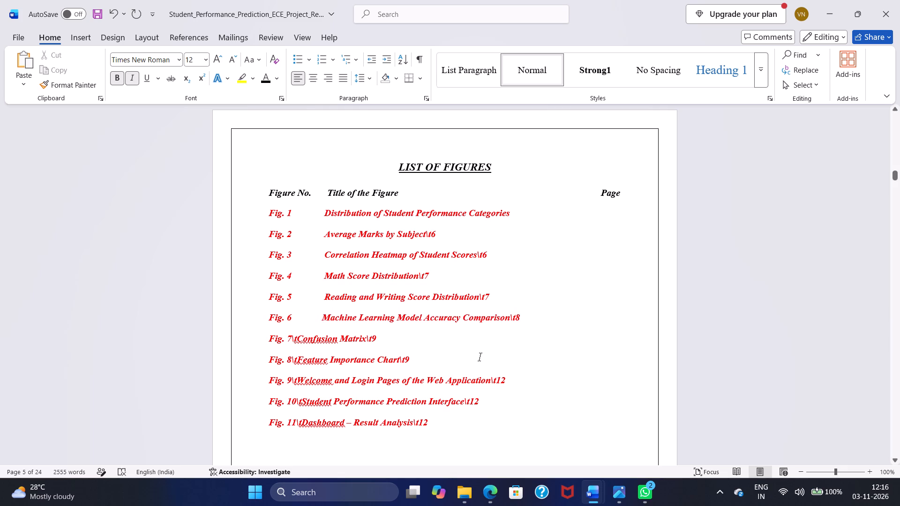
Replace the literal "\t" after "Fig. 7" with spaces so "Confusion Matrix" lines up with the Fig. 6 title.
{"action": "left_click", "coordinate": [299, 342]}
{"action": "key", "text": "BackSpace"}
{"action": "key", "text": "BackSpace"}
{"action": "key", "text": "space"}
{"action": "key", "text": "space"}
{"action": "key", "text": "space"}
{"action": "key", "text": "space"}
{"action": "key", "text": "space"}
{"action": "key", "text": "space"}
{"action": "key", "text": "space"}
{"action": "key", "text": "space"}
{"action": "key", "text": "space"}
{"action": "key", "text": "space"}
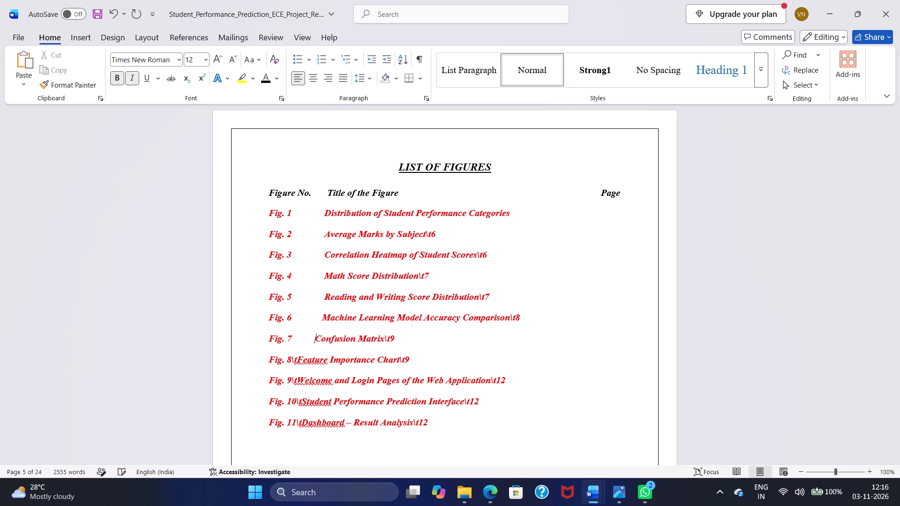
{"action": "key", "text": "space"}
{"action": "key", "text": "space"}
{"action": "key", "text": "space"}
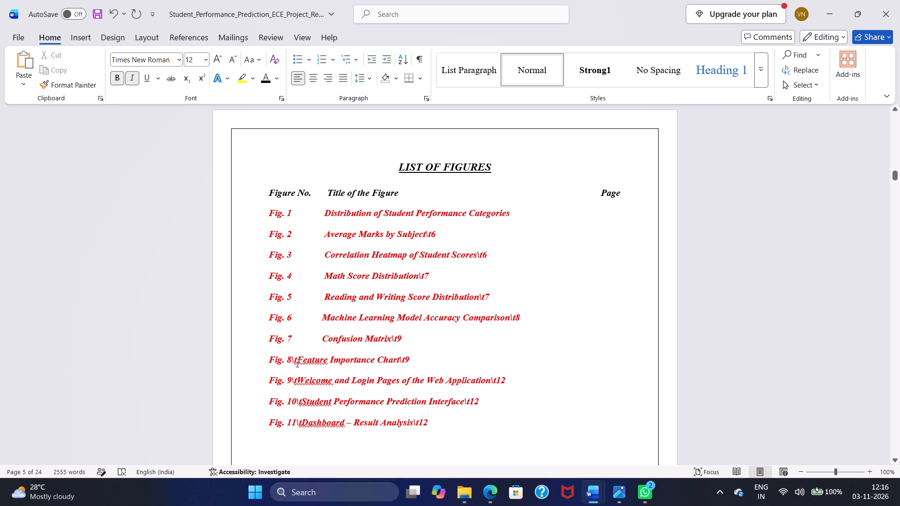
Replace the literal "\t" after "Fig. 8" with spaces, keeping the figure number, so "Feature Importance Chart" lines up with the Fig. 7 title.
{"action": "left_click", "coordinate": [298, 362]}
{"action": "key", "text": "BackSpace"}
{"action": "key", "text": "BackSpace"}
{"action": "key", "text": "BackSpace"}
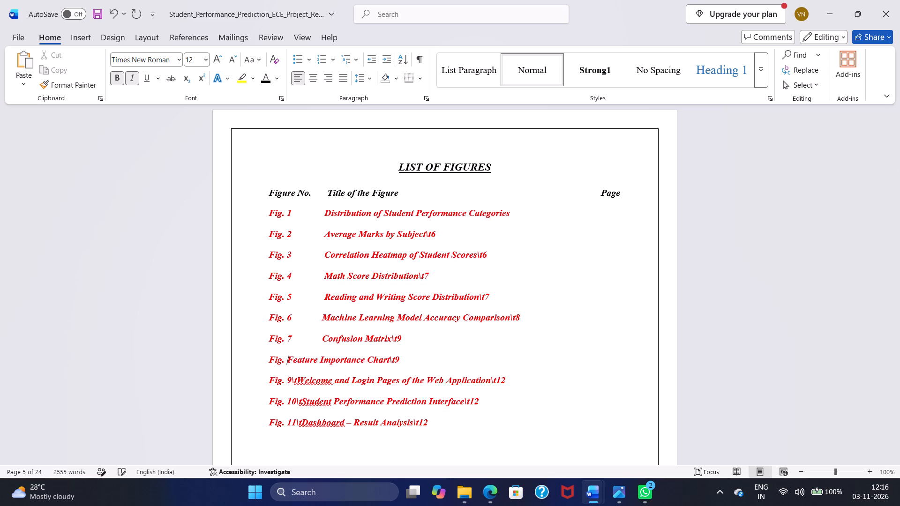
{"action": "key", "text": "ctrl+z"}
{"action": "key", "text": "space"}
{"action": "key", "text": "space"}
{"action": "key", "text": "space"}
{"action": "key", "text": "space"}
{"action": "key", "text": "space"}
{"action": "key", "text": "space"}
{"action": "key", "text": "space"}
{"action": "key", "text": "space"}
{"action": "key", "text": "space"}
{"action": "key", "text": "space"}
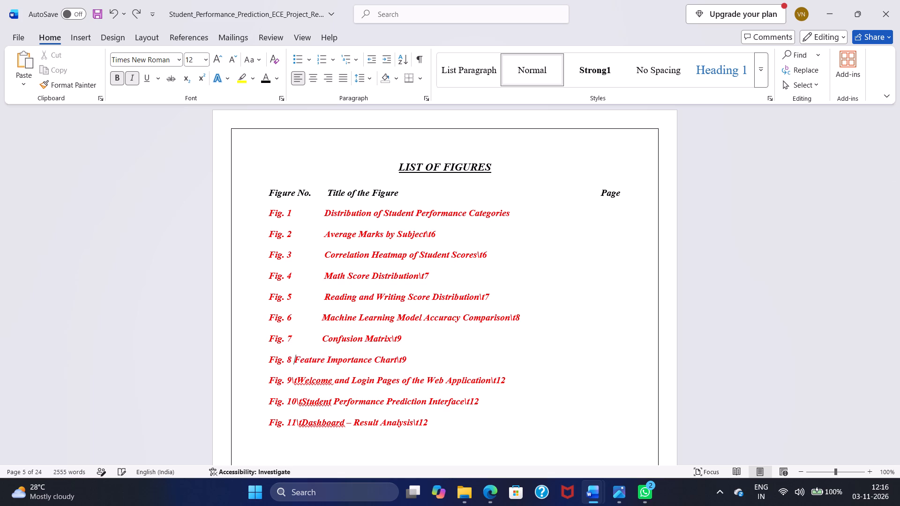
{"action": "key", "text": "space"}
{"action": "key", "text": "space"}
{"action": "key", "text": "space"}
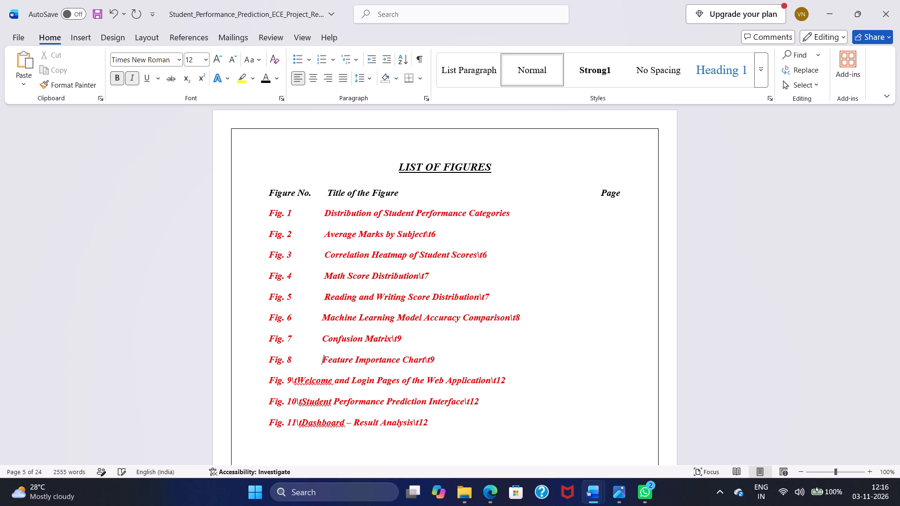
Replace the literal "\t" after "Fig. 9" with spaces so "Welcome and Login Pages of the Web Application" roughly lines up with the titles above.
{"action": "left_click_drag", "start_coordinate": [293, 383], "coordinate": [299, 383]}
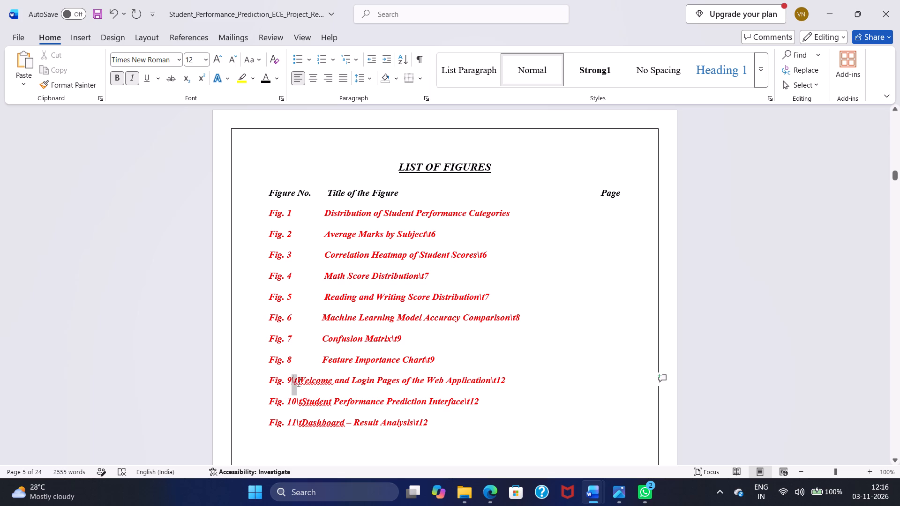
{"action": "left_click_drag", "start_coordinate": [299, 383], "coordinate": [299, 381]}
{"action": "left_click", "coordinate": [299, 381]}
{"action": "key", "text": "BackSpace"}
{"action": "key", "text": "BackSpace"}
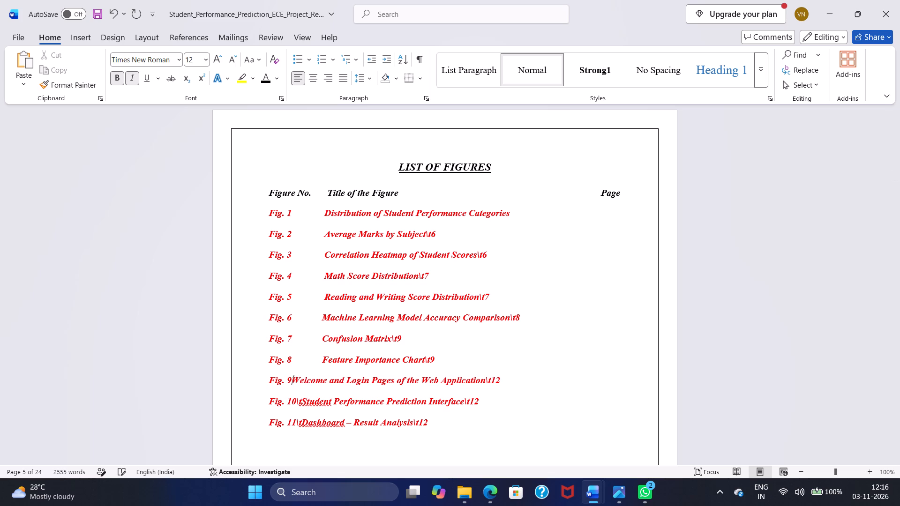
{"action": "key", "text": "space"}
{"action": "key", "text": "space"}
{"action": "key", "text": "space"}
{"action": "key", "text": "space"}
{"action": "key", "text": "space"}
{"action": "key", "text": "space"}
{"action": "key", "text": "space"}
{"action": "key", "text": "space"}
{"action": "key", "text": "space"}
{"action": "key", "text": "space"}
{"action": "key", "text": "space"}
{"action": "key", "text": "space"}
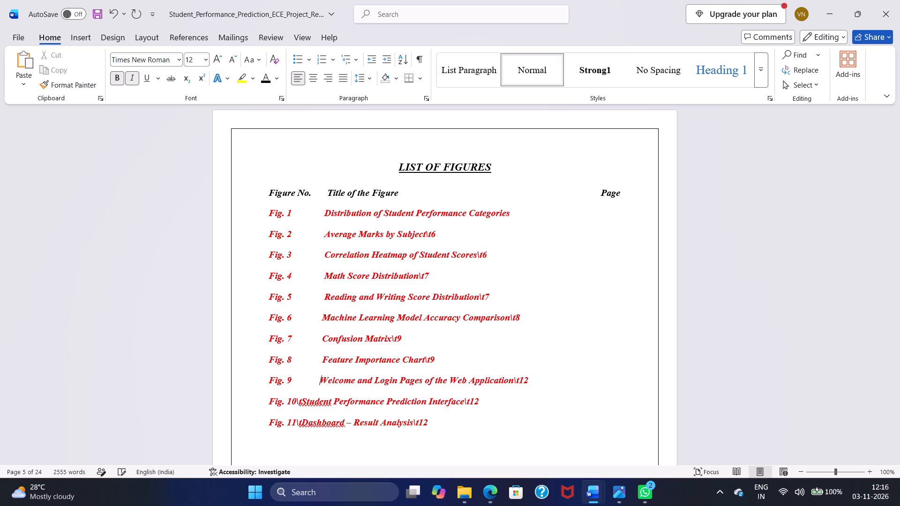
Replace the literal "\t" after "Fig. 10" with spaces to bring "Student Performance Prediction Interface" close to the title column.
{"action": "left_click", "coordinate": [302, 402]}
{"action": "key", "text": "BackSpace"}
{"action": "key", "text": "BackSpace"}
{"action": "key", "text": "space"}
{"action": "key", "text": "space"}
{"action": "key", "text": "space"}
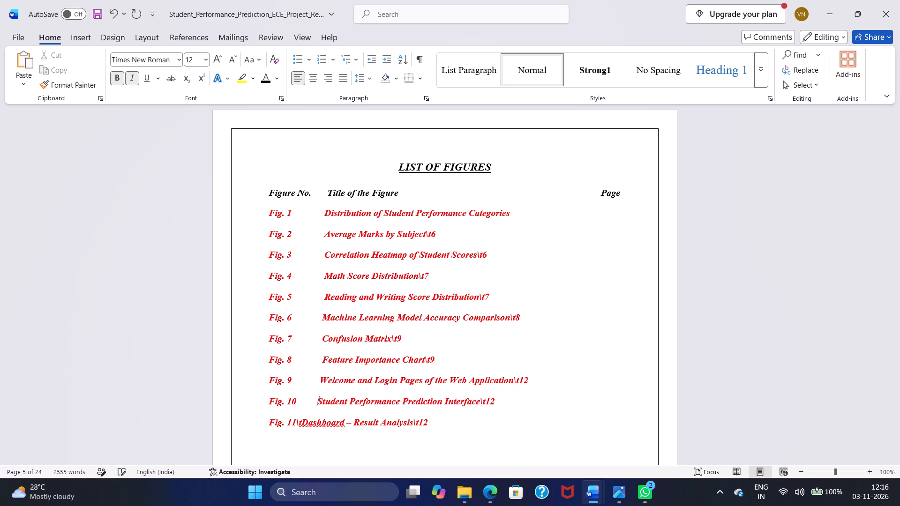
Replace the literal "\t" after "Fig. 11" with spaces so "Dashboard – Result Analysis" lines up with the Fig. 10 title.
{"action": "left_click", "coordinate": [303, 426]}
{"action": "key", "text": "BackSpace"}
{"action": "key", "text": "BackSpace"}
{"action": "key", "text": "space"}
{"action": "key", "text": "space"}
{"action": "key", "text": "space"}
{"action": "key", "text": "space"}
{"action": "key", "text": "space"}
{"action": "key", "text": "space"}
{"action": "key", "text": "space"}
{"action": "key", "text": "space"}
{"action": "key", "text": "space"}
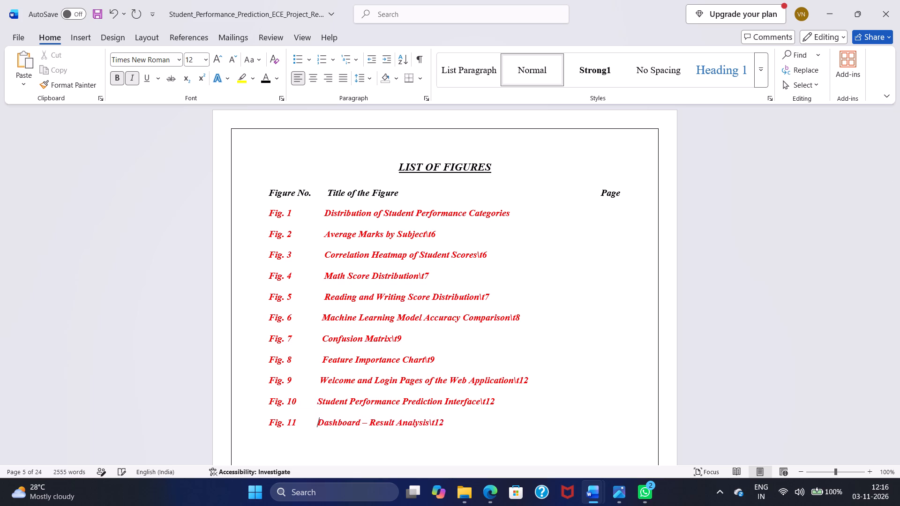
Delete the trailing "\t12" after "Dashboard – Result Analysis" in the Fig. 11 entry.
{"action": "left_click", "coordinate": [462, 427]}
{"action": "key", "text": "BackSpace"}
{"action": "key", "text": "BackSpace"}
{"action": "key", "text": "BackSpace"}
{"action": "key", "text": "BackSpace"}
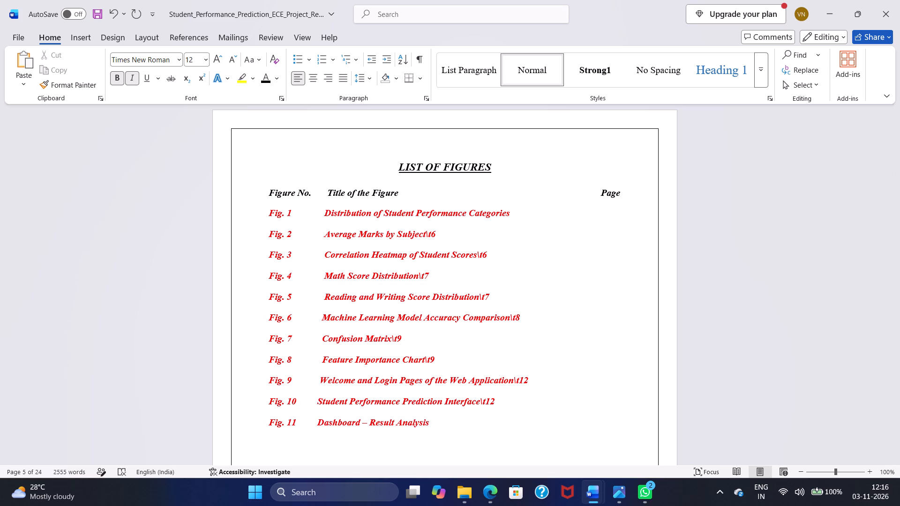
Delete the trailing "\t12" after "Student Performance Prediction Interface" in the Fig. 10 entry.
{"action": "key", "text": "Up"}
{"action": "key", "text": "Right"}
{"action": "key", "text": "Right"}
{"action": "key", "text": "Right"}
{"action": "key", "text": "Right"}
{"action": "key", "text": "Right"}
{"action": "key", "text": "Right"}
{"action": "key", "text": "Right"}
{"action": "key", "text": "Right"}
{"action": "key", "text": "Right"}
{"action": "key", "text": "Right"}
{"action": "key", "text": "Right"}
{"action": "key", "text": "Right"}
{"action": "key", "text": "Right"}
{"action": "key", "text": "Right"}
{"action": "key", "text": "Right"}
{"action": "key", "text": "Right"}
{"action": "key", "text": "Right"}
{"action": "key", "text": "Right"}
{"action": "key", "text": "BackSpace"}
{"action": "key", "text": "BackSpace"}
{"action": "key", "text": "BackSpace"}
{"action": "key", "text": "BackSpace"}
Delete the trailing "\t12" after "Welcome and Login Pages of the Web Application" in the Fig. 9 entry.
{"action": "key", "text": "Up"}
{"action": "key", "text": "Right"}
{"action": "key", "text": "Right"}
{"action": "key", "text": "Right"}
{"action": "key", "text": "Right"}
{"action": "key", "text": "Right"}
{"action": "key", "text": "Right"}
{"action": "key", "text": "Right"}
{"action": "key", "text": "Right"}
{"action": "key", "text": "Right"}
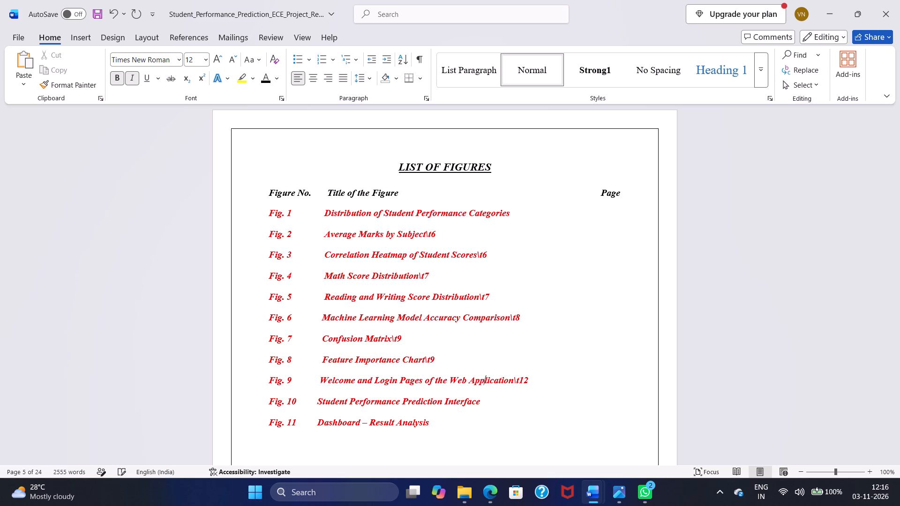
{"action": "key", "text": "Right"}
{"action": "key", "text": "Right"}
{"action": "key", "text": "Right"}
{"action": "key", "text": "Right"}
{"action": "key", "text": "BackSpace"}
{"action": "key", "text": "BackSpace"}
{"action": "key", "text": "BackSpace"}
{"action": "key", "text": "BackSpace"}
Delete the trailing "\t9" after "Feature Importance Chart" in Fig. 8 and after "Confusion Matrix" in Fig. 7.
{"action": "key", "text": "Up"}
{"action": "key", "text": "BackSpace"}
{"action": "key", "text": "BackSpace"}
{"action": "key", "text": "BackSpace"}
{"action": "key", "text": "Up"}
{"action": "key", "text": "BackSpace"}
{"action": "key", "text": "BackSpace"}
{"action": "key", "text": "BackSpace"}
Delete the trailing "\t8" after "Machine Learning Model Accuracy Comparison" in the Fig. 6 entry.
{"action": "key", "text": "Up"}
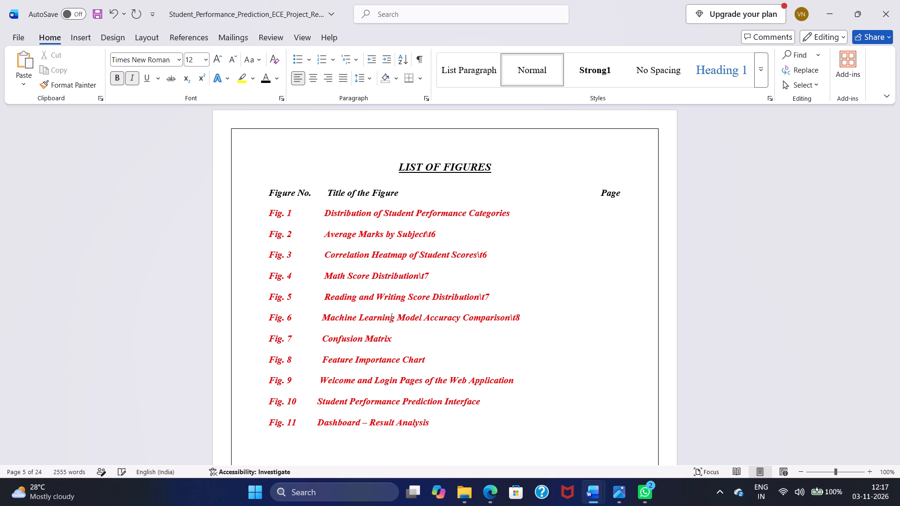
{"action": "key", "text": "Right"}
{"action": "key", "text": "Right"}
{"action": "key", "text": "Right"}
{"action": "key", "text": "Right"}
{"action": "key", "text": "Right"}
{"action": "key", "text": "Right"}
{"action": "key", "text": "Right"}
{"action": "key", "text": "Right"}
{"action": "key", "text": "Right"}
{"action": "key", "text": "Right"}
{"action": "key", "text": "Right"}
{"action": "key", "text": "Right"}
{"action": "key", "text": "Right"}
{"action": "key", "text": "Right"}
{"action": "key", "text": "Right"}
{"action": "key", "text": "Right"}
{"action": "key", "text": "Right"}
{"action": "key", "text": "Right"}
{"action": "key", "text": "Right"}
{"action": "key", "text": "Right"}
{"action": "key", "text": "Right"}
{"action": "key", "text": "Right"}
{"action": "key", "text": "BackSpace"}
{"action": "key", "text": "BackSpace"}
{"action": "key", "text": "BackSpace"}
Delete the trailing "\t7" after "Reading and Writing Score Distribution" in Fig. 5 and after "Math Score Distribution" in Fig. 4.
{"action": "key", "text": "Up"}
{"action": "key", "text": "BackSpace"}
{"action": "key", "text": "BackSpace"}
{"action": "key", "text": "BackSpace"}
{"action": "key", "text": "Up"}
{"action": "key", "text": "BackSpace"}
{"action": "key", "text": "BackSpace"}
{"action": "key", "text": "BackSpace"}
Delete the trailing "\t6" after "Correlation Heatmap of Student Scores" in the Fig. 3 entry.
{"action": "key", "text": "Up"}
{"action": "key", "text": "Right"}
{"action": "key", "text": "Right"}
{"action": "key", "text": "Right"}
{"action": "key", "text": "Right"}
{"action": "key", "text": "Right"}
{"action": "key", "text": "Right"}
{"action": "key", "text": "Right"}
{"action": "key", "text": "Right"}
{"action": "key", "text": "Right"}
{"action": "key", "text": "Right"}
{"action": "key", "text": "Right"}
{"action": "key", "text": "Right"}
{"action": "key", "text": "Right"}
{"action": "key", "text": "Right"}
{"action": "key", "text": "Right"}
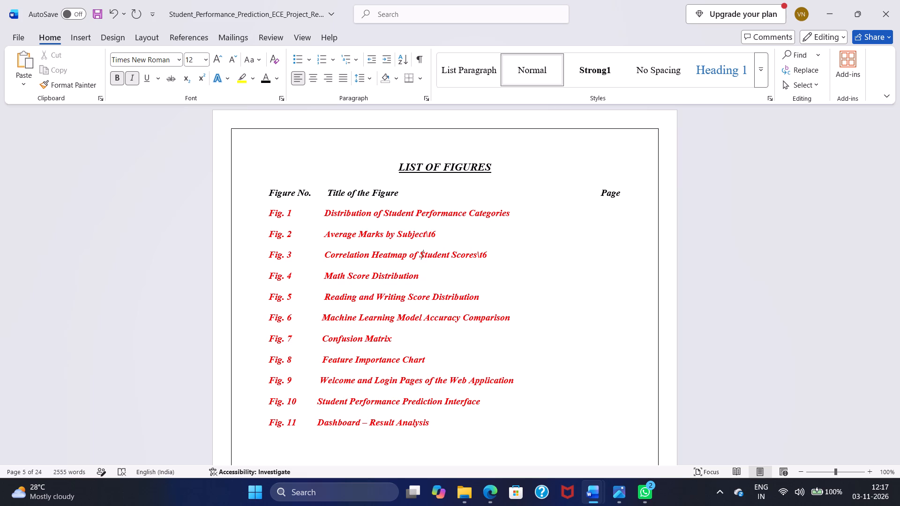
{"action": "key", "text": "Right"}
{"action": "key", "text": "Right"}
{"action": "key", "text": "Right"}
{"action": "key", "text": "BackSpace"}
{"action": "key", "text": "BackSpace"}
{"action": "key", "text": "BackSpace"}
Delete the trailing "\t6" after "Average Marks by Subject" in the Fig. 2 entry.
{"action": "key", "text": "Up"}
{"action": "key", "text": "Up"}
{"action": "key", "text": "Down"}
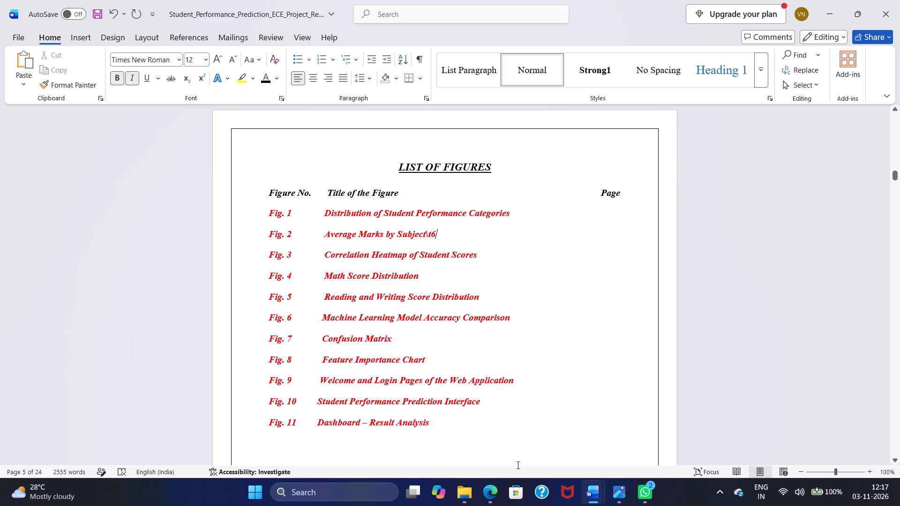
{"action": "key", "text": "BackSpace"}
{"action": "key", "text": "BackSpace"}
{"action": "key", "text": "BackSpace"}
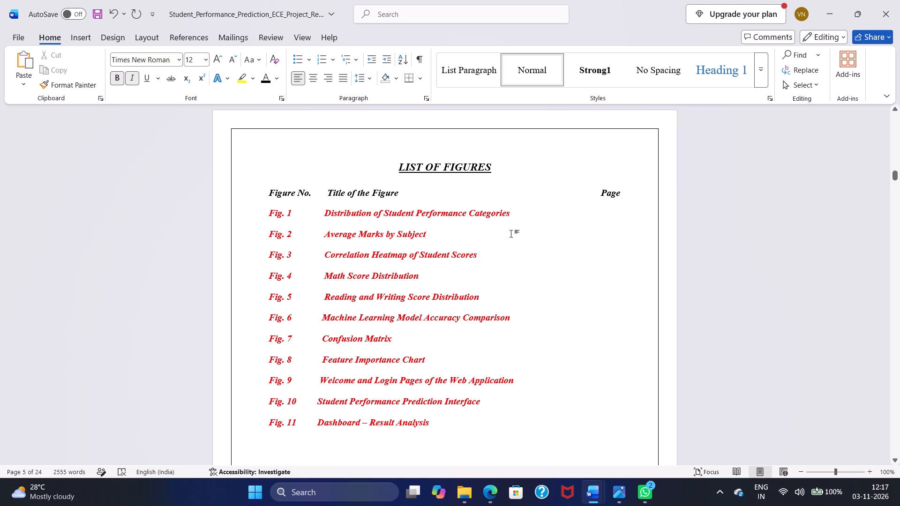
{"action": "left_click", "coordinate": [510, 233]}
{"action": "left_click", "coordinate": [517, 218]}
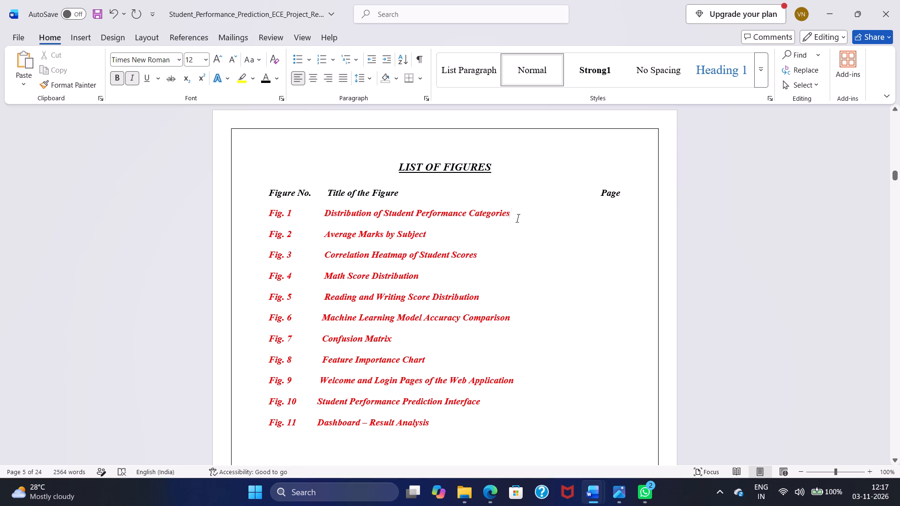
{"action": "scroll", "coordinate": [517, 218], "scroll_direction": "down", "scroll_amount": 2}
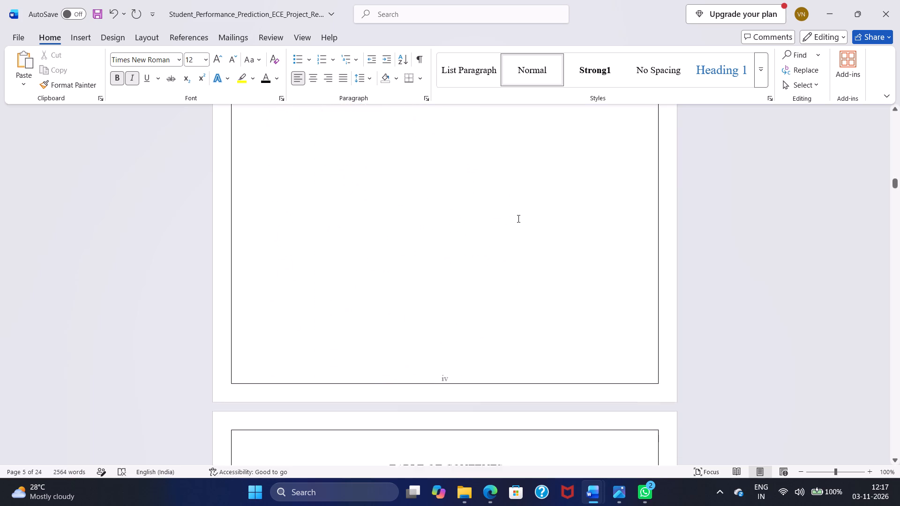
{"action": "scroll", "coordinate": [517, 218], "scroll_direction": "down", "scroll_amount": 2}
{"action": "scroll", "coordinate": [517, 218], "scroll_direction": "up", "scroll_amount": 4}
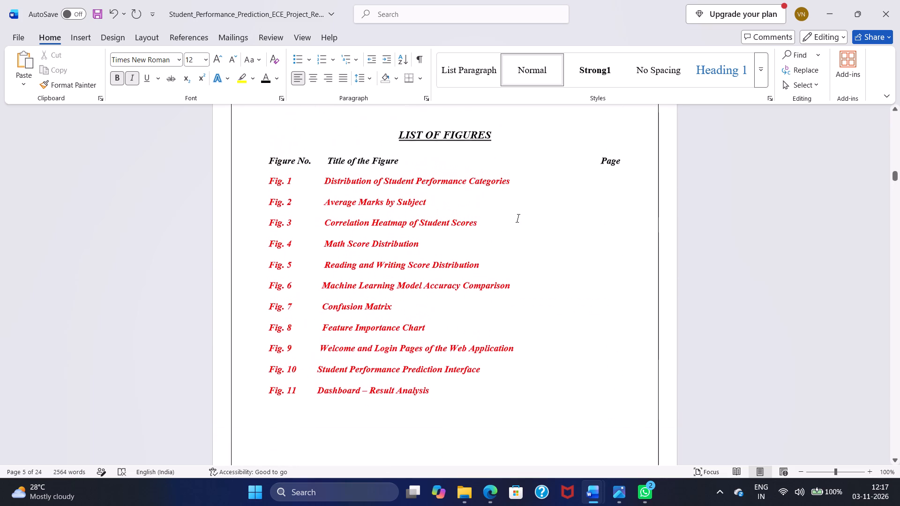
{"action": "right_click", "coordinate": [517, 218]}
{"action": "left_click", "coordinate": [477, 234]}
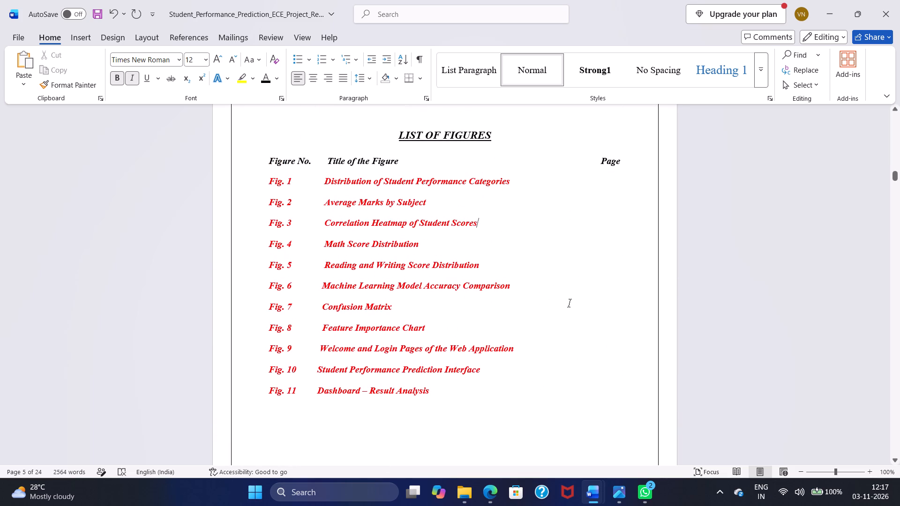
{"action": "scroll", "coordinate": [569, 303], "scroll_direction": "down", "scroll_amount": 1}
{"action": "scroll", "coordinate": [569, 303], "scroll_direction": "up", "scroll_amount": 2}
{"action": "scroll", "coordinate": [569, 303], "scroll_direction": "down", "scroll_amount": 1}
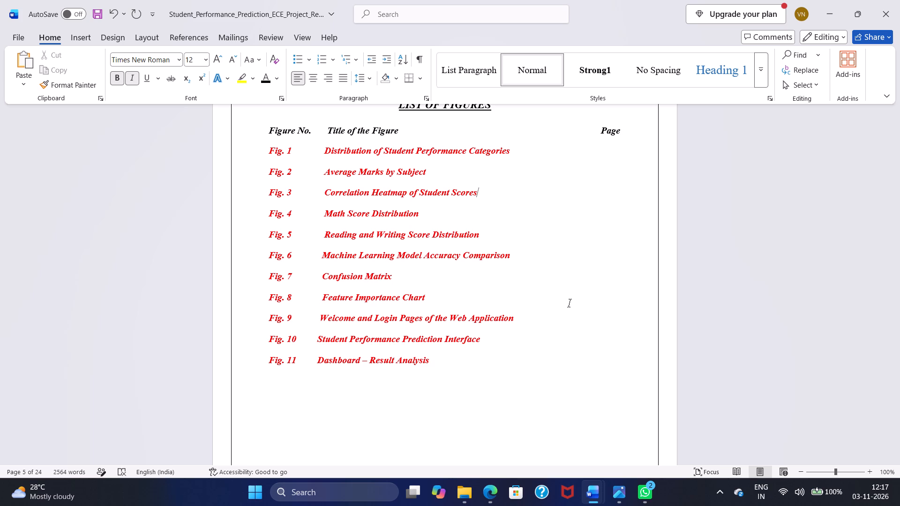
Extend the "Page" column heading in the List of Figures to read "Page No.".
{"action": "left_click", "coordinate": [622, 134]}
{"action": "key", "text": "space"}
{"action": "type", "text": "NO,"}
{"action": "key", "text": "BackSpace"}
{"action": "key", "text": "BackSpace"}
{"action": "type", "text": "o,"}
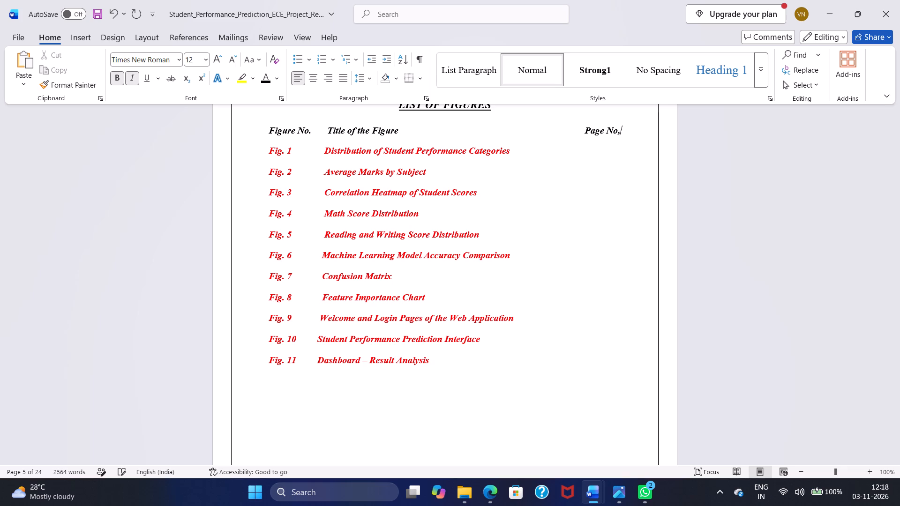
{"action": "key", "text": "BackSpace"}
{"action": "key", "text": "period"}
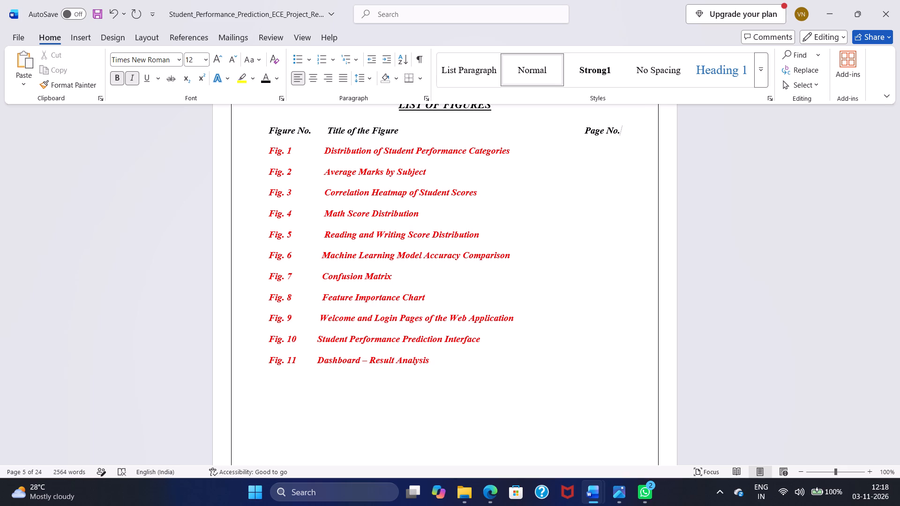
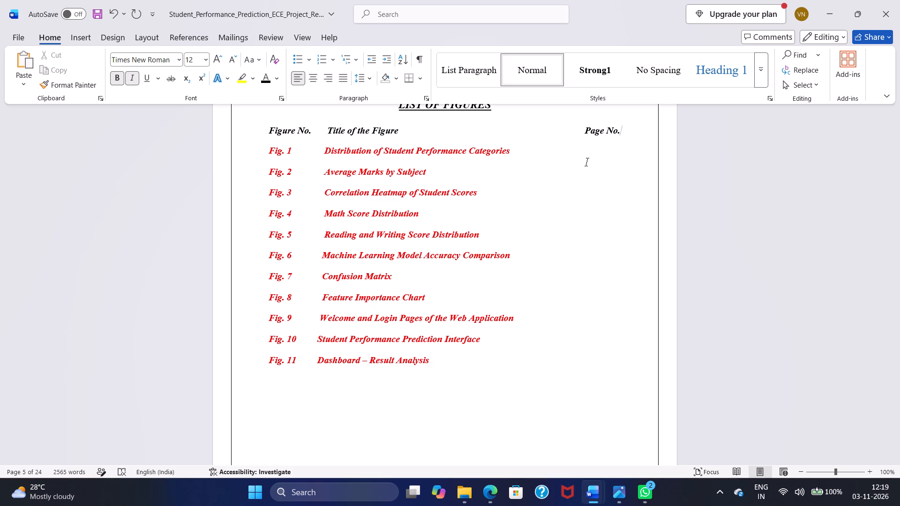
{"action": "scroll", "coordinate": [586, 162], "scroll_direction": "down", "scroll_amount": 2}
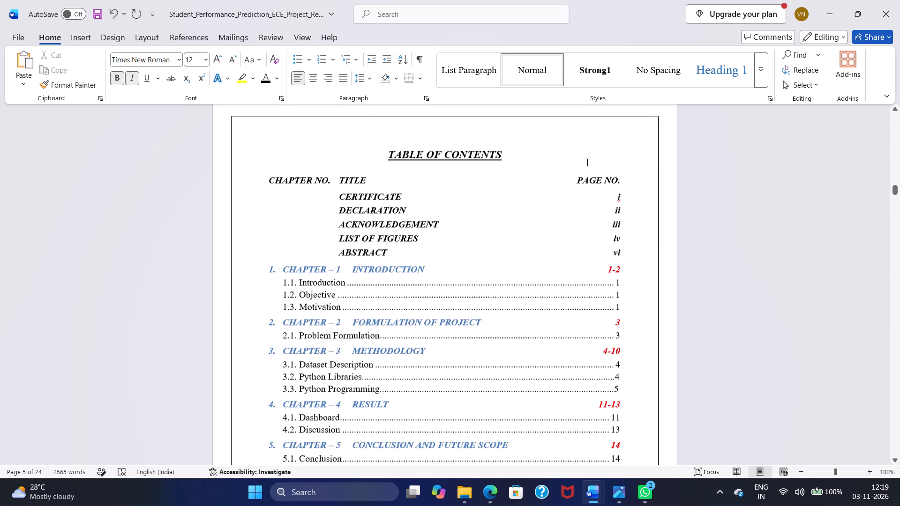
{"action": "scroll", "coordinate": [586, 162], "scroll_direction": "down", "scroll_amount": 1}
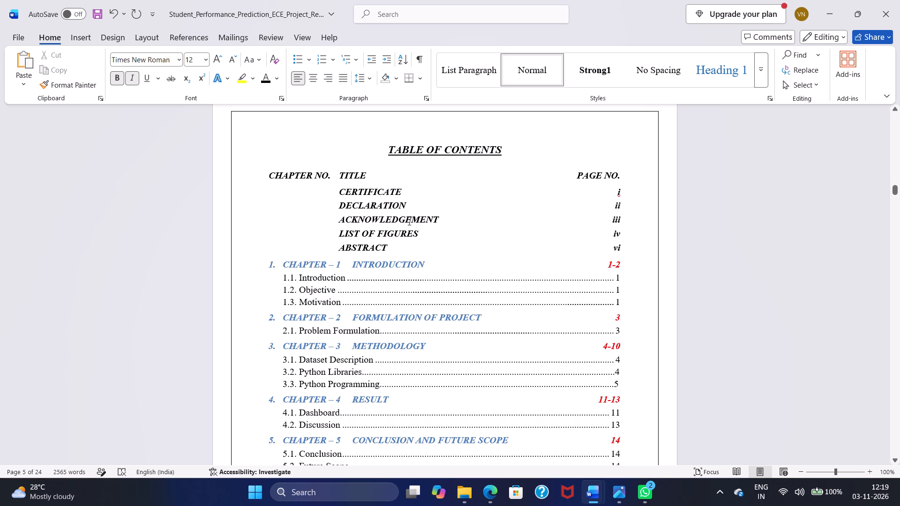
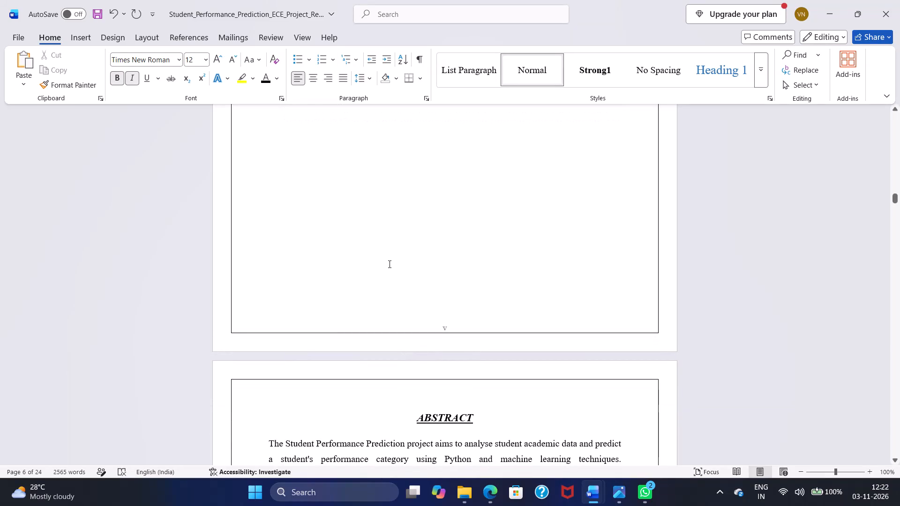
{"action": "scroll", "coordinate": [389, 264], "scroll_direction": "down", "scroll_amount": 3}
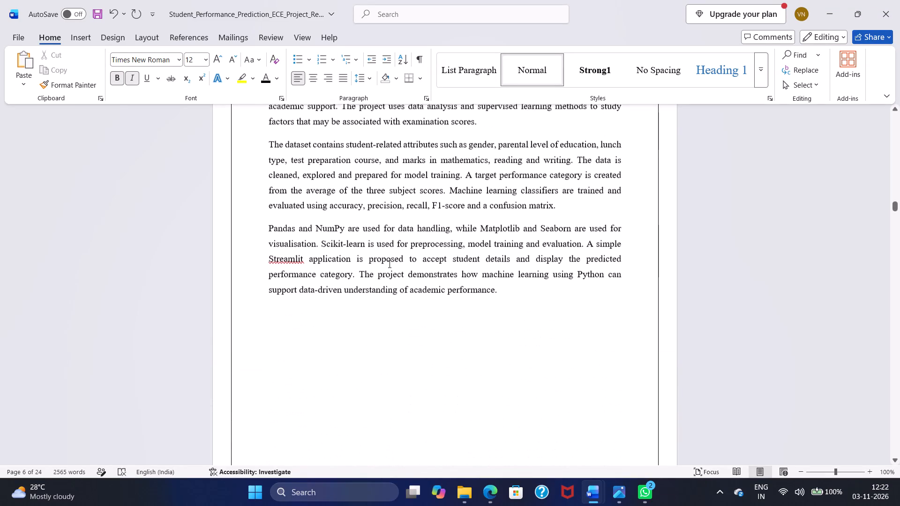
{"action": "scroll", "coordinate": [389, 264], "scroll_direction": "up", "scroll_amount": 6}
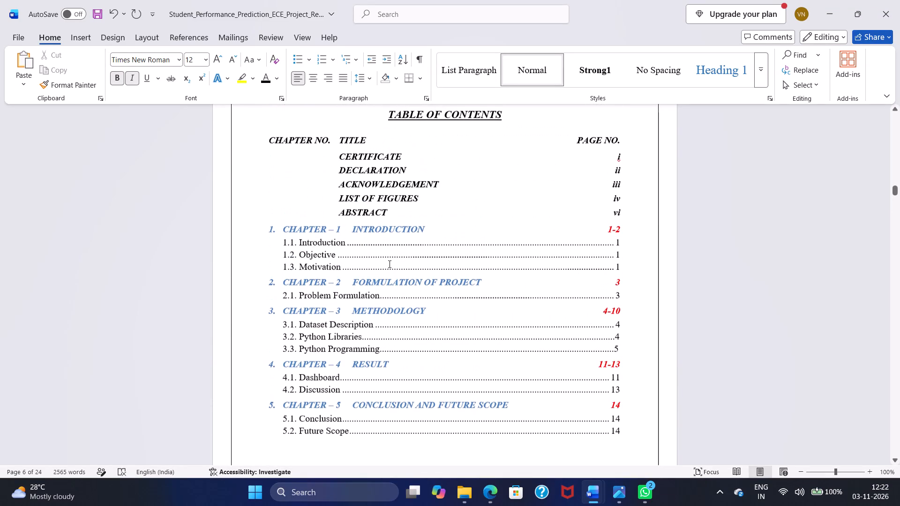
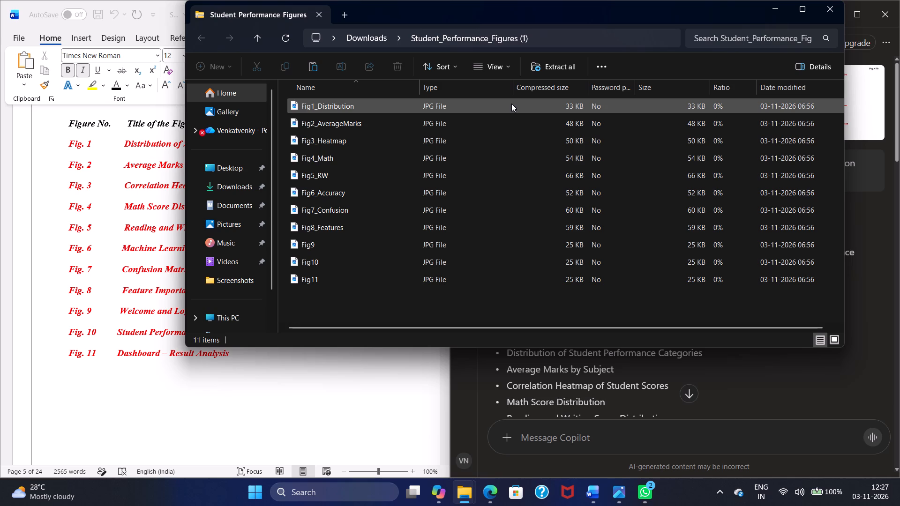
{"action": "left_click", "coordinate": [512, 104]}
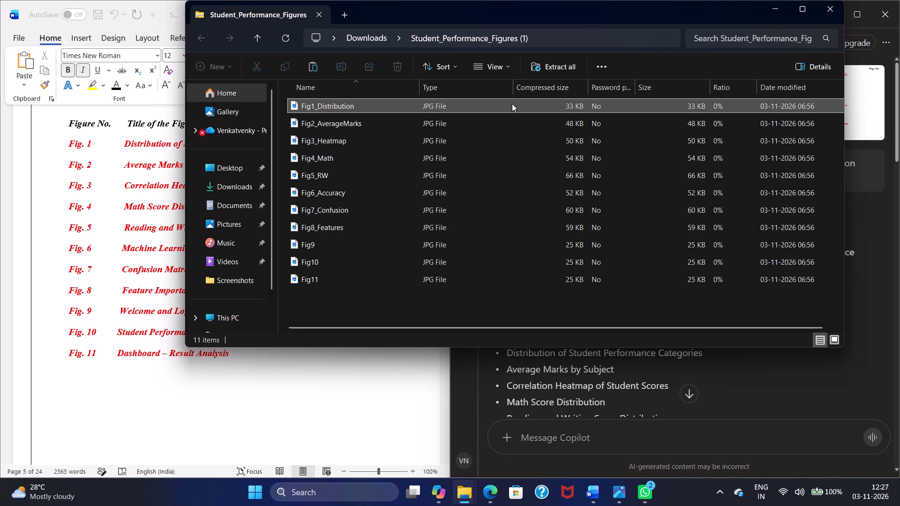
{"action": "double_click", "coordinate": [512, 104]}
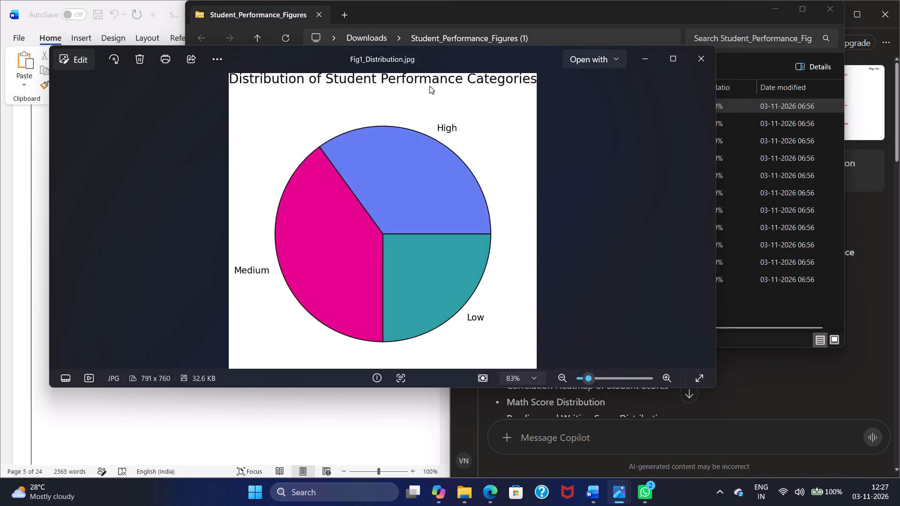
{"action": "left_click", "coordinate": [220, 67]}
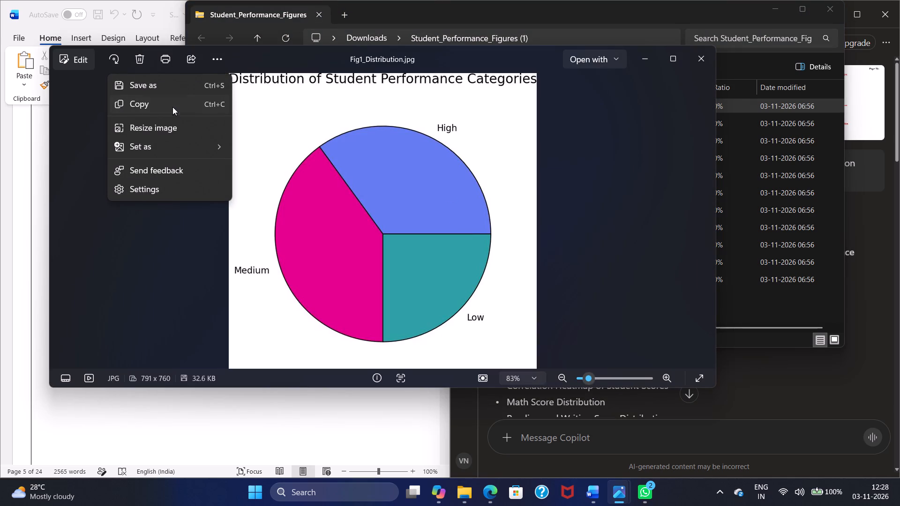
{"action": "left_click", "coordinate": [172, 104]}
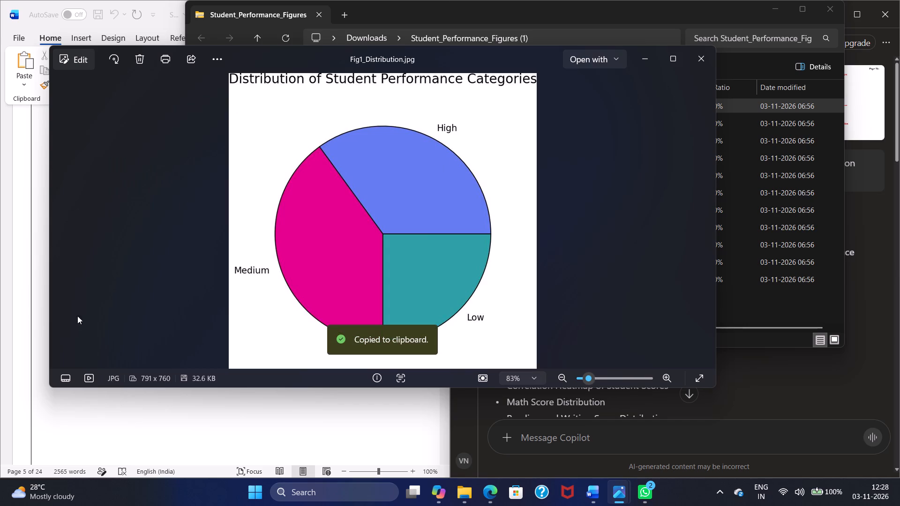
Switch back to the Student Performance Prediction report in Word and maximize its window.
{"action": "left_click", "coordinate": [118, 410]}
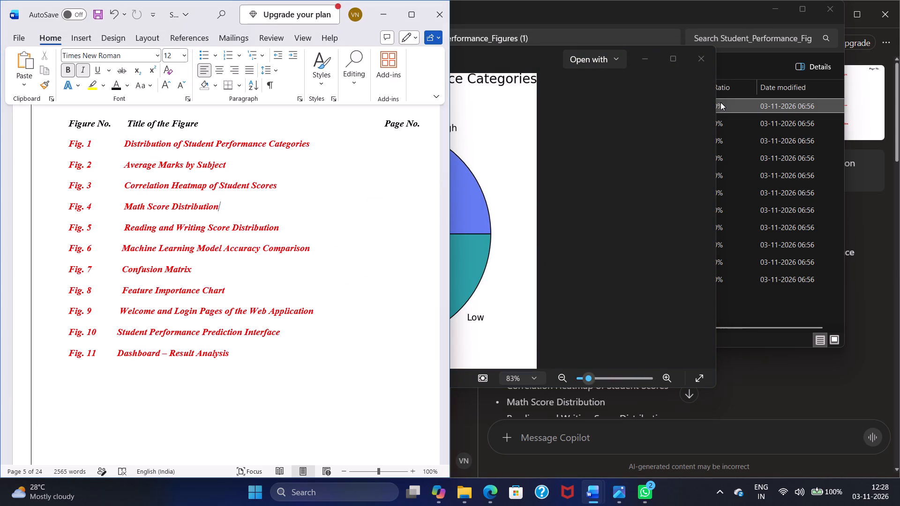
{"action": "left_click", "coordinate": [413, 12]}
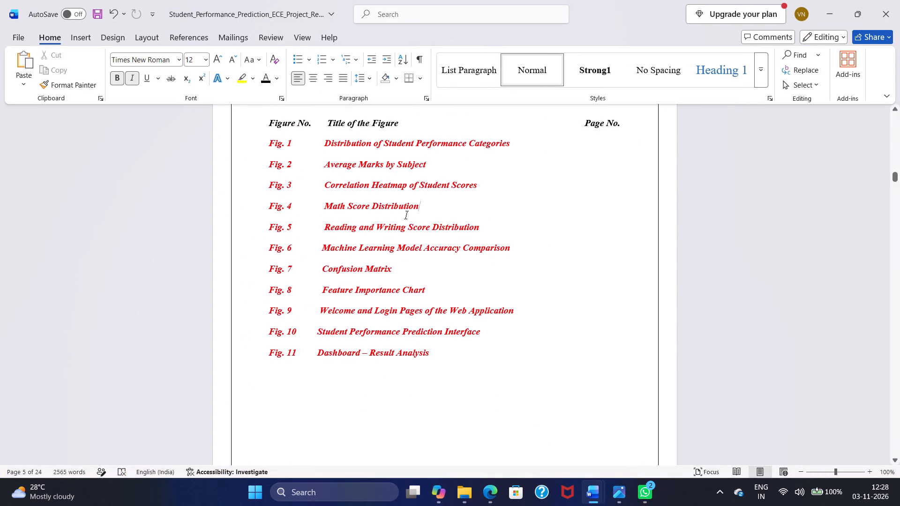
Look through the report's chapters to locate the "Add image here" placeholders for the figures.
{"action": "scroll", "coordinate": [406, 215], "scroll_direction": "down", "scroll_amount": 4}
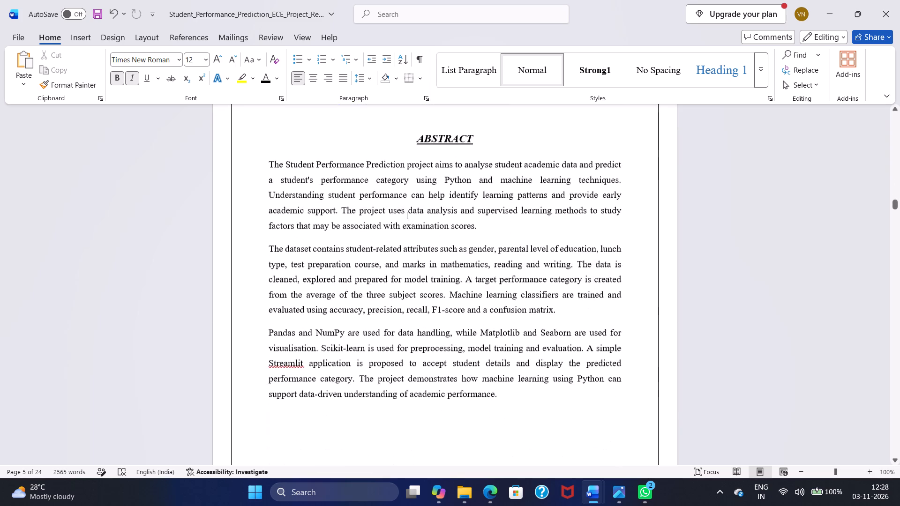
{"action": "scroll", "coordinate": [406, 215], "scroll_direction": "down", "scroll_amount": 3}
{"action": "scroll", "coordinate": [406, 215], "scroll_direction": "up", "scroll_amount": 1}
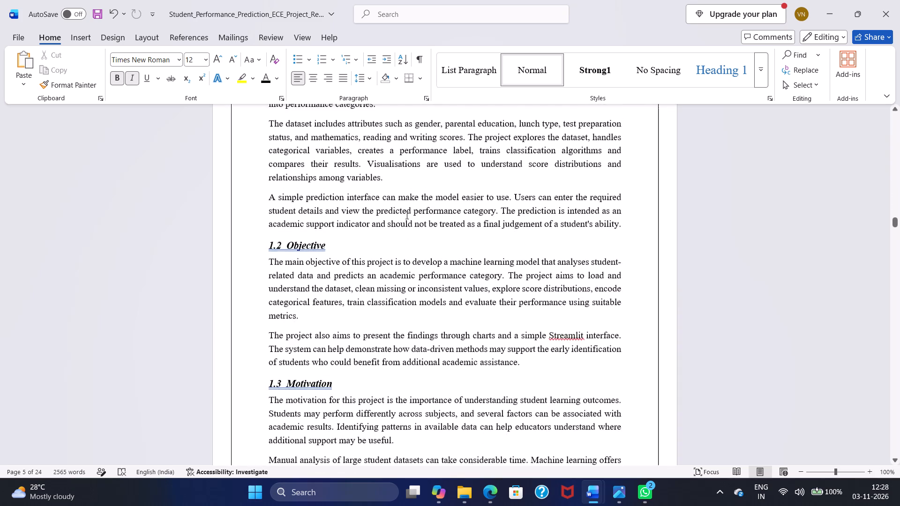
{"action": "scroll", "coordinate": [406, 215], "scroll_direction": "up", "scroll_amount": 1}
{"action": "scroll", "coordinate": [406, 215], "scroll_direction": "down", "scroll_amount": 2}
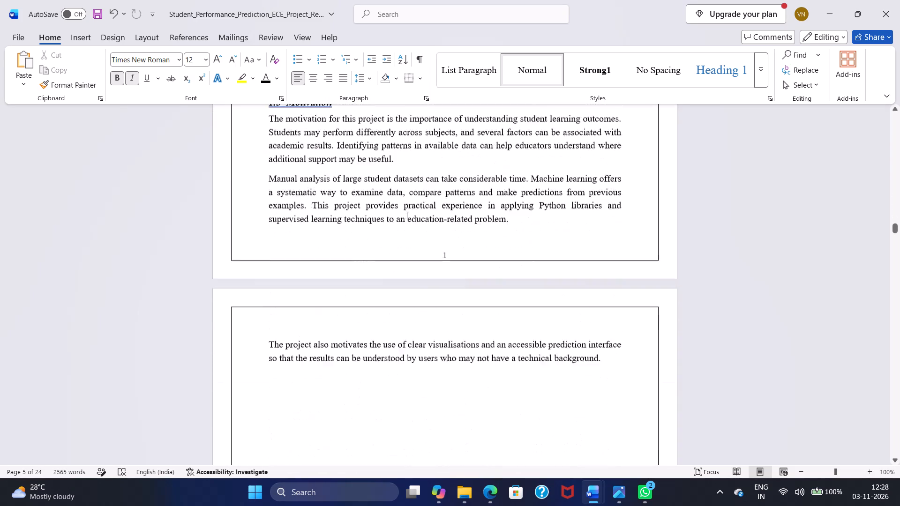
{"action": "scroll", "coordinate": [406, 215], "scroll_direction": "down", "scroll_amount": 4}
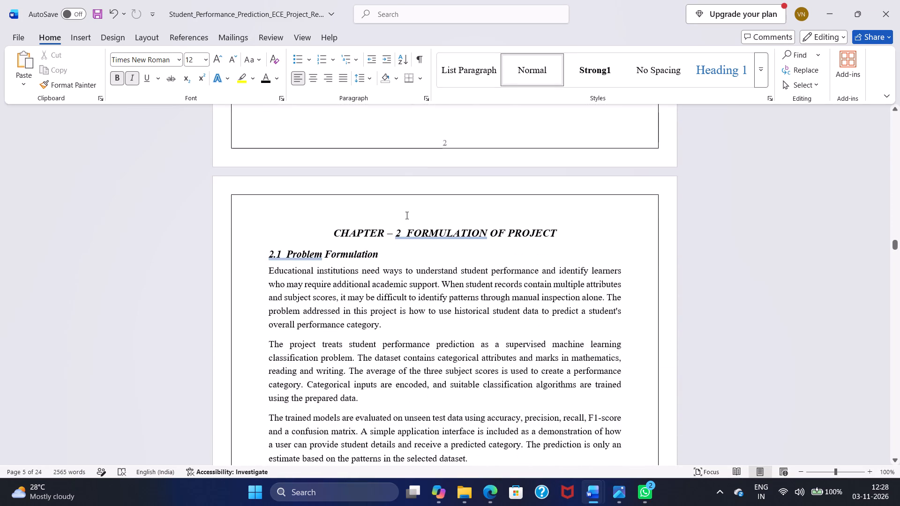
{"action": "scroll", "coordinate": [406, 215], "scroll_direction": "down", "scroll_amount": 3}
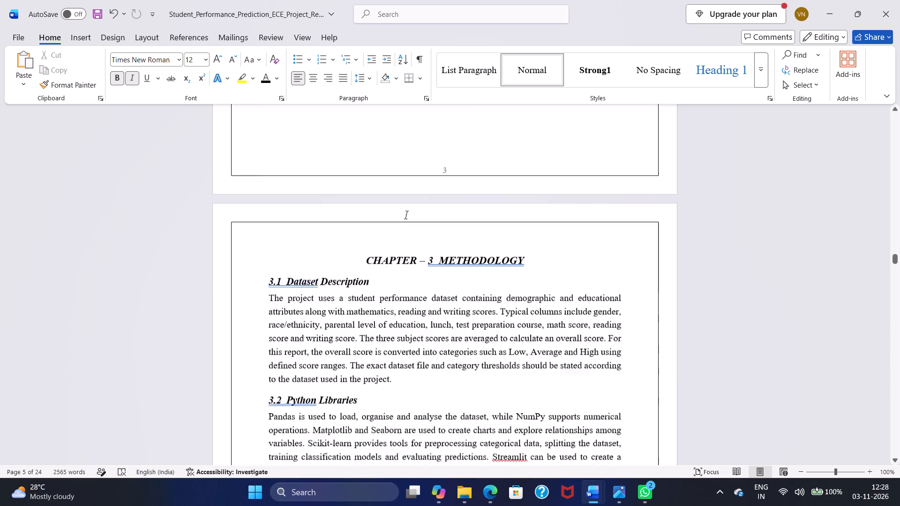
{"action": "scroll", "coordinate": [406, 215], "scroll_direction": "down", "scroll_amount": 5}
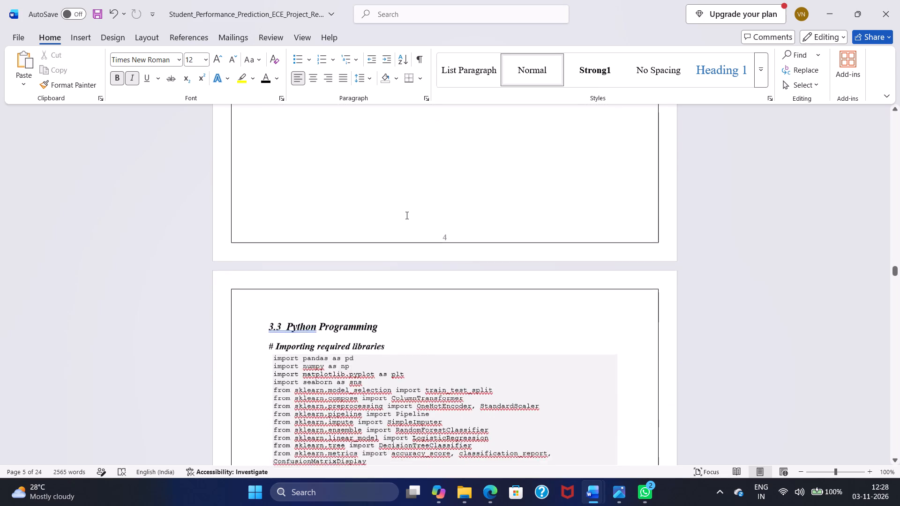
{"action": "scroll", "coordinate": [406, 215], "scroll_direction": "down", "scroll_amount": 6}
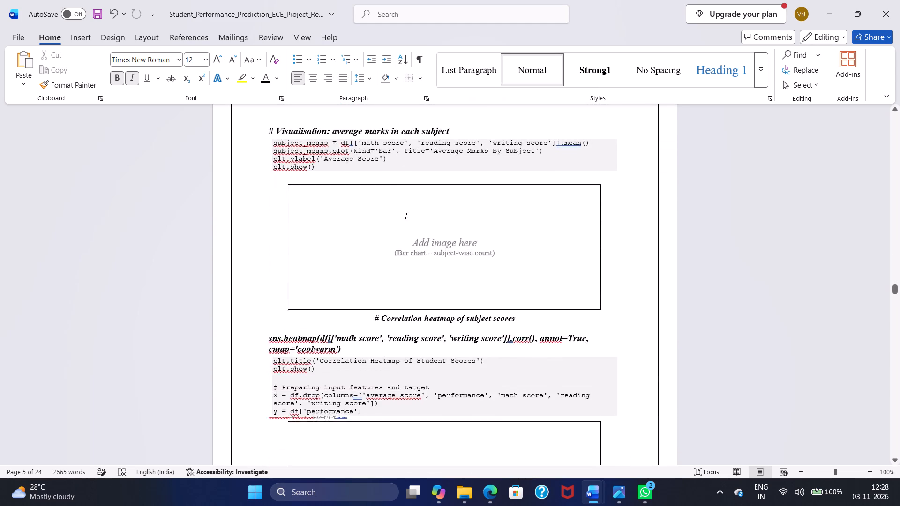
{"action": "scroll", "coordinate": [406, 215], "scroll_direction": "down", "scroll_amount": 5}
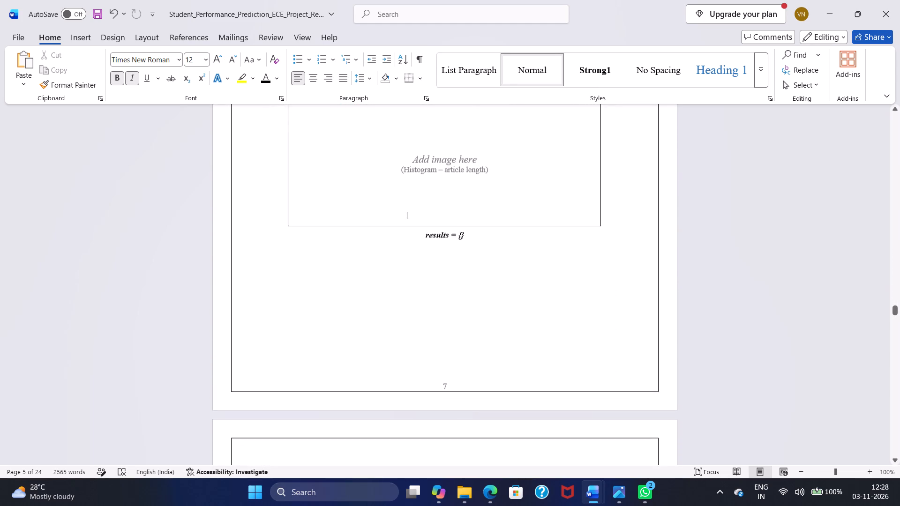
{"action": "scroll", "coordinate": [406, 215], "scroll_direction": "down", "scroll_amount": 5}
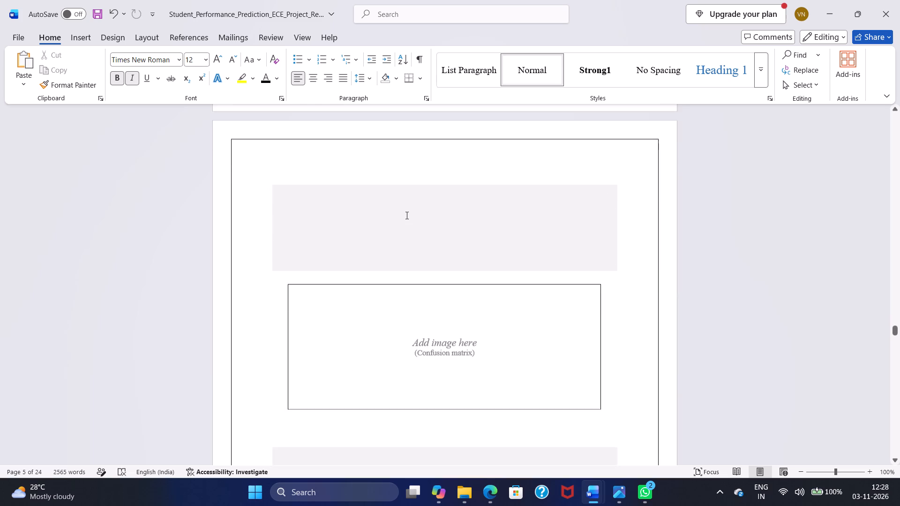
{"action": "scroll", "coordinate": [406, 215], "scroll_direction": "down", "scroll_amount": 2}
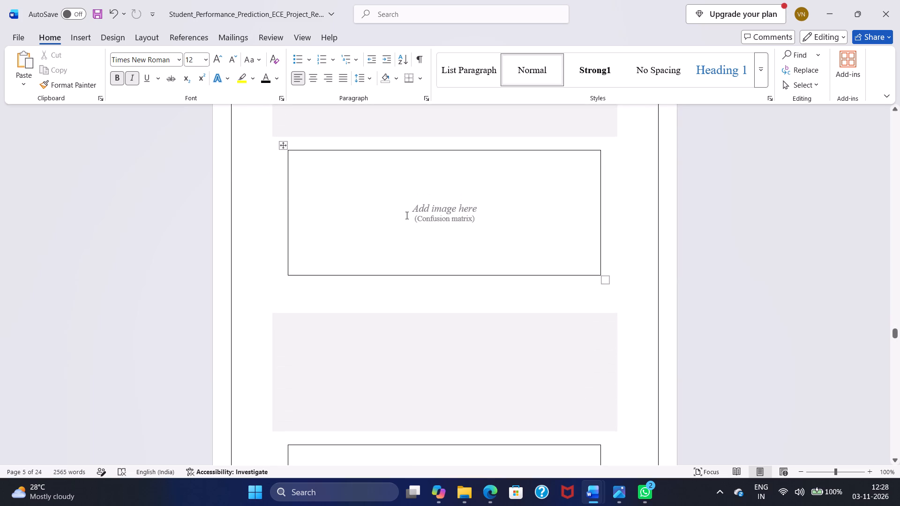
{"action": "scroll", "coordinate": [406, 215], "scroll_direction": "up", "scroll_amount": 3}
{"action": "scroll", "coordinate": [406, 215], "scroll_direction": "down", "scroll_amount": 3, "text": "ctrl"}
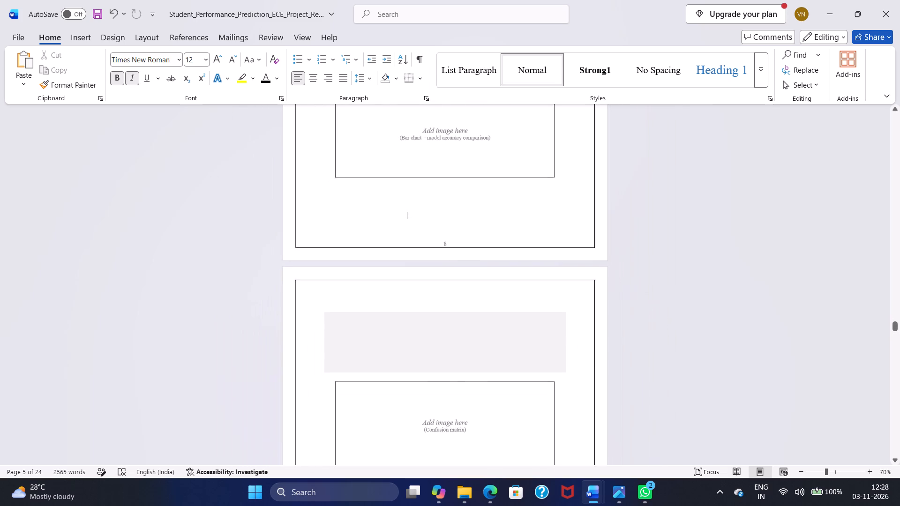
Paste the copied performance distribution pie chart into the "Bar chart – class distribution" placeholder in section 3.3 Python Programming.
{"action": "scroll", "coordinate": [406, 215], "scroll_direction": "up", "scroll_amount": 1}
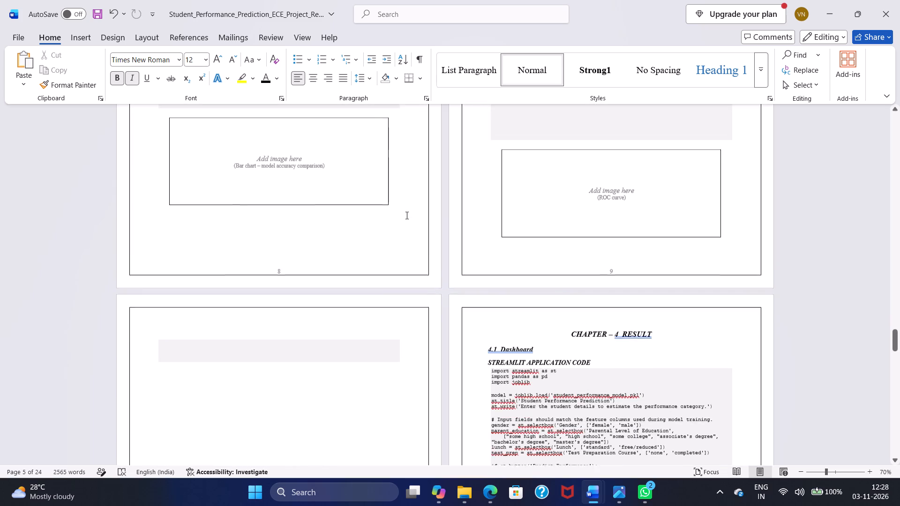
{"action": "scroll", "coordinate": [406, 215], "scroll_direction": "up", "scroll_amount": 2}
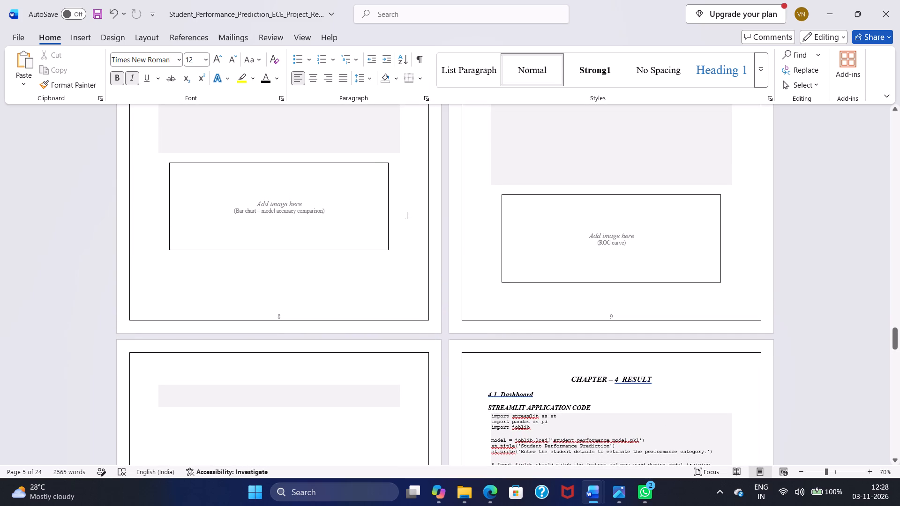
{"action": "scroll", "coordinate": [406, 215], "scroll_direction": "up", "scroll_amount": 4}
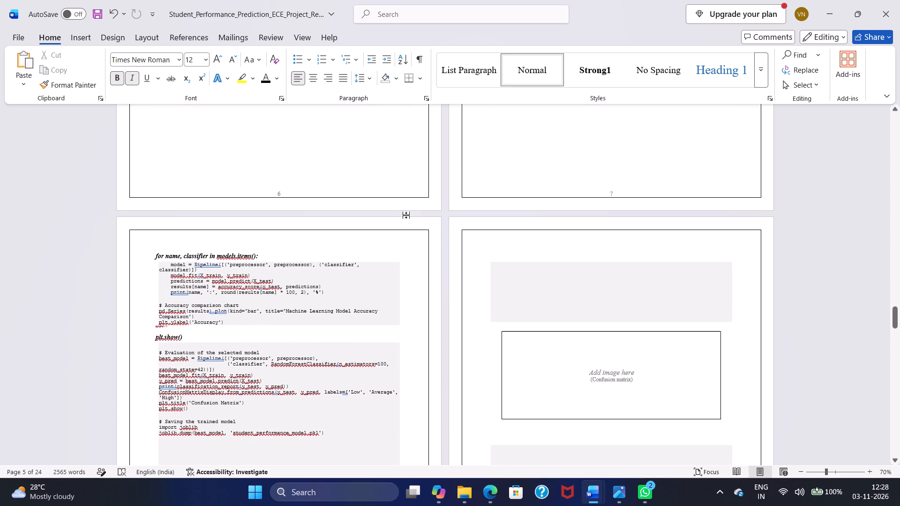
{"action": "scroll", "coordinate": [406, 215], "scroll_direction": "up", "scroll_amount": 2}
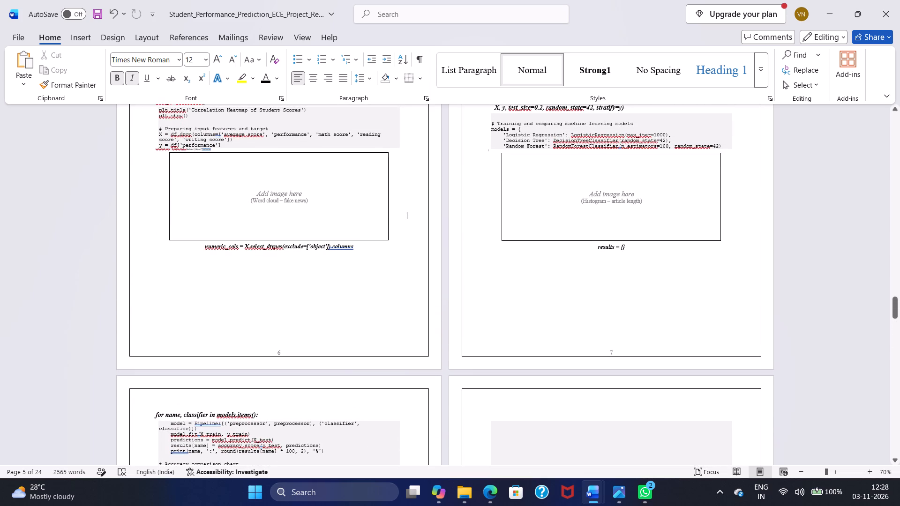
{"action": "scroll", "coordinate": [406, 215], "scroll_direction": "up", "scroll_amount": 2}
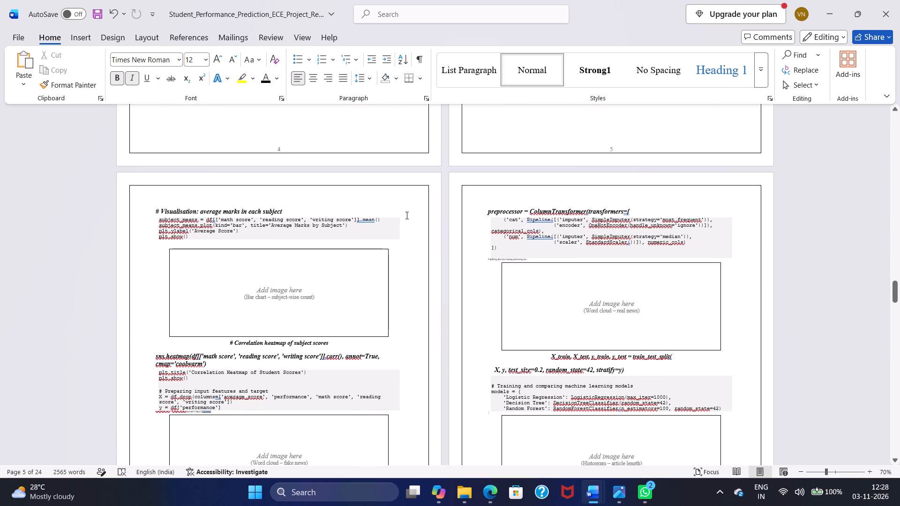
{"action": "scroll", "coordinate": [406, 215], "scroll_direction": "up", "scroll_amount": 3}
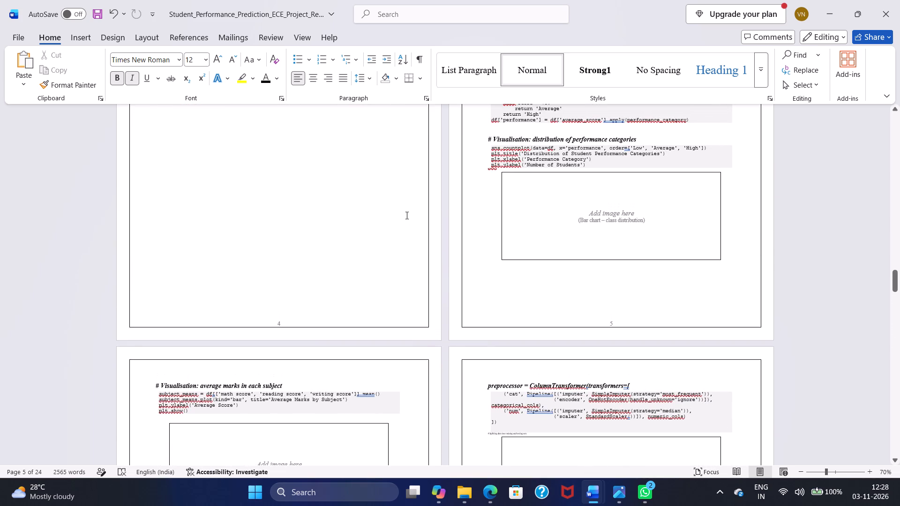
{"action": "scroll", "coordinate": [406, 215], "scroll_direction": "up", "scroll_amount": 3}
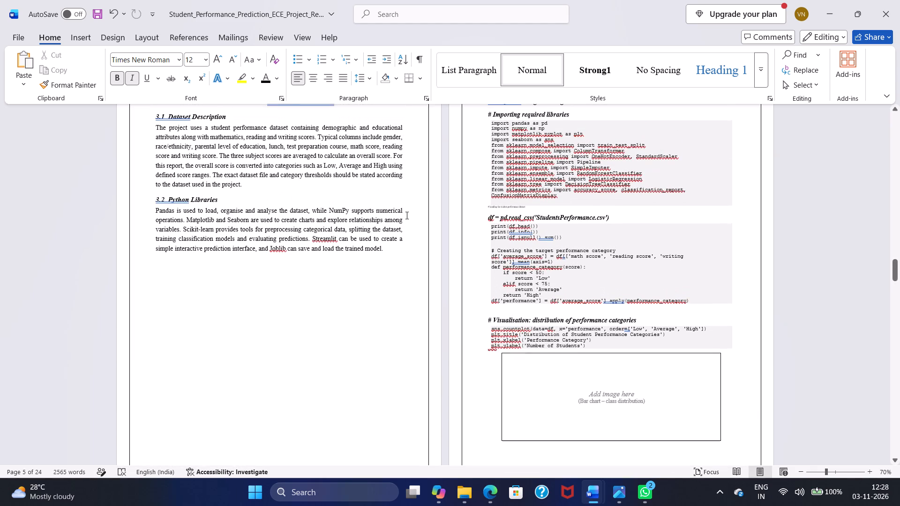
{"action": "left_click", "coordinate": [612, 435]}
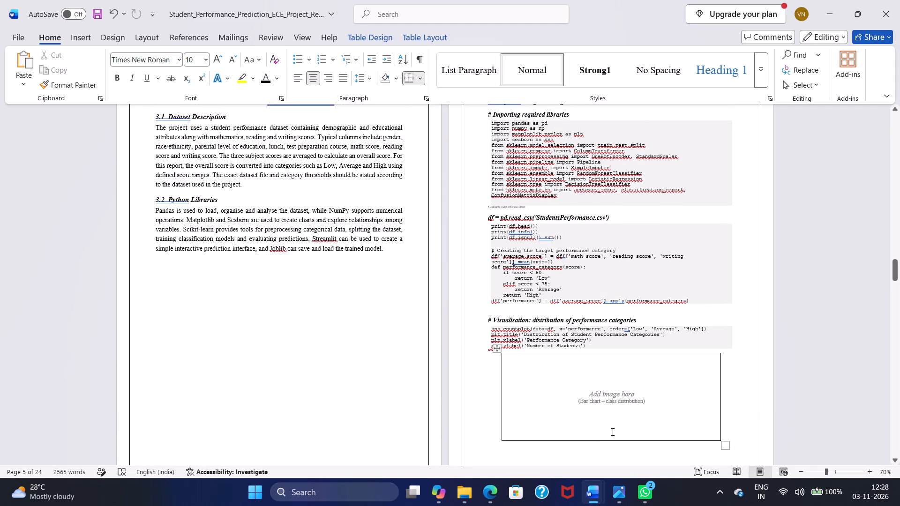
{"action": "key", "text": "ctrl+v"}
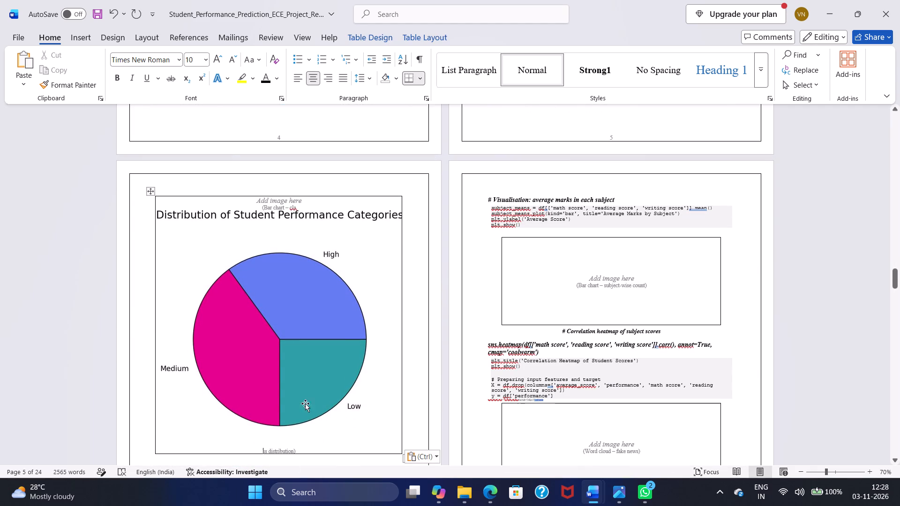
Make the placeholder box around the pasted pie chart slightly taller by moving its bottom border down.
{"action": "scroll", "coordinate": [374, 382], "scroll_direction": "down", "scroll_amount": 1}
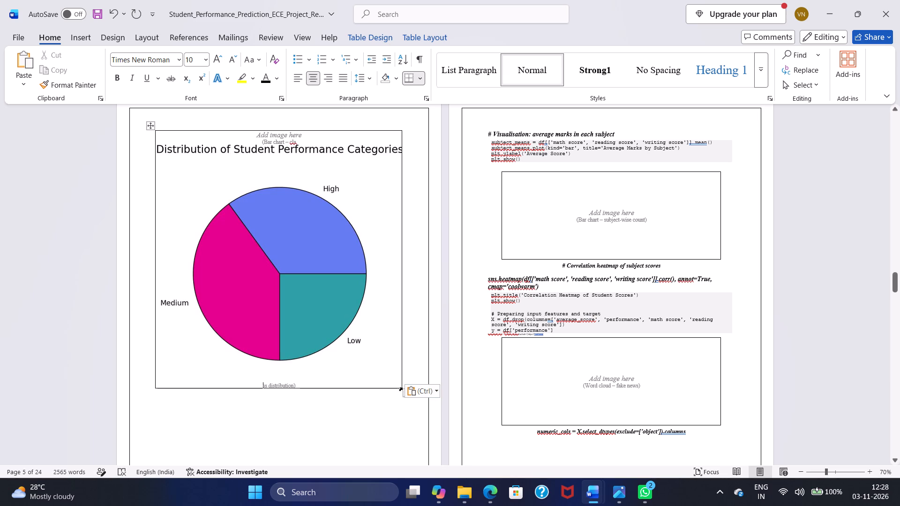
{"action": "left_click", "coordinate": [420, 411]}
{"action": "left_click_drag", "start_coordinate": [420, 411], "coordinate": [437, 397]}
{"action": "left_click", "coordinate": [437, 397]}
{"action": "double_click", "coordinate": [352, 424]}
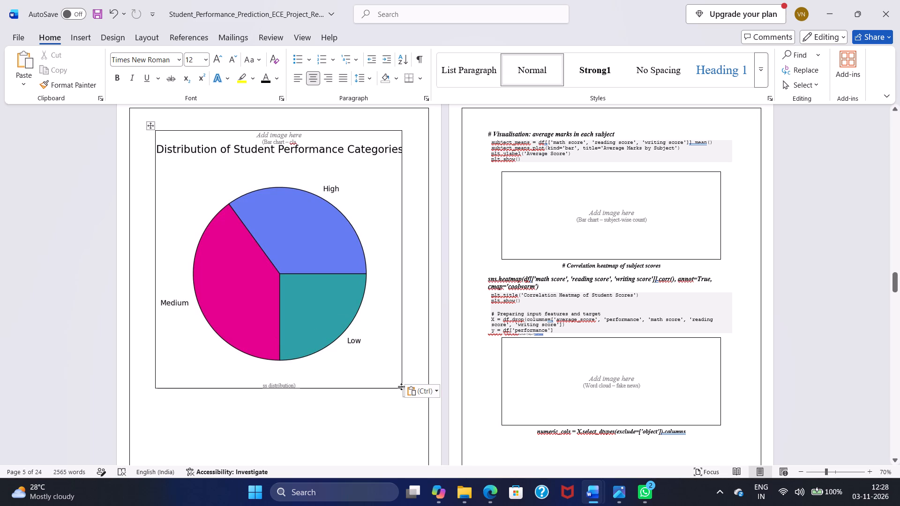
{"action": "left_click_drag", "start_coordinate": [400, 387], "coordinate": [399, 377]}
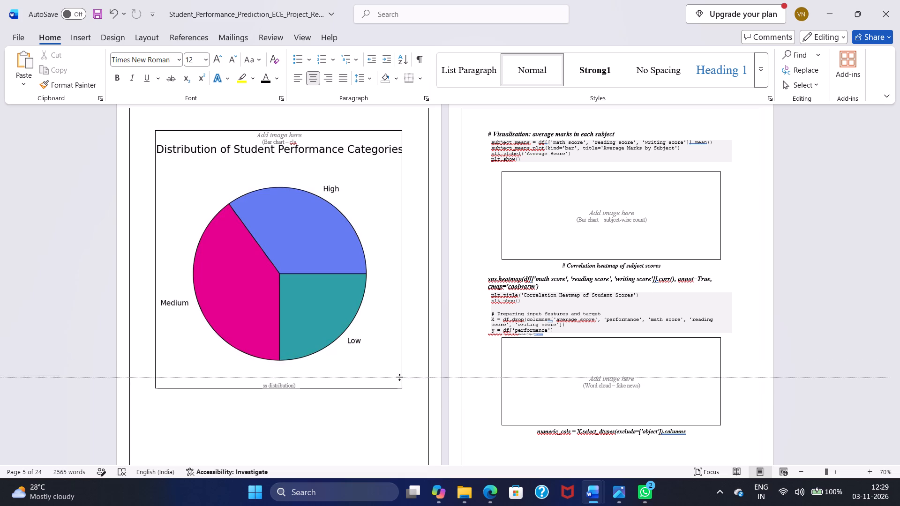
{"action": "left_click_drag", "start_coordinate": [399, 377], "coordinate": [400, 398]}
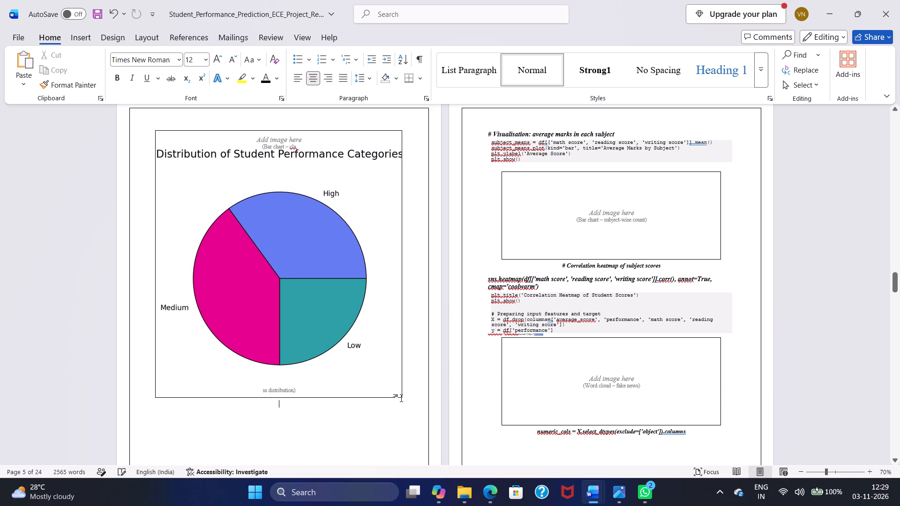
{"action": "left_click", "coordinate": [401, 398]}
Shrink the pie chart proportionally so it fits inside the placeholder box, and toggle the centre alignment of its paragraph.
{"action": "left_click", "coordinate": [368, 345]}
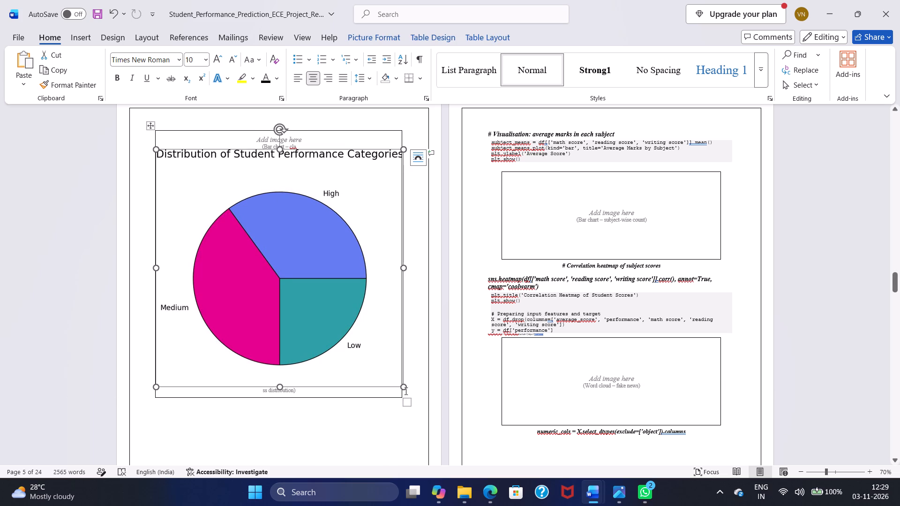
{"action": "left_click_drag", "start_coordinate": [404, 387], "coordinate": [277, 291]}
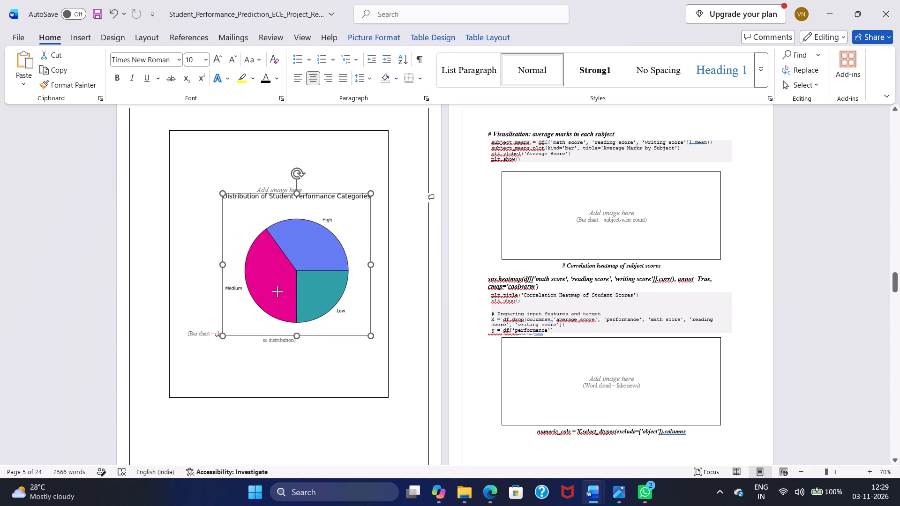
{"action": "left_click_drag", "start_coordinate": [277, 291], "coordinate": [274, 288]}
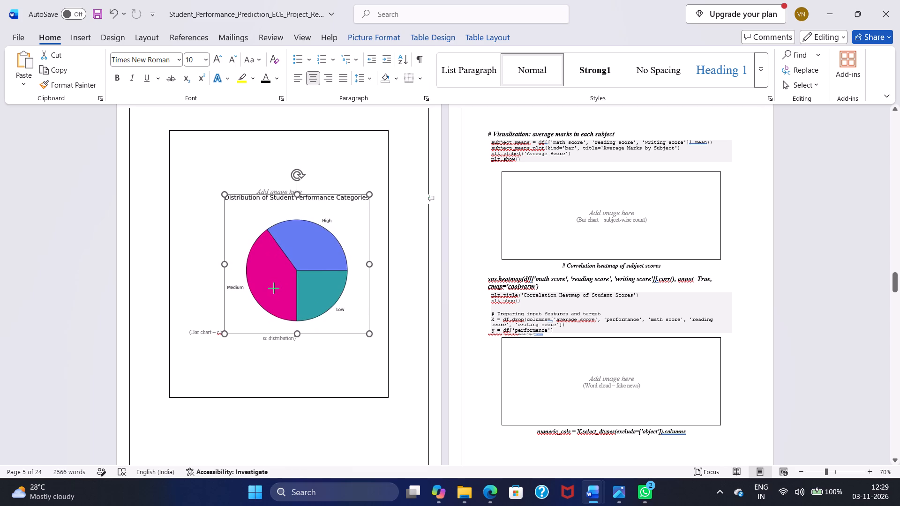
{"action": "left_click", "coordinate": [292, 265]}
{"action": "key", "text": "ctrl+e"}
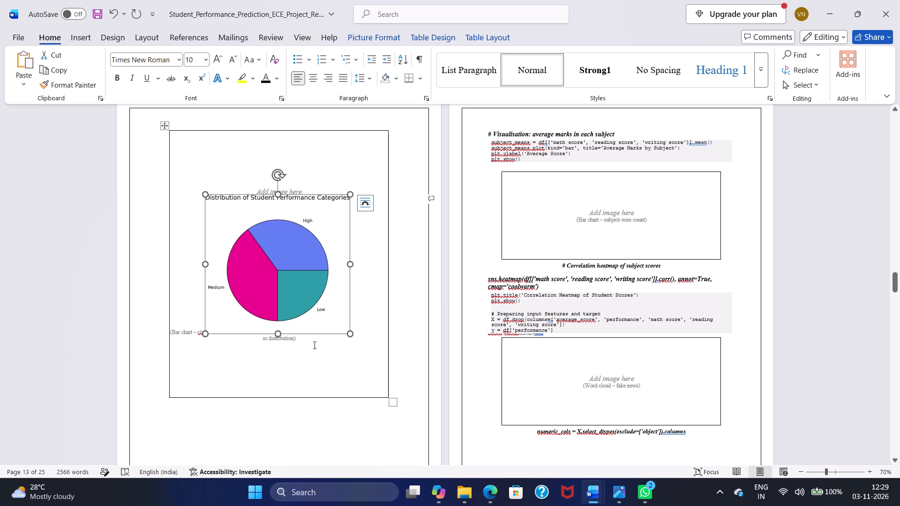
Delete the leftover placeholder text fragment "ss distribution)" below the pie chart in the class distribution box.
{"action": "left_click_drag", "start_coordinate": [314, 345], "coordinate": [364, 396]}
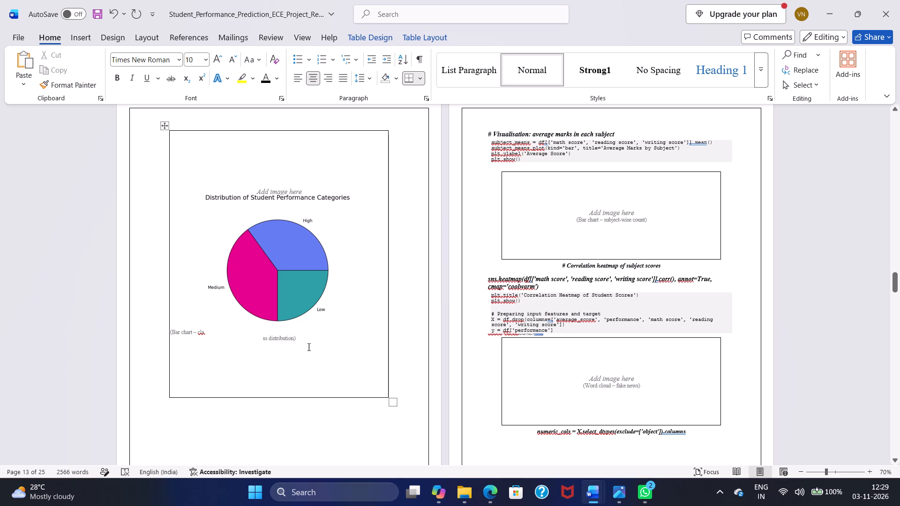
{"action": "key", "text": "BackSpace"}
{"action": "key", "text": "BackSpace"}
{"action": "key", "text": "BackSpace"}
{"action": "key", "text": "BackSpace"}
{"action": "key", "text": "BackSpace"}
{"action": "key", "text": "BackSpace"}
{"action": "key", "text": "BackSpace"}
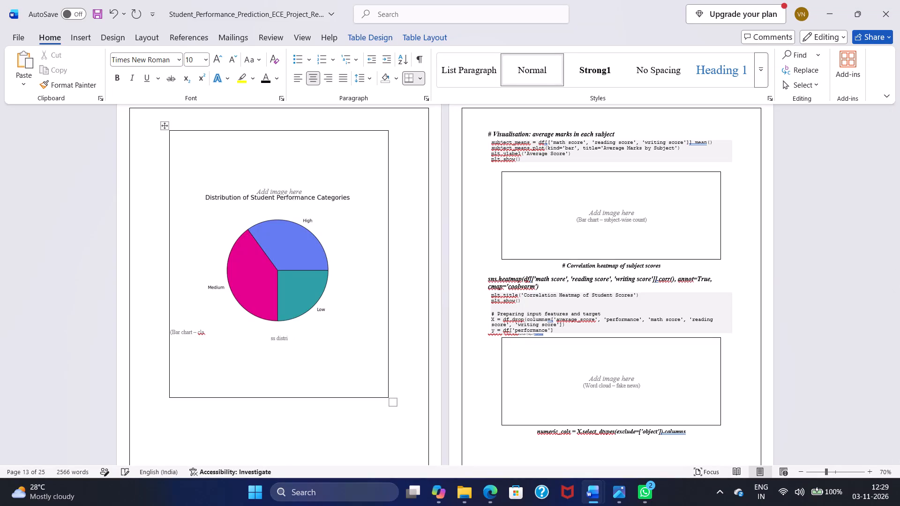
{"action": "key", "text": "BackSpace"}
{"action": "key", "text": "BackSpace"}
{"action": "key", "text": "BackSpace"}
{"action": "key", "text": "BackSpace"}
{"action": "key", "text": "BackSpace"}
{"action": "key", "text": "BackSpace"}
{"action": "key", "text": "BackSpace"}
{"action": "key", "text": "BackSpace"}
{"action": "key", "text": "BackSpace"}
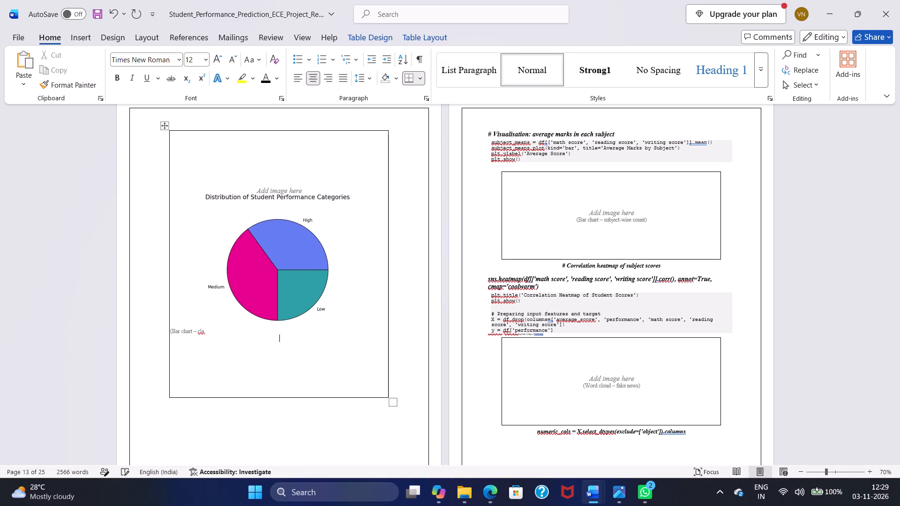
{"action": "key", "text": "BackSpace"}
Delete the remaining "(Bar chart – cla" fragment beside the pie chart and centre the chart's paragraph in its box.
{"action": "key", "text": "Up"}
{"action": "key", "text": "Right"}
{"action": "key", "text": "Right"}
{"action": "key", "text": "Right"}
{"action": "key", "text": "Right"}
{"action": "key", "text": "Right"}
{"action": "key", "text": "Right"}
{"action": "key", "text": "Right"}
{"action": "key", "text": "Right"}
{"action": "key", "text": "Right"}
{"action": "key", "text": "Right"}
{"action": "key", "text": "Right"}
{"action": "key", "text": "Right"}
{"action": "key", "text": "Right"}
{"action": "key", "text": "Right"}
{"action": "key", "text": "Right"}
{"action": "key", "text": "Right"}
{"action": "key", "text": "BackSpace"}
{"action": "key", "text": "BackSpace"}
{"action": "key", "text": "BackSpace"}
{"action": "key", "text": "BackSpace"}
{"action": "key", "text": "BackSpace"}
{"action": "key", "text": "BackSpace"}
{"action": "key", "text": "BackSpace"}
{"action": "key", "text": "BackSpace"}
{"action": "key", "text": "BackSpace"}
{"action": "key", "text": "BackSpace"}
{"action": "key", "text": "BackSpace"}
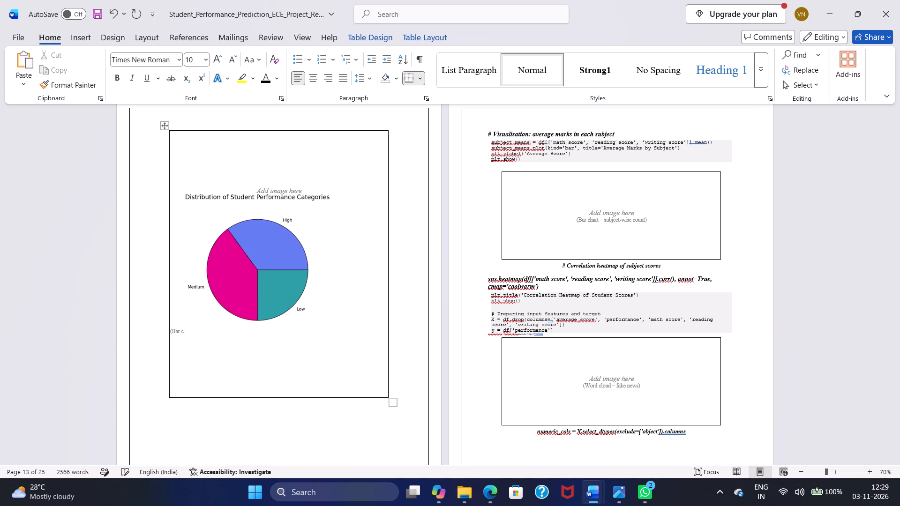
{"action": "key", "text": "BackSpace"}
{"action": "key", "text": "BackSpace"}
{"action": "key", "text": "BackSpace"}
{"action": "key", "text": "BackSpace"}
{"action": "key", "text": "BackSpace"}
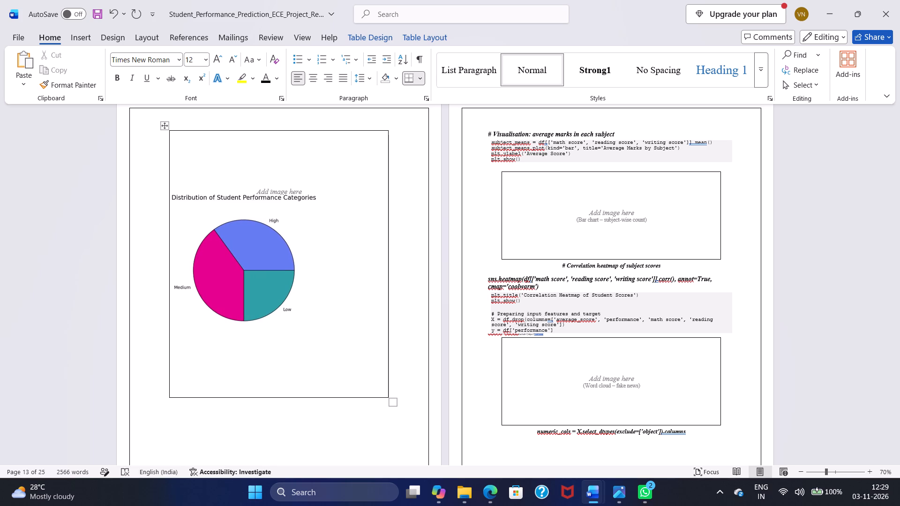
{"action": "key", "text": "ctrl+e"}
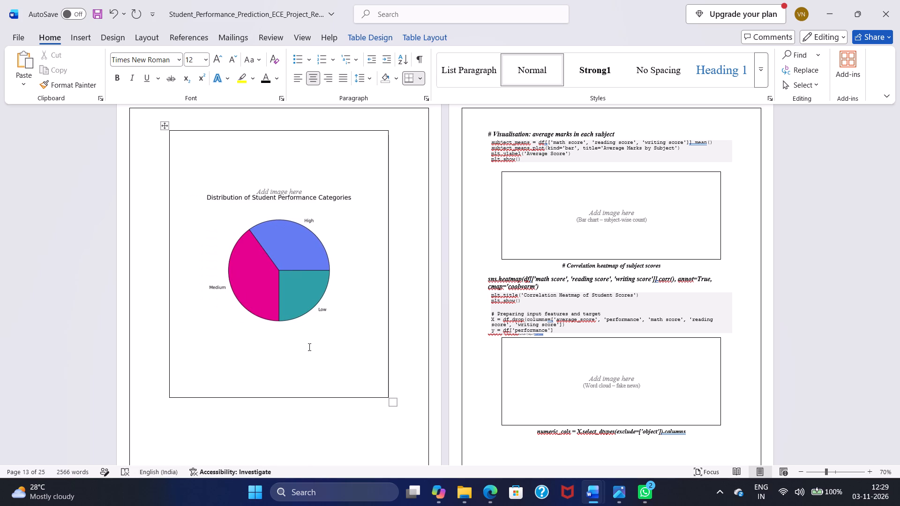
Shrink the box around the pie chart in width and height so its border sits close to the chart.
{"action": "left_click_drag", "start_coordinate": [394, 404], "coordinate": [383, 387]}
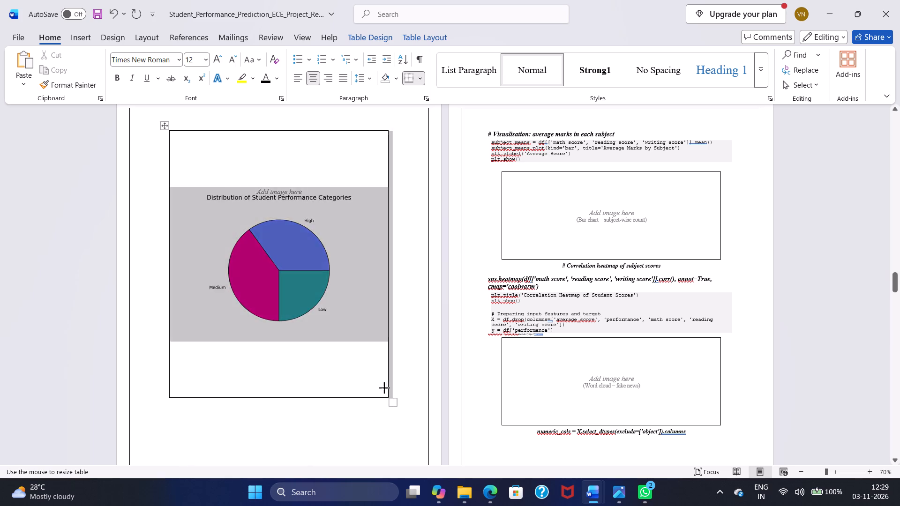
{"action": "left_click_drag", "start_coordinate": [383, 387], "coordinate": [358, 282]}
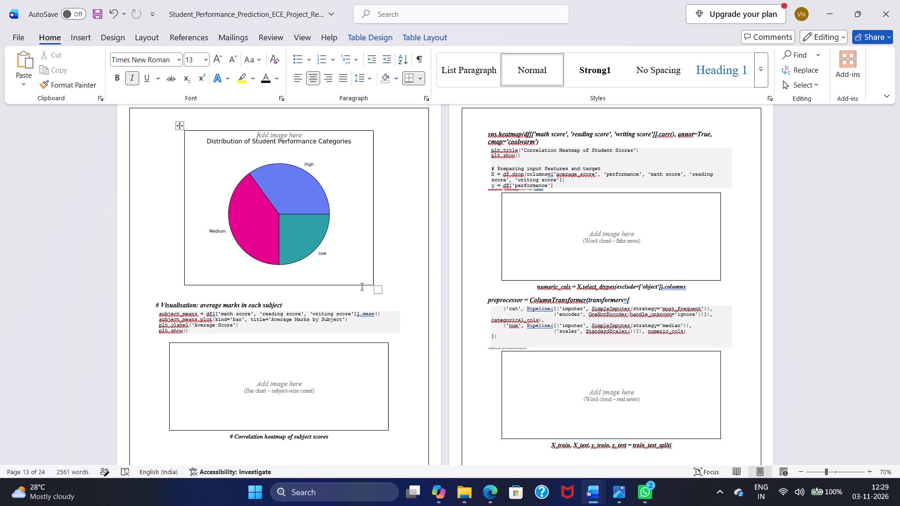
Look over the preceding Chapter 3 Methodology pages to check how the text and the resized chart box are laid out.
{"action": "scroll", "coordinate": [352, 242], "scroll_direction": "up", "scroll_amount": 2}
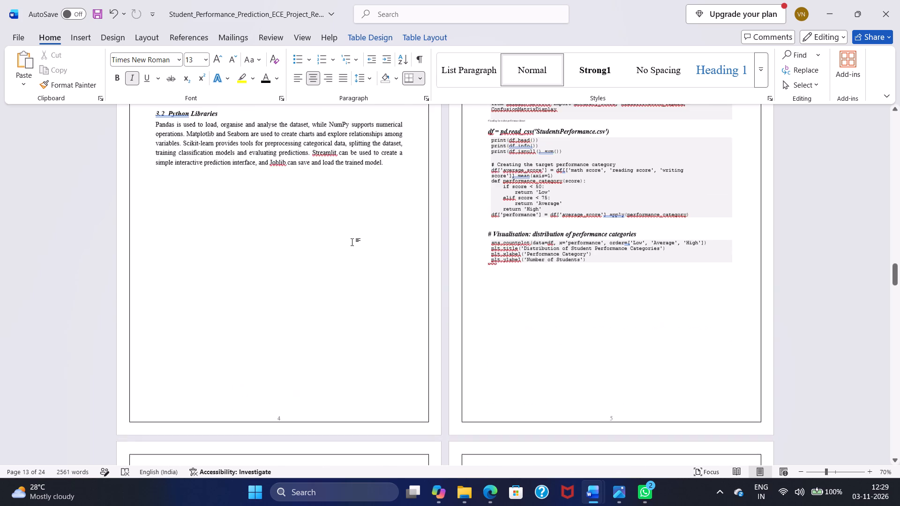
{"action": "scroll", "coordinate": [352, 242], "scroll_direction": "up", "scroll_amount": 1}
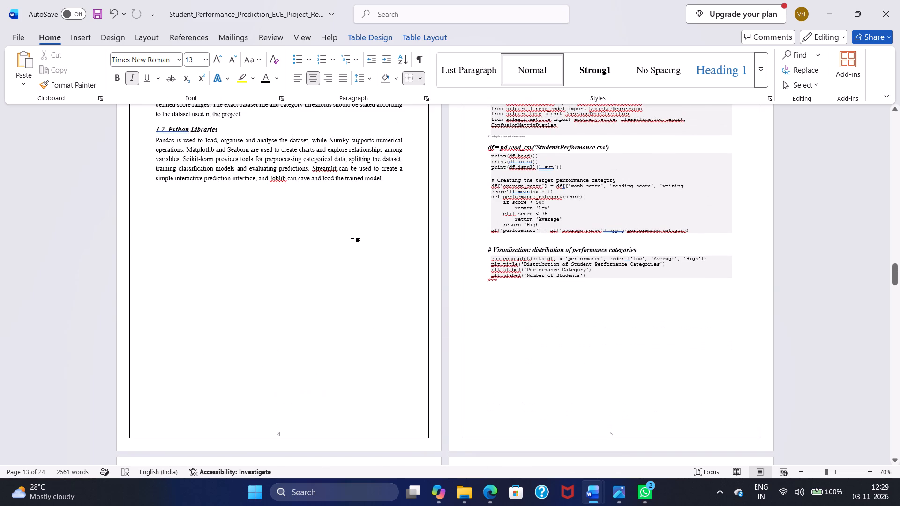
{"action": "scroll", "coordinate": [352, 242], "scroll_direction": "up", "scroll_amount": 1}
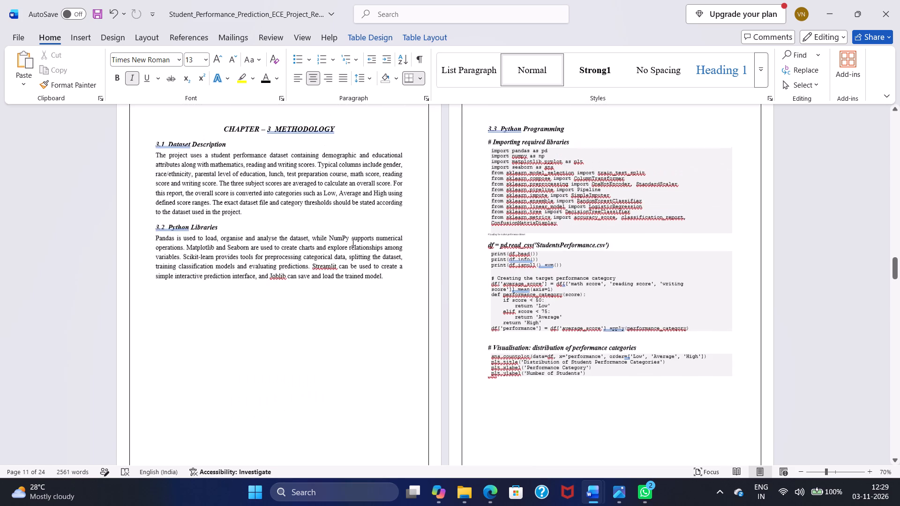
{"action": "scroll", "coordinate": [352, 242], "scroll_direction": "up", "scroll_amount": 1}
{"action": "scroll", "coordinate": [352, 242], "scroll_direction": "down", "scroll_amount": 2}
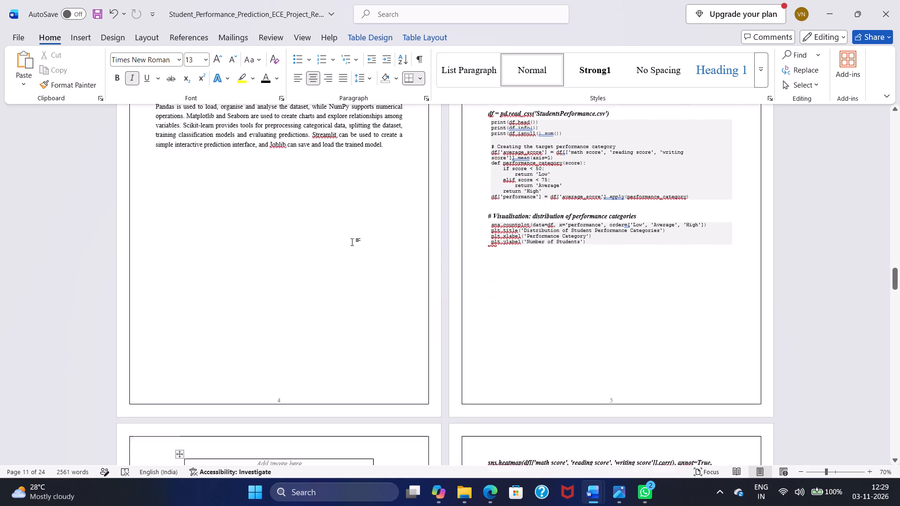
{"action": "scroll", "coordinate": [352, 242], "scroll_direction": "down", "scroll_amount": 2}
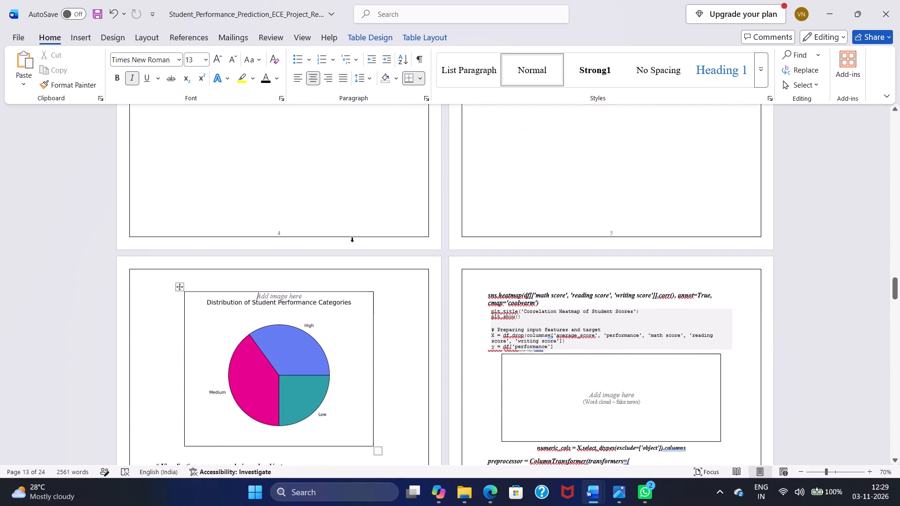
{"action": "scroll", "coordinate": [352, 242], "scroll_direction": "down", "scroll_amount": 1}
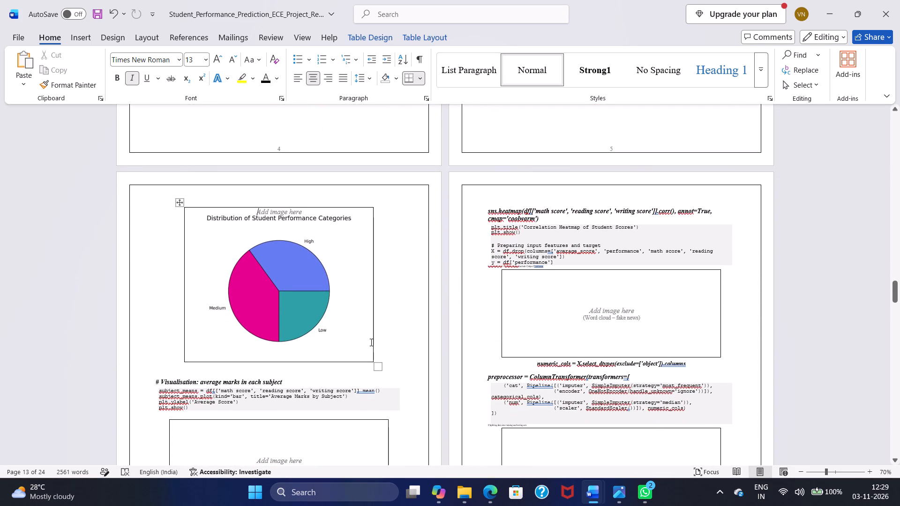
Narrow the box around the pie chart further so its side borders sit closer to the chart's title.
{"action": "left_click_drag", "start_coordinate": [380, 364], "coordinate": [364, 337]}
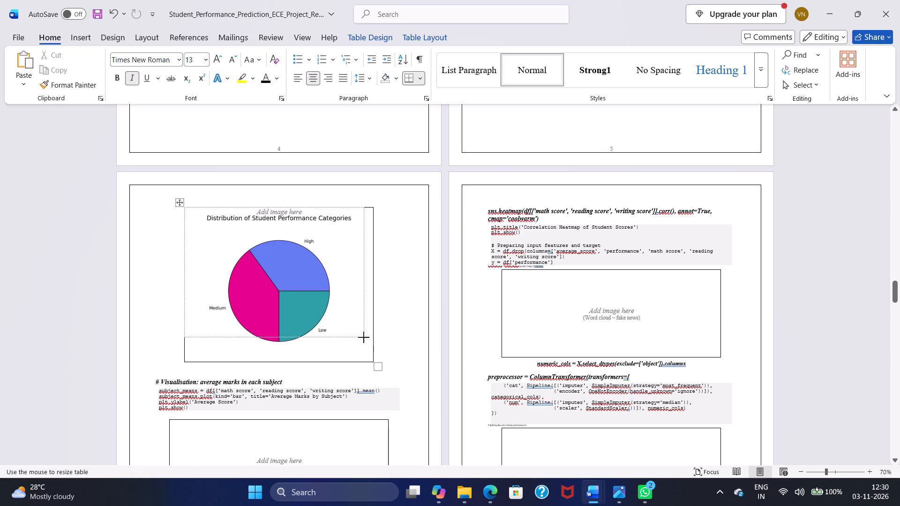
{"action": "left_click_drag", "start_coordinate": [364, 337], "coordinate": [363, 351]}
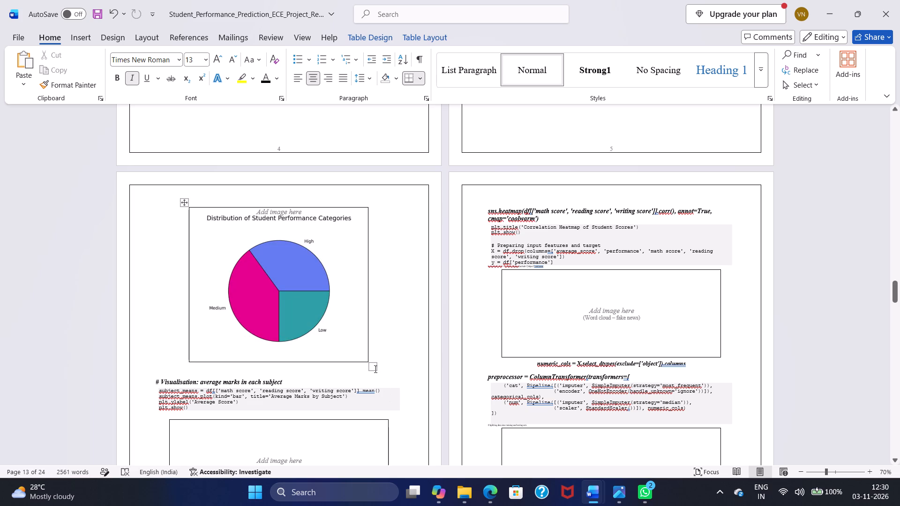
{"action": "left_click_drag", "start_coordinate": [372, 368], "coordinate": [360, 342]}
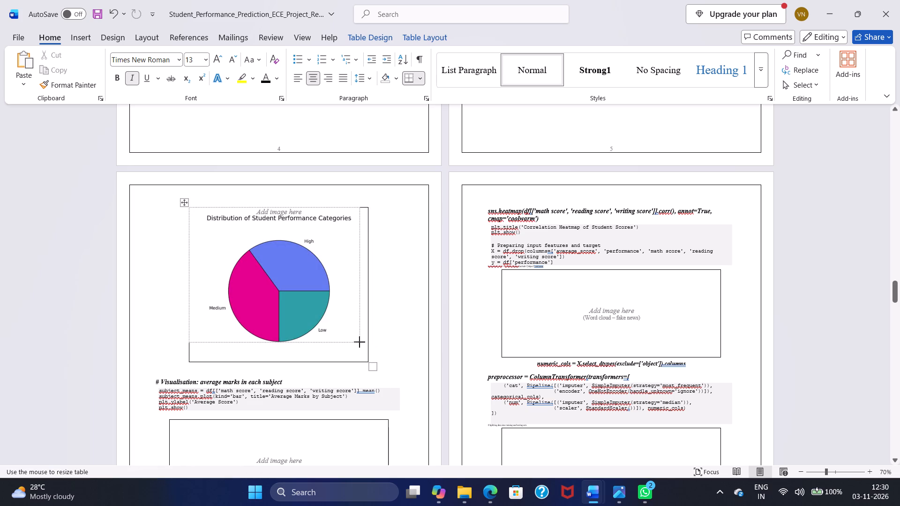
{"action": "left_click_drag", "start_coordinate": [360, 342], "coordinate": [357, 348]}
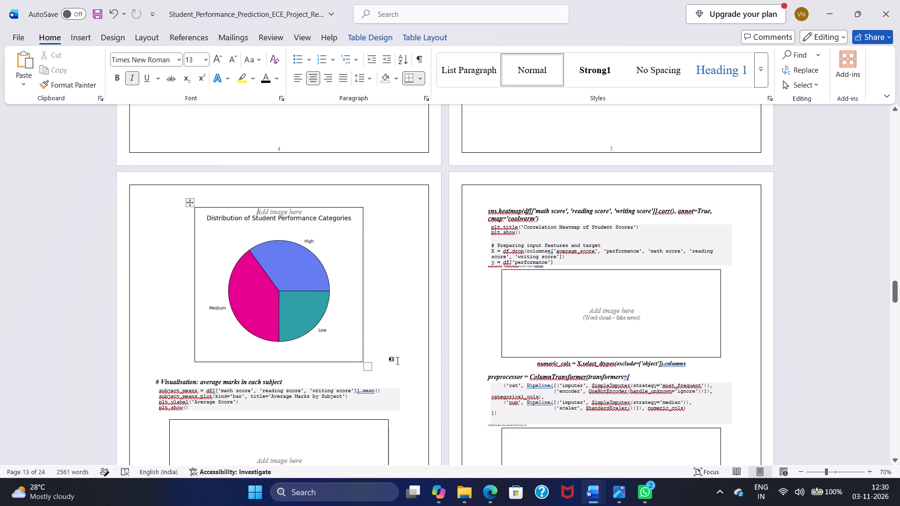
{"action": "left_click", "coordinate": [377, 315]}
{"action": "left_click", "coordinate": [395, 288]}
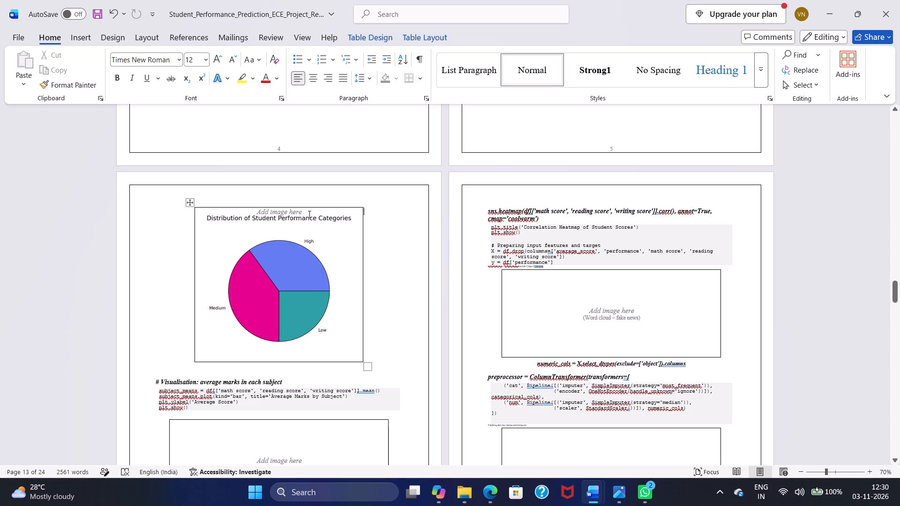
Delete the "Add image here" placeholder text above the pie chart's title.
{"action": "left_click", "coordinate": [308, 214]}
{"action": "key", "text": "BackSpace"}
{"action": "key", "text": "BackSpace"}
{"action": "key", "text": "BackSpace"}
{"action": "key", "text": "BackSpace"}
{"action": "key", "text": "BackSpace"}
{"action": "key", "text": "BackSpace"}
{"action": "key", "text": "BackSpace"}
{"action": "key", "text": "BackSpace"}
{"action": "key", "text": "BackSpace"}
{"action": "key", "text": "BackSpace"}
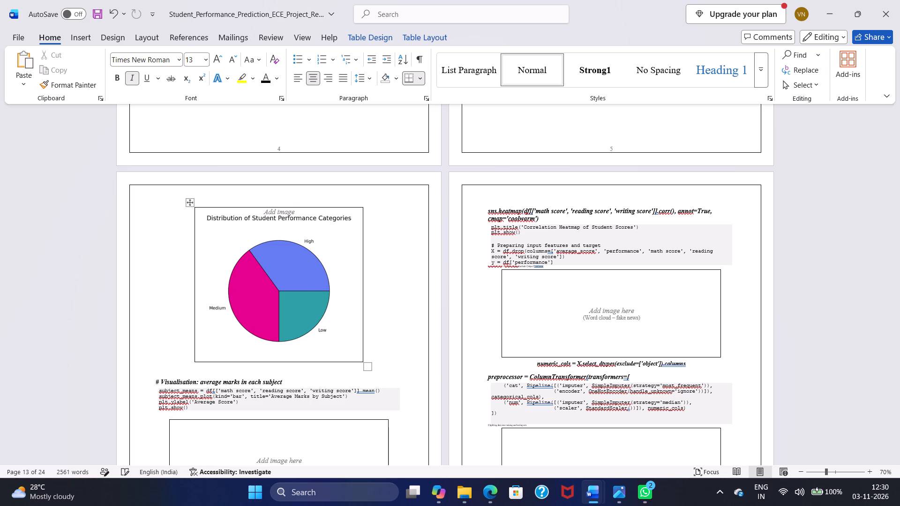
{"action": "key", "text": "BackSpace"}
{"action": "key", "text": "BackSpace"}
{"action": "key", "text": "BackSpace"}
{"action": "key", "text": "BackSpace"}
{"action": "key", "text": "BackSpace"}
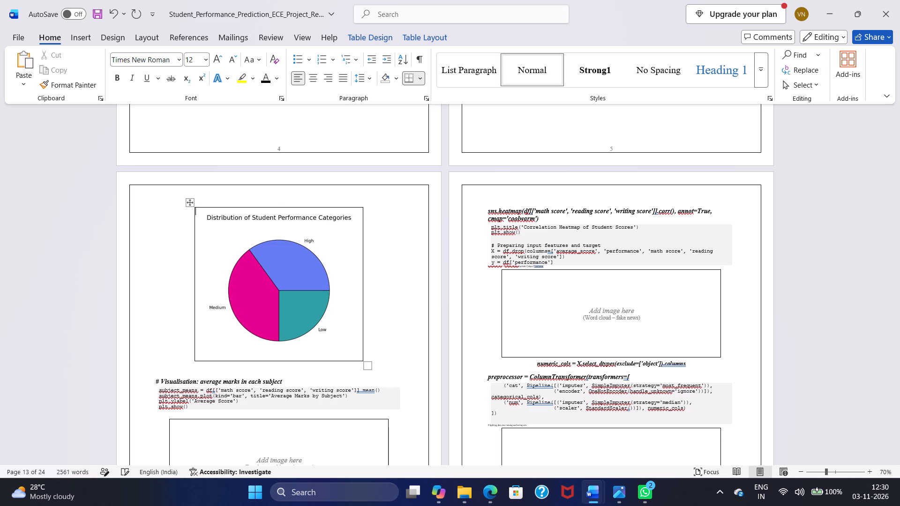
{"action": "key", "text": "BackSpace"}
{"action": "key", "text": "BackSpace"}
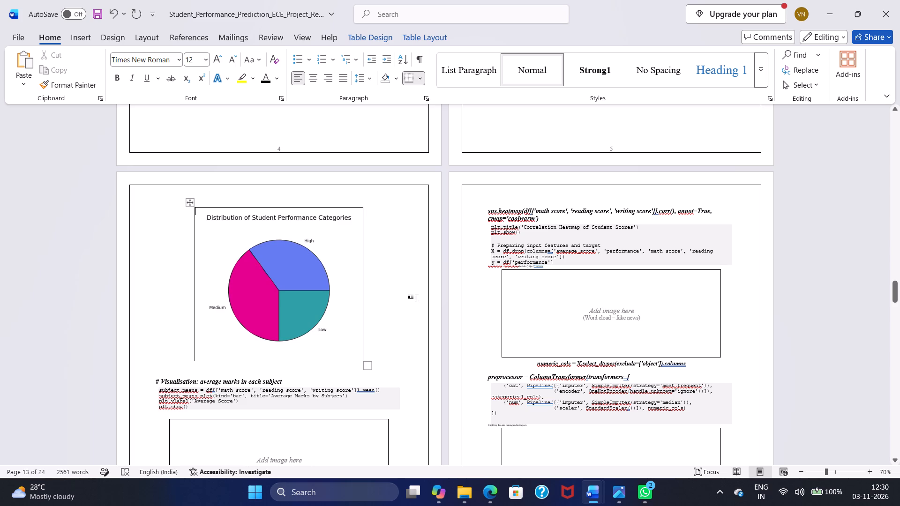
{"action": "left_click", "coordinate": [416, 298]}
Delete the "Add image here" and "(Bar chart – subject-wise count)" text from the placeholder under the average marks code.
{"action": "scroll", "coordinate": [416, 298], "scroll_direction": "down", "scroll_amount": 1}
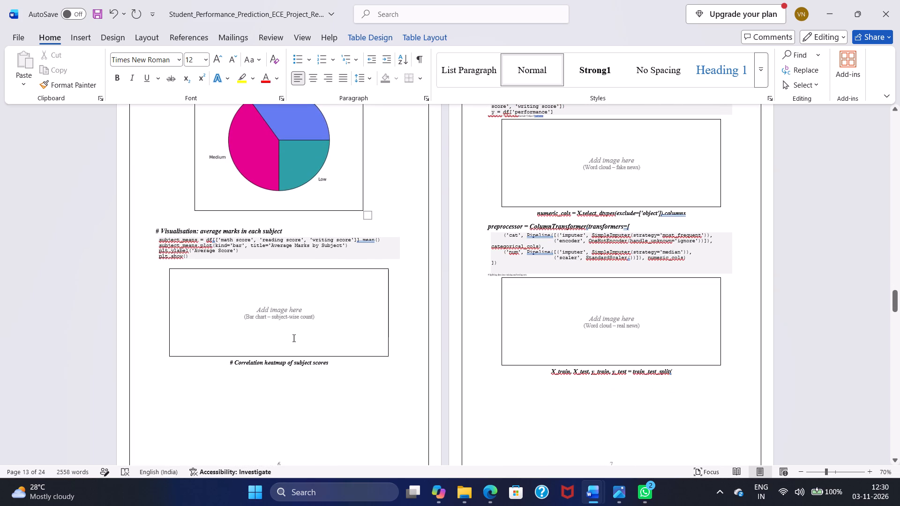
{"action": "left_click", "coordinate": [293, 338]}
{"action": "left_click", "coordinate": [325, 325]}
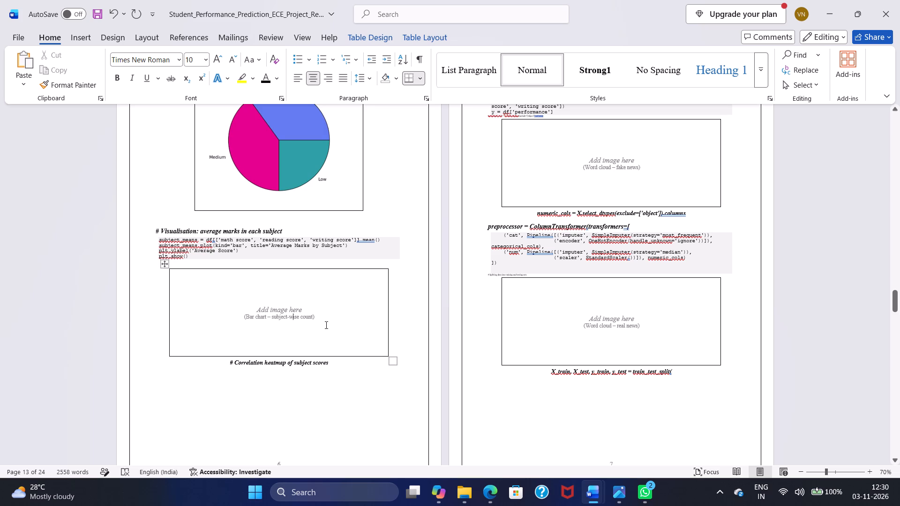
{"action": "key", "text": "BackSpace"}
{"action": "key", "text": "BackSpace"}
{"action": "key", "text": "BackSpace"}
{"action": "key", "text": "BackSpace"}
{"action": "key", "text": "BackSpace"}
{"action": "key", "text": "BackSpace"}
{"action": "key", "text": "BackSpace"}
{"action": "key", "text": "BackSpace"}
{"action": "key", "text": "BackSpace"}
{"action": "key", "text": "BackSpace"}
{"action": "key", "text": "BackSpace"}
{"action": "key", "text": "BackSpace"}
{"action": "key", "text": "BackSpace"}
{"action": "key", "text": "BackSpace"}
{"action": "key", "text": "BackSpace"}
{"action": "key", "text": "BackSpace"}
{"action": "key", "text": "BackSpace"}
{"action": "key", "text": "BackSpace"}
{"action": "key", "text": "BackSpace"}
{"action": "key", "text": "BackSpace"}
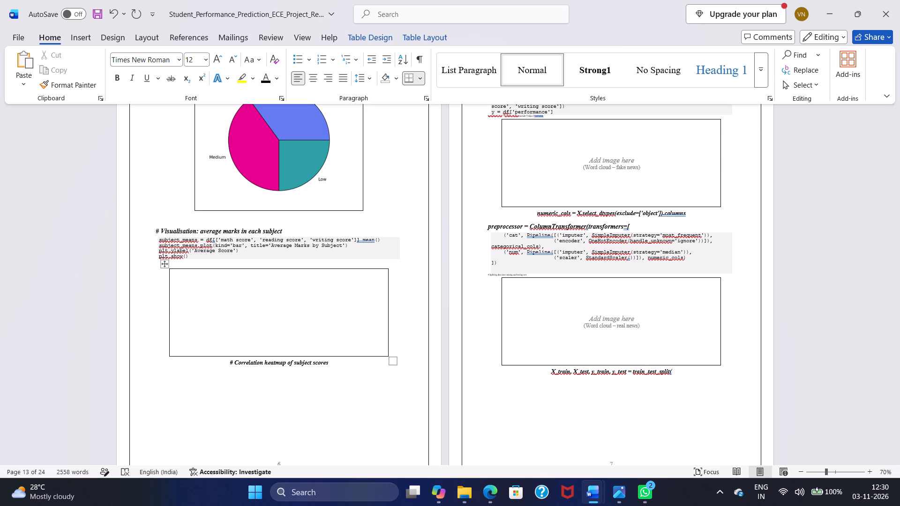
Select the Fig2_AverageMarks file in File Explorer's Student_Performance_Figures (1) folder and return to the Word report.
{"action": "left_click", "coordinate": [471, 503]}
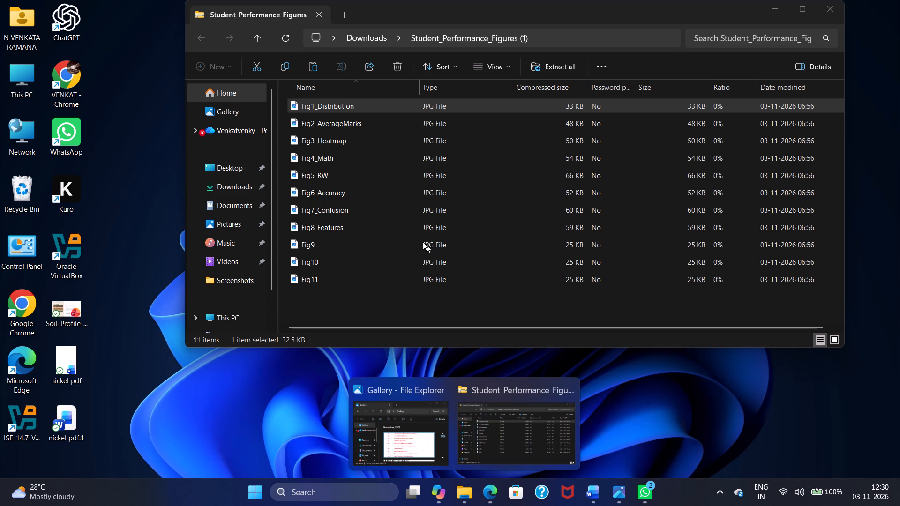
{"action": "left_click", "coordinate": [483, 453]}
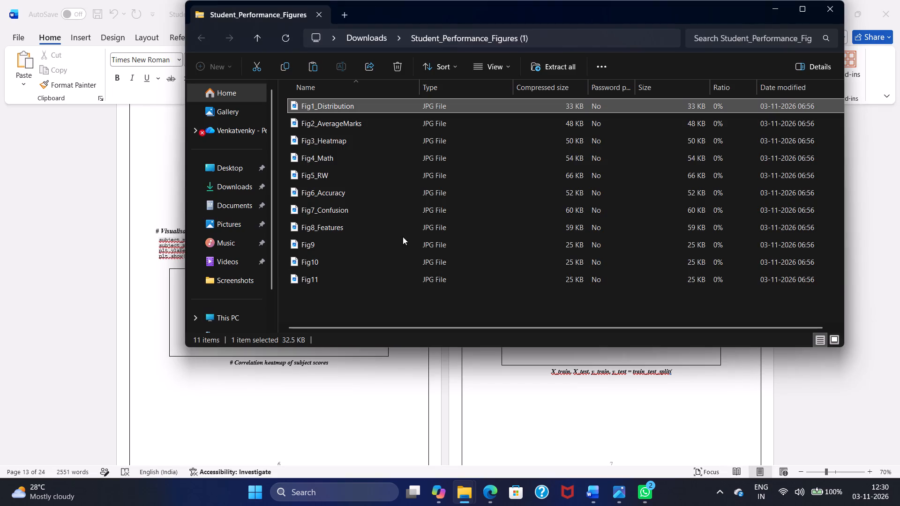
{"action": "left_click", "coordinate": [366, 119]}
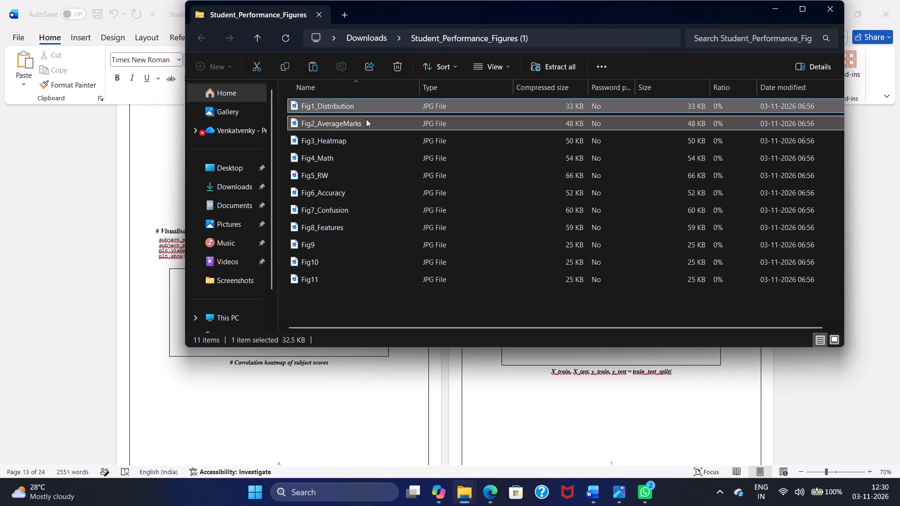
{"action": "left_click", "coordinate": [326, 382]}
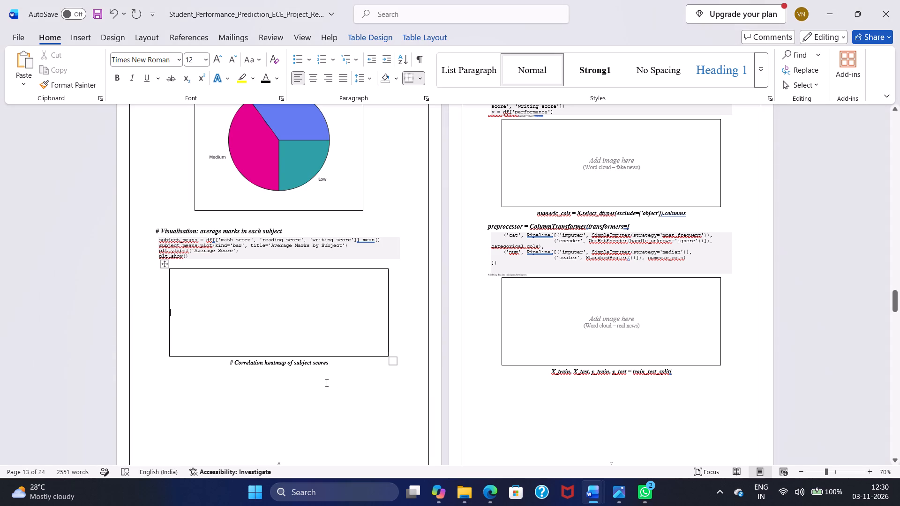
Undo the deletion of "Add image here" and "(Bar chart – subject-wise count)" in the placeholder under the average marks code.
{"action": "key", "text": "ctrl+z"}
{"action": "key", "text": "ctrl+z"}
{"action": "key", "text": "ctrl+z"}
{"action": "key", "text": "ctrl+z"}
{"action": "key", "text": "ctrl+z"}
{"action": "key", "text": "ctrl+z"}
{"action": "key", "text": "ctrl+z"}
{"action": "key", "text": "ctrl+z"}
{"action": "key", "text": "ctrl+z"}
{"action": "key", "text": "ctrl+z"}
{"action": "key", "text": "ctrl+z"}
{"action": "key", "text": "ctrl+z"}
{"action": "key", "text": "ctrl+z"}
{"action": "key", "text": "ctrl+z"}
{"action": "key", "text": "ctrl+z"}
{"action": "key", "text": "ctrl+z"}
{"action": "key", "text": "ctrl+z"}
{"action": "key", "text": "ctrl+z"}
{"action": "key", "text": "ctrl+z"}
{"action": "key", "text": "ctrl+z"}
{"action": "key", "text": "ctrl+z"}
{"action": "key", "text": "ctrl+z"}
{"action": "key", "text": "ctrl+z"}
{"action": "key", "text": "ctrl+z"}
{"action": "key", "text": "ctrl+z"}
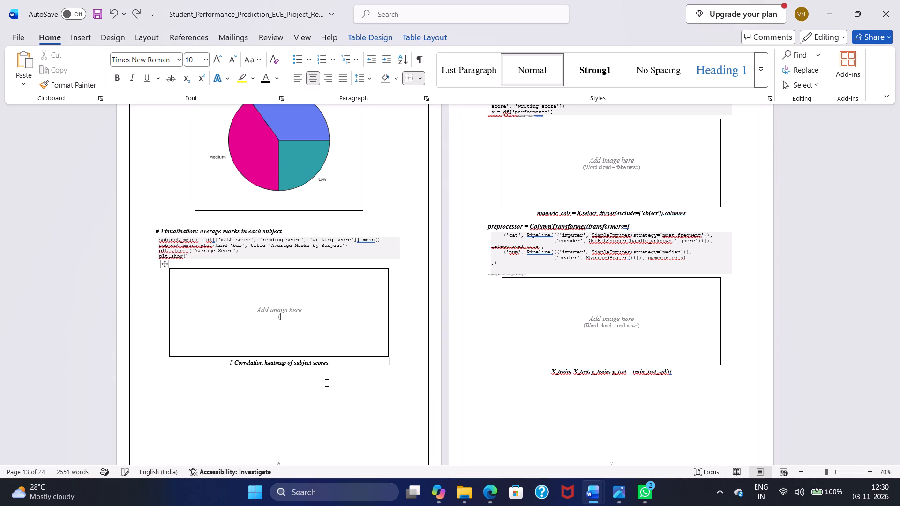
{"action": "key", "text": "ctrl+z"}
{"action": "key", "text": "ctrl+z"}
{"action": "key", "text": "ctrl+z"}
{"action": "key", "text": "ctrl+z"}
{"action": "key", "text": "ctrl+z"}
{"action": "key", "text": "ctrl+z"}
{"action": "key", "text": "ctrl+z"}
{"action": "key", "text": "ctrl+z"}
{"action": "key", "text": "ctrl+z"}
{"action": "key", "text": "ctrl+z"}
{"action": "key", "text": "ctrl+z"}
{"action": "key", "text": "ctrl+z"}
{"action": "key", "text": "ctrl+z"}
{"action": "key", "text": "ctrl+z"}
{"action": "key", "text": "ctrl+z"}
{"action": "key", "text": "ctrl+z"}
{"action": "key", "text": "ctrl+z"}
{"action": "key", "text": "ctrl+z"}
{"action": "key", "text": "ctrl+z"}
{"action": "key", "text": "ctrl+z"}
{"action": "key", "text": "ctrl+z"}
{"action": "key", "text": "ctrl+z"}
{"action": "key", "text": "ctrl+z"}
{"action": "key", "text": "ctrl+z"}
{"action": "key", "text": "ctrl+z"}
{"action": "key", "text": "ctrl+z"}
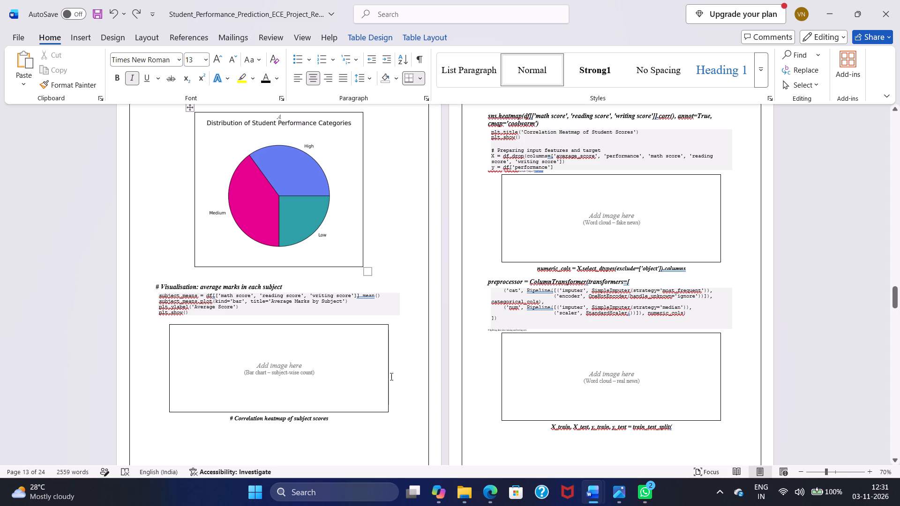
Delete the stray letter "A" above the title of the performance categories pie chart.
{"action": "left_click", "coordinate": [290, 118]}
{"action": "key", "text": "BackSpace"}
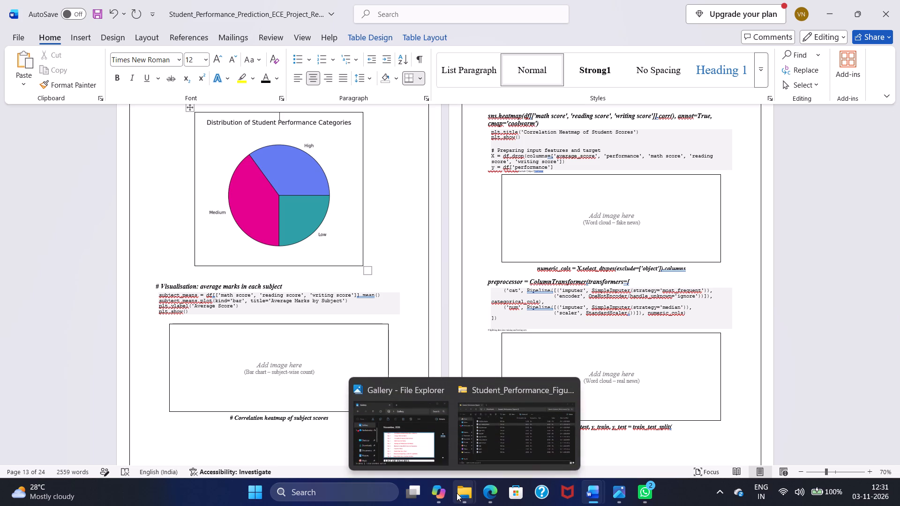
Arrange File Explorer's Student_Performance_Figures (1) folder beside the Word report, giving the folder about a third of the screen width.
{"action": "left_click", "coordinate": [496, 426]}
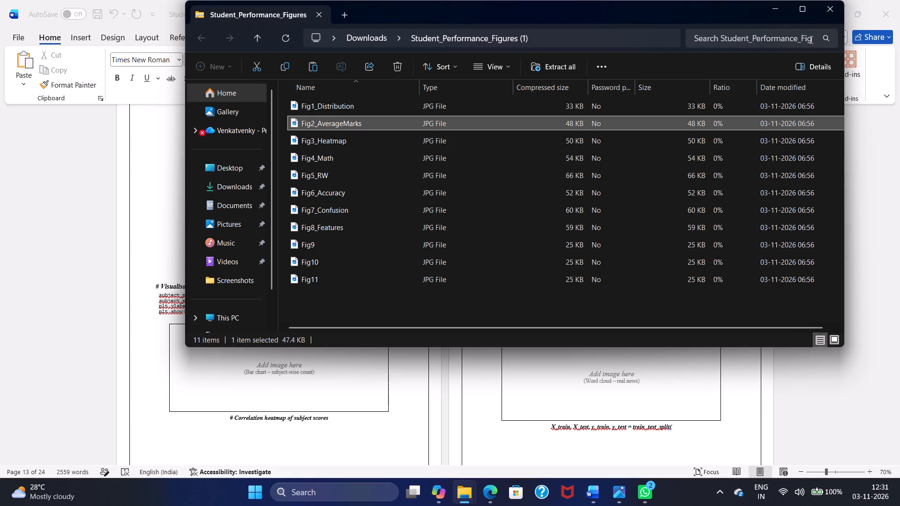
{"action": "left_click", "coordinate": [770, 46]}
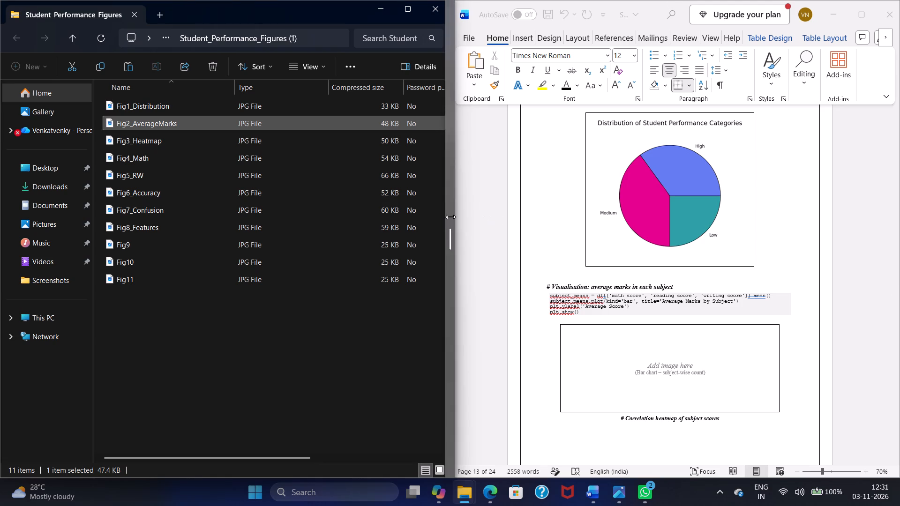
{"action": "left_click_drag", "start_coordinate": [450, 217], "coordinate": [309, 220]}
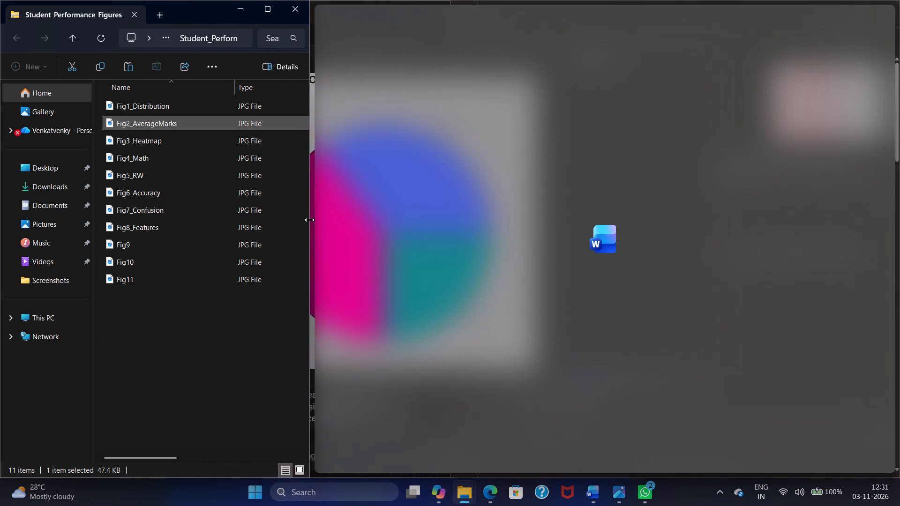
{"action": "left_click_drag", "start_coordinate": [309, 220], "coordinate": [307, 221]}
Open Fig2_AverageMarks in Photos, copy the image to the clipboard, and minimise the viewer.
{"action": "scroll", "coordinate": [621, 259], "scroll_direction": "up", "scroll_amount": 1, "text": "ctrl"}
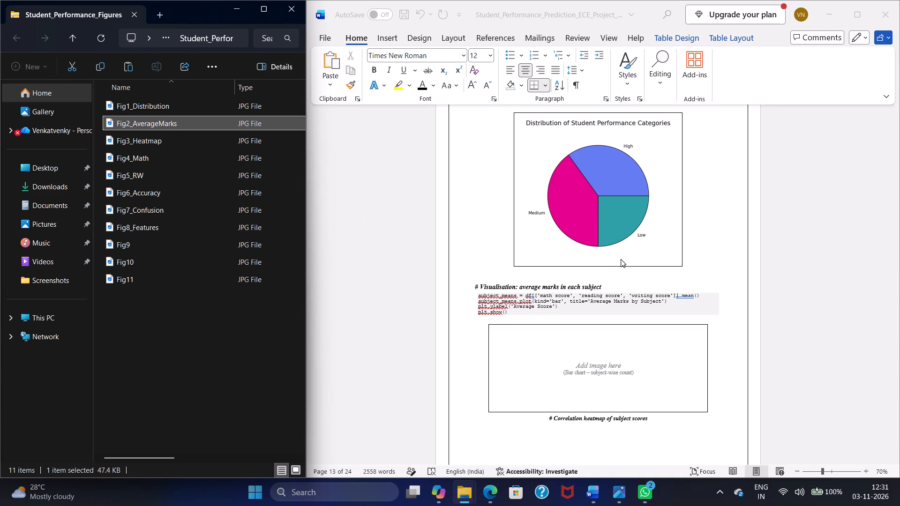
{"action": "scroll", "coordinate": [621, 259], "scroll_direction": "up", "scroll_amount": 2, "text": "ctrl"}
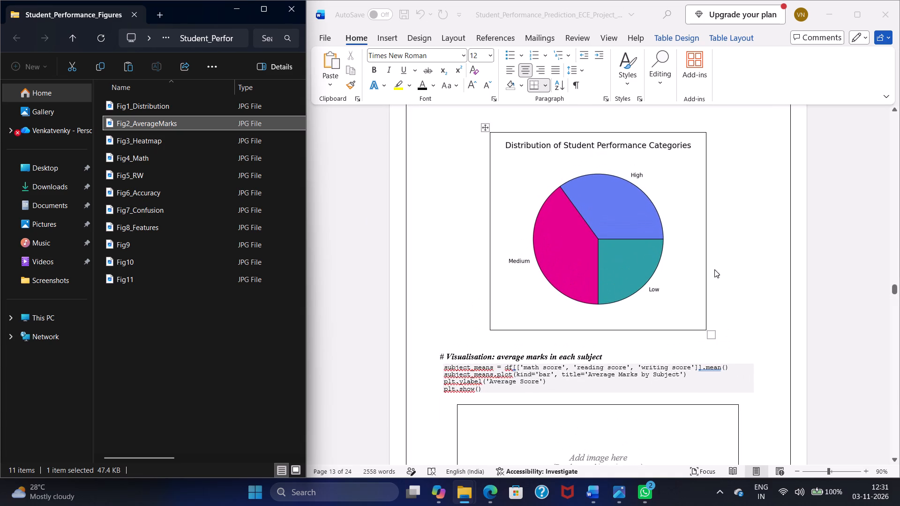
{"action": "scroll", "coordinate": [666, 350], "scroll_direction": "down", "scroll_amount": 1}
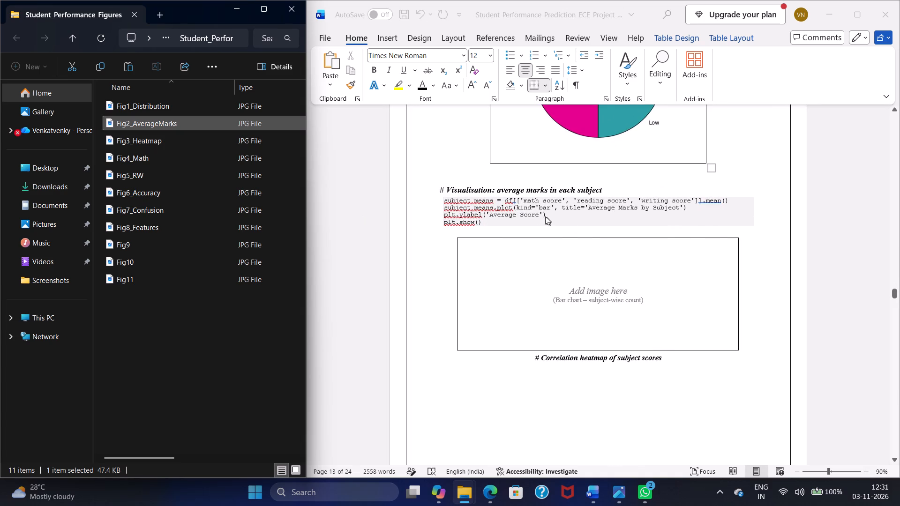
{"action": "left_click", "coordinate": [652, 313]}
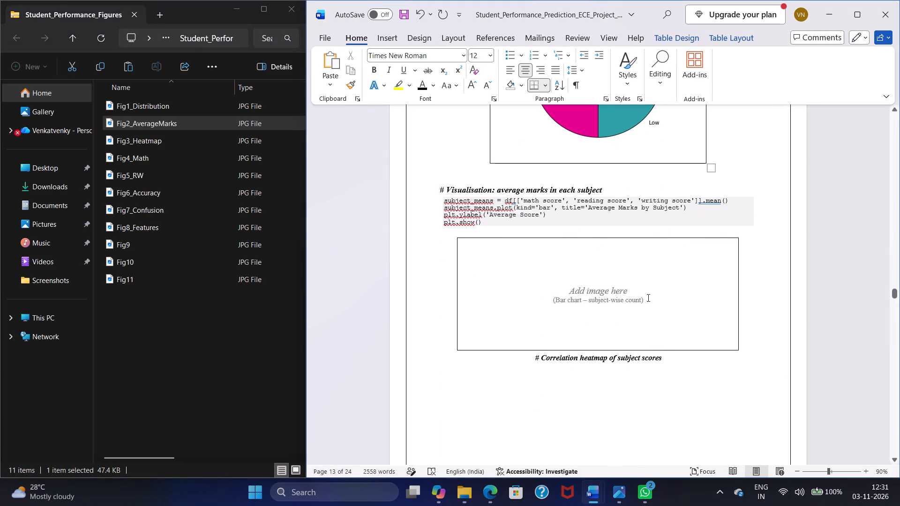
{"action": "left_click", "coordinate": [648, 298]}
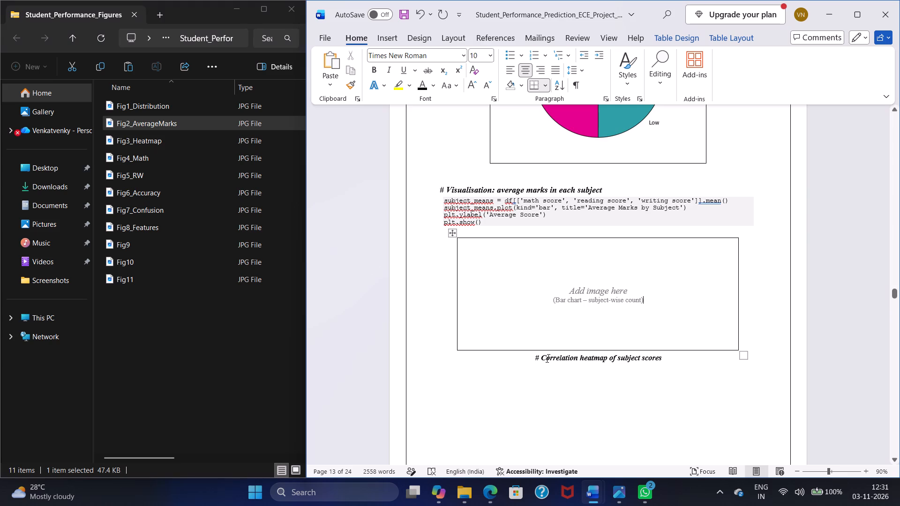
{"action": "double_click", "coordinate": [152, 123]}
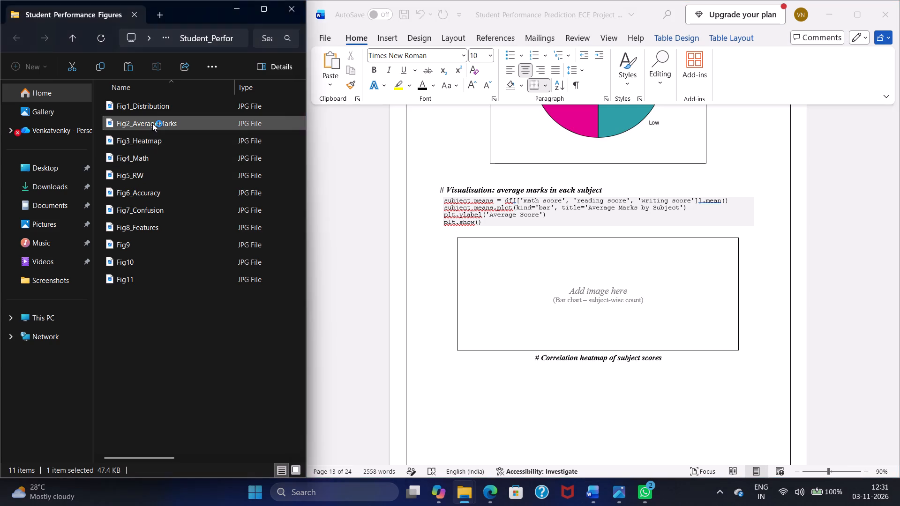
{"action": "left_click", "coordinate": [239, 77]}
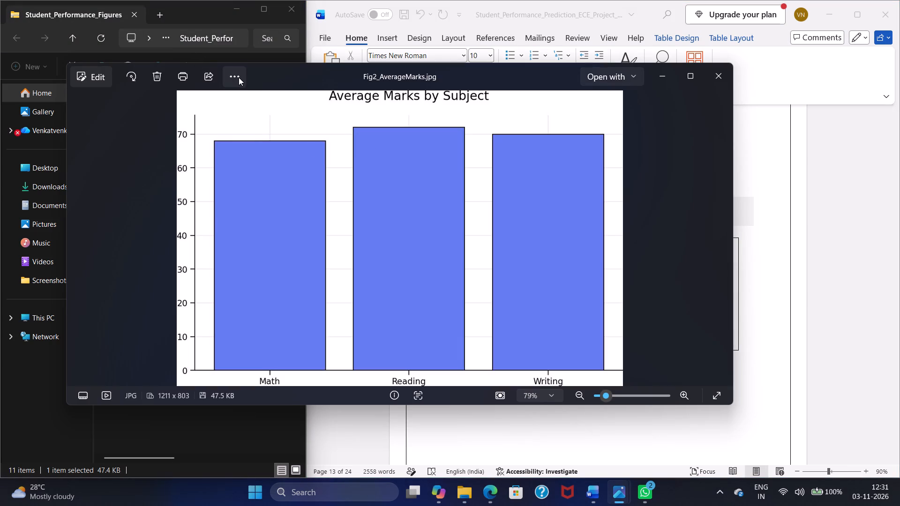
{"action": "left_click", "coordinate": [177, 121]}
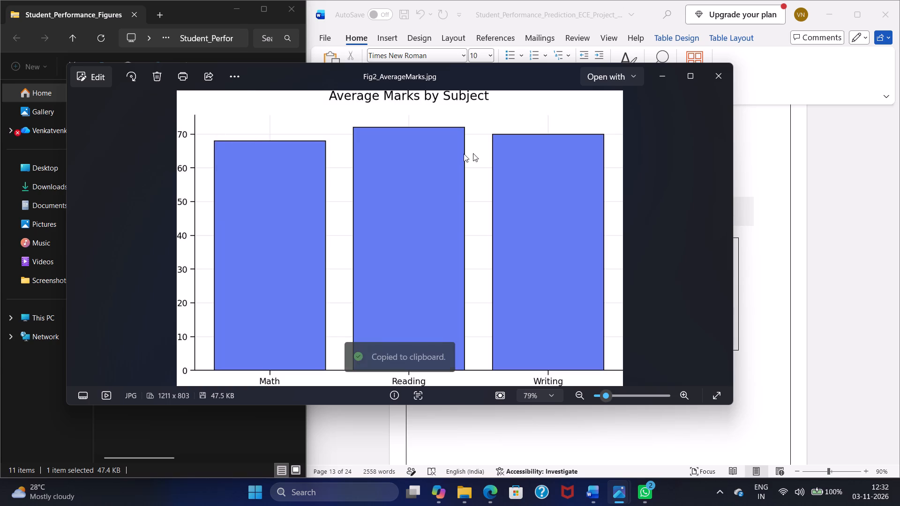
{"action": "left_click", "coordinate": [652, 68]}
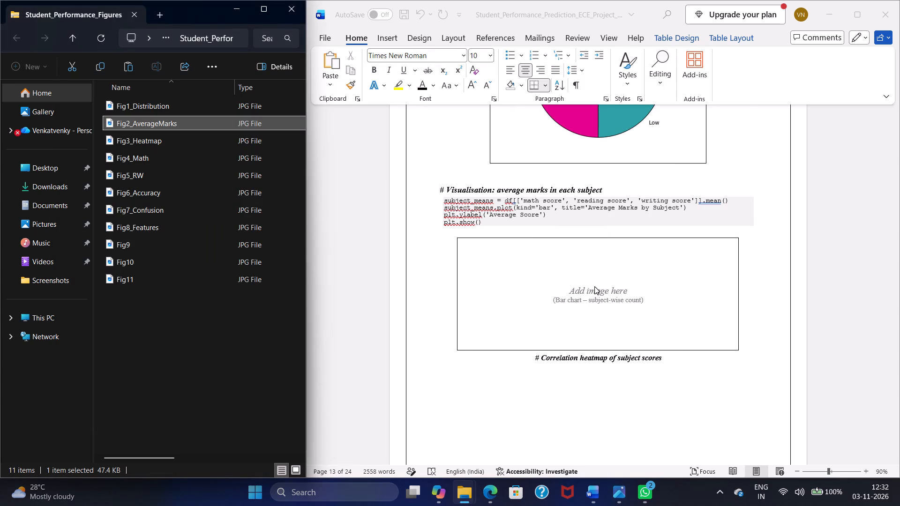
Replace the "Add image here" and "(Bar chart – subject-wise count)" text with the copied Average Marks by Subject chart.
{"action": "left_click", "coordinate": [597, 272]}
{"action": "key", "text": "BackSpace"}
{"action": "key", "text": "BackSpace"}
{"action": "key", "text": "BackSpace"}
{"action": "key", "text": "BackSpace"}
{"action": "key", "text": "BackSpace"}
{"action": "key", "text": "BackSpace"}
{"action": "key", "text": "BackSpace"}
{"action": "key", "text": "BackSpace"}
{"action": "key", "text": "BackSpace"}
{"action": "key", "text": "BackSpace"}
{"action": "key", "text": "BackSpace"}
{"action": "key", "text": "BackSpace"}
{"action": "key", "text": "BackSpace"}
{"action": "key", "text": "BackSpace"}
{"action": "key", "text": "BackSpace"}
{"action": "key", "text": "BackSpace"}
{"action": "key", "text": "BackSpace"}
{"action": "key", "text": "BackSpace"}
{"action": "key", "text": "BackSpace"}
{"action": "key", "text": "BackSpace"}
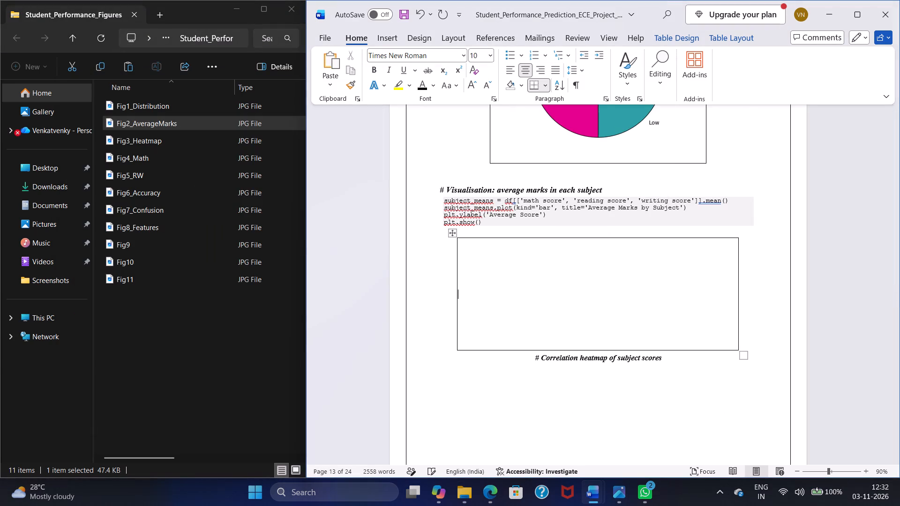
{"action": "key", "text": "ctrl+v"}
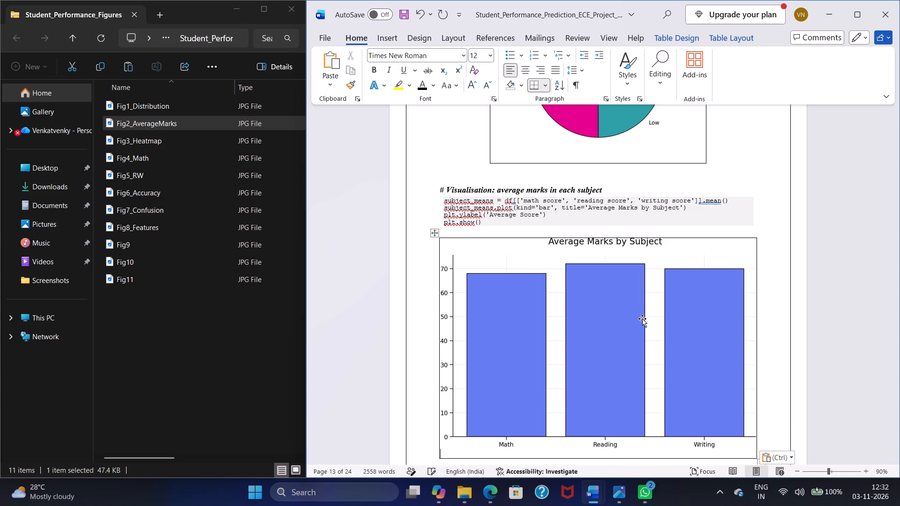
Shrink the Average Marks by Subject chart slightly so the correlation heatmap caption fits beneath it on page 6.
{"action": "scroll", "coordinate": [634, 338], "scroll_direction": "down", "scroll_amount": 1}
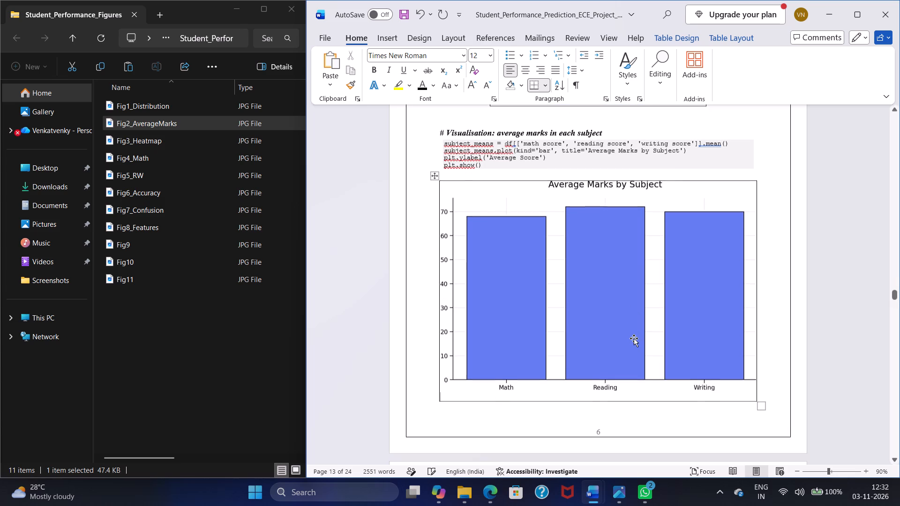
{"action": "scroll", "coordinate": [634, 338], "scroll_direction": "down", "scroll_amount": 1}
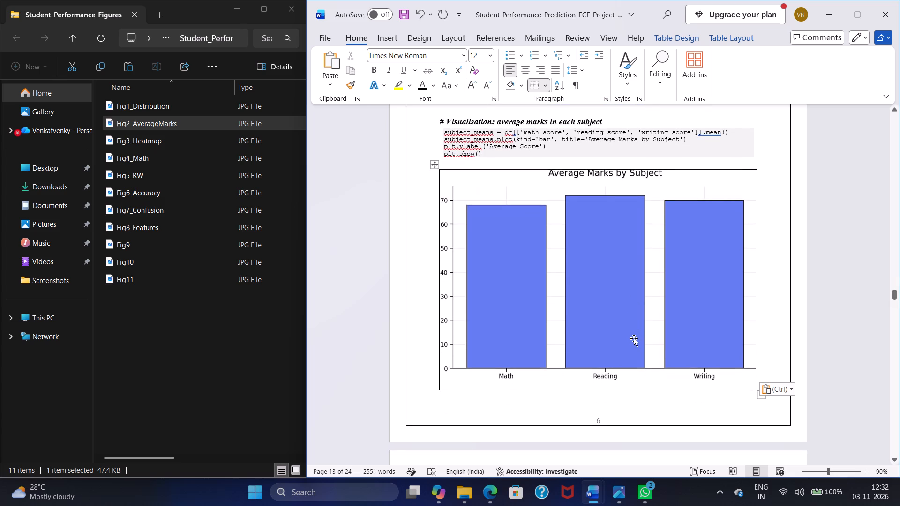
{"action": "left_click", "coordinate": [730, 392]}
{"action": "left_click_drag", "start_coordinate": [762, 396], "coordinate": [734, 372]}
{"action": "left_click_drag", "start_coordinate": [734, 372], "coordinate": [757, 410]}
{"action": "left_click", "coordinate": [757, 410]}
{"action": "left_click", "coordinate": [723, 335]}
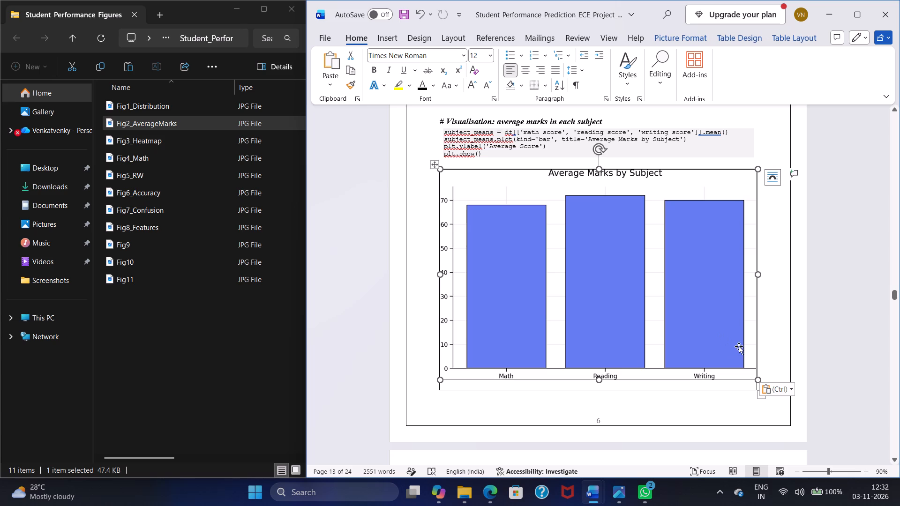
{"action": "left_click_drag", "start_coordinate": [758, 379], "coordinate": [702, 313]}
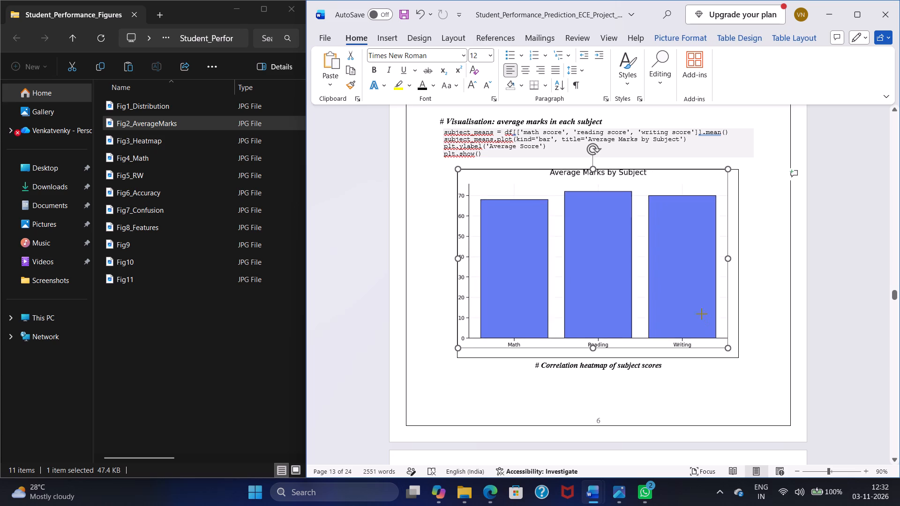
{"action": "left_click_drag", "start_coordinate": [702, 313], "coordinate": [734, 340]}
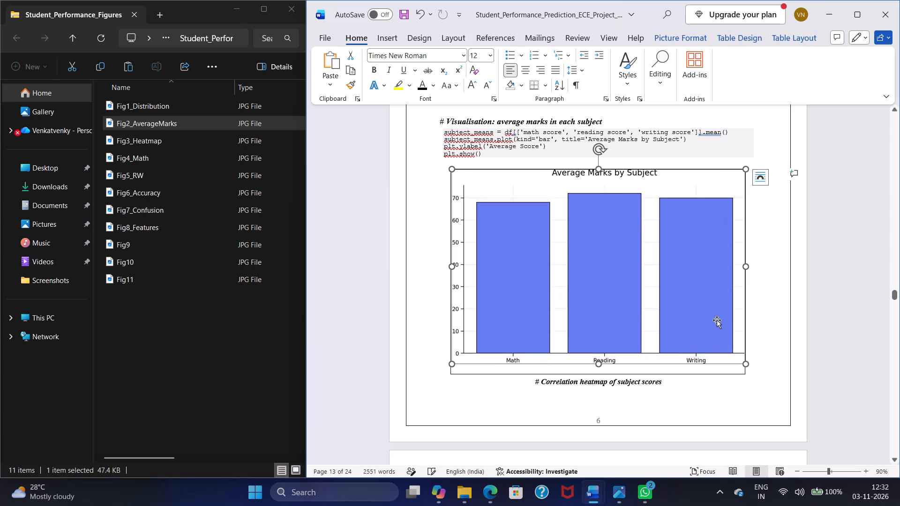
{"action": "left_click", "coordinate": [758, 322]}
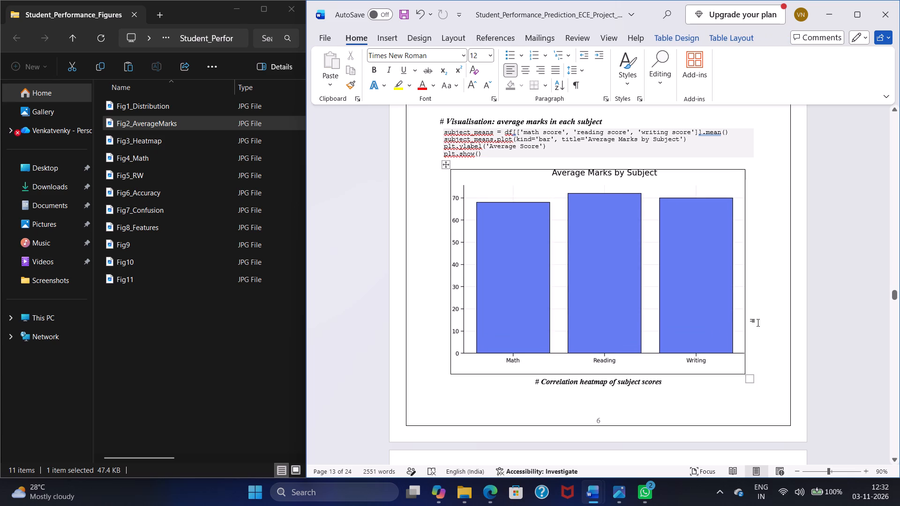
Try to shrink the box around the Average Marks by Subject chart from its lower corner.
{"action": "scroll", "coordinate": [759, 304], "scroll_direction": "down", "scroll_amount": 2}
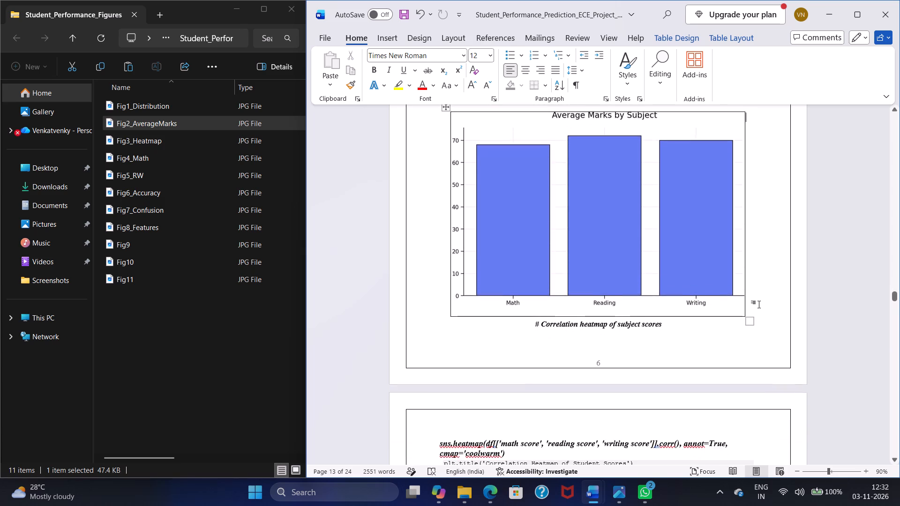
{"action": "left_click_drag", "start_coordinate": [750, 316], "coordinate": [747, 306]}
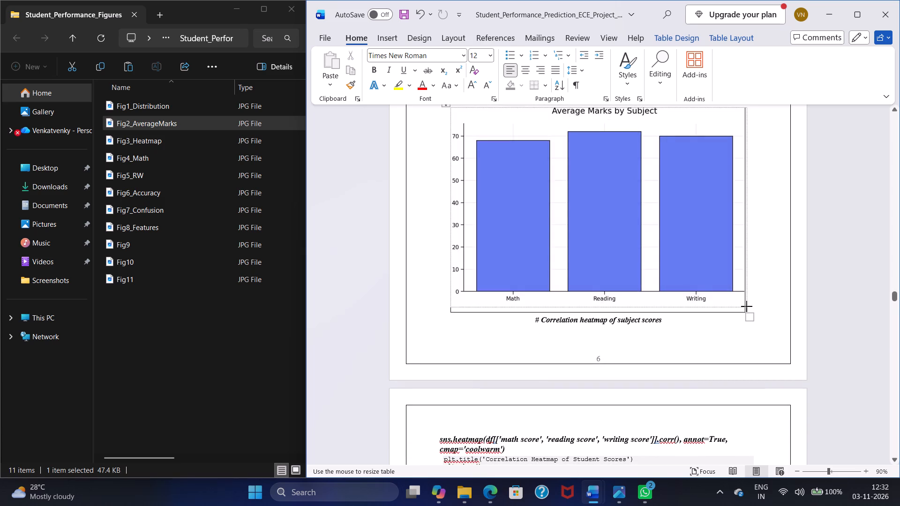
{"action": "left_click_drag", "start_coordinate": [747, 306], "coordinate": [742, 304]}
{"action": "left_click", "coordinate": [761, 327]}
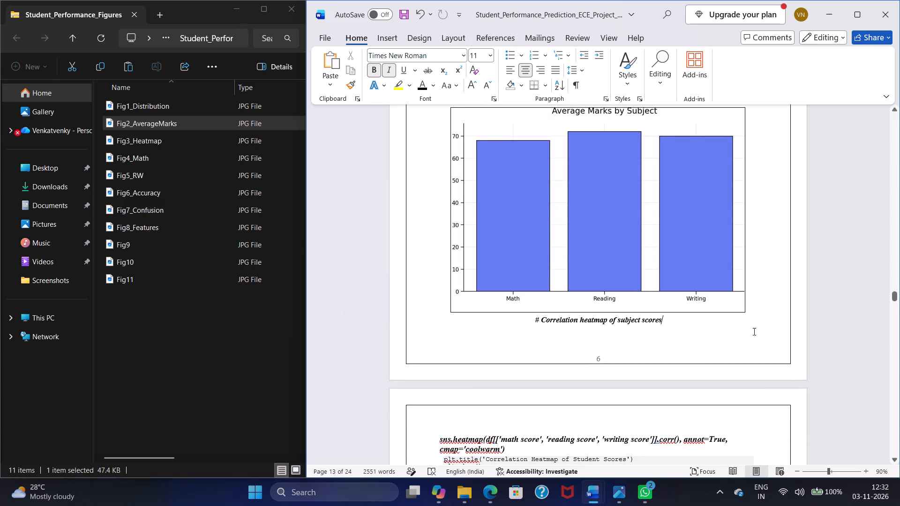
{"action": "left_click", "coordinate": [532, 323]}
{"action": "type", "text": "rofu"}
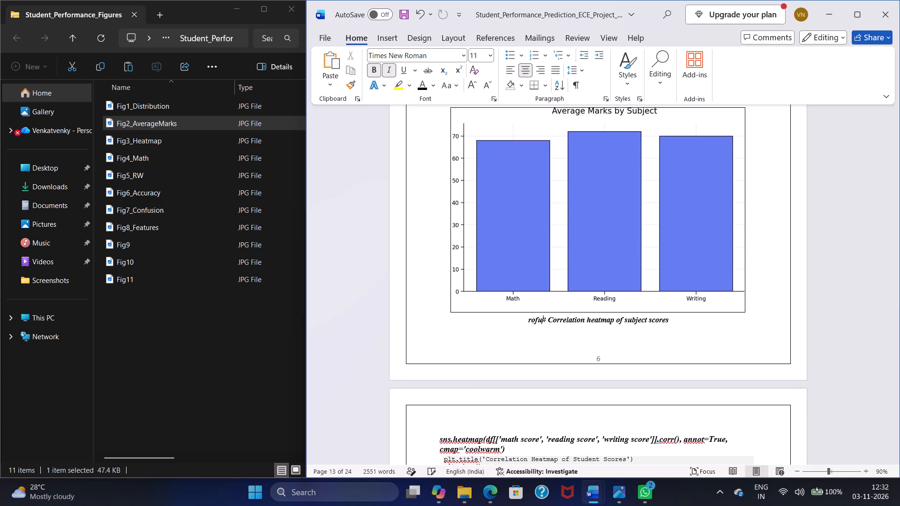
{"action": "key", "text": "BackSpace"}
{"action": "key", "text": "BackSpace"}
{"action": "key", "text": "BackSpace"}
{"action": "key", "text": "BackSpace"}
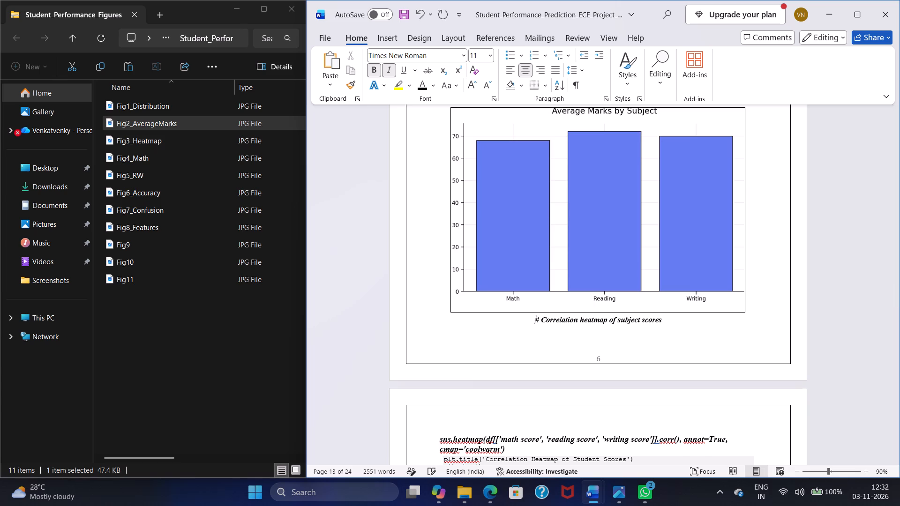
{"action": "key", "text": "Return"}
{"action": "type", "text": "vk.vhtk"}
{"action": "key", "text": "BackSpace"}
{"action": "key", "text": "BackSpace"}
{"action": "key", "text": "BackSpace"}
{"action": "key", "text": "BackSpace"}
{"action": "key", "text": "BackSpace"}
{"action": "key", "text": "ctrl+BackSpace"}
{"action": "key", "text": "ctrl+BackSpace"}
Delete the "Add image here" and "(Word cloud – fake news)" text from the image box on page 7.
{"action": "scroll", "coordinate": [623, 355], "scroll_direction": "down", "scroll_amount": 3}
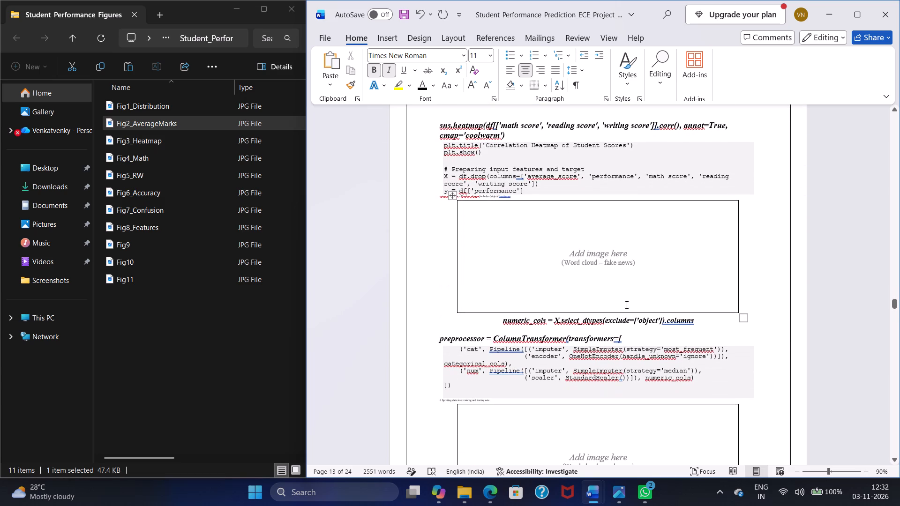
{"action": "left_click", "coordinate": [637, 273]}
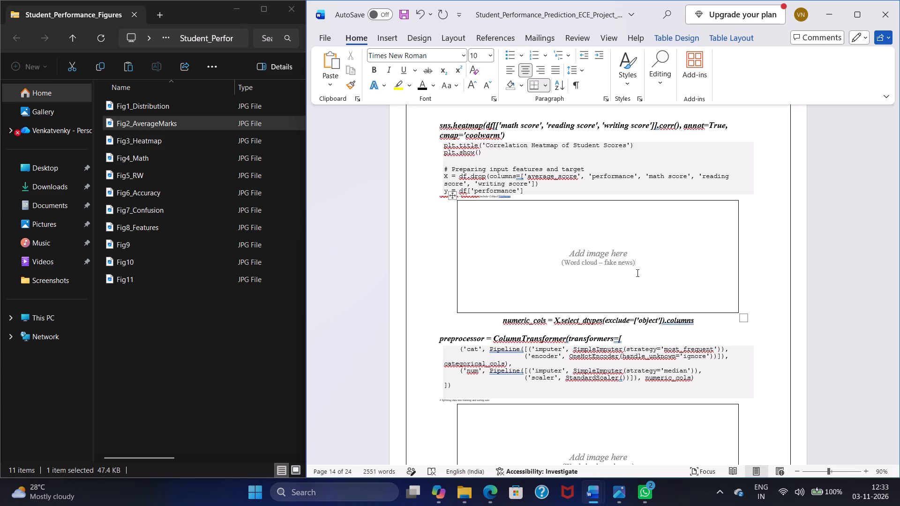
{"action": "key", "text": "BackSpace"}
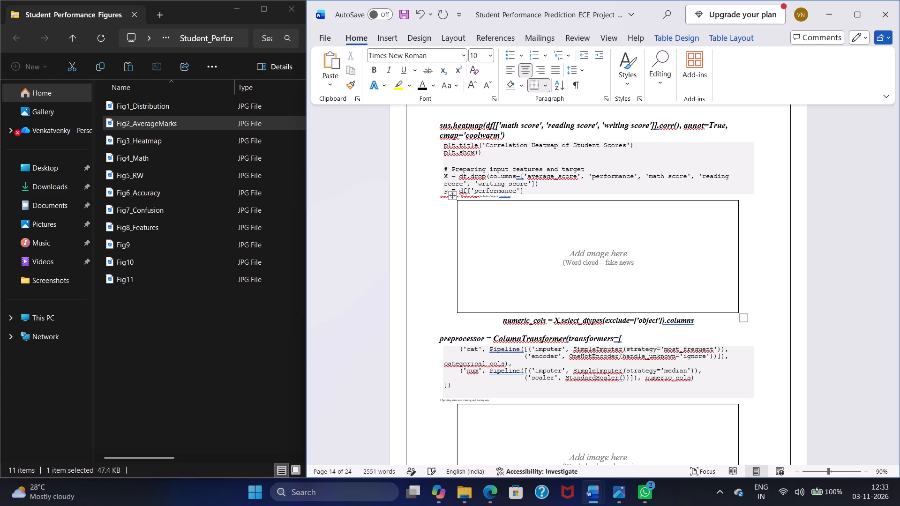
{"action": "key", "text": "BackSpace"}
{"action": "key", "text": "BackSpace"}
{"action": "key", "text": "BackSpace"}
{"action": "key", "text": "BackSpace"}
{"action": "key", "text": "BackSpace"}
{"action": "key", "text": "BackSpace"}
{"action": "key", "text": "BackSpace"}
{"action": "key", "text": "BackSpace"}
{"action": "key", "text": "BackSpace"}
{"action": "key", "text": "BackSpace"}
{"action": "key", "text": "BackSpace"}
{"action": "key", "text": "BackSpace"}
{"action": "key", "text": "BackSpace"}
{"action": "key", "text": "BackSpace"}
{"action": "key", "text": "BackSpace"}
{"action": "key", "text": "BackSpace"}
{"action": "key", "text": "BackSpace"}
{"action": "key", "text": "BackSpace"}
{"action": "key", "text": "BackSpace"}
{"action": "key", "text": "BackSpace"}
{"action": "key", "text": "BackSpace"}
{"action": "key", "text": "BackSpace"}
{"action": "key", "text": "BackSpace"}
{"action": "key", "text": "BackSpace"}
{"action": "key", "text": "BackSpace"}
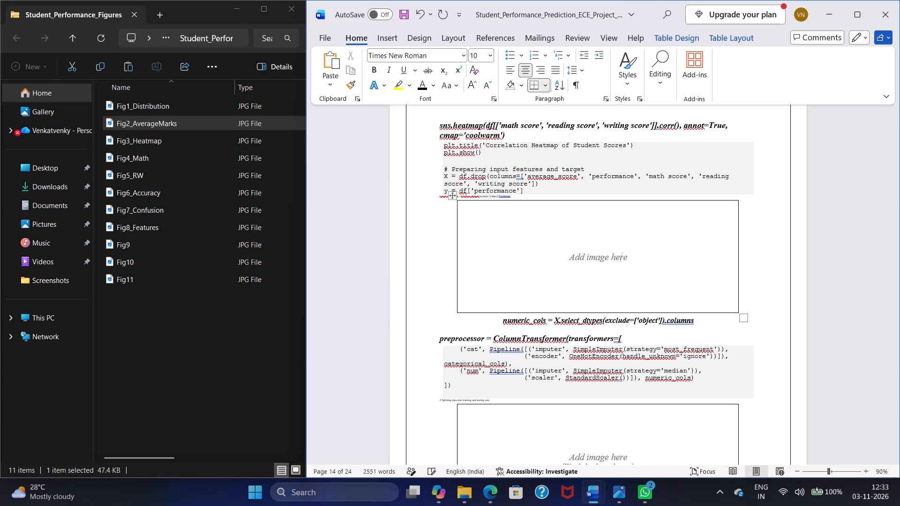
{"action": "key", "text": "BackSpace"}
{"action": "key", "text": "BackSpace"}
{"action": "key", "text": "BackSpace"}
{"action": "key", "text": "BackSpace"}
{"action": "key", "text": "BackSpace"}
{"action": "key", "text": "BackSpace"}
{"action": "key", "text": "BackSpace"}
{"action": "key", "text": "BackSpace"}
{"action": "key", "text": "BackSpace"}
{"action": "key", "text": "BackSpace"}
{"action": "key", "text": "BackSpace"}
{"action": "key", "text": "BackSpace"}
{"action": "key", "text": "BackSpace"}
{"action": "key", "text": "BackSpace"}
{"action": "key", "text": "BackSpace"}
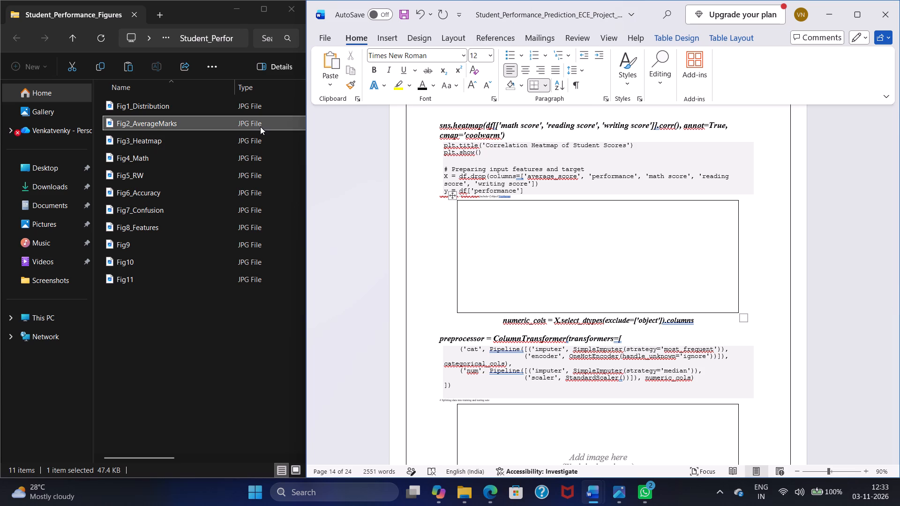
Copy the Fig3_Heatmap image from Photos and paste it into the emptied image box on page 7.
{"action": "double_click", "coordinate": [217, 142]}
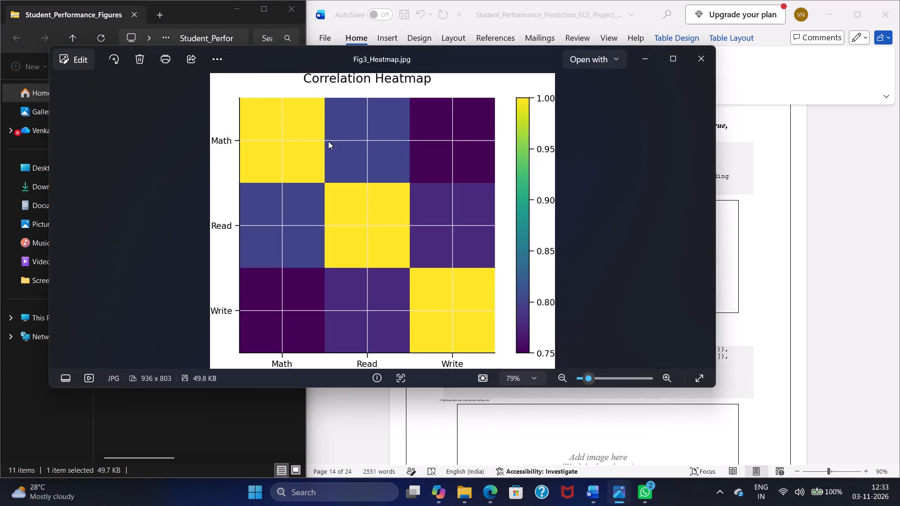
{"action": "left_click", "coordinate": [217, 59]}
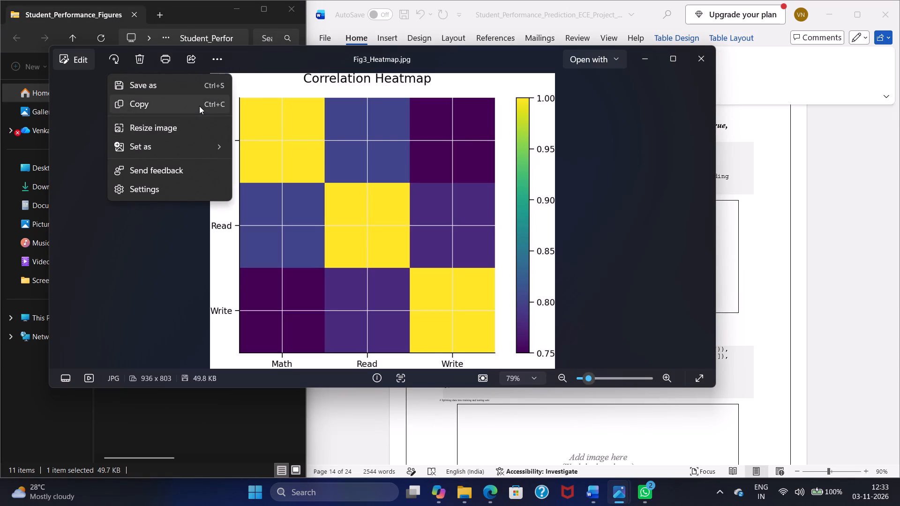
{"action": "left_click", "coordinate": [199, 106]}
{"action": "left_click", "coordinate": [762, 177]}
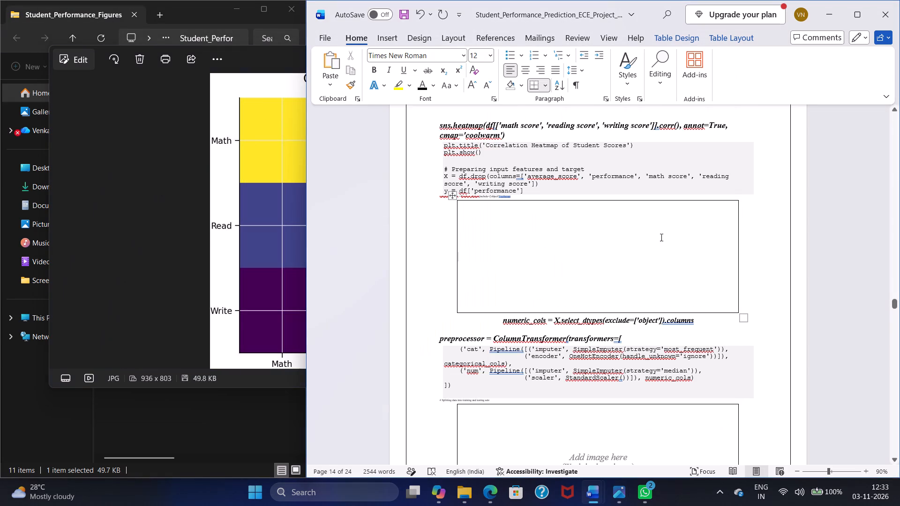
{"action": "left_click", "coordinate": [640, 249]}
{"action": "key", "text": "ctrl+v"}
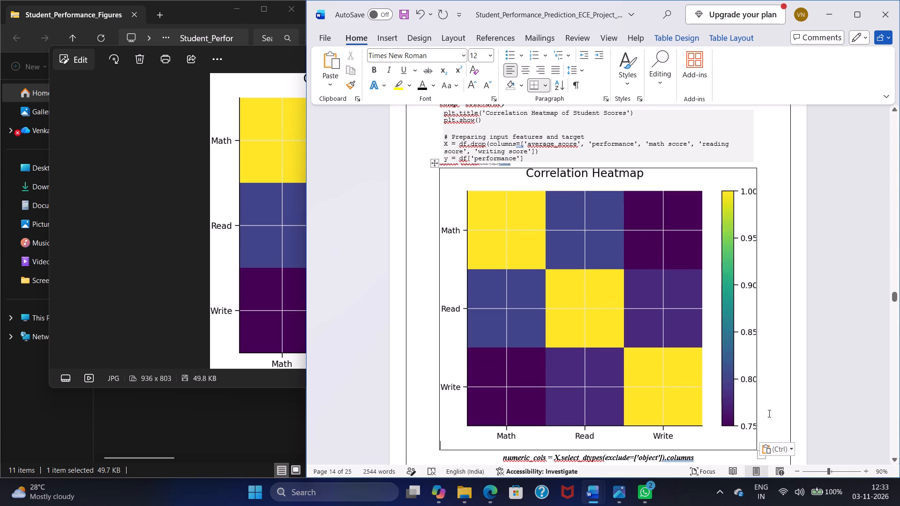
Shrink the Correlation Heatmap proportionally until it fits inside its box above the numeric_cols caption.
{"action": "left_click", "coordinate": [734, 424]}
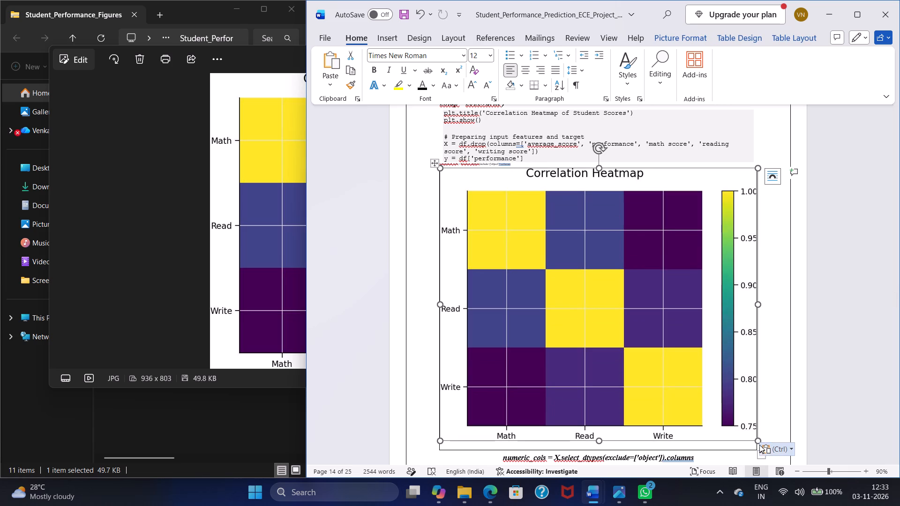
{"action": "left_click_drag", "start_coordinate": [758, 442], "coordinate": [700, 386]}
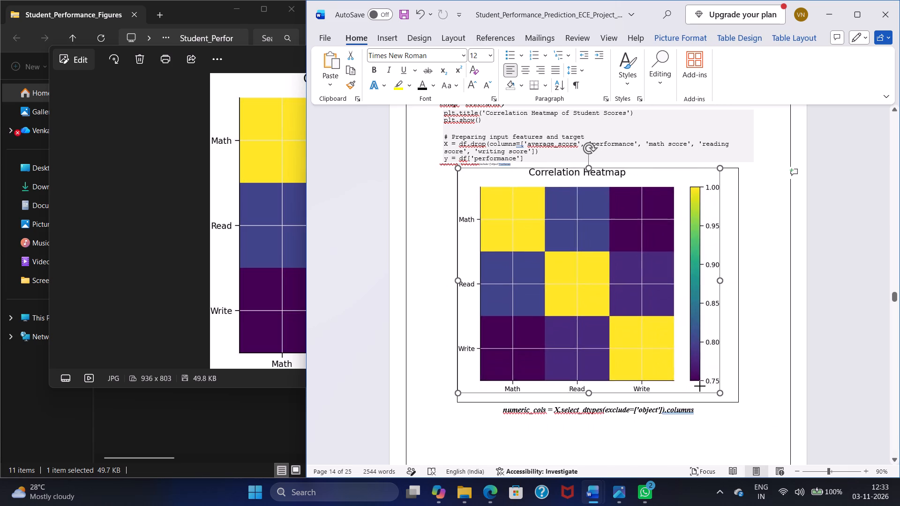
{"action": "left_click_drag", "start_coordinate": [700, 386], "coordinate": [713, 345]}
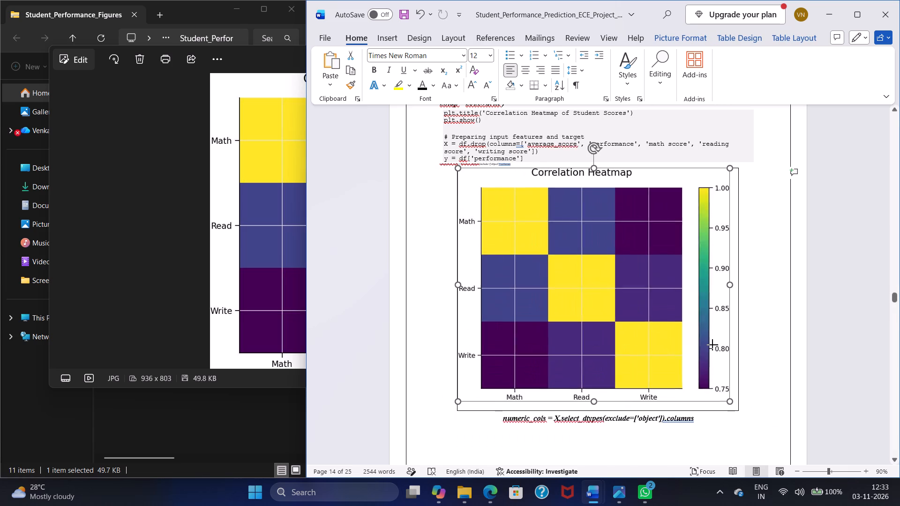
{"action": "left_click_drag", "start_coordinate": [713, 345], "coordinate": [713, 345]}
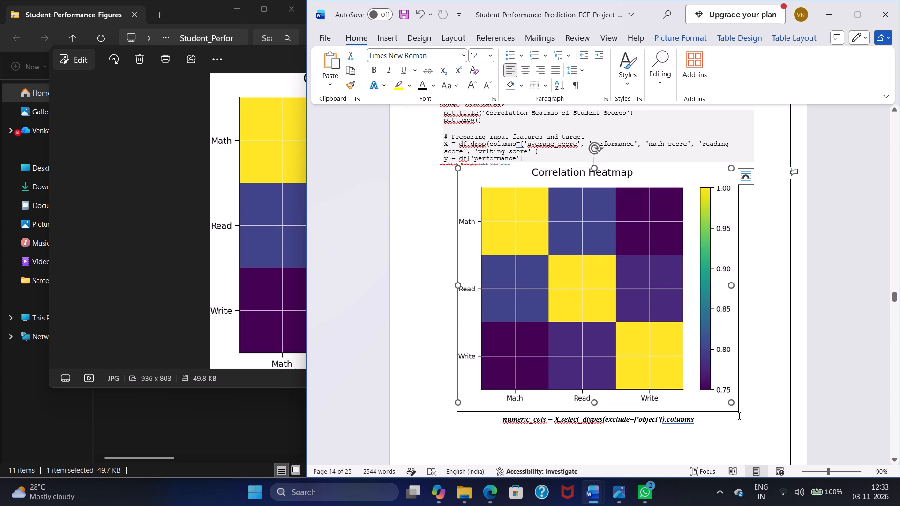
Narrow the box around the Correlation Heatmap slightly from its lower corner.
{"action": "left_click", "coordinate": [738, 415]}
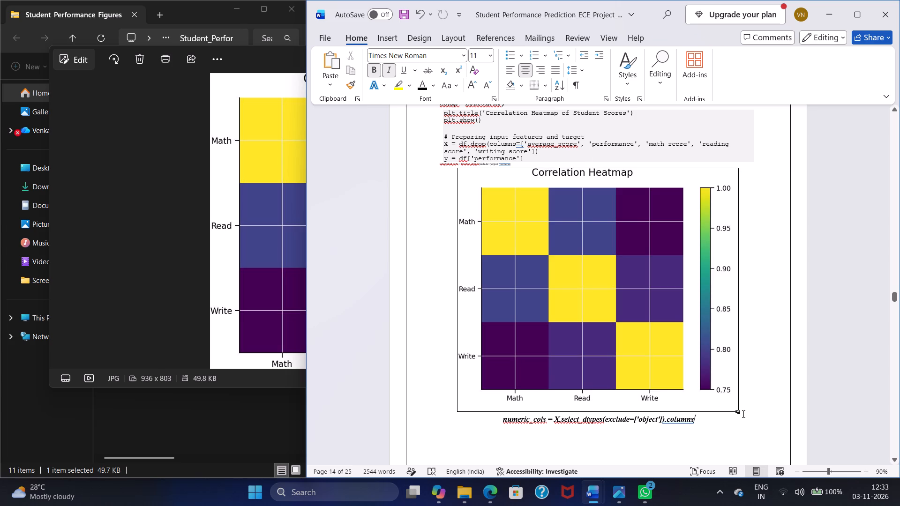
{"action": "left_click", "coordinate": [743, 414]}
{"action": "left_click", "coordinate": [744, 458]}
{"action": "left_click", "coordinate": [722, 393]}
{"action": "left_click_drag", "start_coordinate": [745, 417], "coordinate": [735, 405]}
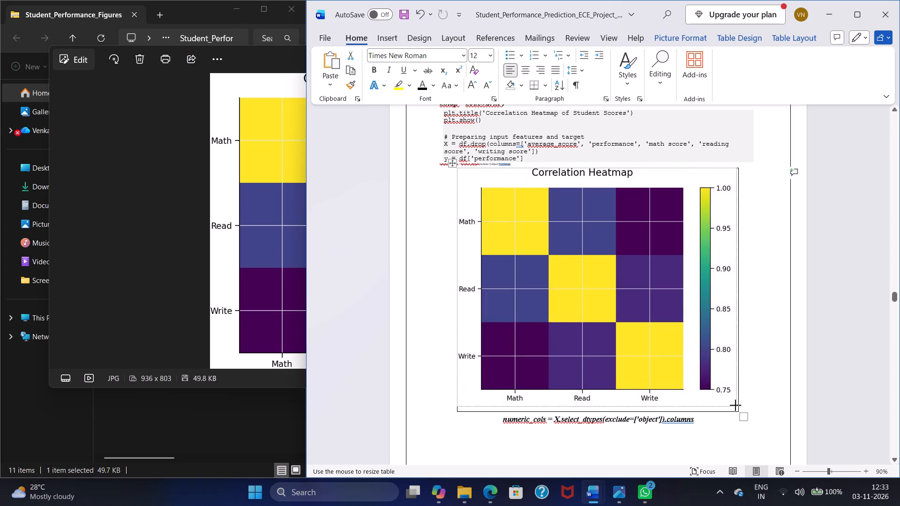
{"action": "left_click_drag", "start_coordinate": [735, 405], "coordinate": [733, 402]}
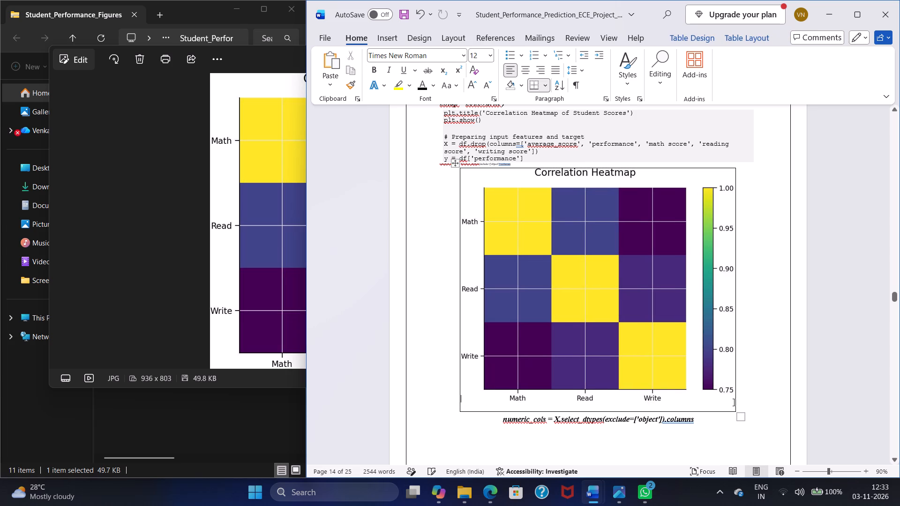
{"action": "left_click", "coordinate": [727, 441]}
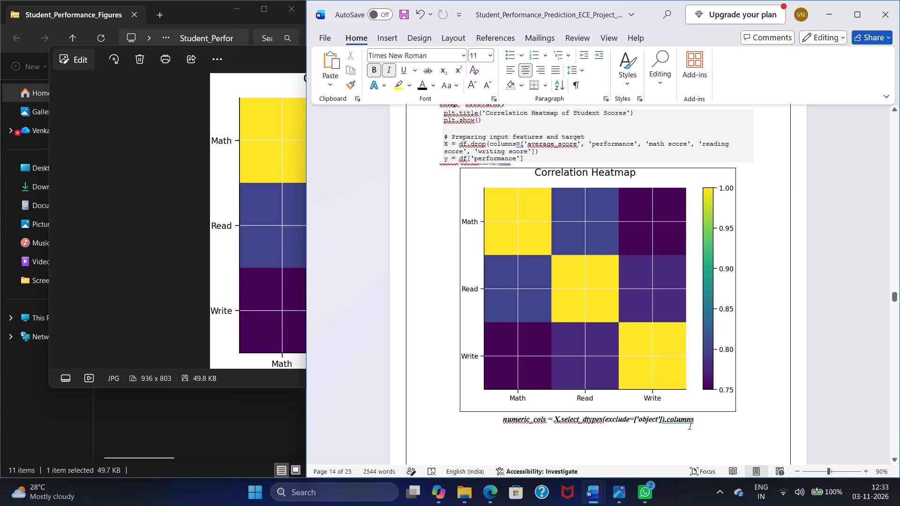
Preview Fig4_Math in Photos, close it, and examine the remaining image placeholders on page 8 and the code page after it.
{"action": "scroll", "coordinate": [690, 425], "scroll_direction": "down", "scroll_amount": 2}
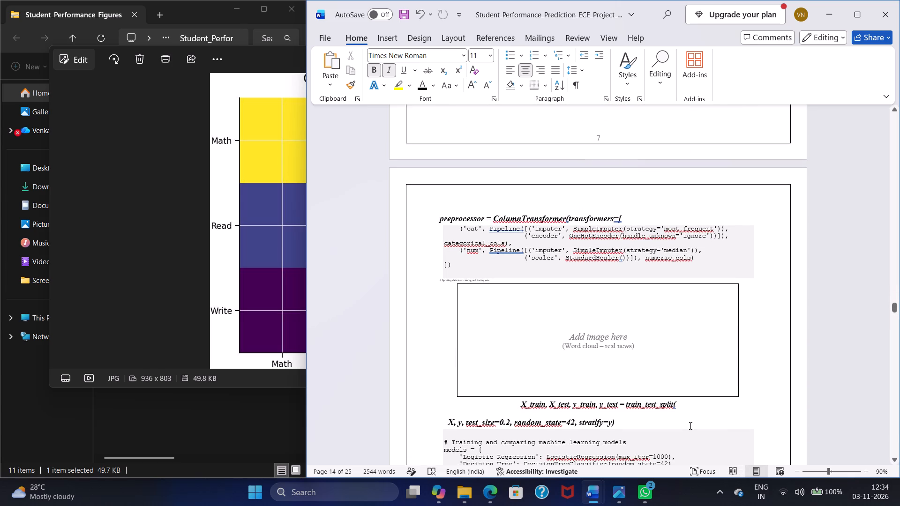
{"action": "left_click", "coordinate": [657, 352]}
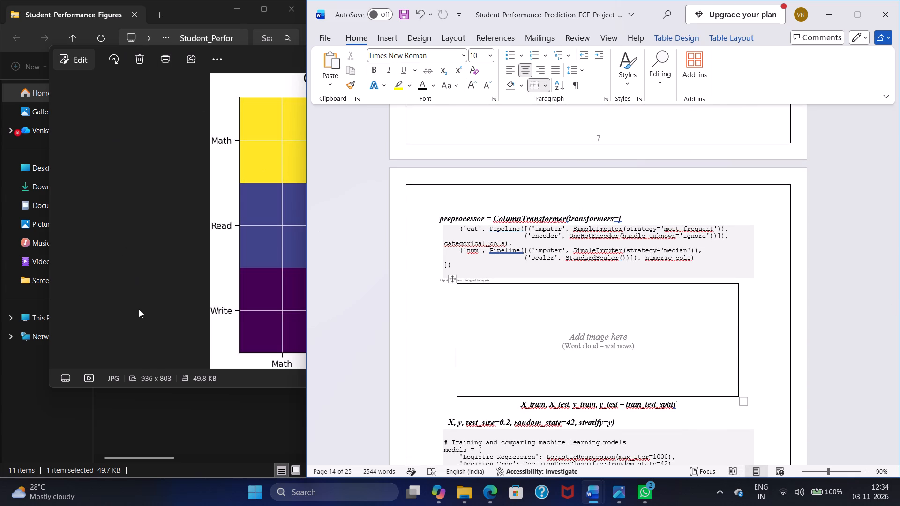
{"action": "left_click", "coordinate": [155, 407]}
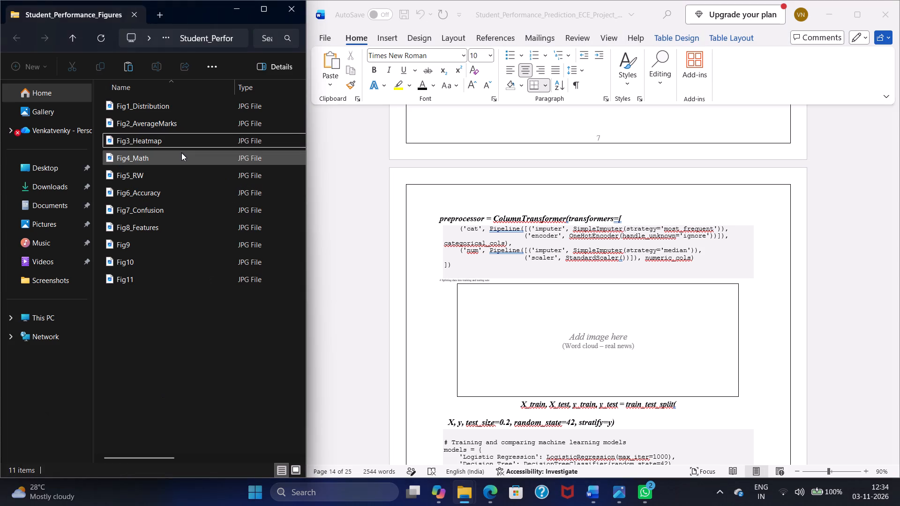
{"action": "left_click", "coordinate": [181, 153]}
{"action": "double_click", "coordinate": [181, 153]}
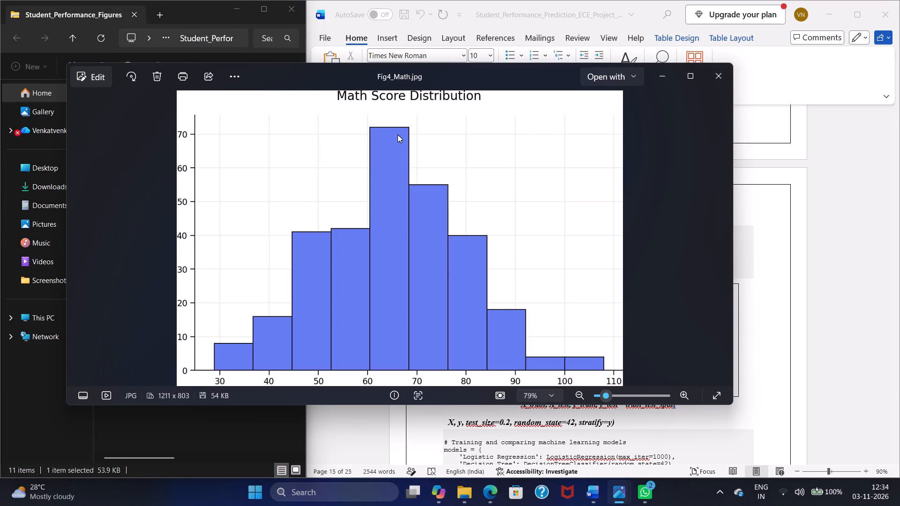
{"action": "left_click", "coordinate": [717, 83]}
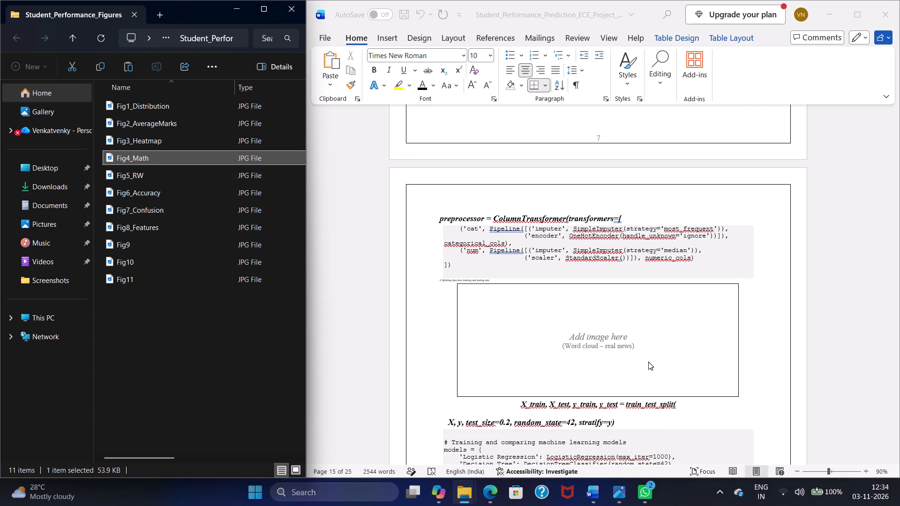
{"action": "scroll", "coordinate": [648, 362], "scroll_direction": "down", "scroll_amount": 1}
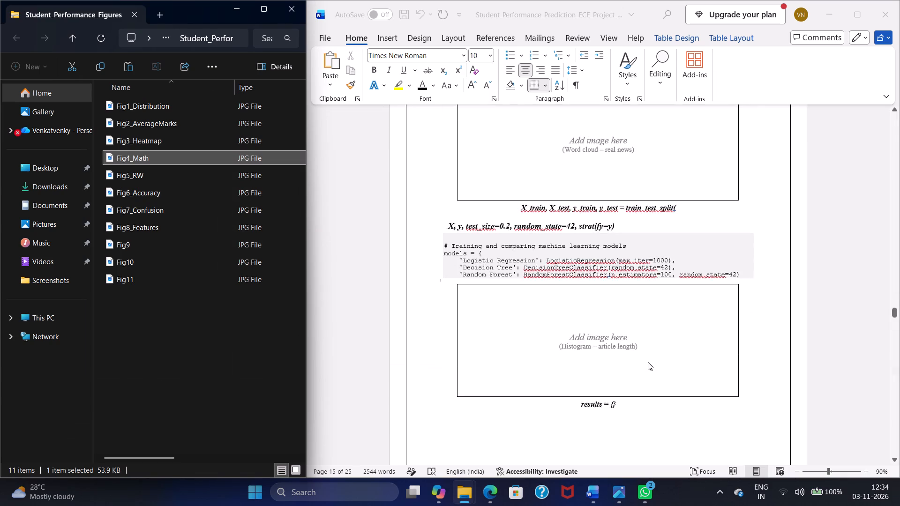
{"action": "scroll", "coordinate": [648, 362], "scroll_direction": "down", "scroll_amount": 2}
{"action": "scroll", "coordinate": [648, 362], "scroll_direction": "up", "scroll_amount": 1}
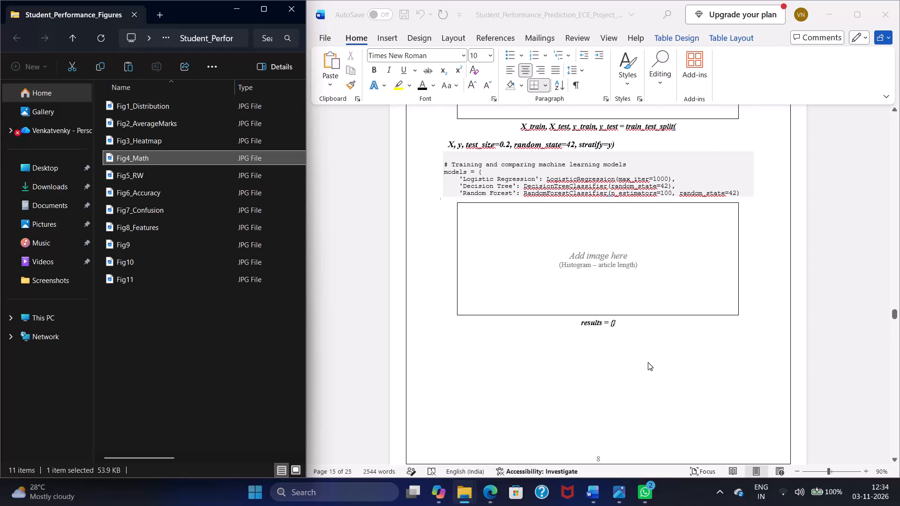
{"action": "scroll", "coordinate": [648, 362], "scroll_direction": "down", "scroll_amount": 2}
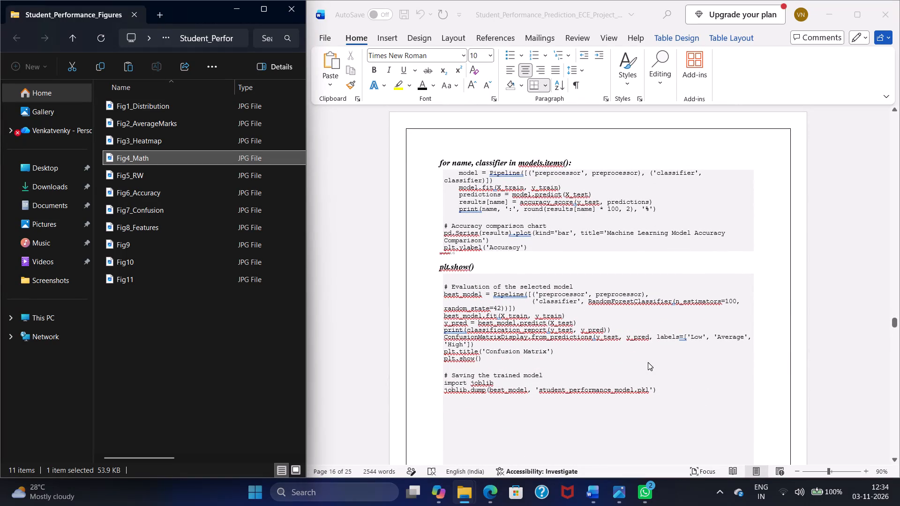
Turn on AutoSave for the report by uploading the document to OneDrive - Personal.
{"action": "left_click", "coordinate": [370, 264]}
{"action": "left_click", "coordinate": [381, 18]}
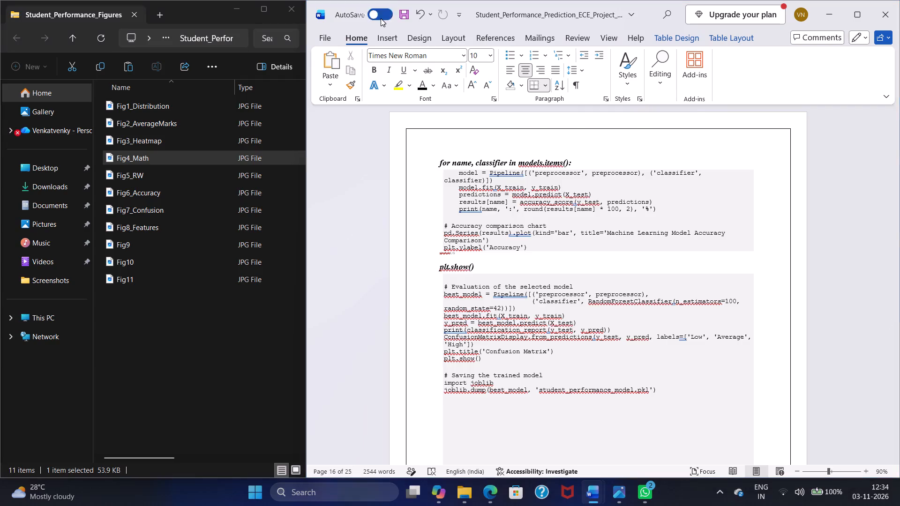
{"action": "left_click", "coordinate": [548, 190]}
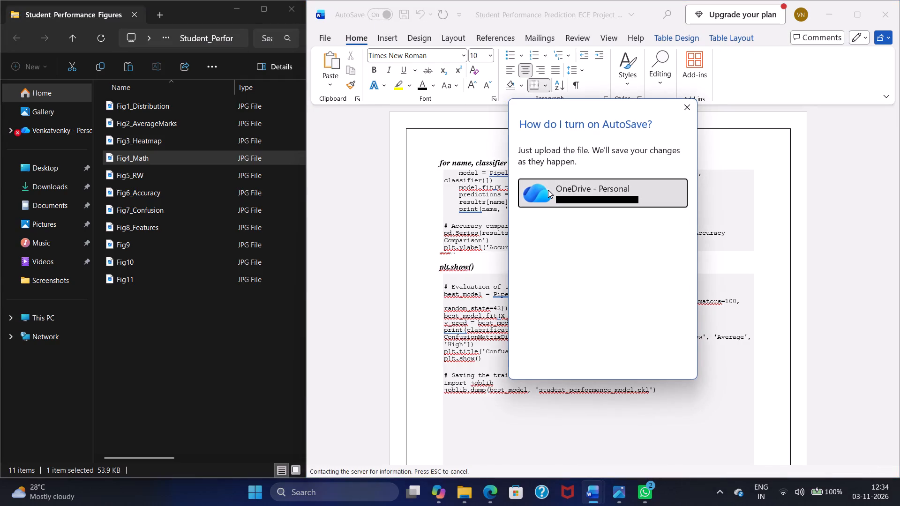
{"action": "left_click", "coordinate": [548, 190]}
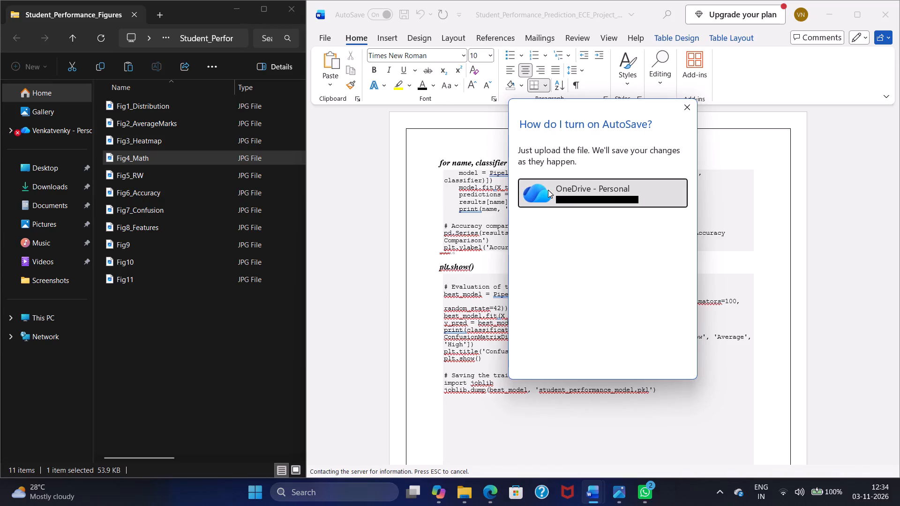
{"action": "left_click", "coordinate": [548, 190]}
{"action": "left_click", "coordinate": [548, 190]}
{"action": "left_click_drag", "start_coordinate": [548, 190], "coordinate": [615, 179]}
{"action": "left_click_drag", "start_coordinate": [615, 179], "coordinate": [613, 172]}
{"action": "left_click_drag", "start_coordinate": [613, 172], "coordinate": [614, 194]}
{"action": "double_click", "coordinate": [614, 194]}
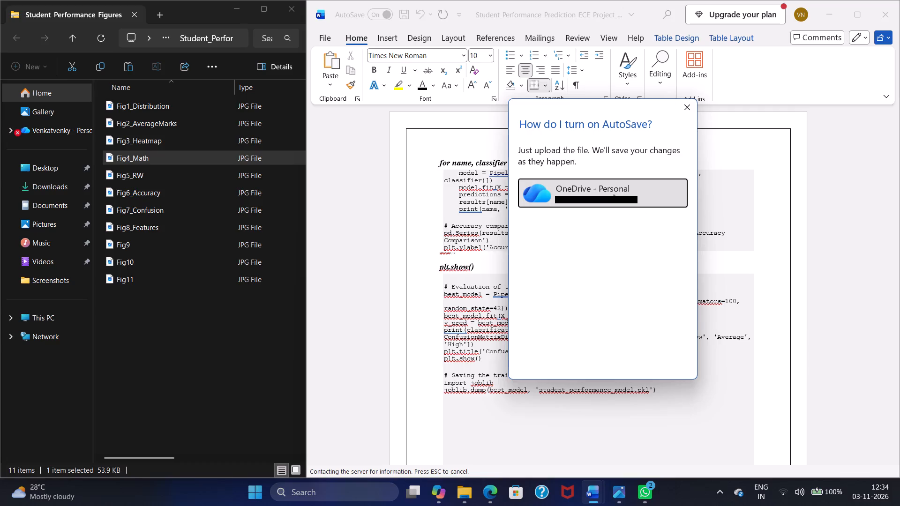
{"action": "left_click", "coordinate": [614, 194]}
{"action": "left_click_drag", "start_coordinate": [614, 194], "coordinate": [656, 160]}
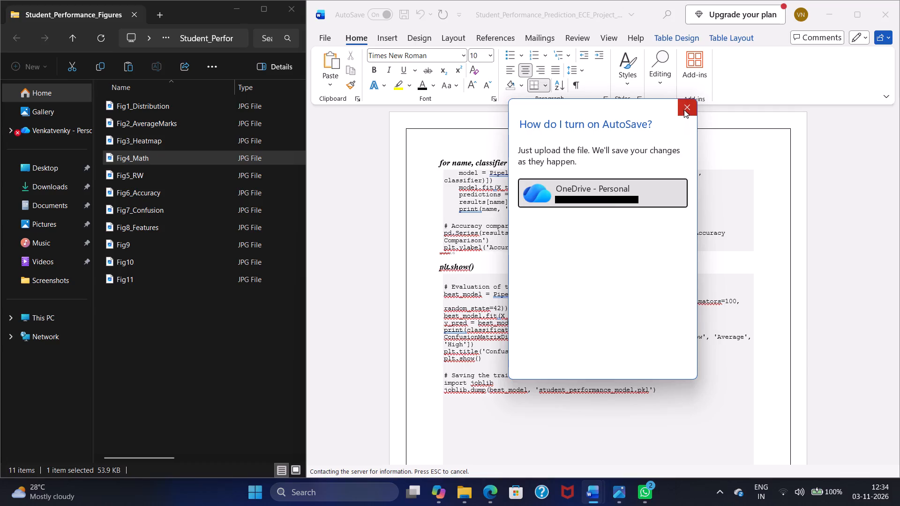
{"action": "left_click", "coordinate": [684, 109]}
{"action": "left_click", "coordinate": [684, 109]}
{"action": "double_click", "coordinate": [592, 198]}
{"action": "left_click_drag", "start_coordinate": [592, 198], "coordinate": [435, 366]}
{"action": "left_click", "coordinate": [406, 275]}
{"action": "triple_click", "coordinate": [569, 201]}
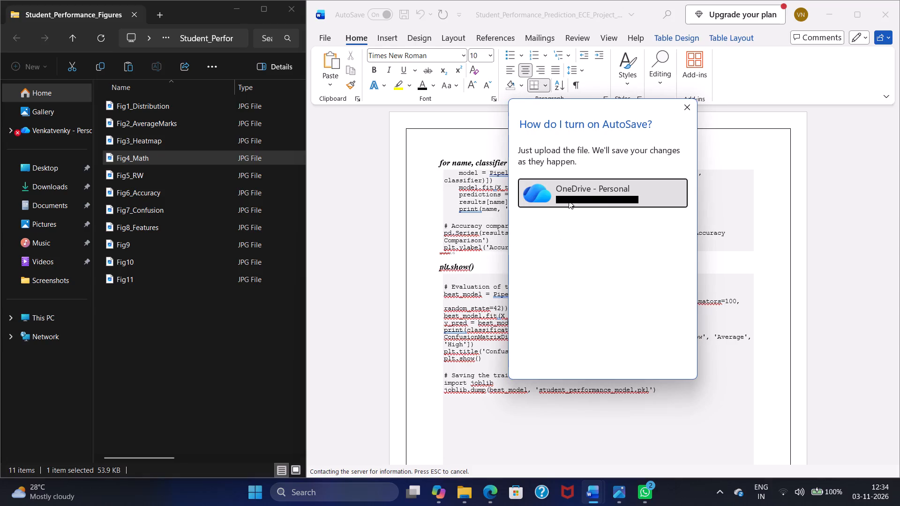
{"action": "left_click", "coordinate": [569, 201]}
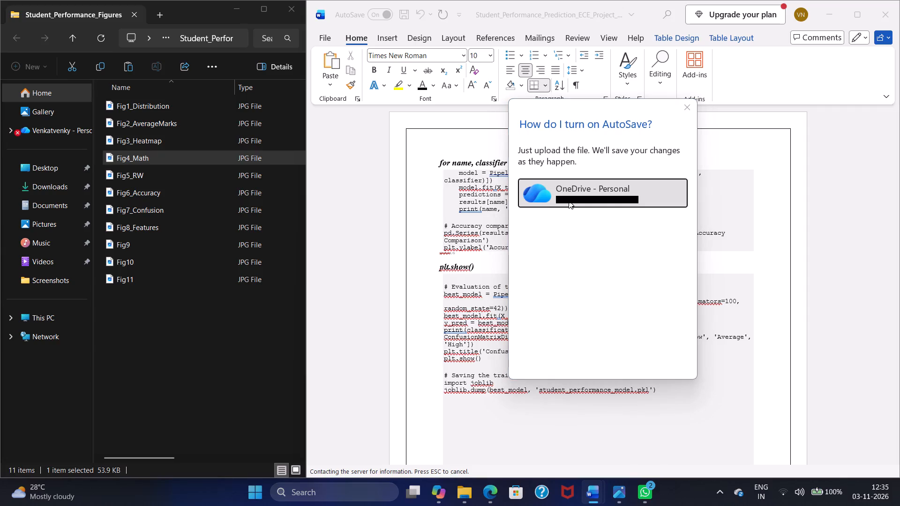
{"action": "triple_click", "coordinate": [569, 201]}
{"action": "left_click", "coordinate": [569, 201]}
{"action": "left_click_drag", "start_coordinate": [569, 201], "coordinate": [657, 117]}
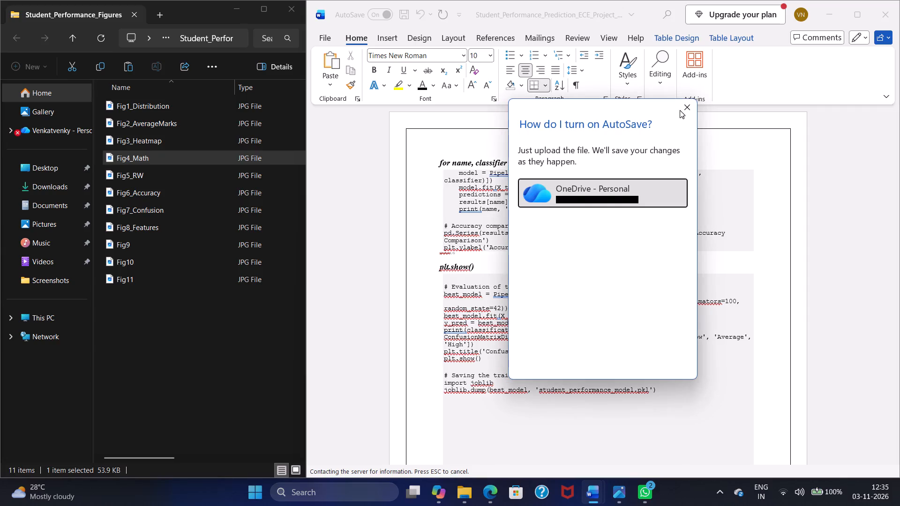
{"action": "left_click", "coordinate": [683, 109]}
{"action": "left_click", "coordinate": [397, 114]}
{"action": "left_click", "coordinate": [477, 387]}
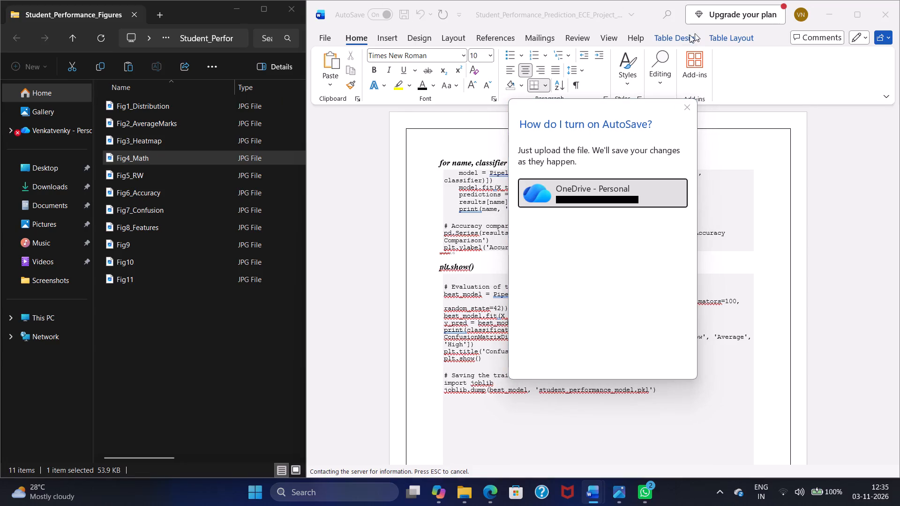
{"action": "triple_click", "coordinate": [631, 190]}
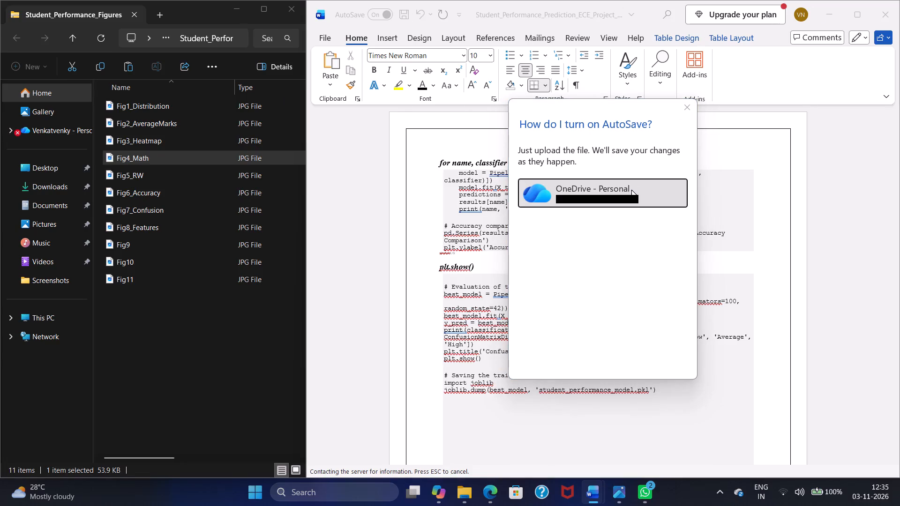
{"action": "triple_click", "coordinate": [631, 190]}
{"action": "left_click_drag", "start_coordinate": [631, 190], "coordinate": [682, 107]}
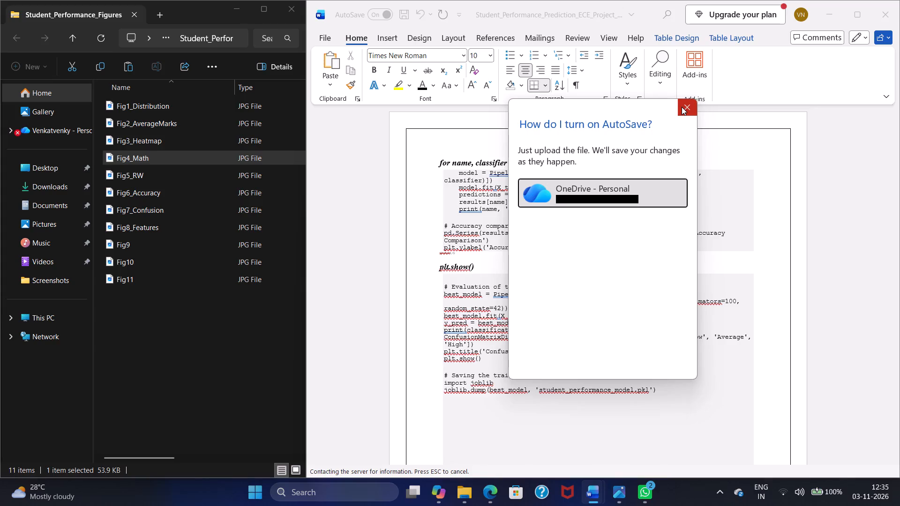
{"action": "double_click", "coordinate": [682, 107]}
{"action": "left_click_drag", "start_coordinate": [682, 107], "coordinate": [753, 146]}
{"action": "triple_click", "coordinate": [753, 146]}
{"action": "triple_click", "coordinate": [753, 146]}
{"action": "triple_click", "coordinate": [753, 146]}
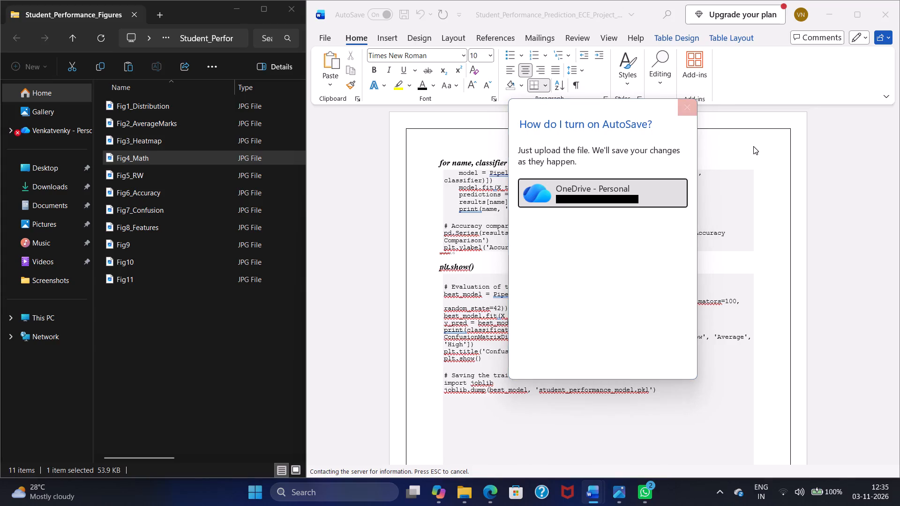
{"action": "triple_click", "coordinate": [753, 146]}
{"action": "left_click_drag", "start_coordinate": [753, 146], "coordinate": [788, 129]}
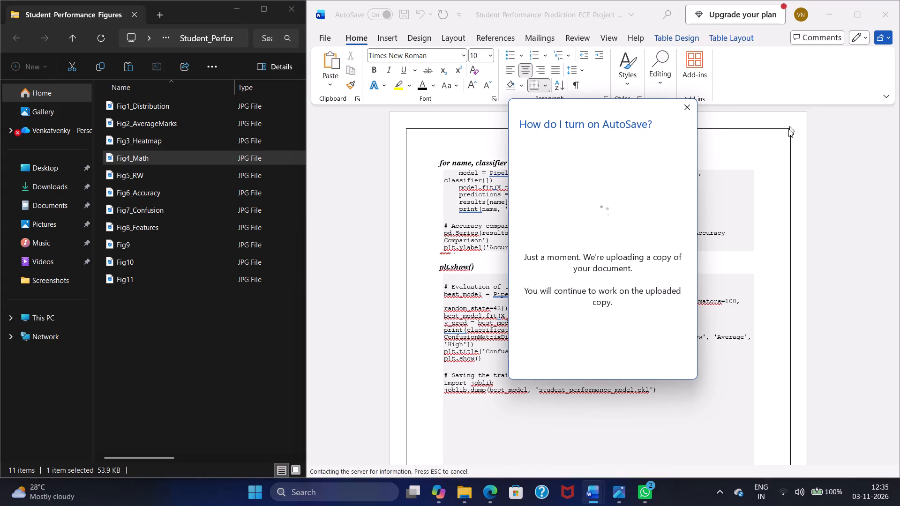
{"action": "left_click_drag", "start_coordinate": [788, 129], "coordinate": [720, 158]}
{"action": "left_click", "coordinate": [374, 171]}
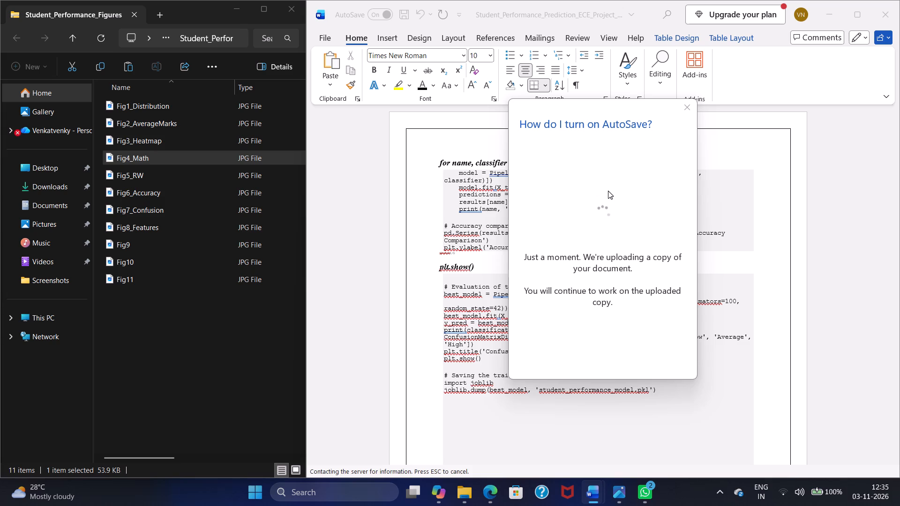
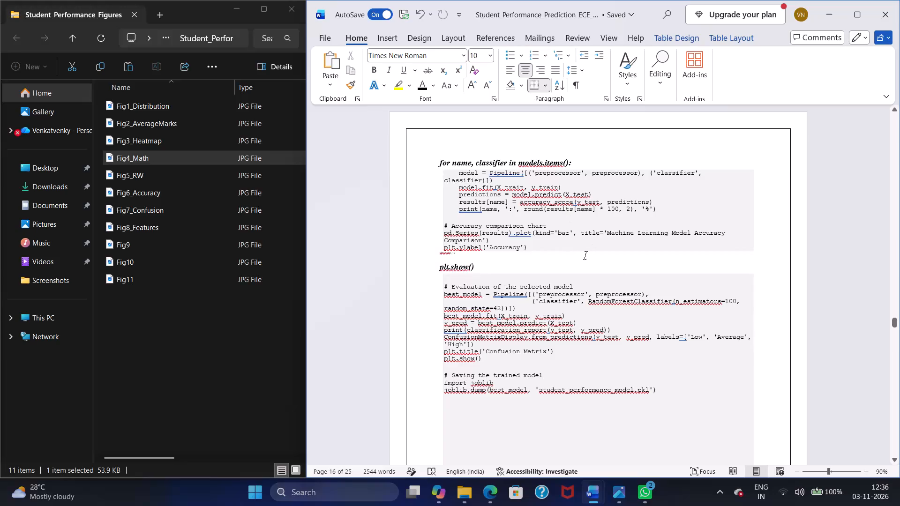
Delete the placeholder text "Add image here (Word cloud – real news)" from the box above the X_train, X_test caption.
{"action": "scroll", "coordinate": [585, 256], "scroll_direction": "up", "scroll_amount": 3}
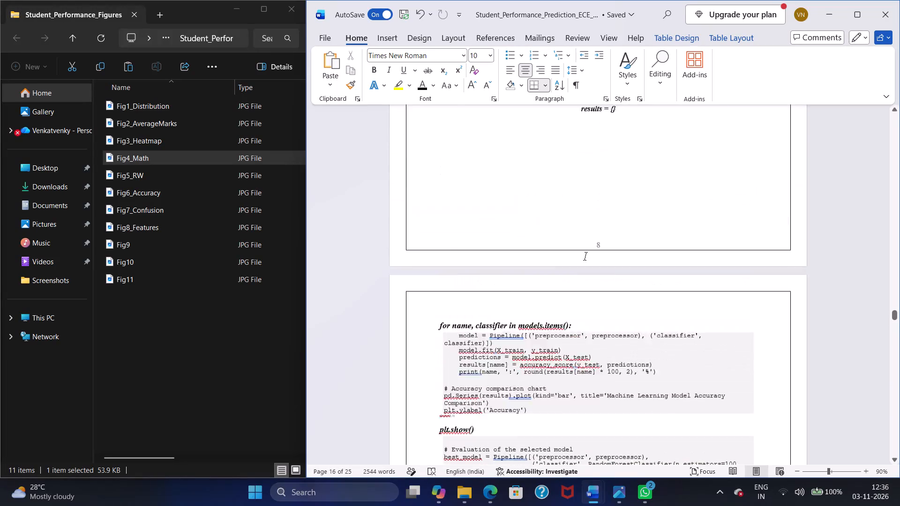
{"action": "scroll", "coordinate": [585, 256], "scroll_direction": "up", "scroll_amount": 4}
{"action": "scroll", "coordinate": [585, 256], "scroll_direction": "down", "scroll_amount": 2}
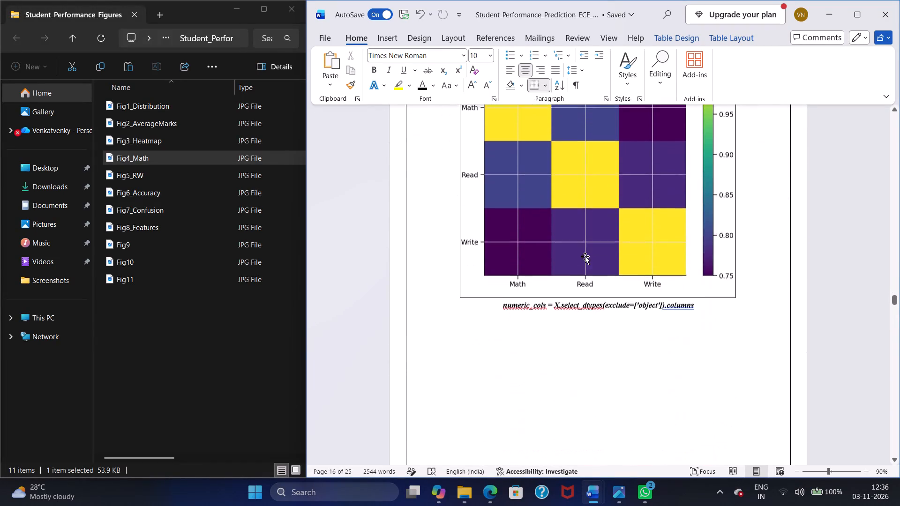
{"action": "scroll", "coordinate": [585, 256], "scroll_direction": "down", "scroll_amount": 2}
{"action": "left_click", "coordinate": [585, 256]}
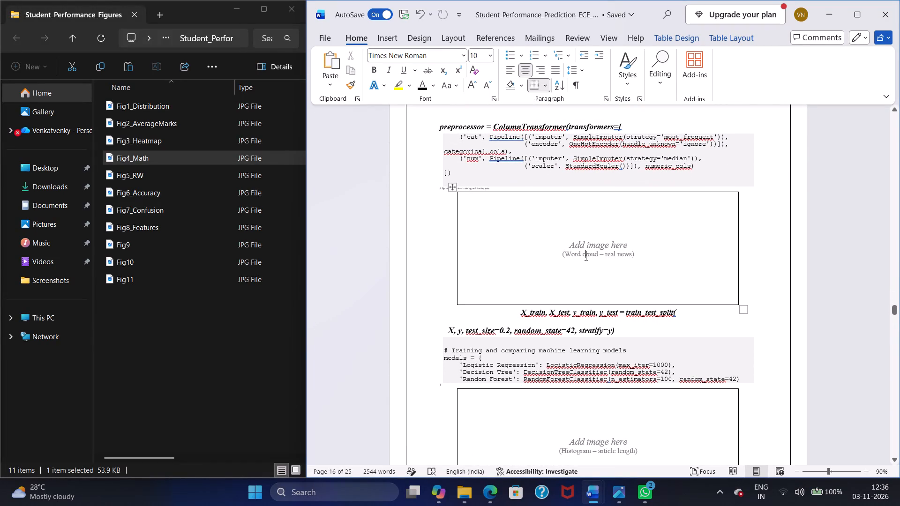
{"action": "left_click", "coordinate": [638, 257]}
{"action": "key", "text": "BackSpace"}
{"action": "key", "text": "BackSpace"}
{"action": "key", "text": "BackSpace"}
{"action": "key", "text": "BackSpace"}
{"action": "key", "text": "BackSpace"}
{"action": "key", "text": "BackSpace"}
{"action": "key", "text": "BackSpace"}
{"action": "key", "text": "BackSpace"}
{"action": "key", "text": "BackSpace"}
{"action": "key", "text": "BackSpace"}
{"action": "key", "text": "BackSpace"}
{"action": "key", "text": "BackSpace"}
{"action": "key", "text": "BackSpace"}
{"action": "key", "text": "BackSpace"}
{"action": "key", "text": "BackSpace"}
{"action": "key", "text": "BackSpace"}
{"action": "key", "text": "BackSpace"}
{"action": "key", "text": "BackSpace"}
{"action": "key", "text": "BackSpace"}
{"action": "key", "text": "BackSpace"}
{"action": "key", "text": "BackSpace"}
{"action": "key", "text": "BackSpace"}
{"action": "key", "text": "BackSpace"}
{"action": "key", "text": "BackSpace"}
{"action": "key", "text": "BackSpace"}
{"action": "key", "text": "BackSpace"}
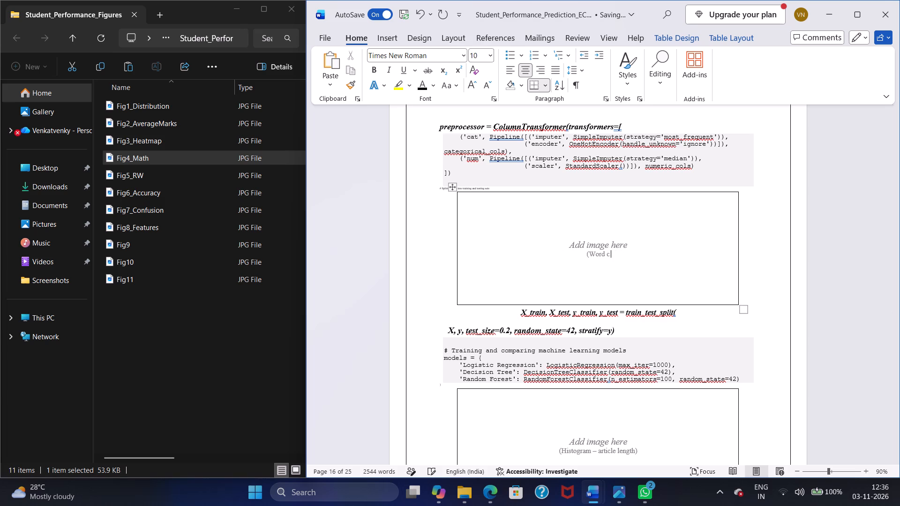
{"action": "key", "text": "BackSpace"}
{"action": "key", "text": "BackSpace"}
{"action": "key", "text": "BackSpace"}
{"action": "key", "text": "BackSpace"}
{"action": "key", "text": "BackSpace"}
{"action": "key", "text": "BackSpace"}
{"action": "key", "text": "BackSpace"}
{"action": "key", "text": "BackSpace"}
{"action": "key", "text": "BackSpace"}
{"action": "key", "text": "BackSpace"}
{"action": "key", "text": "BackSpace"}
{"action": "key", "text": "BackSpace"}
{"action": "key", "text": "BackSpace"}
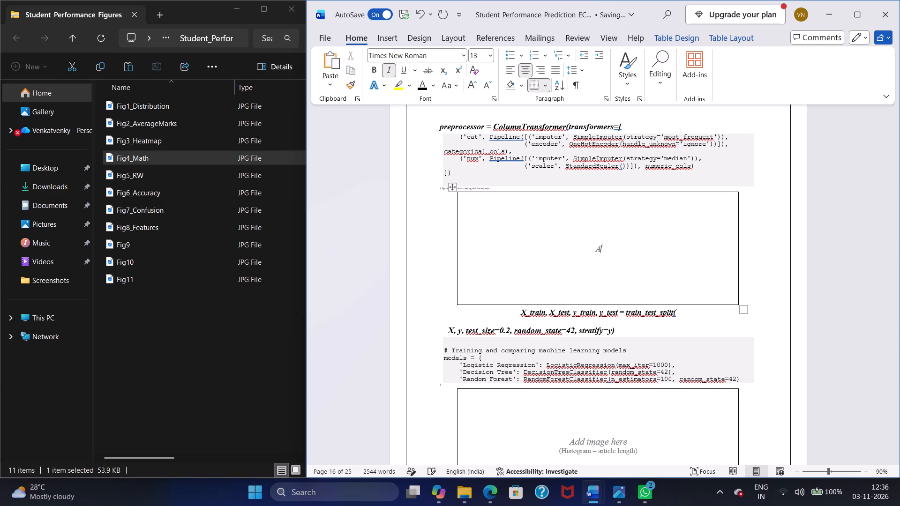
{"action": "key", "text": "BackSpace"}
{"action": "key", "text": "BackSpace"}
Open Fig4_Math from the figures folder in Photos, copy the image to the clipboard and minimize the viewer.
{"action": "scroll", "coordinate": [638, 257], "scroll_direction": "up", "scroll_amount": 2}
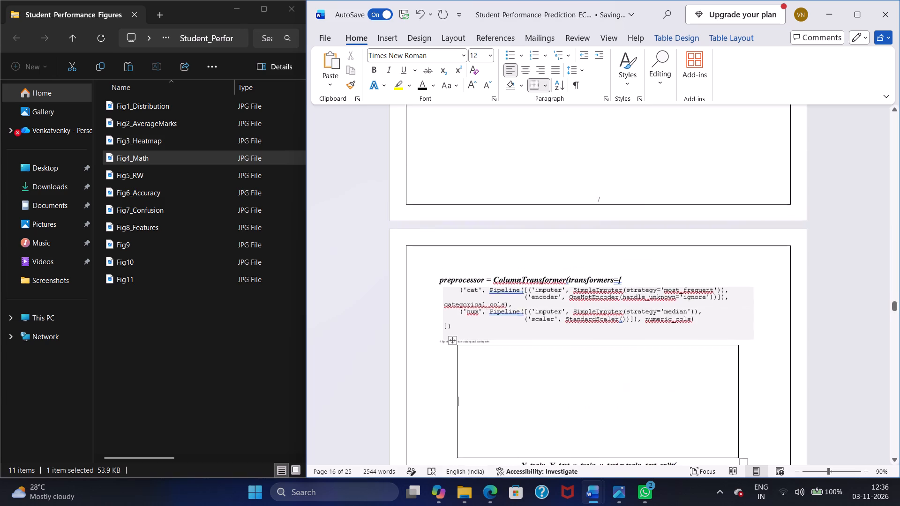
{"action": "scroll", "coordinate": [638, 257], "scroll_direction": "up", "scroll_amount": 7}
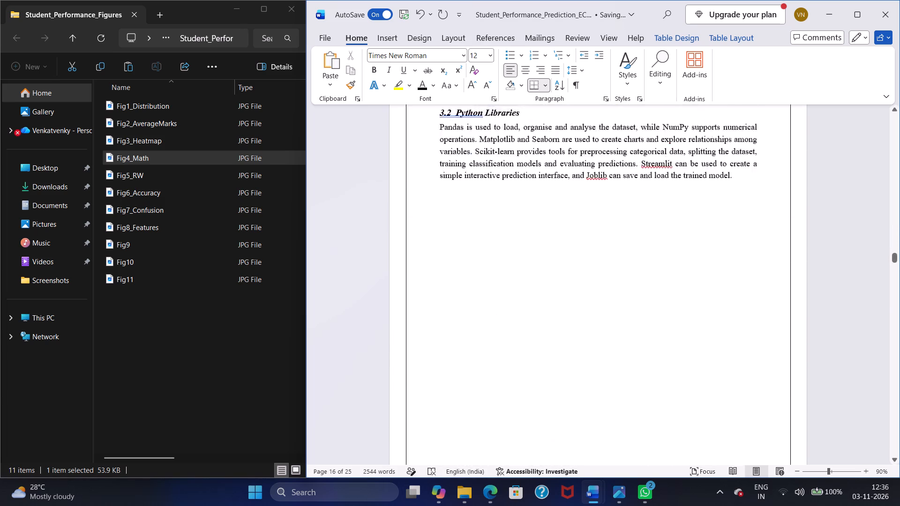
{"action": "scroll", "coordinate": [638, 257], "scroll_direction": "up", "scroll_amount": 2}
{"action": "scroll", "coordinate": [638, 257], "scroll_direction": "down", "scroll_amount": 7}
{"action": "scroll", "coordinate": [638, 257], "scroll_direction": "up", "scroll_amount": 1}
{"action": "scroll", "coordinate": [638, 257], "scroll_direction": "down", "scroll_amount": 5}
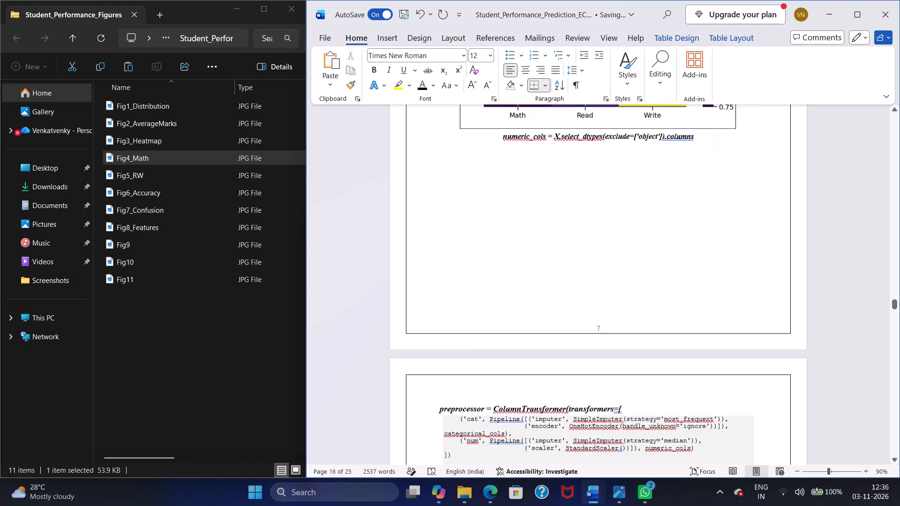
{"action": "scroll", "coordinate": [638, 257], "scroll_direction": "up", "scroll_amount": 1}
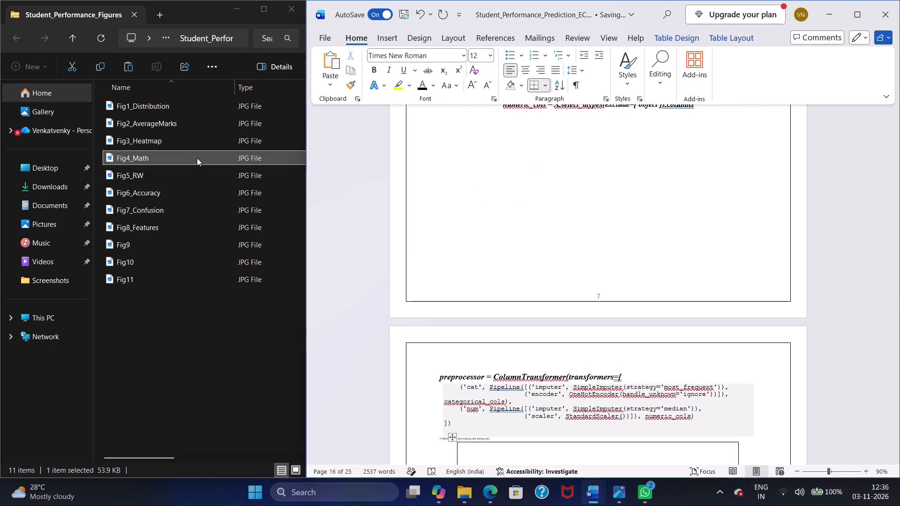
{"action": "double_click", "coordinate": [197, 158]}
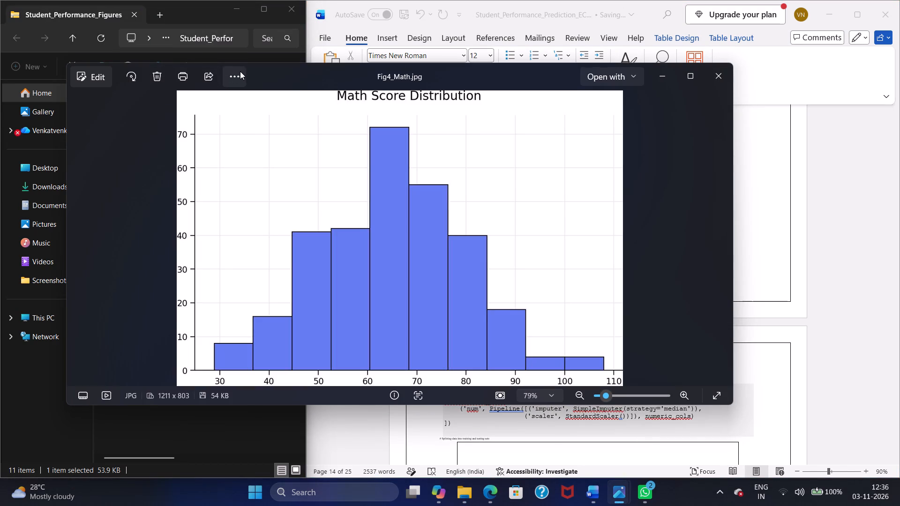
{"action": "left_click", "coordinate": [240, 71]}
{"action": "left_click", "coordinate": [198, 125]}
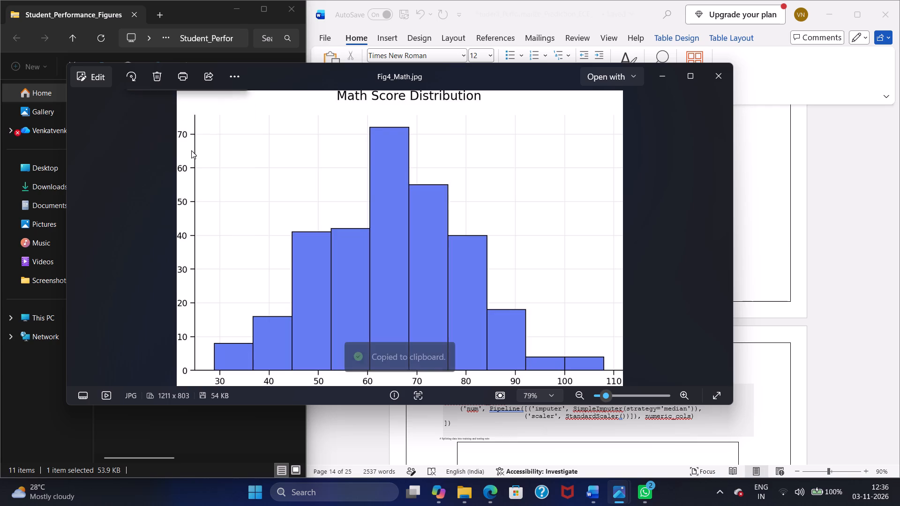
{"action": "left_click", "coordinate": [171, 427]}
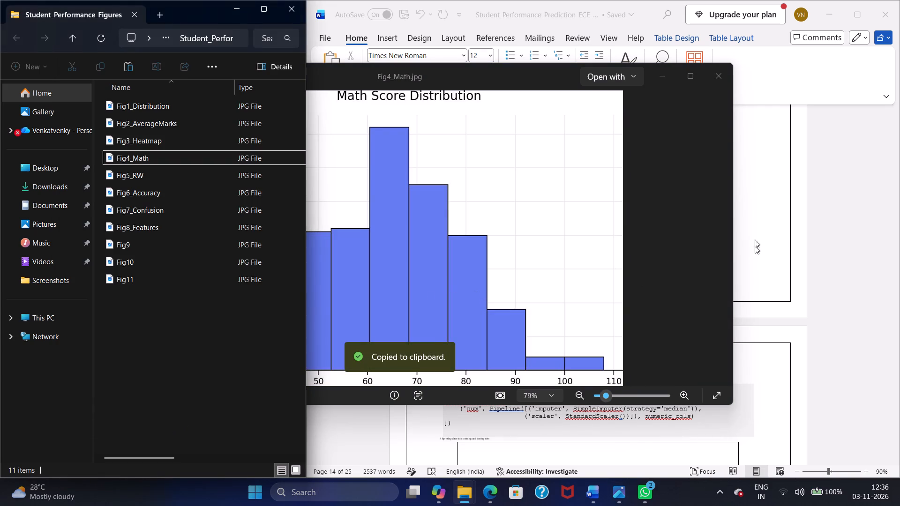
{"action": "left_click_drag", "start_coordinate": [667, 83], "coordinate": [620, 237]}
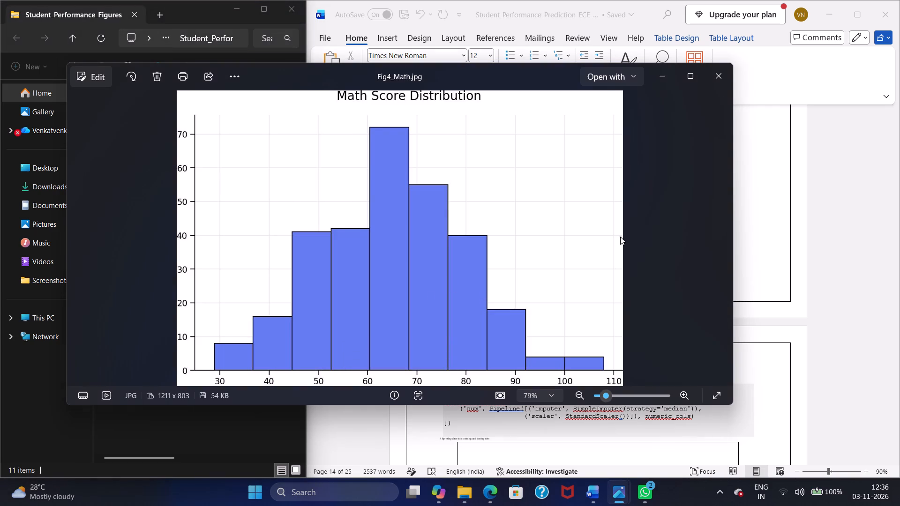
{"action": "left_click_drag", "start_coordinate": [620, 237], "coordinate": [662, 75]}
{"action": "left_click", "coordinate": [662, 75]}
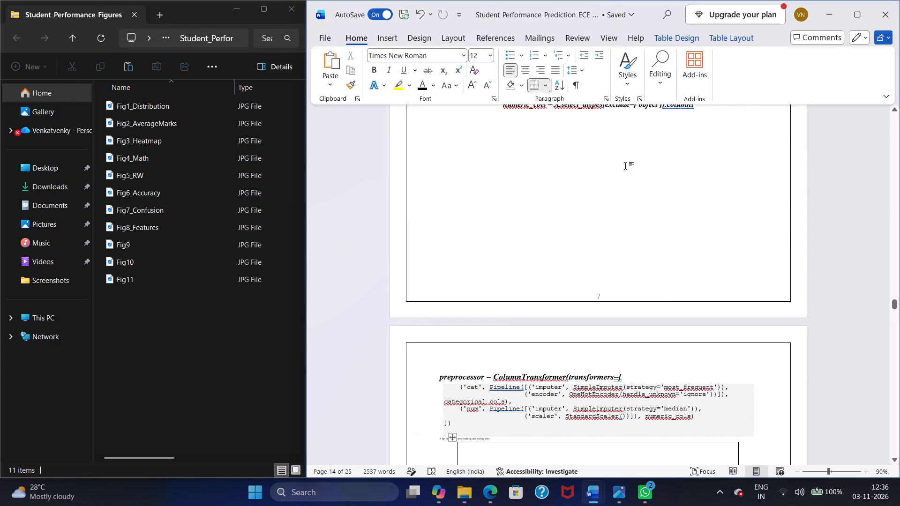
Paste the copied math score chart into the emptied box above the X_train, X_test caption.
{"action": "left_click", "coordinate": [621, 169]}
{"action": "scroll", "coordinate": [610, 220], "scroll_direction": "up", "scroll_amount": 1}
{"action": "scroll", "coordinate": [610, 220], "scroll_direction": "down", "scroll_amount": 1}
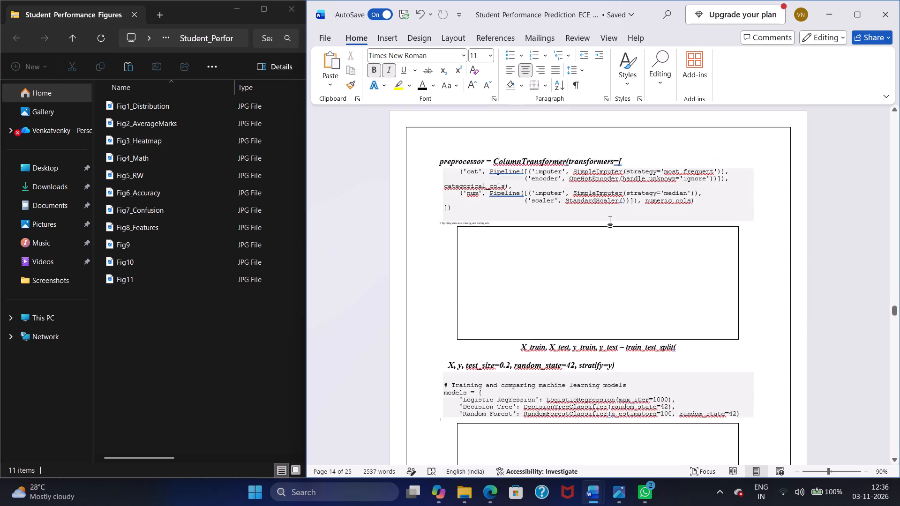
{"action": "scroll", "coordinate": [610, 220], "scroll_direction": "down", "scroll_amount": 1}
{"action": "left_click", "coordinate": [573, 201]}
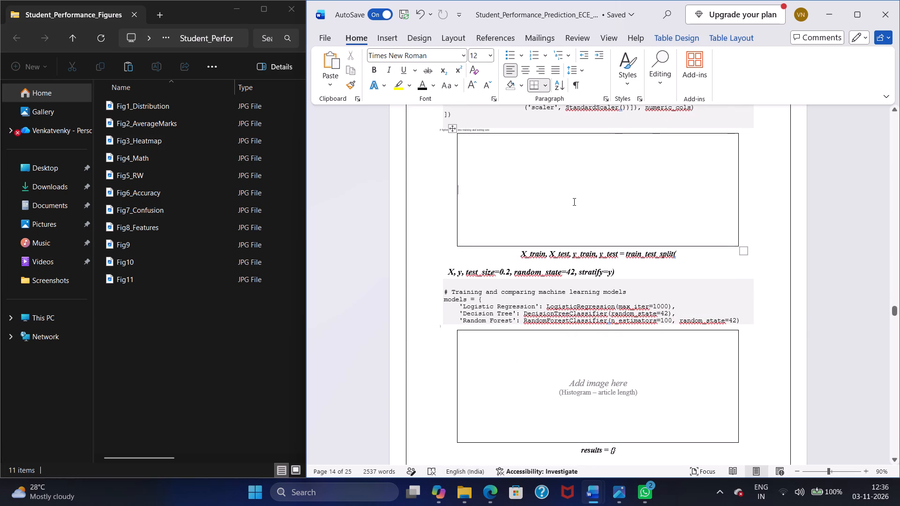
{"action": "key", "text": "ctrl+v"}
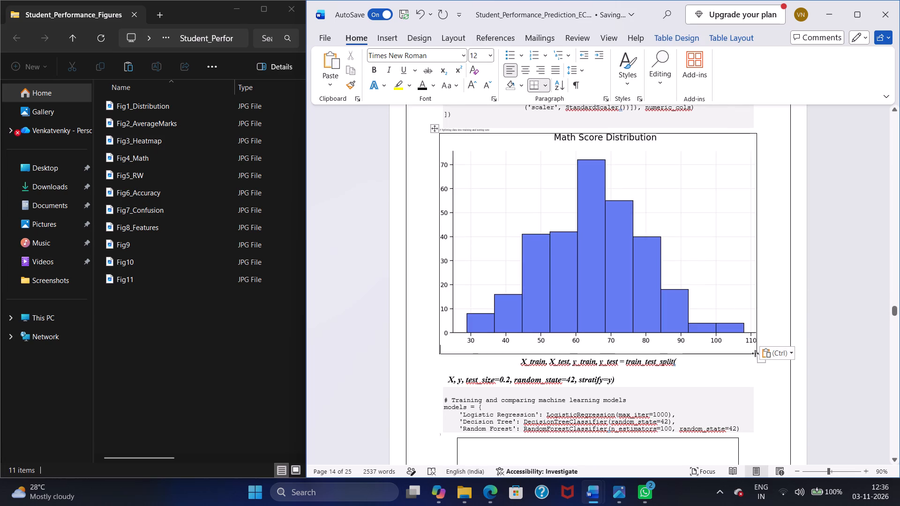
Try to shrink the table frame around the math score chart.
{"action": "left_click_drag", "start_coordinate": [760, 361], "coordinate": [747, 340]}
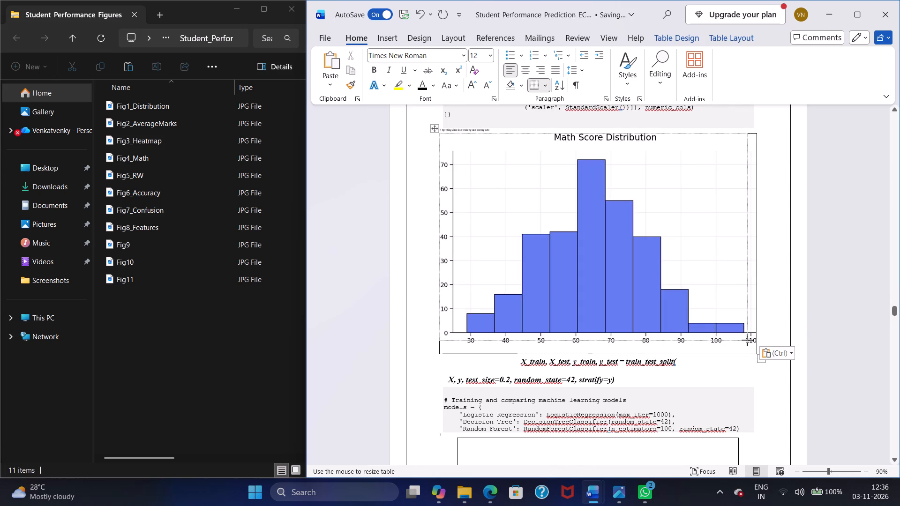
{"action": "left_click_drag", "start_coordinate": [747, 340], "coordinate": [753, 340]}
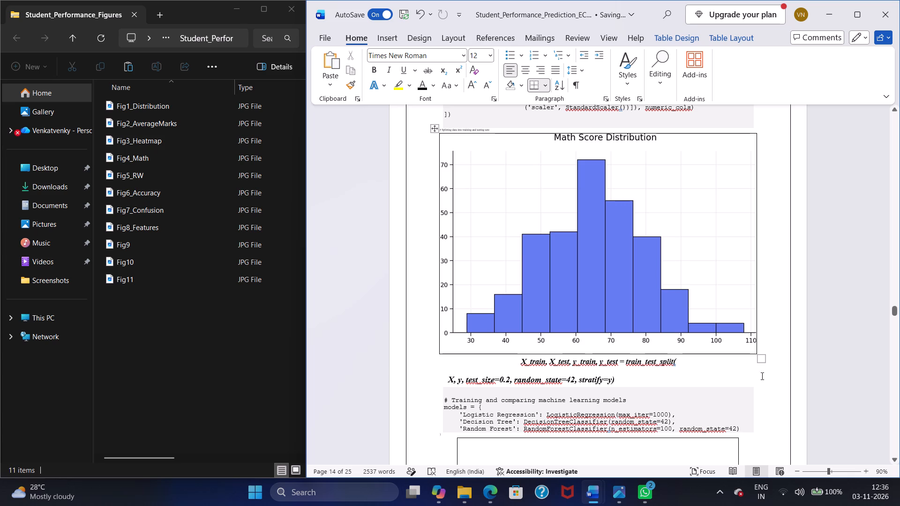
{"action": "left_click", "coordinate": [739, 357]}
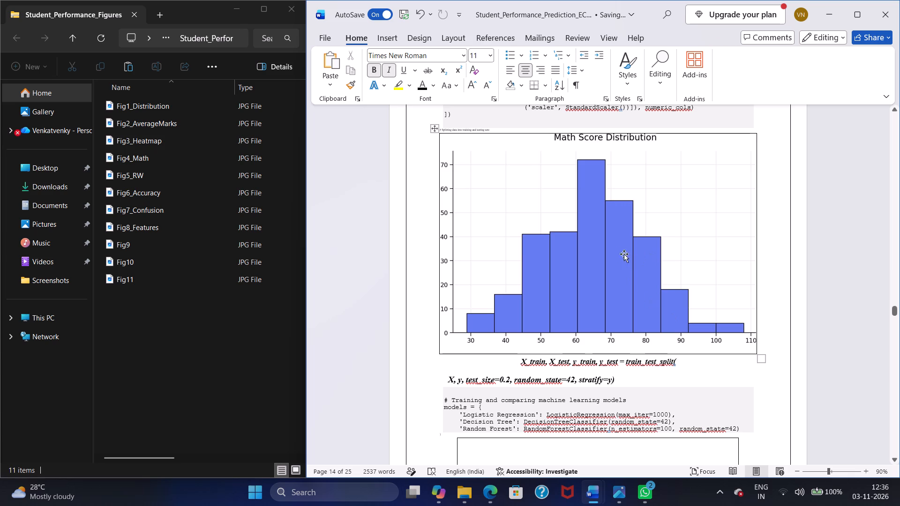
Scale the math score chart down slightly in proportion and centre it within its box.
{"action": "left_click", "coordinate": [617, 253]}
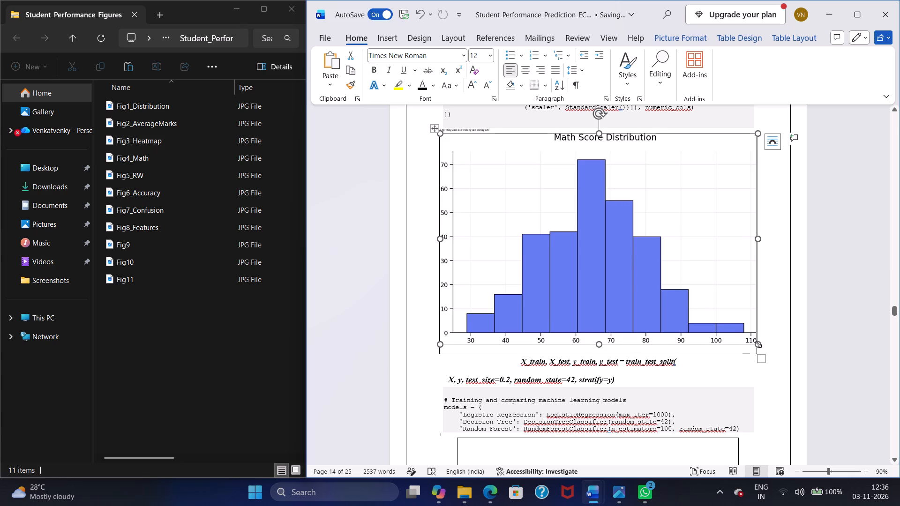
{"action": "left_click_drag", "start_coordinate": [757, 343], "coordinate": [738, 323]}
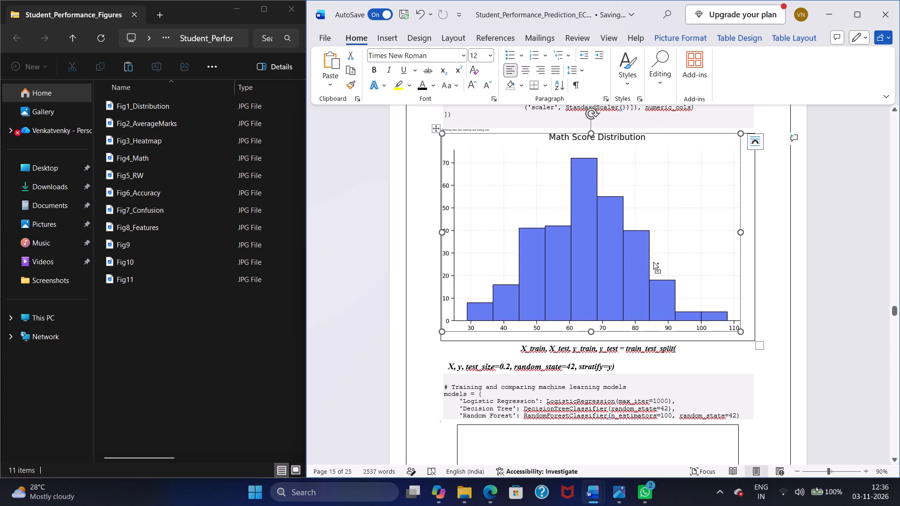
{"action": "key", "text": "ctrl+e"}
{"action": "left_click", "coordinate": [648, 239]}
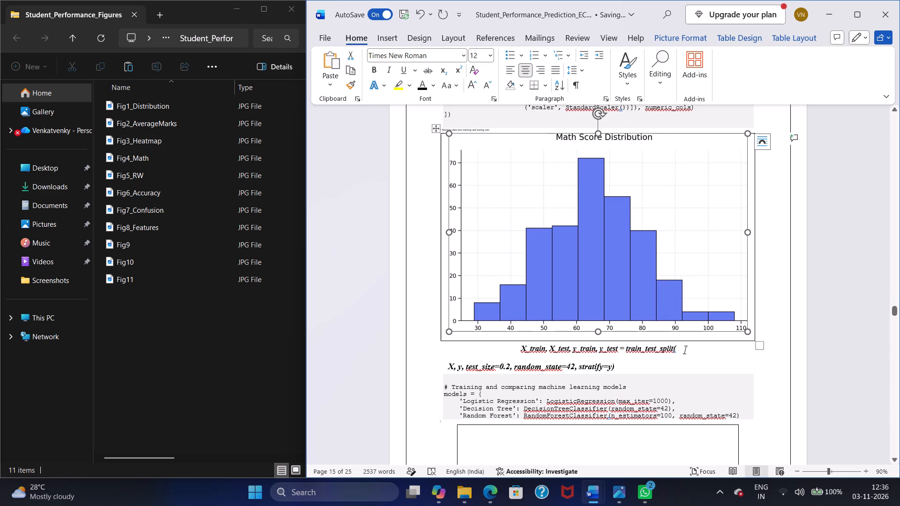
{"action": "left_click", "coordinate": [706, 366]}
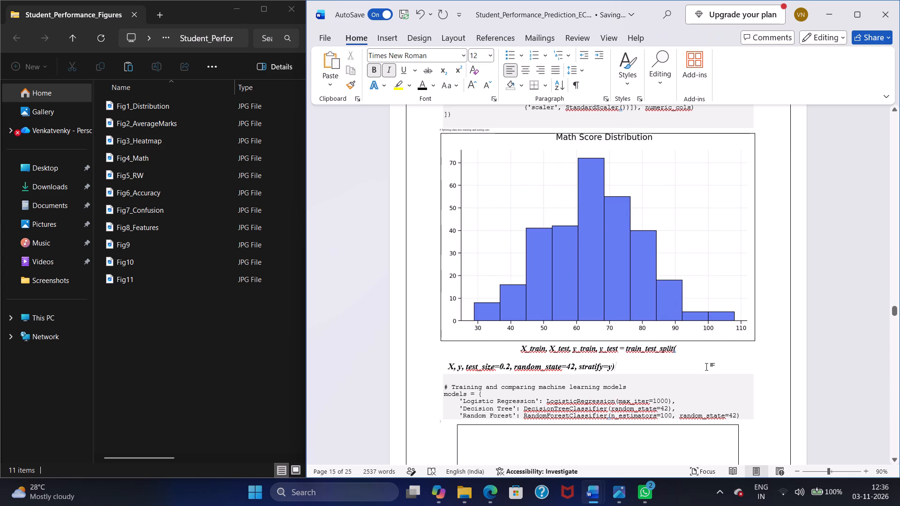
Open Fig5_RW from the figures folder in Photos and copy the image to the clipboard.
{"action": "scroll", "coordinate": [706, 366], "scroll_direction": "down", "scroll_amount": 1}
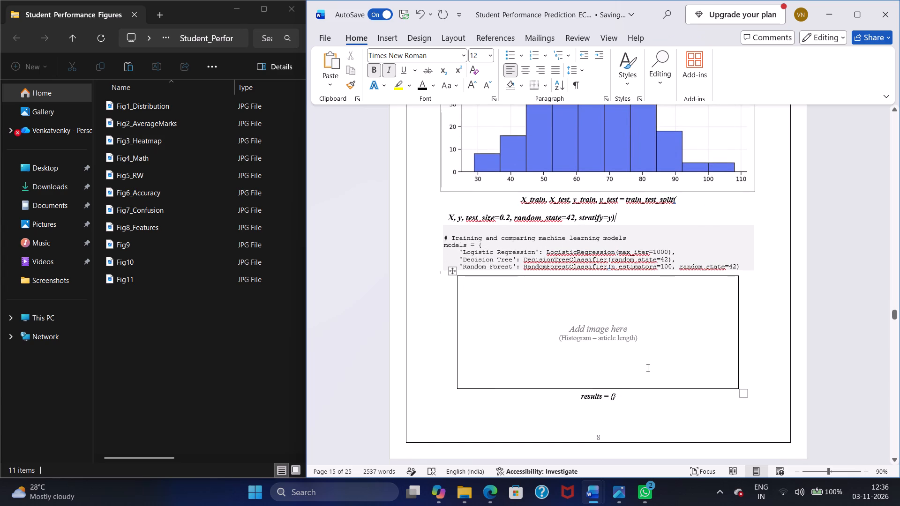
{"action": "left_click_drag", "start_coordinate": [646, 368], "coordinate": [645, 338]}
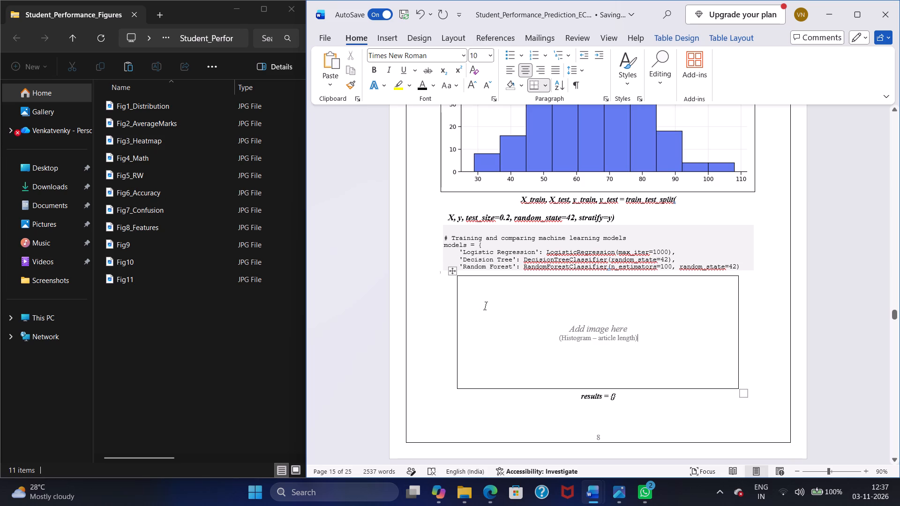
{"action": "scroll", "coordinate": [485, 306], "scroll_direction": "left", "scroll_amount": 1}
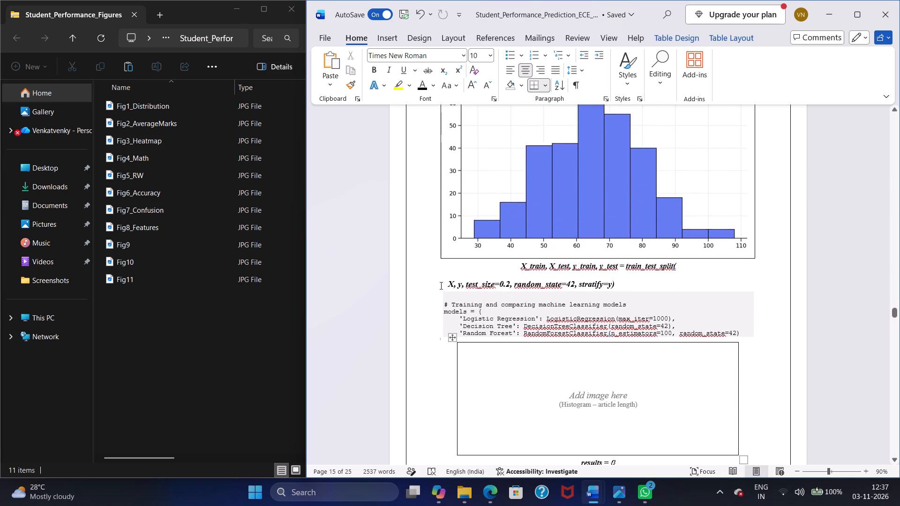
{"action": "double_click", "coordinate": [210, 172]}
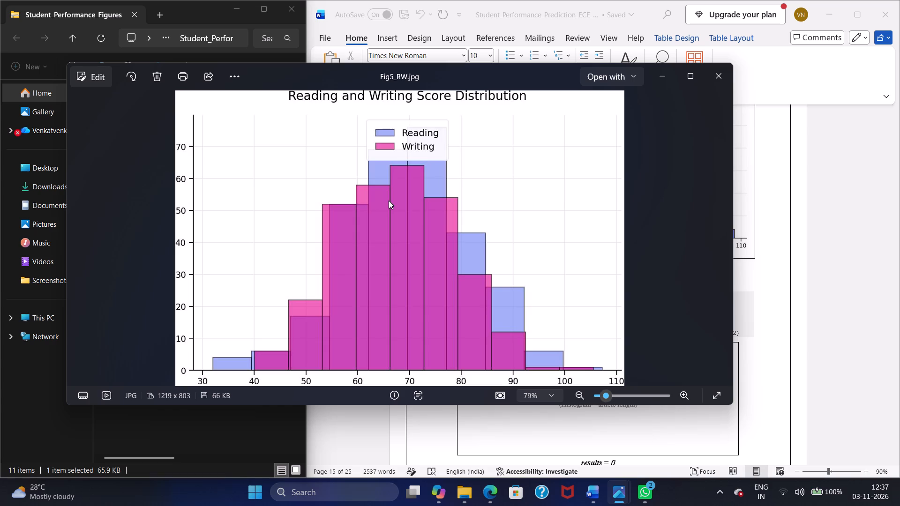
{"action": "left_click", "coordinate": [232, 80]}
{"action": "left_click", "coordinate": [186, 124]}
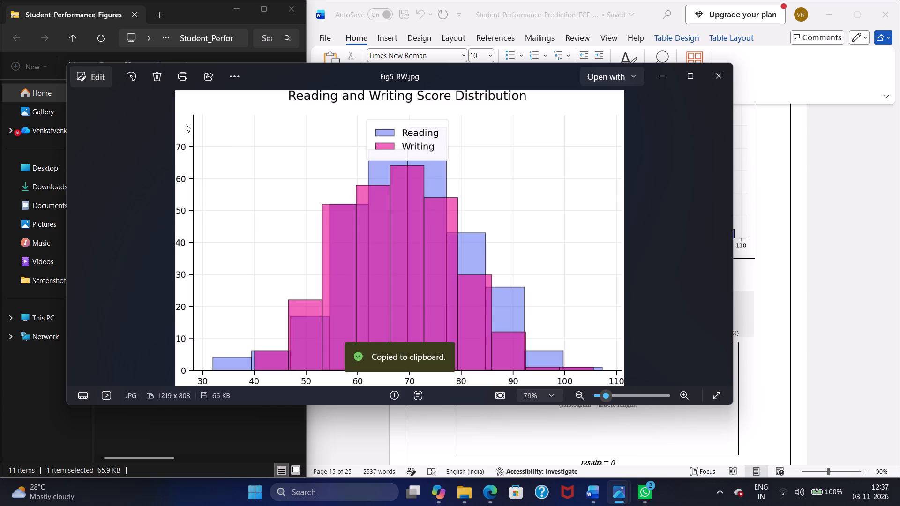
Back in the Word report, delete the placeholder text "Add image here (Histogram – article length)" from the box above the "results = {}" caption.
{"action": "left_click", "coordinate": [757, 245]}
{"action": "left_click", "coordinate": [640, 376]}
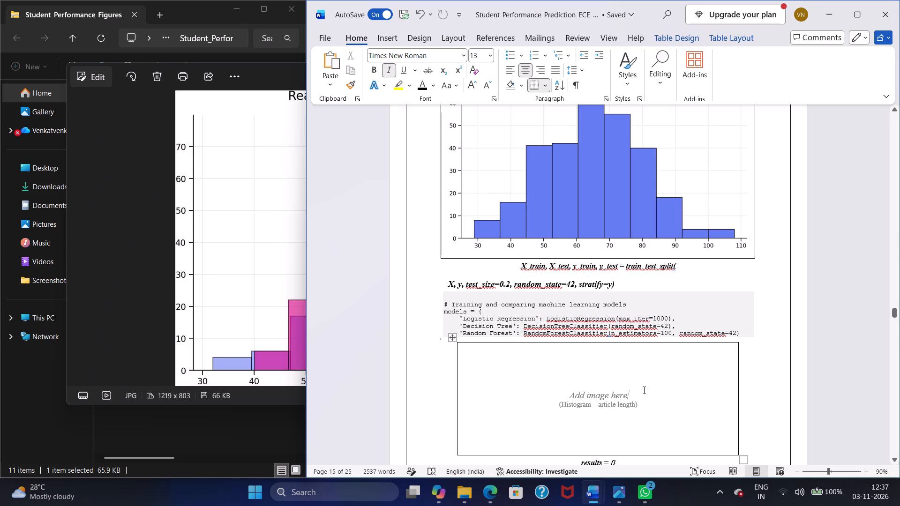
{"action": "left_click", "coordinate": [645, 405]}
{"action": "key", "text": "BackSpace"}
{"action": "key", "text": "BackSpace"}
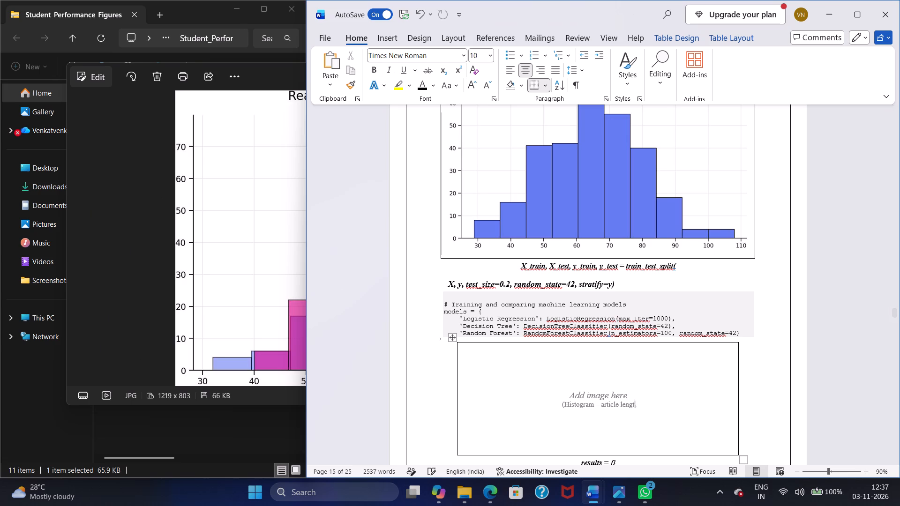
{"action": "key", "text": "BackSpace"}
{"action": "key", "text": "BackSpace"}
{"action": "key", "text": "BackSpace"}
{"action": "key", "text": "BackSpace"}
{"action": "key", "text": "BackSpace"}
{"action": "key", "text": "BackSpace"}
{"action": "key", "text": "BackSpace"}
{"action": "key", "text": "BackSpace"}
{"action": "key", "text": "BackSpace"}
{"action": "key", "text": "BackSpace"}
{"action": "key", "text": "BackSpace"}
{"action": "key", "text": "BackSpace"}
{"action": "key", "text": "BackSpace"}
{"action": "key", "text": "BackSpace"}
{"action": "key", "text": "BackSpace"}
{"action": "key", "text": "BackSpace"}
{"action": "key", "text": "BackSpace"}
{"action": "key", "text": "BackSpace"}
{"action": "key", "text": "BackSpace"}
{"action": "key", "text": "BackSpace"}
{"action": "key", "text": "BackSpace"}
{"action": "key", "text": "BackSpace"}
{"action": "key", "text": "BackSpace"}
{"action": "key", "text": "BackSpace"}
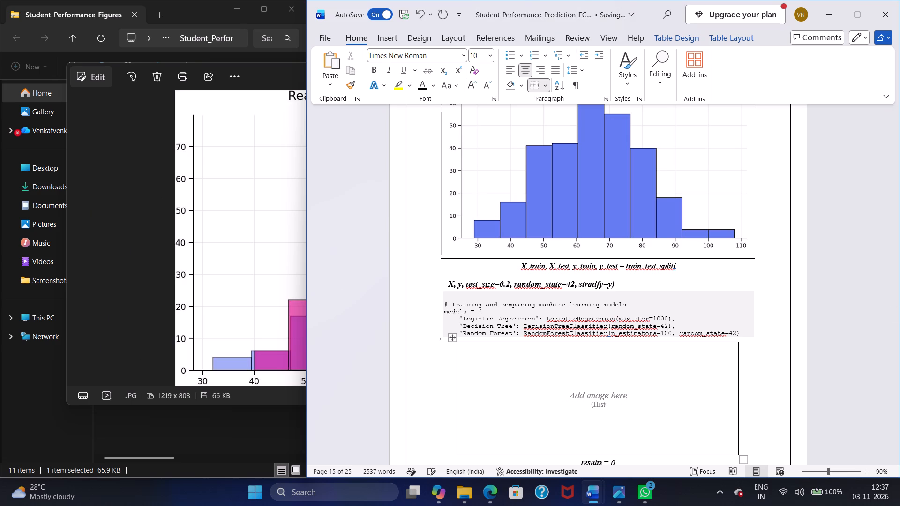
{"action": "key", "text": "BackSpace"}
{"action": "key", "text": "BackSpace"}
{"action": "key", "text": "BackSpace"}
{"action": "key", "text": "BackSpace"}
{"action": "key", "text": "BackSpace"}
{"action": "key", "text": "BackSpace"}
{"action": "key", "text": "BackSpace"}
{"action": "key", "text": "BackSpace"}
{"action": "key", "text": "BackSpace"}
{"action": "key", "text": "BackSpace"}
{"action": "key", "text": "BackSpace"}
{"action": "key", "text": "BackSpace"}
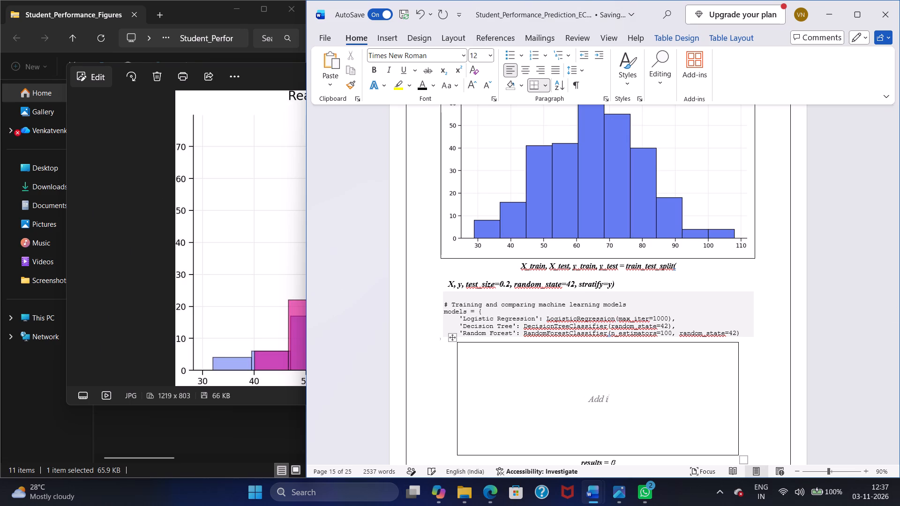
{"action": "key", "text": "BackSpace"}
{"action": "key", "text": "BackSpace"}
{"action": "key", "text": "BackSpace"}
{"action": "key", "text": "BackSpace"}
{"action": "key", "text": "BackSpace"}
Paste the Fig5_RW chart into the empty box above "results = {}", scaled down slightly in proportion and centred.
{"action": "key", "text": "ctrl+v"}
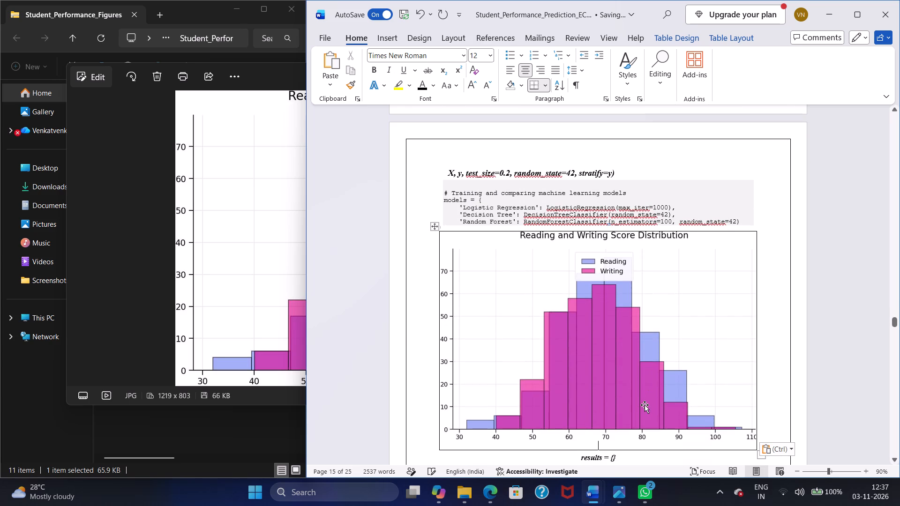
{"action": "left_click", "coordinate": [652, 361]}
{"action": "scroll", "coordinate": [652, 361], "scroll_direction": "down", "scroll_amount": 1}
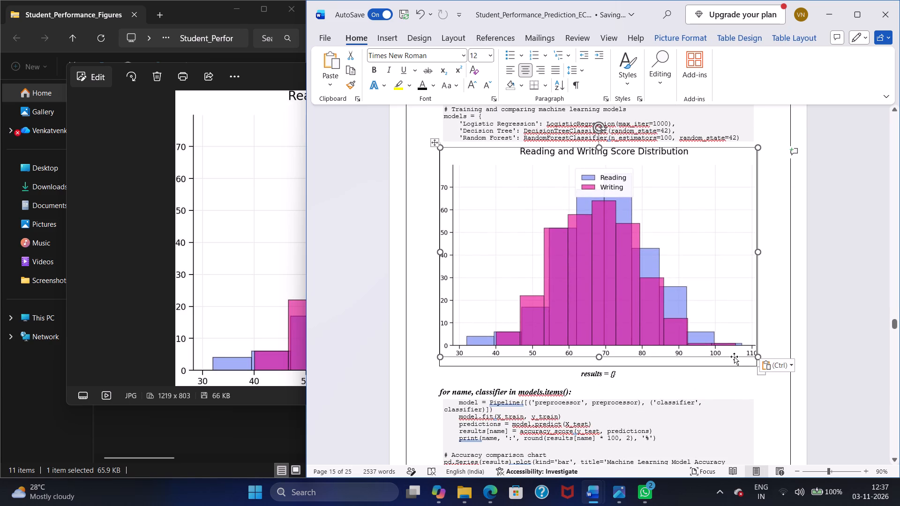
{"action": "left_click_drag", "start_coordinate": [757, 358], "coordinate": [722, 323]}
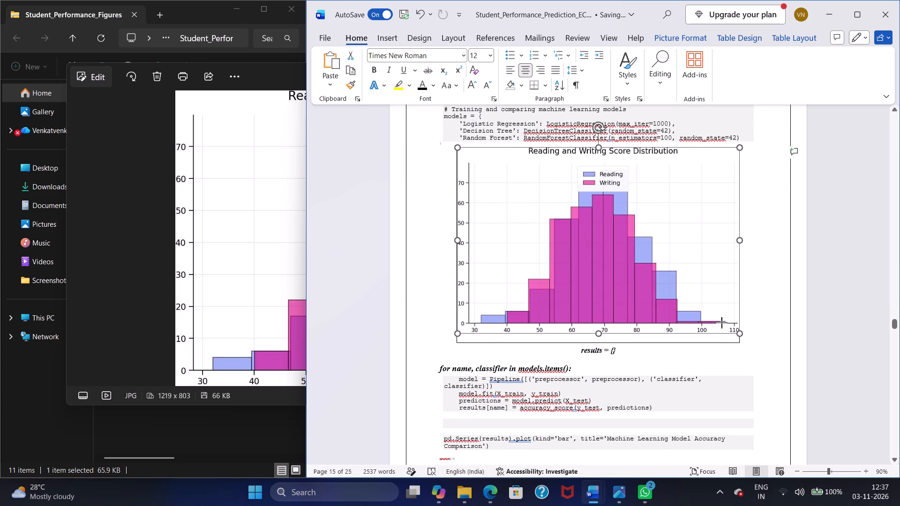
{"action": "left_click_drag", "start_coordinate": [722, 323], "coordinate": [723, 328]}
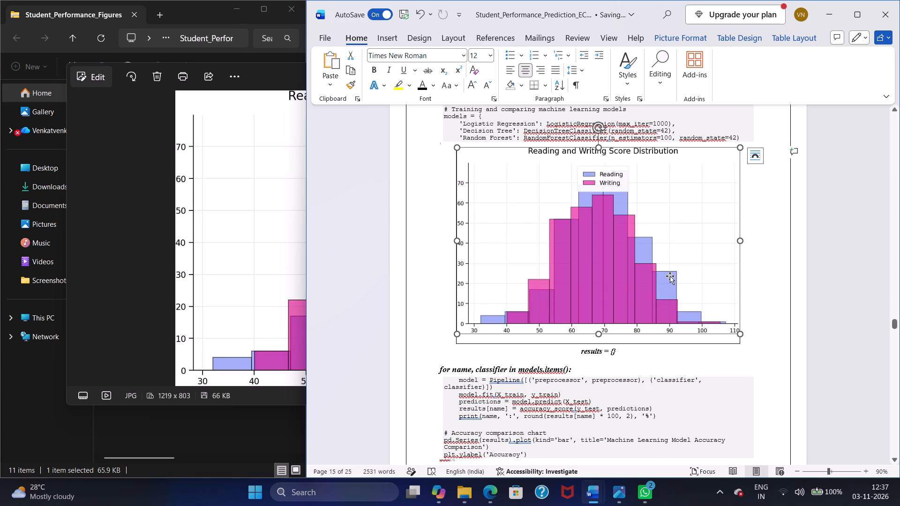
{"action": "key", "text": "ctrl+e"}
{"action": "left_click", "coordinate": [765, 332]}
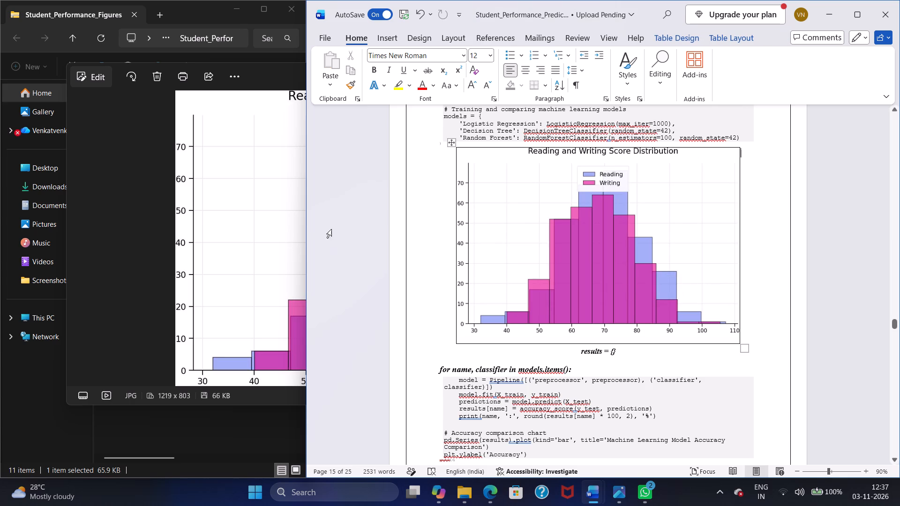
Find the model accuracy comparison placeholder in the report, open Fig6_Accuracy from the figures folder in Photos and copy the image to the clipboard.
{"action": "left_click", "coordinate": [201, 432]}
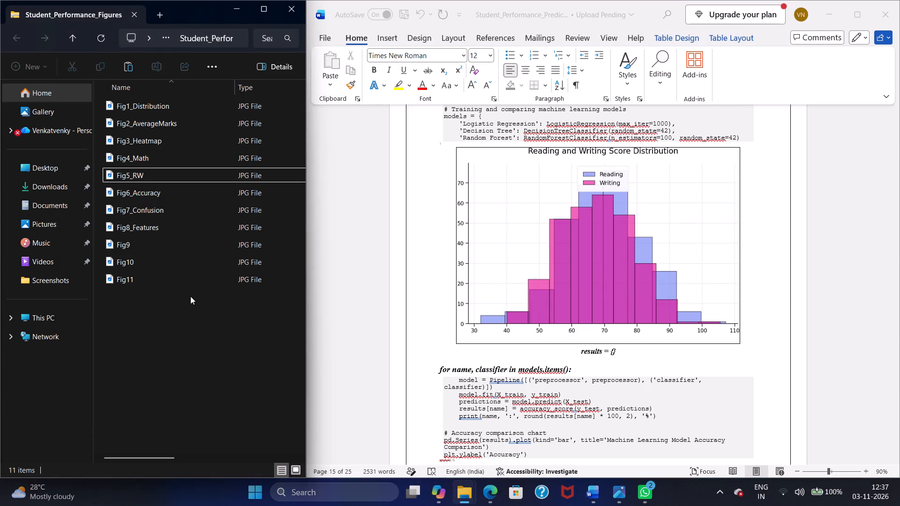
{"action": "scroll", "coordinate": [420, 300], "scroll_direction": "down", "scroll_amount": 1}
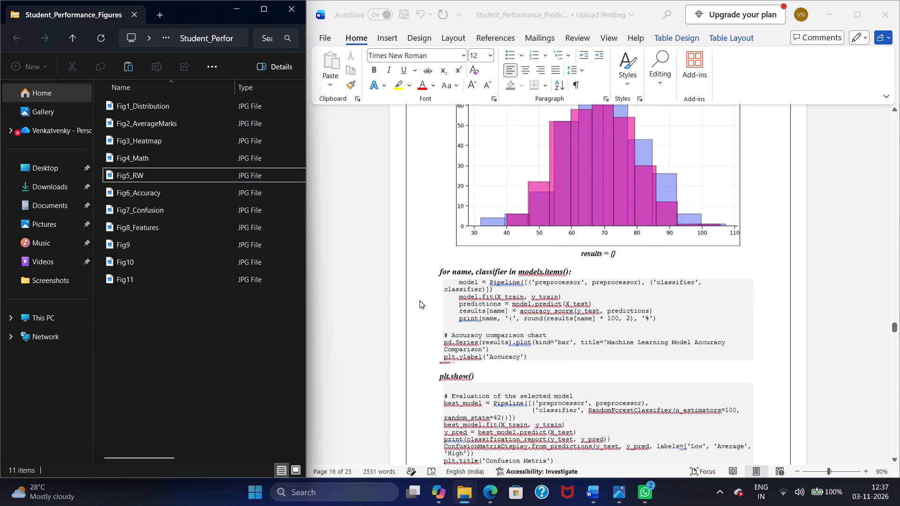
{"action": "scroll", "coordinate": [420, 300], "scroll_direction": "down", "scroll_amount": 3}
{"action": "left_click", "coordinate": [572, 282]}
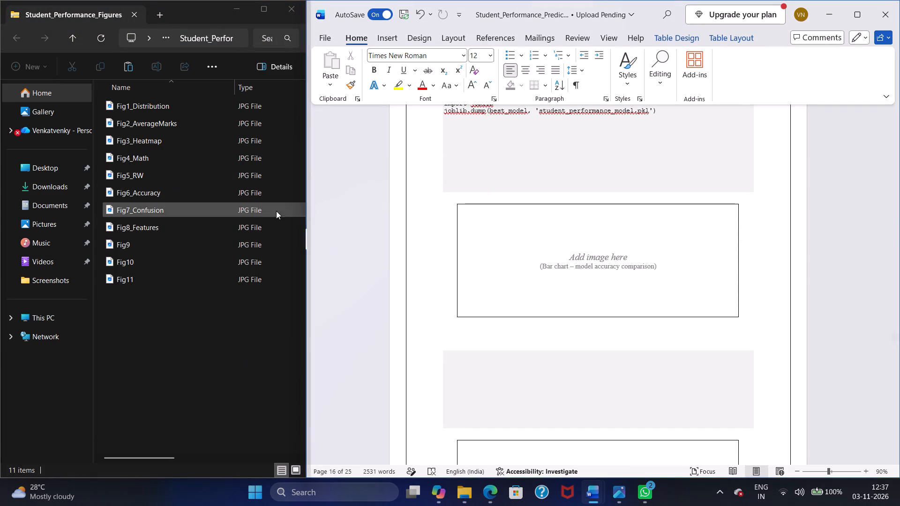
{"action": "double_click", "coordinate": [232, 198]}
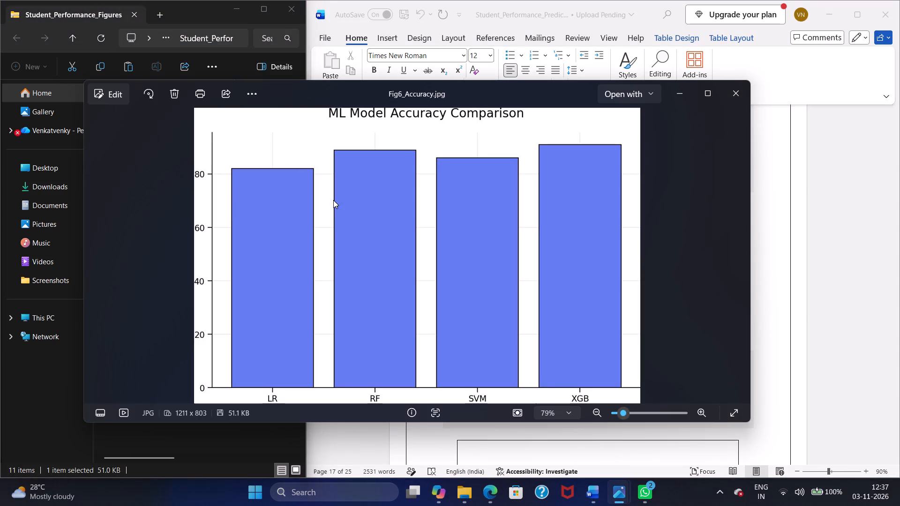
{"action": "left_click", "coordinate": [259, 101]}
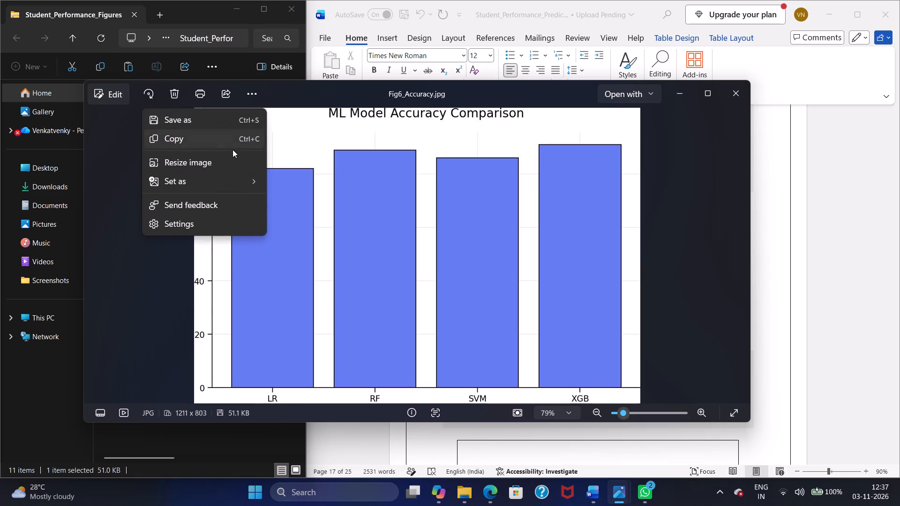
{"action": "left_click", "coordinate": [230, 141]}
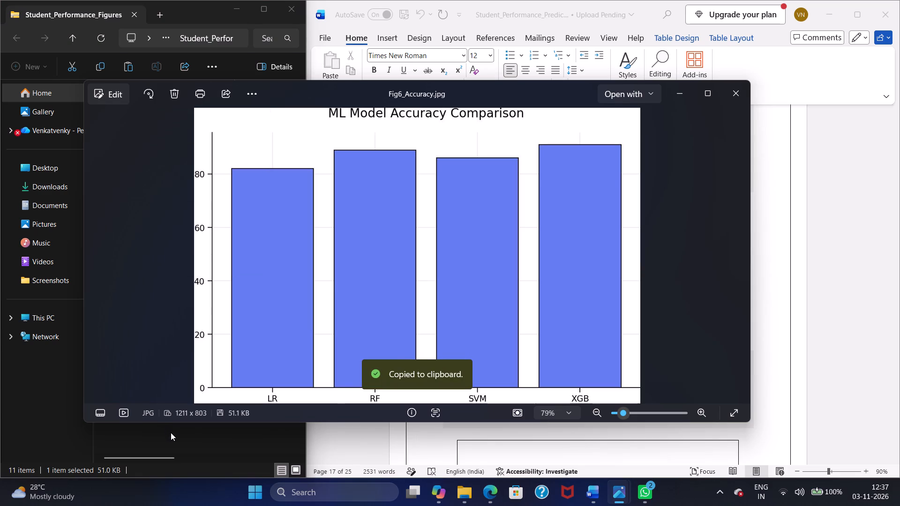
{"action": "left_click", "coordinate": [171, 432]}
{"action": "left_click", "coordinate": [680, 90]}
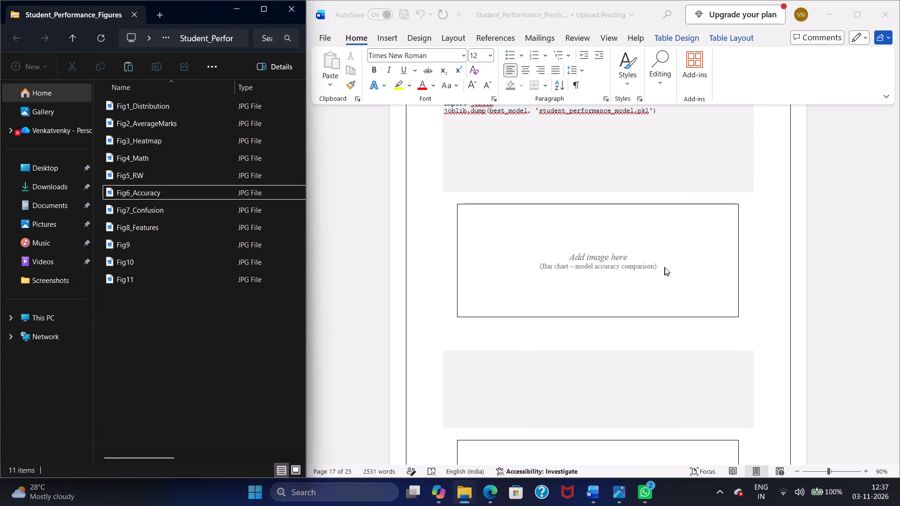
Back in the Word report, delete the placeholder text "Add image here (Bar chart – model accuracy comparison)" from its box.
{"action": "left_click", "coordinate": [665, 267]}
{"action": "left_click", "coordinate": [665, 267]}
{"action": "left_click", "coordinate": [654, 264]}
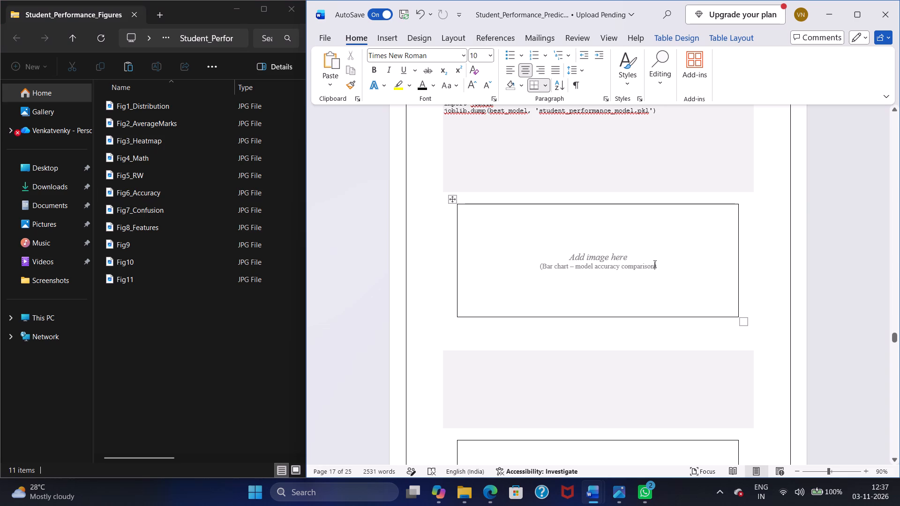
{"action": "key", "text": "Right"}
{"action": "key", "text": "BackSpace"}
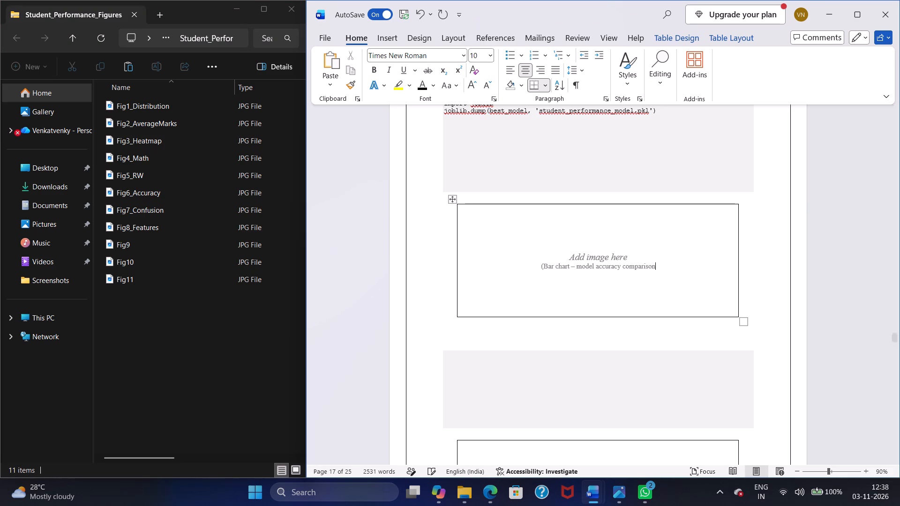
{"action": "key", "text": "BackSpace"}
{"action": "key", "text": "BackSpace"}
{"action": "key", "text": "BackSpace"}
{"action": "key", "text": "BackSpace"}
{"action": "key", "text": "BackSpace"}
{"action": "key", "text": "BackSpace"}
{"action": "key", "text": "BackSpace"}
{"action": "key", "text": "BackSpace"}
{"action": "key", "text": "BackSpace"}
{"action": "key", "text": "BackSpace"}
{"action": "key", "text": "BackSpace"}
{"action": "key", "text": "BackSpace"}
{"action": "key", "text": "BackSpace"}
{"action": "key", "text": "BackSpace"}
{"action": "key", "text": "BackSpace"}
{"action": "key", "text": "BackSpace"}
{"action": "key", "text": "BackSpace"}
{"action": "key", "text": "BackSpace"}
{"action": "key", "text": "BackSpace"}
{"action": "key", "text": "BackSpace"}
{"action": "key", "text": "BackSpace"}
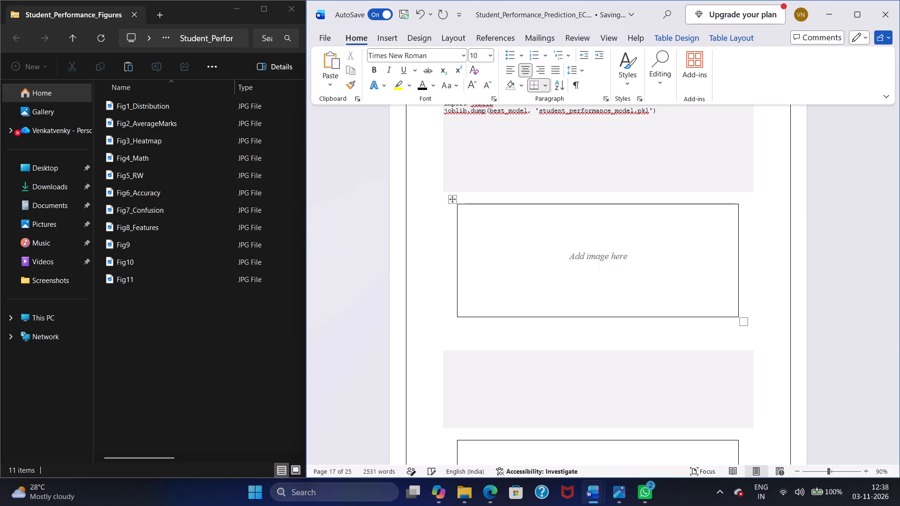
{"action": "key", "text": "BackSpace"}
Paste the ML Model Accuracy Comparison chart into the emptied box and try to shrink the table frame around it.
{"action": "key", "text": "ctrl+v"}
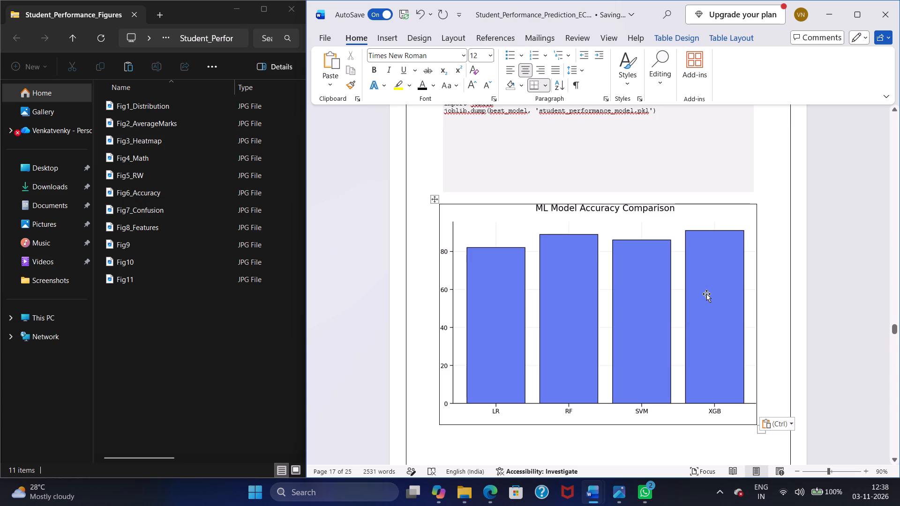
{"action": "scroll", "coordinate": [705, 295], "scroll_direction": "down", "scroll_amount": 1}
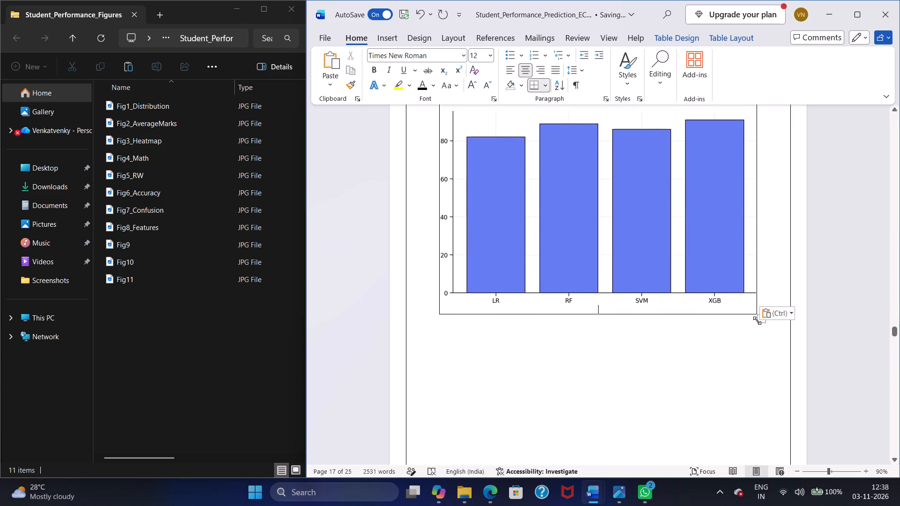
{"action": "left_click_drag", "start_coordinate": [757, 320], "coordinate": [753, 308]}
{"action": "left_click", "coordinate": [727, 378]}
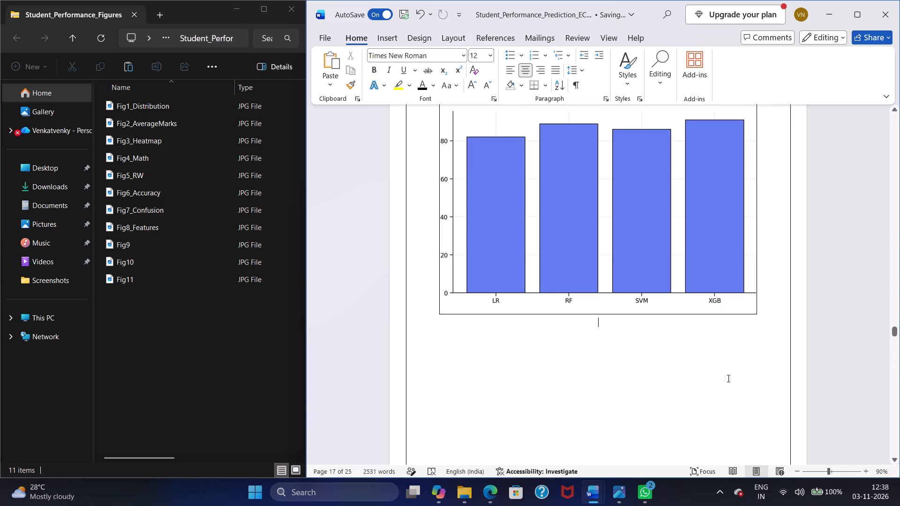
{"action": "left_click", "coordinate": [649, 169]}
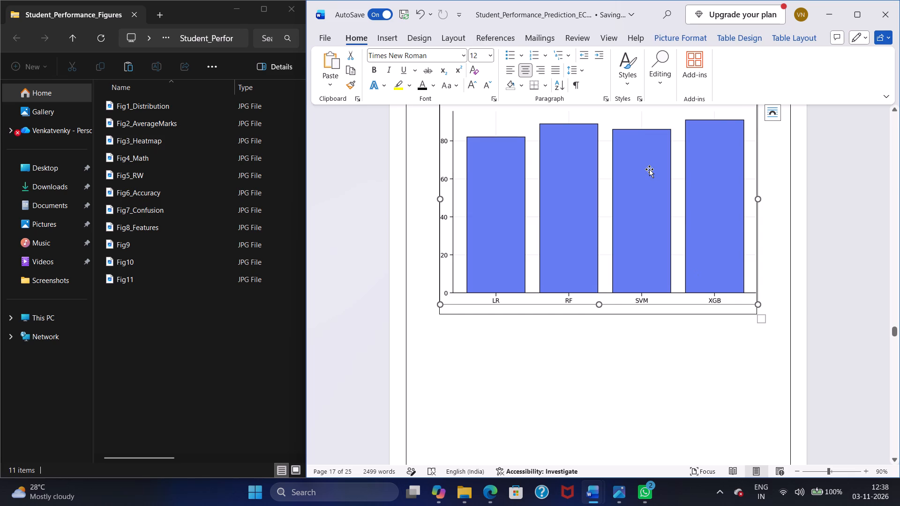
Toggle the centred alignment of the ML Model Accuracy Comparison chart in its box.
{"action": "key", "text": "ctrl+e"}
Look through the report from the confusion matrix placeholder to Chapter 4 Result and back to the preprocessor code page.
{"action": "scroll", "coordinate": [644, 228], "scroll_direction": "down", "scroll_amount": 2}
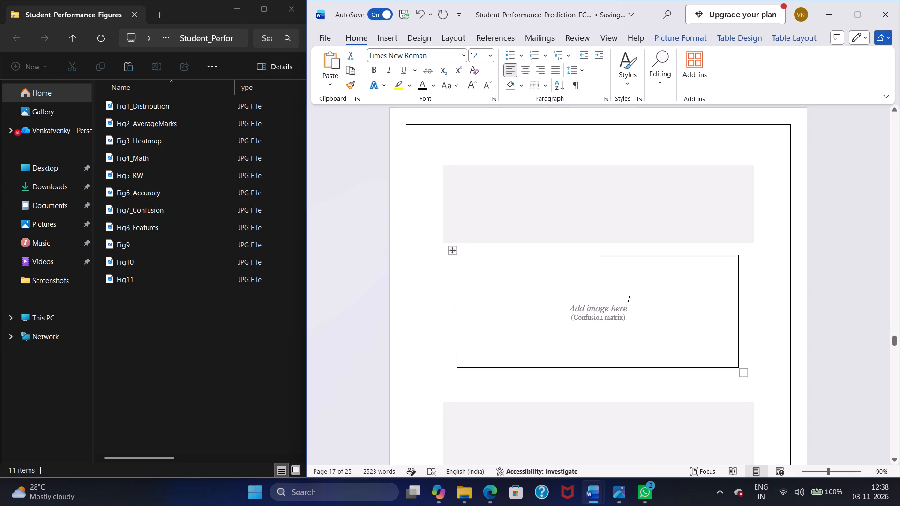
{"action": "scroll", "coordinate": [628, 300], "scroll_direction": "down", "scroll_amount": 7}
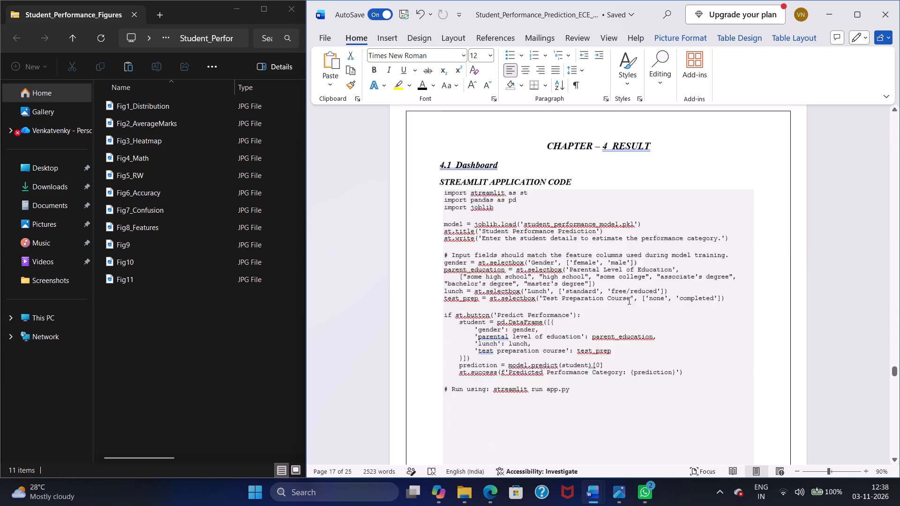
{"action": "scroll", "coordinate": [628, 300], "scroll_direction": "down", "scroll_amount": 1}
{"action": "scroll", "coordinate": [628, 300], "scroll_direction": "up", "scroll_amount": 9}
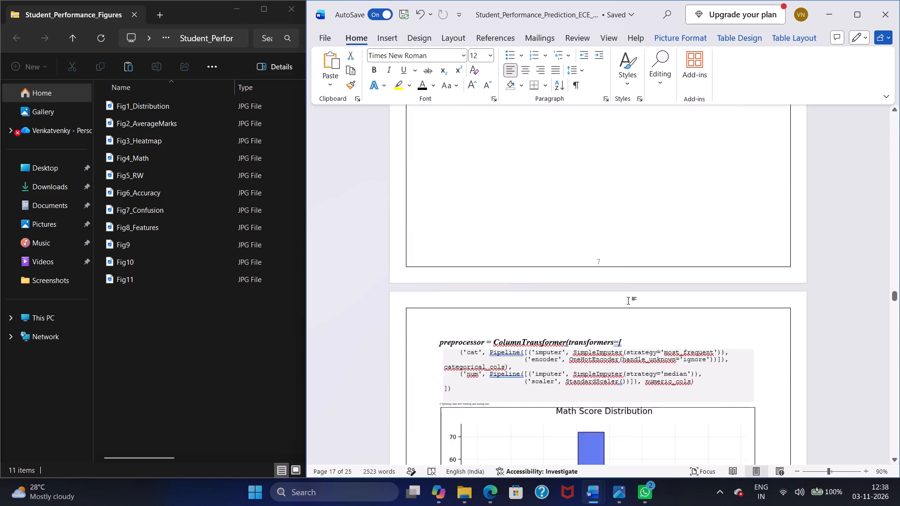
Minimise the figures folder window and the leftover Photos windows showing the reading/writing chart and Fig3_Heatmap.
{"action": "left_click", "coordinate": [242, 11]}
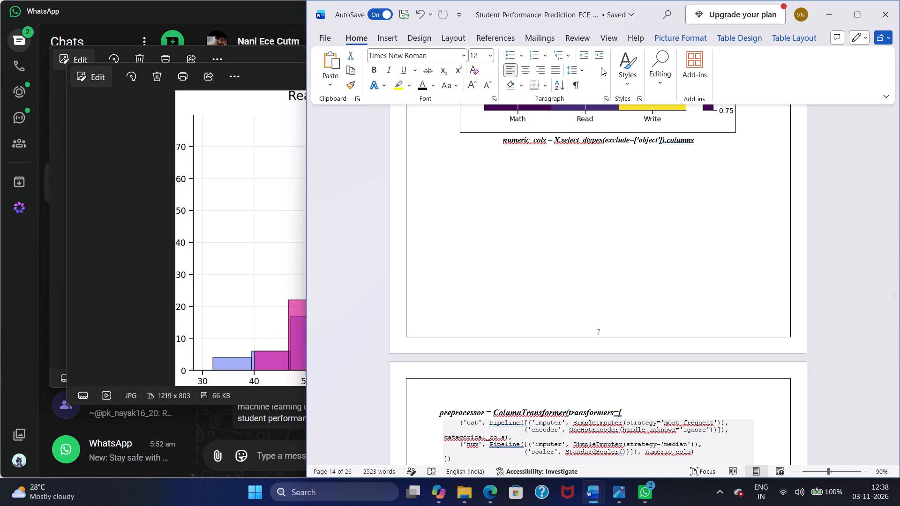
{"action": "left_click", "coordinate": [293, 65]}
{"action": "left_click", "coordinate": [653, 75]}
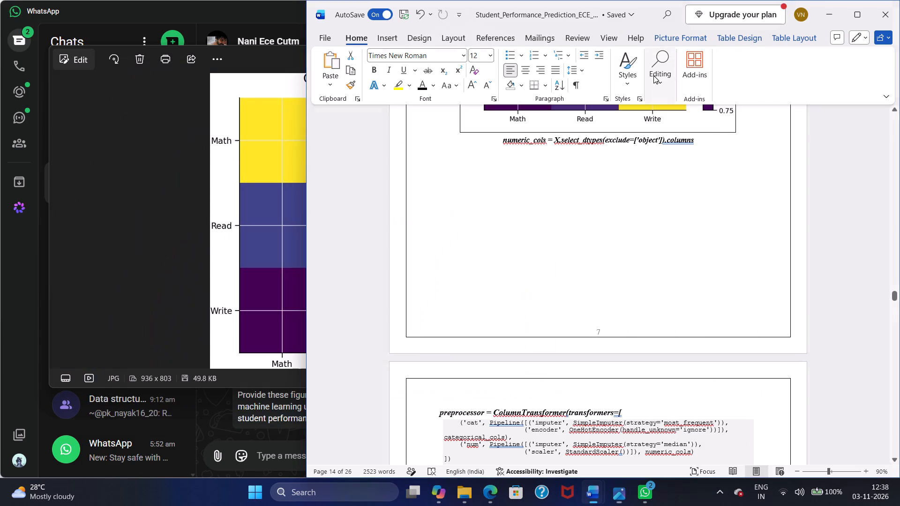
{"action": "left_click", "coordinate": [255, 54]}
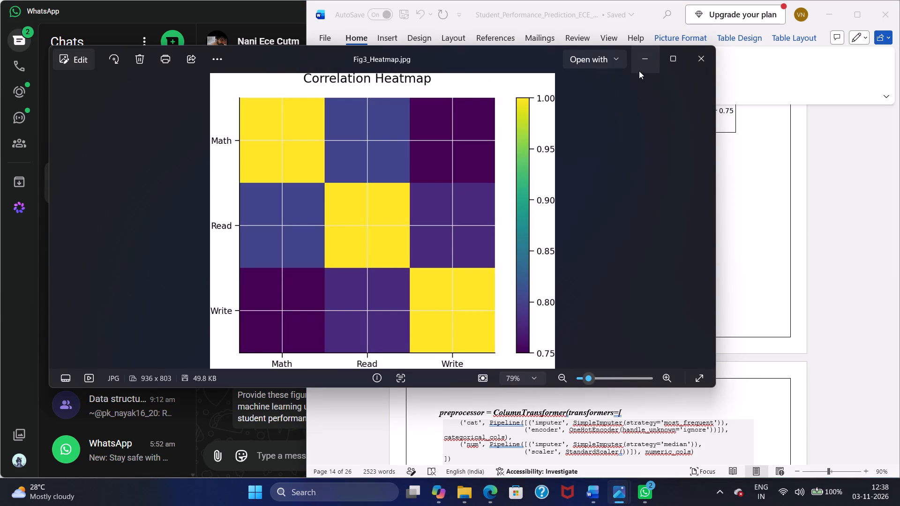
{"action": "left_click", "coordinate": [638, 68]}
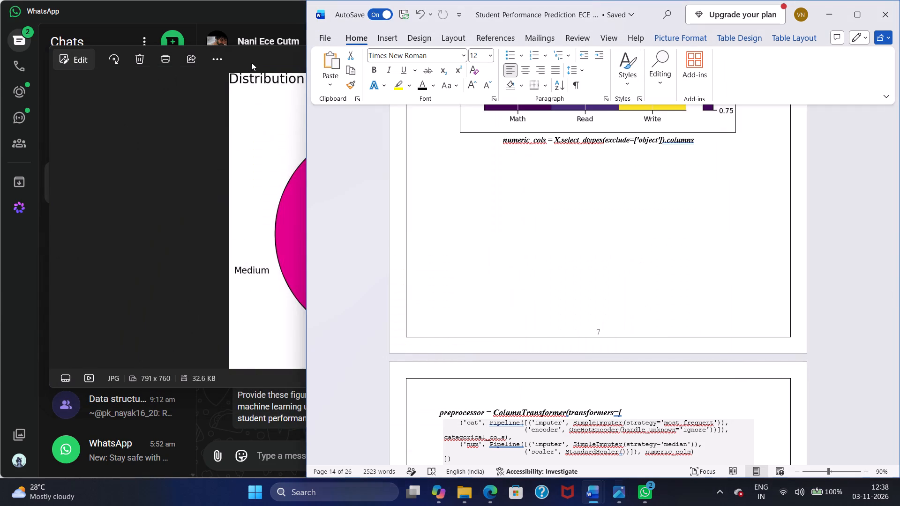
Close the Photos windows of the figures from Fig6_Accuracy back to Fig1_Distribution, plus one leftover Figure_3.2 drying cycle window.
{"action": "left_click", "coordinate": [251, 62]}
{"action": "left_click", "coordinate": [640, 57]}
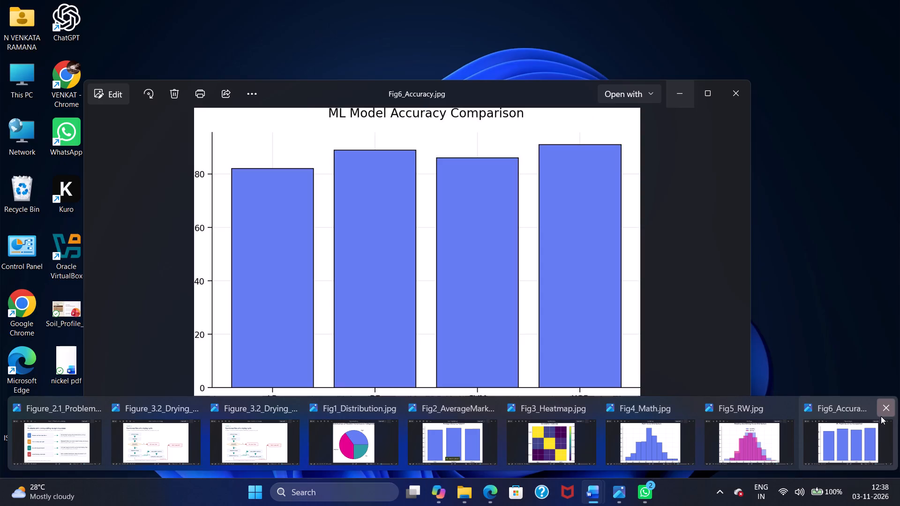
{"action": "left_click", "coordinate": [884, 408]}
{"action": "left_click", "coordinate": [884, 398]}
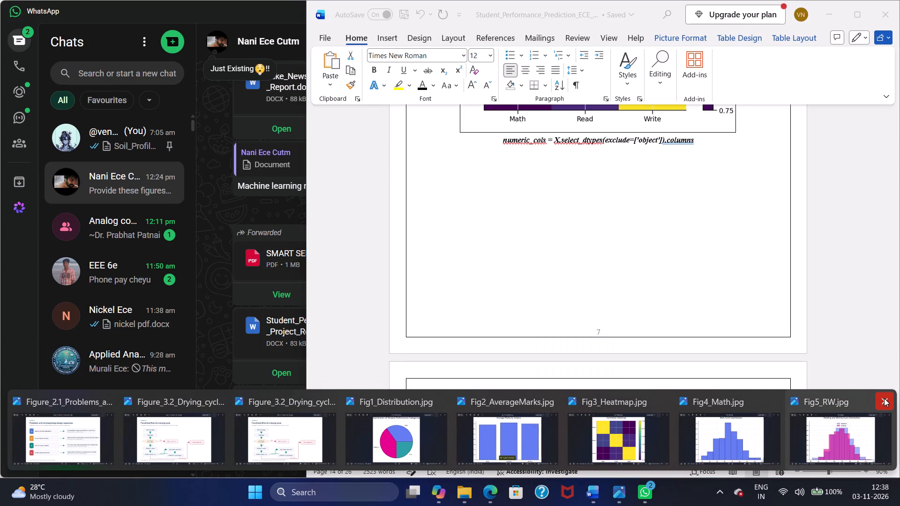
{"action": "left_click", "coordinate": [883, 394]}
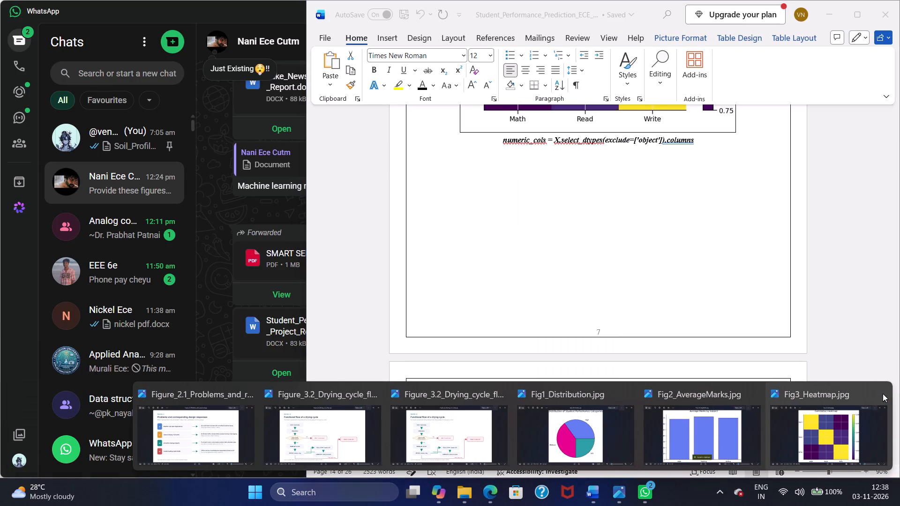
{"action": "left_click", "coordinate": [882, 392]}
{"action": "left_click", "coordinate": [881, 391]}
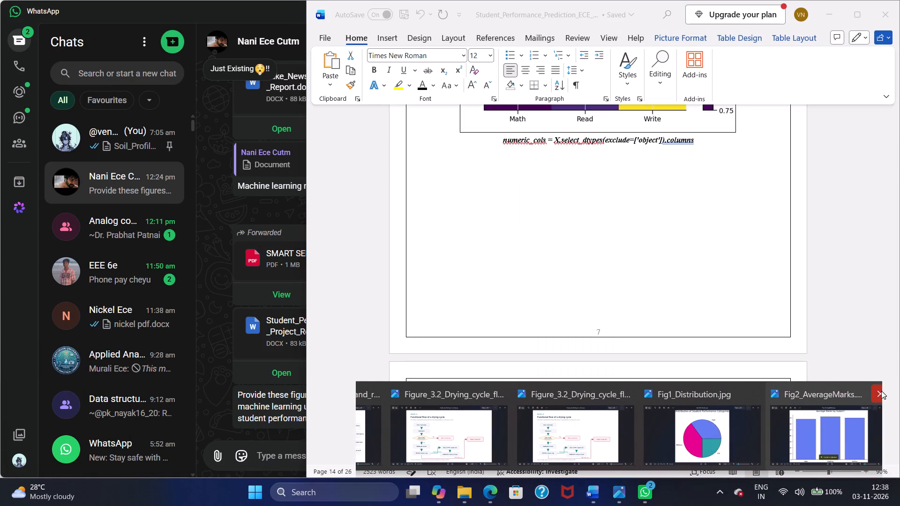
{"action": "left_click", "coordinate": [859, 391]}
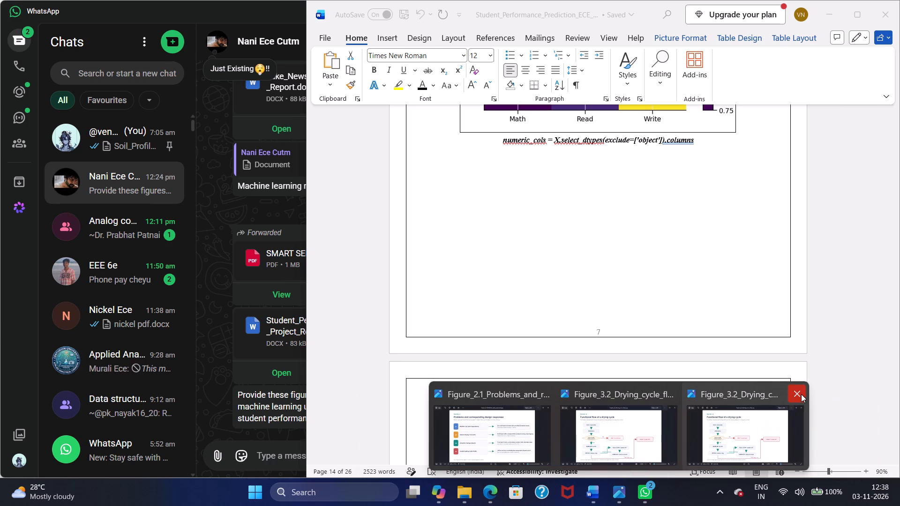
{"action": "left_click", "coordinate": [801, 394]}
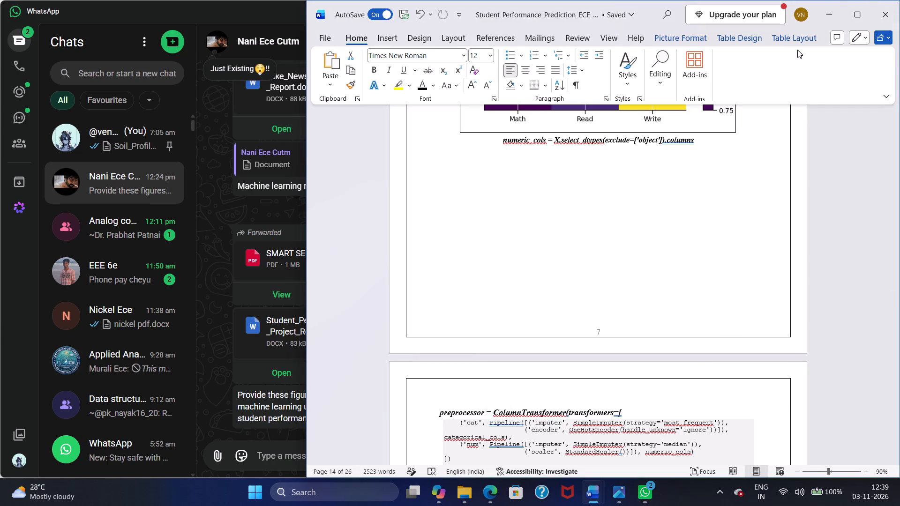
Maximize the Word report and review its front matter from the cover page to the List of Figures and Table of Contents.
{"action": "left_click", "coordinate": [850, 13]}
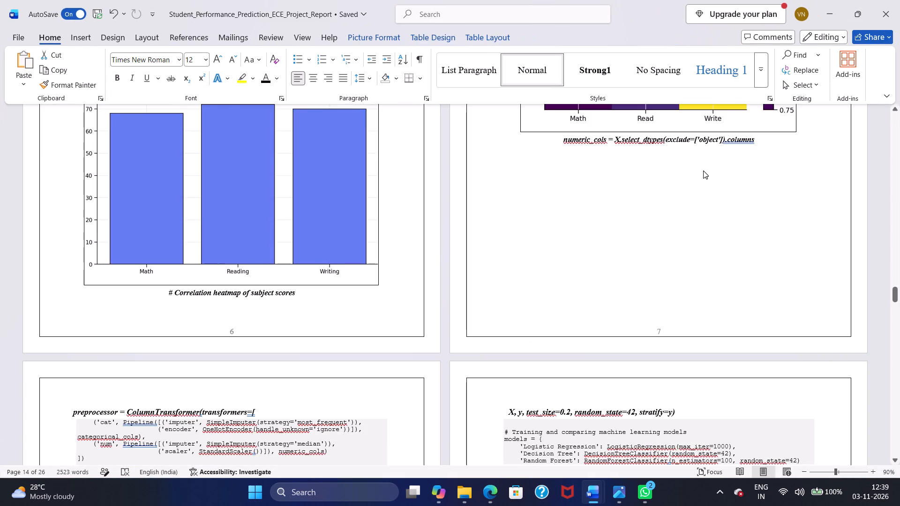
{"action": "scroll", "coordinate": [669, 202], "scroll_direction": "up", "scroll_amount": 6}
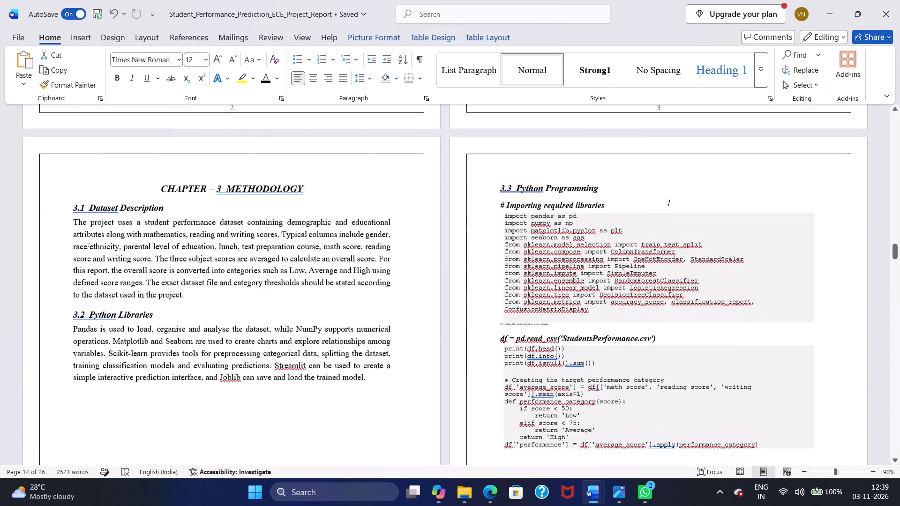
{"action": "scroll", "coordinate": [669, 202], "scroll_direction": "up", "scroll_amount": 14}
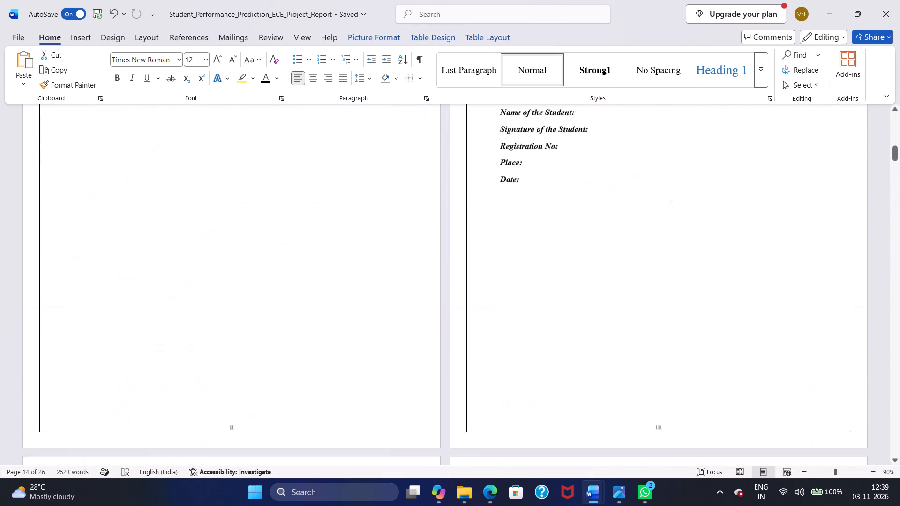
{"action": "scroll", "coordinate": [669, 202], "scroll_direction": "up", "scroll_amount": 12}
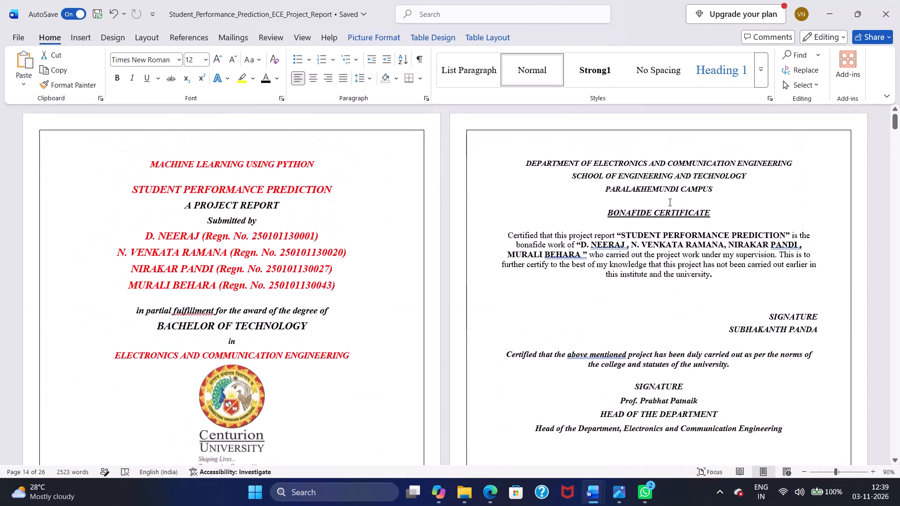
{"action": "scroll", "coordinate": [669, 202], "scroll_direction": "down", "scroll_amount": 2}
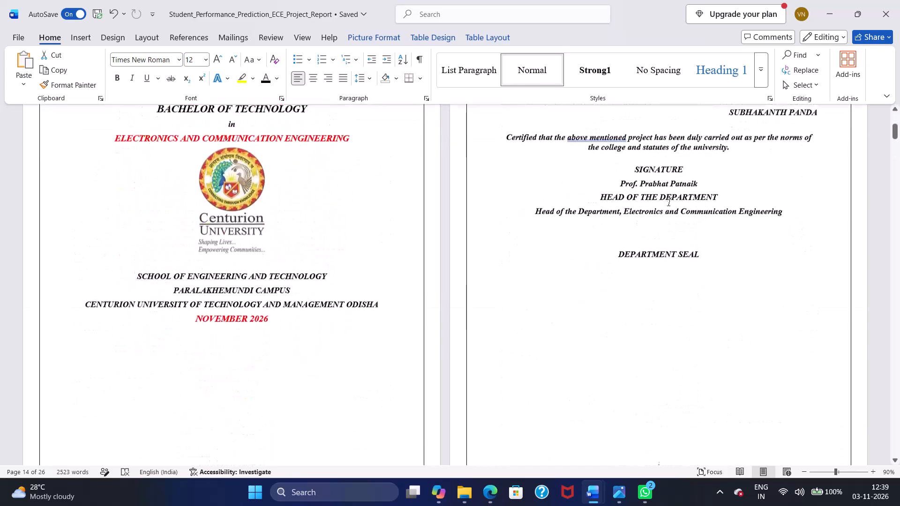
{"action": "scroll", "coordinate": [669, 202], "scroll_direction": "down", "scroll_amount": 7}
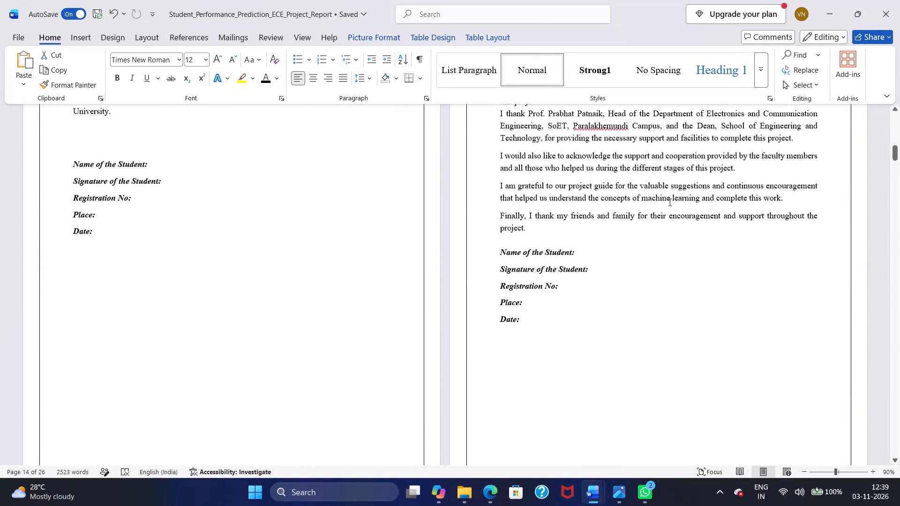
{"action": "scroll", "coordinate": [669, 202], "scroll_direction": "down", "scroll_amount": 5}
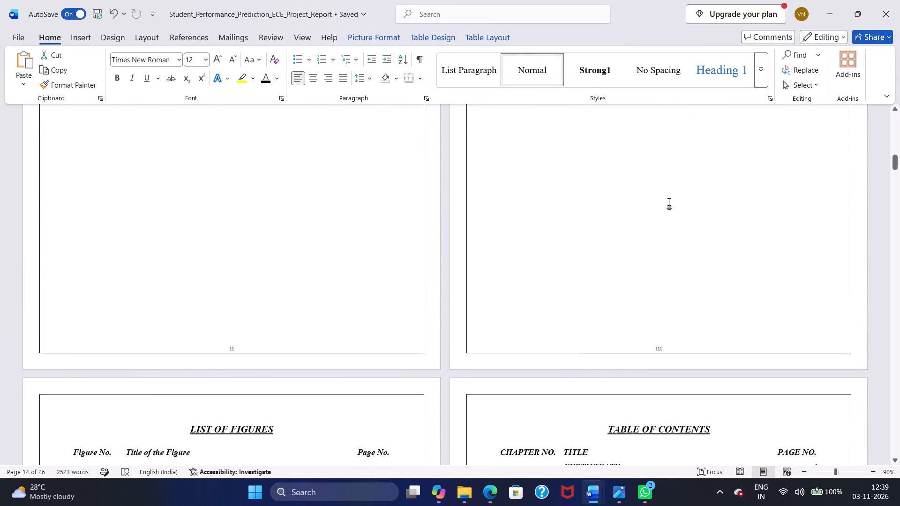
{"action": "scroll", "coordinate": [669, 202], "scroll_direction": "down", "scroll_amount": 2}
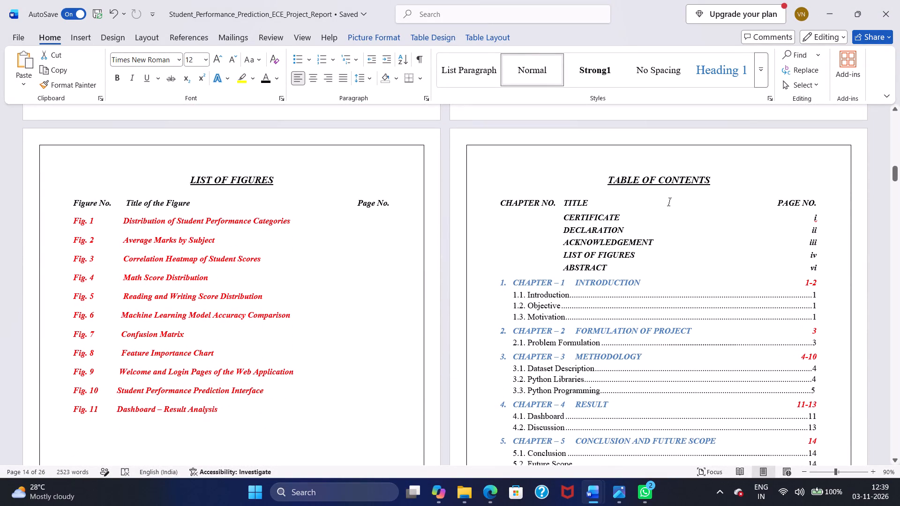
{"action": "scroll", "coordinate": [669, 202], "scroll_direction": "down", "scroll_amount": 1}
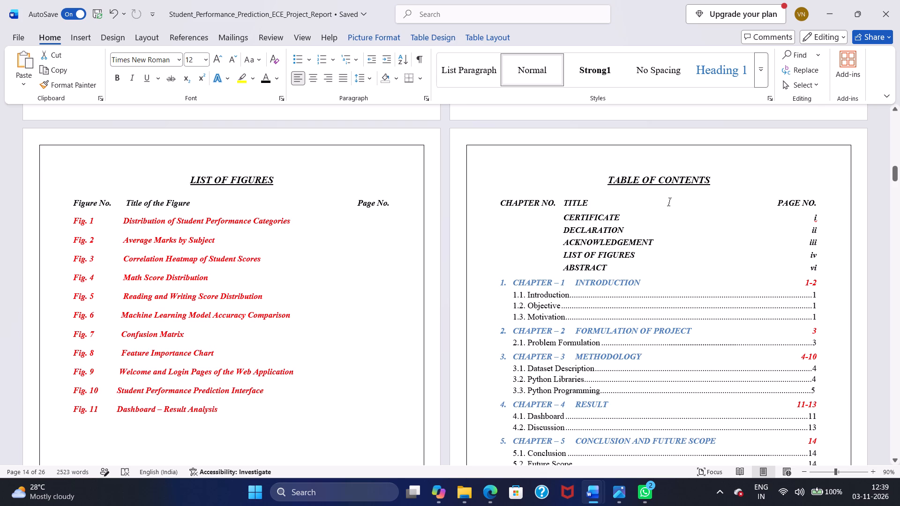
Review the report from the Table of Contents through the Abstract and Chapters 1 and 2 to the start of Chapter 3.
{"action": "scroll", "coordinate": [669, 202], "scroll_direction": "down", "scroll_amount": 2}
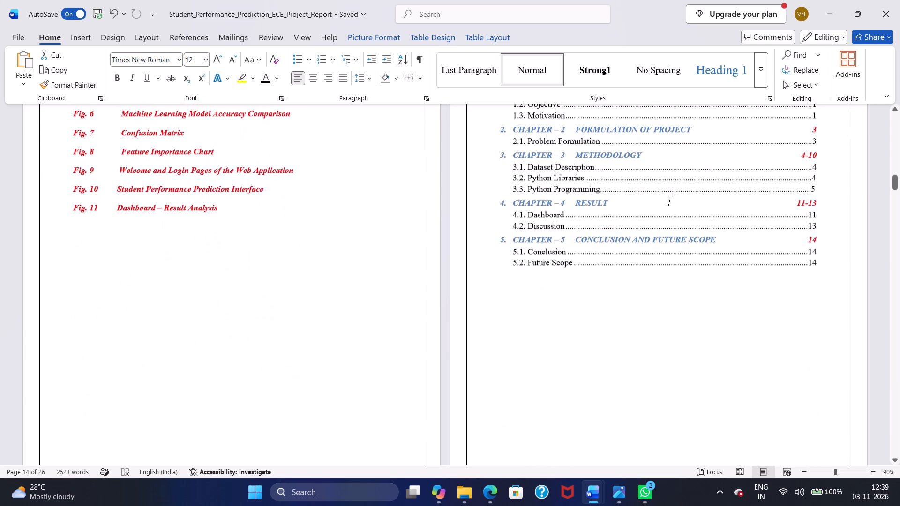
{"action": "scroll", "coordinate": [669, 202], "scroll_direction": "down", "scroll_amount": 1}
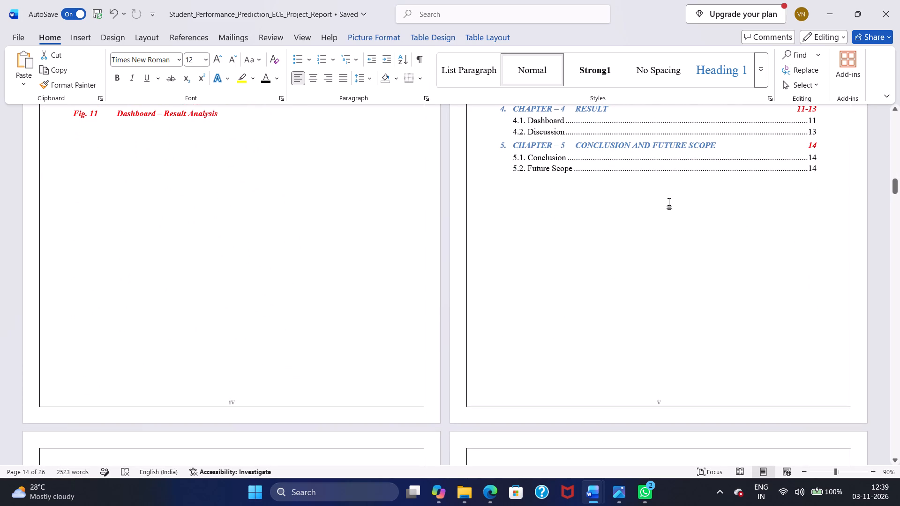
{"action": "scroll", "coordinate": [669, 202], "scroll_direction": "down", "scroll_amount": 3}
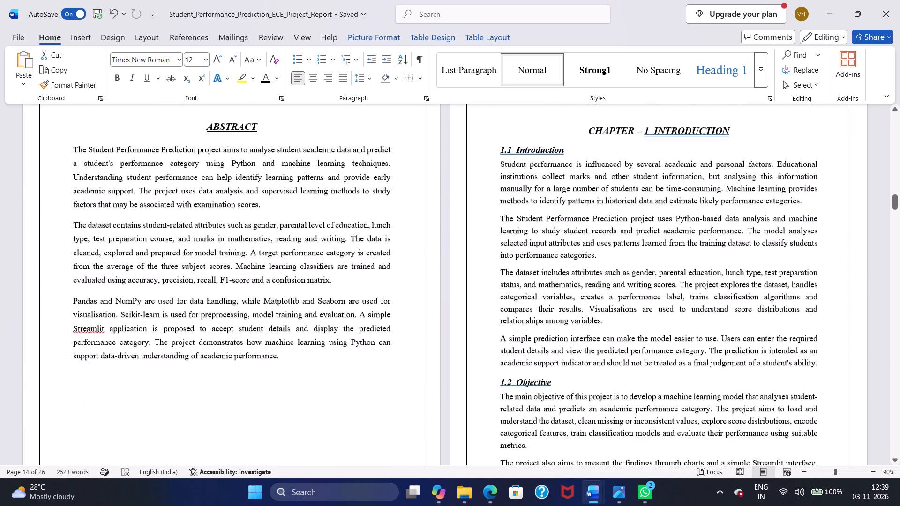
{"action": "scroll", "coordinate": [669, 202], "scroll_direction": "down", "scroll_amount": 3}
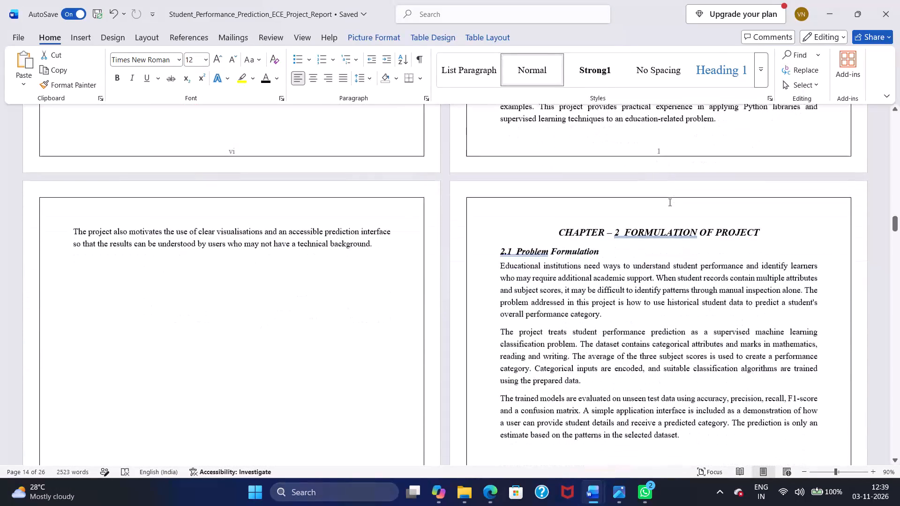
{"action": "scroll", "coordinate": [669, 202], "scroll_direction": "down", "scroll_amount": 1}
{"action": "scroll", "coordinate": [669, 202], "scroll_direction": "up", "scroll_amount": 2}
{"action": "scroll", "coordinate": [669, 202], "scroll_direction": "down", "scroll_amount": 2}
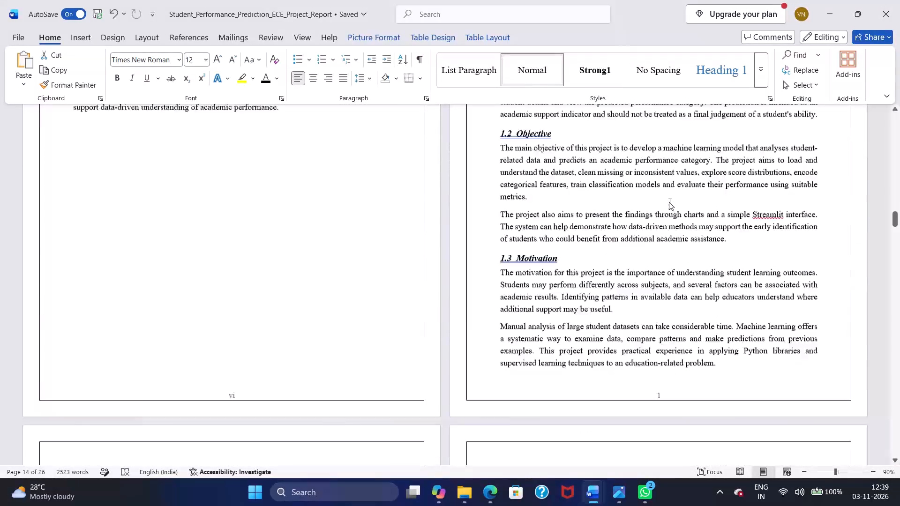
{"action": "scroll", "coordinate": [669, 202], "scroll_direction": "down", "scroll_amount": 5}
{"action": "scroll", "coordinate": [669, 202], "scroll_direction": "up", "scroll_amount": 1}
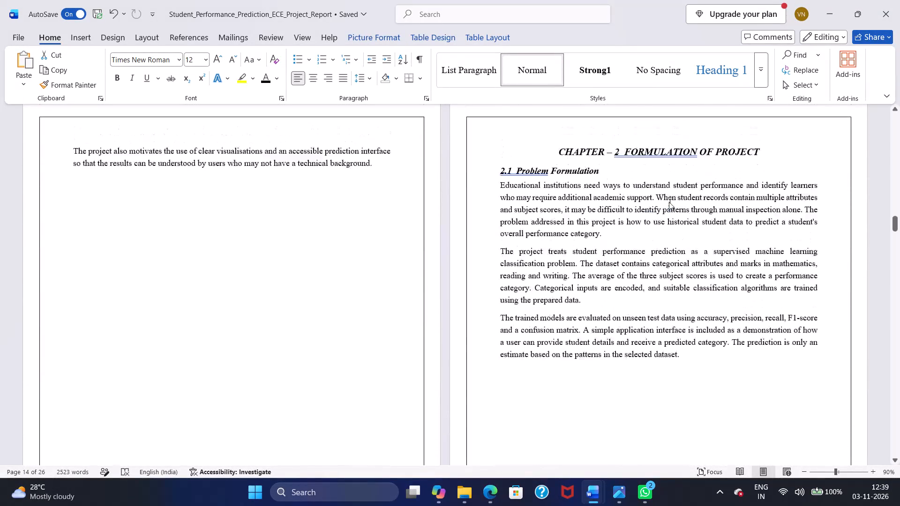
{"action": "scroll", "coordinate": [669, 202], "scroll_direction": "up", "scroll_amount": 1}
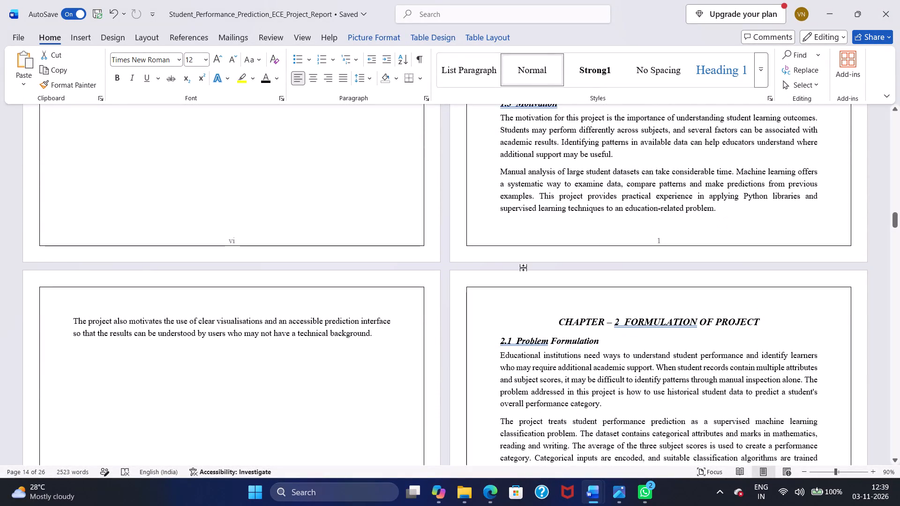
{"action": "scroll", "coordinate": [527, 259], "scroll_direction": "up", "scroll_amount": 2}
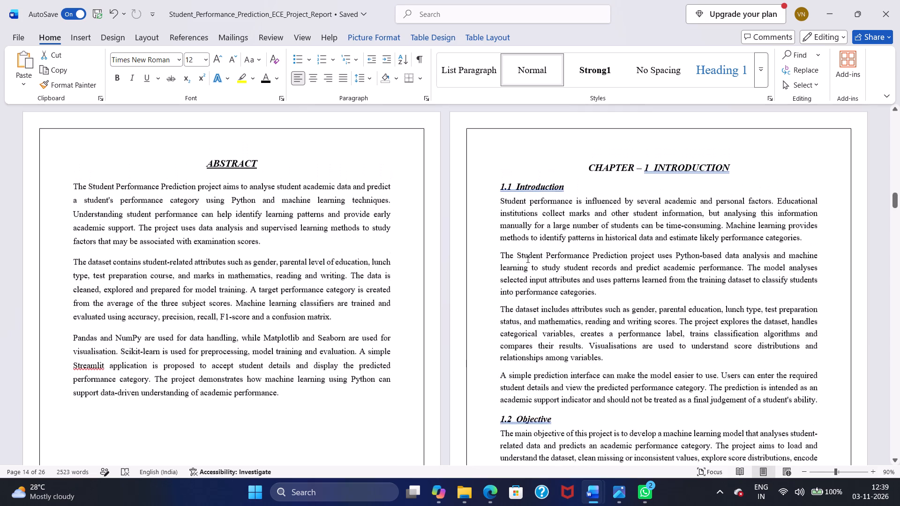
{"action": "scroll", "coordinate": [527, 259], "scroll_direction": "up", "scroll_amount": 1}
{"action": "scroll", "coordinate": [527, 259], "scroll_direction": "down", "scroll_amount": 6}
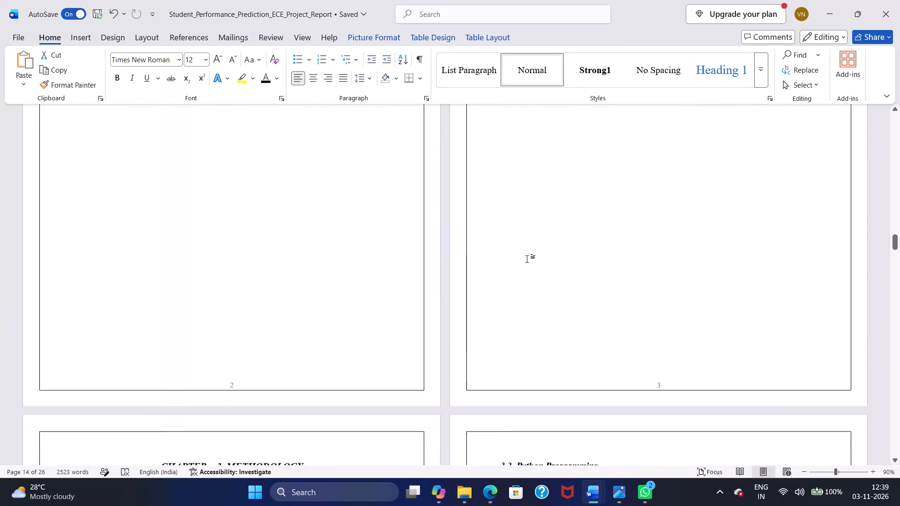
{"action": "scroll", "coordinate": [527, 259], "scroll_direction": "down", "scroll_amount": 1}
{"action": "scroll", "coordinate": [527, 259], "scroll_direction": "up", "scroll_amount": 4}
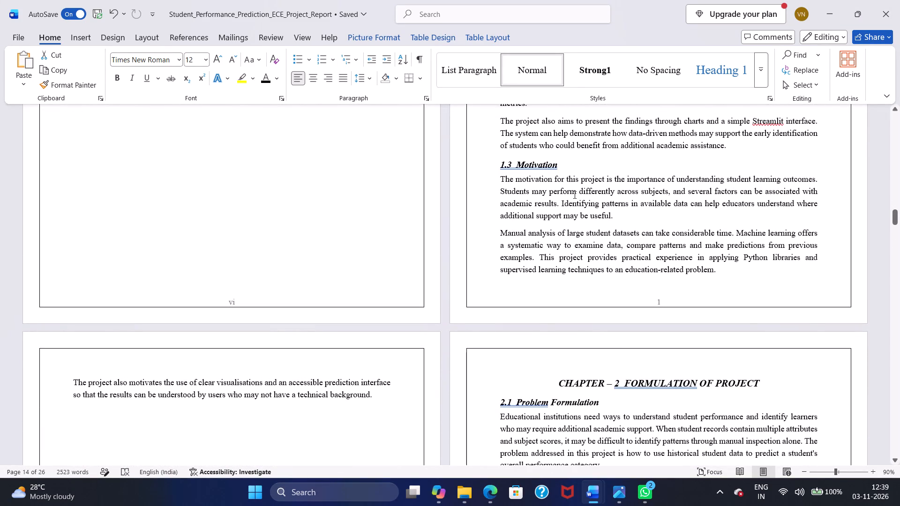
{"action": "scroll", "coordinate": [574, 194], "scroll_direction": "up", "scroll_amount": 3}
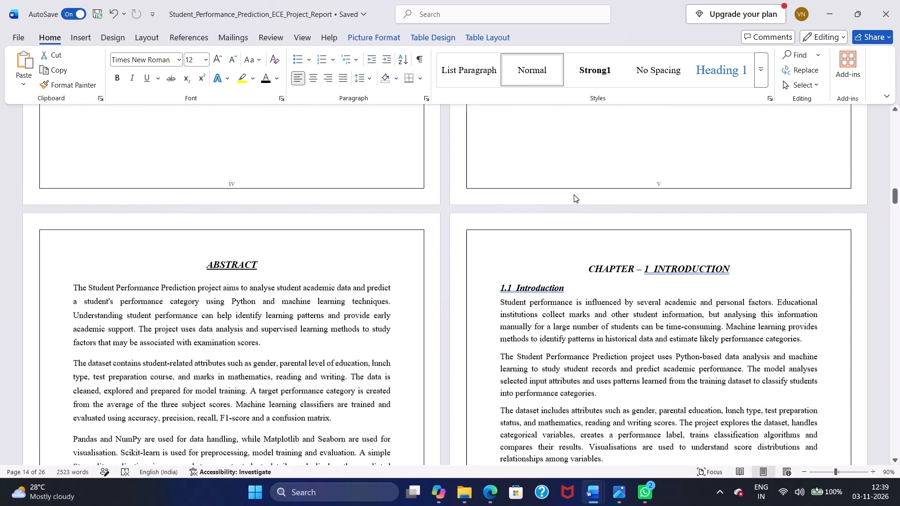
{"action": "scroll", "coordinate": [574, 194], "scroll_direction": "down", "scroll_amount": 1}
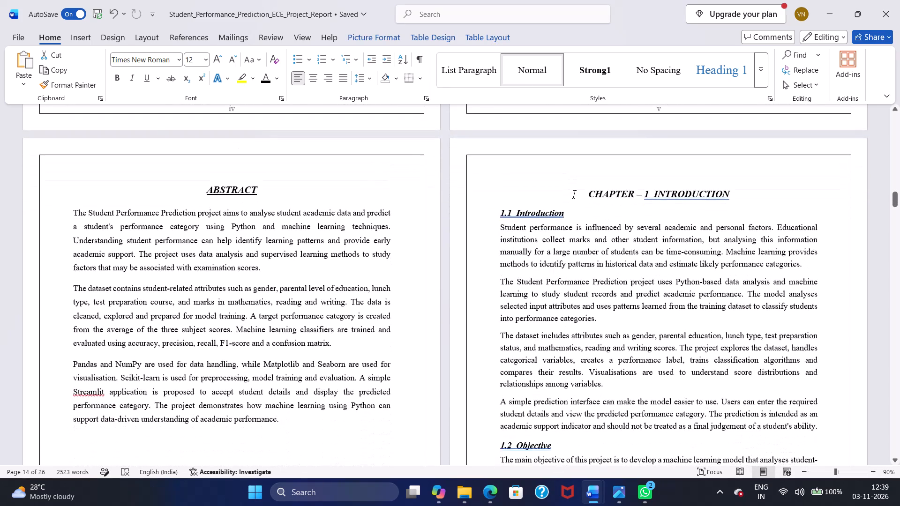
{"action": "scroll", "coordinate": [574, 194], "scroll_direction": "down", "scroll_amount": 3}
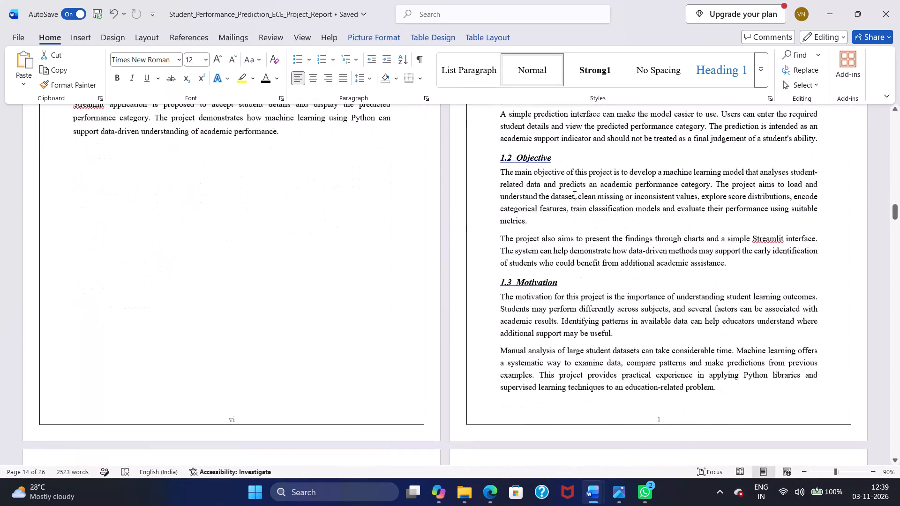
{"action": "scroll", "coordinate": [574, 194], "scroll_direction": "down", "scroll_amount": 7}
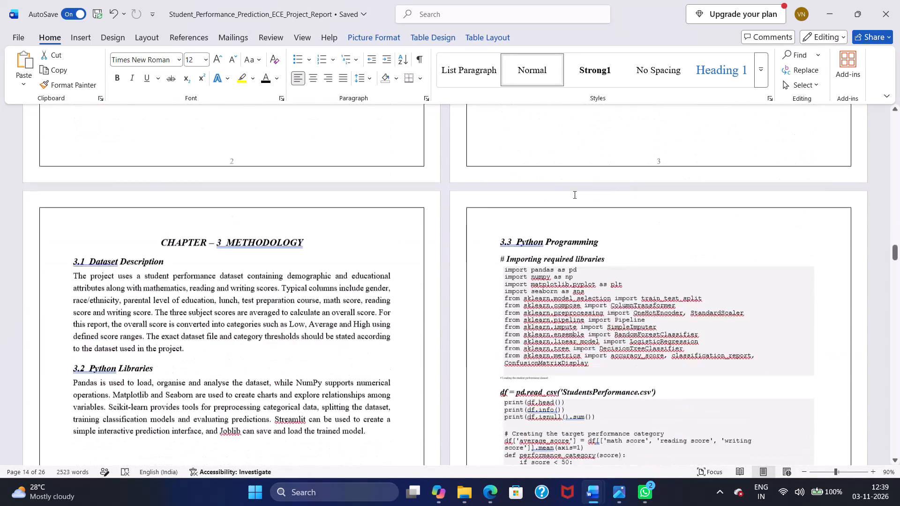
{"action": "scroll", "coordinate": [574, 194], "scroll_direction": "down", "scroll_amount": 2}
{"action": "scroll", "coordinate": [574, 194], "scroll_direction": "up", "scroll_amount": 1}
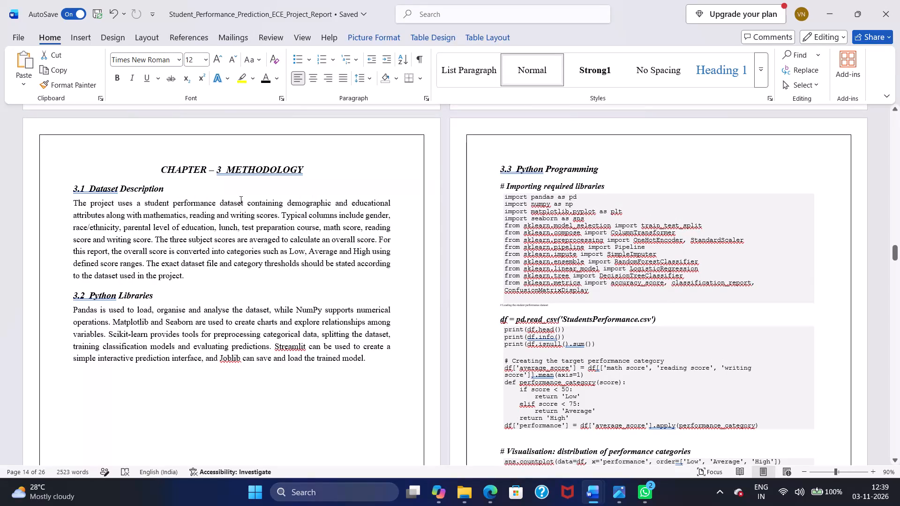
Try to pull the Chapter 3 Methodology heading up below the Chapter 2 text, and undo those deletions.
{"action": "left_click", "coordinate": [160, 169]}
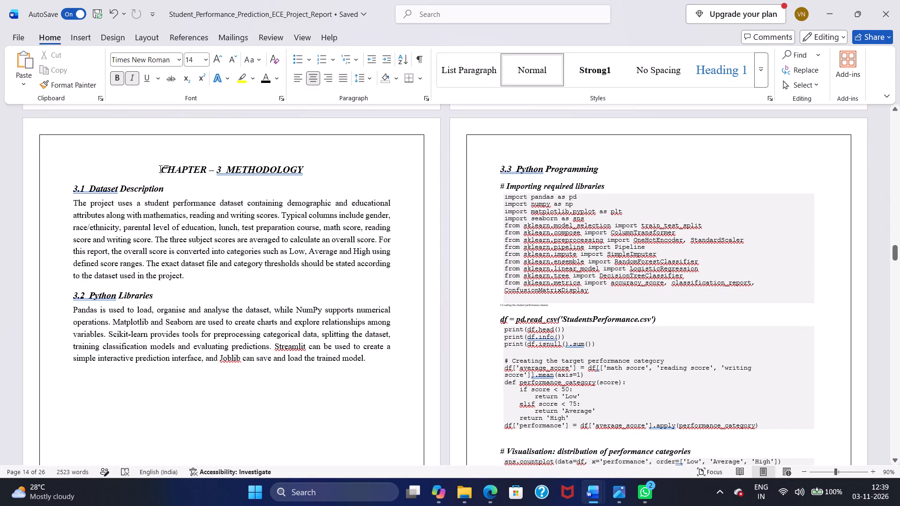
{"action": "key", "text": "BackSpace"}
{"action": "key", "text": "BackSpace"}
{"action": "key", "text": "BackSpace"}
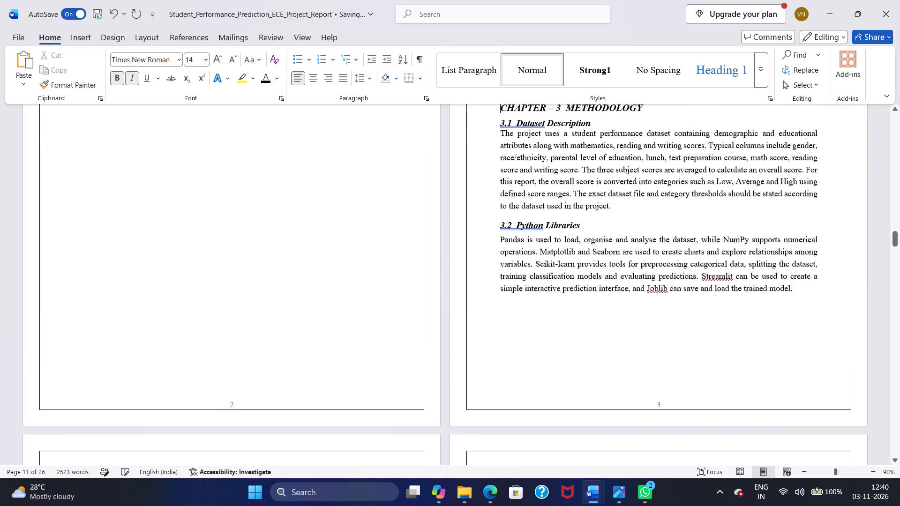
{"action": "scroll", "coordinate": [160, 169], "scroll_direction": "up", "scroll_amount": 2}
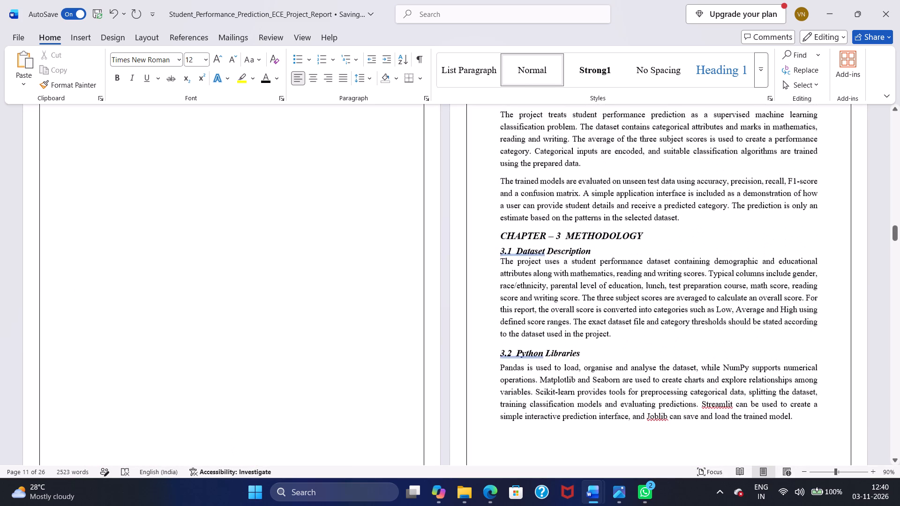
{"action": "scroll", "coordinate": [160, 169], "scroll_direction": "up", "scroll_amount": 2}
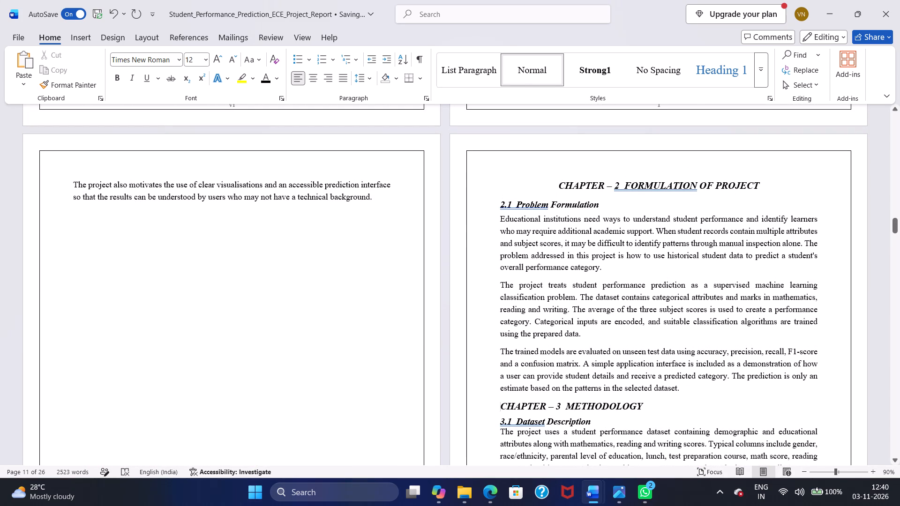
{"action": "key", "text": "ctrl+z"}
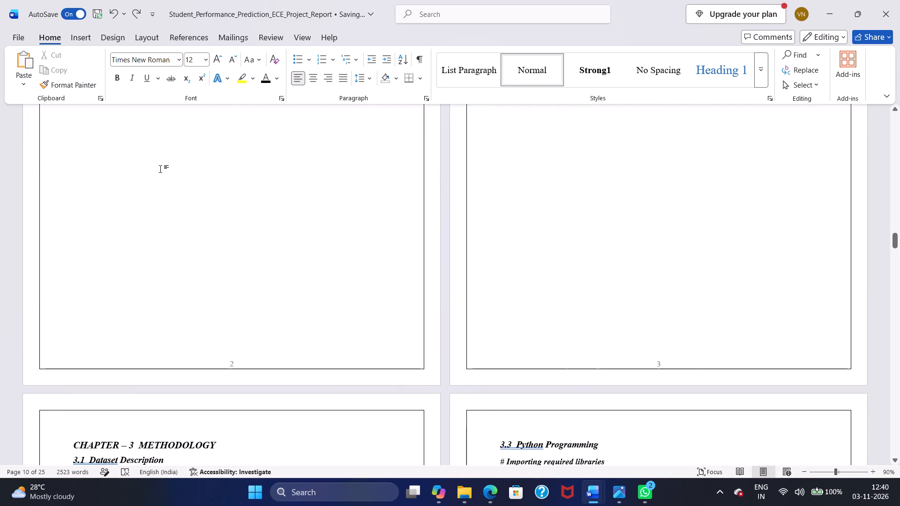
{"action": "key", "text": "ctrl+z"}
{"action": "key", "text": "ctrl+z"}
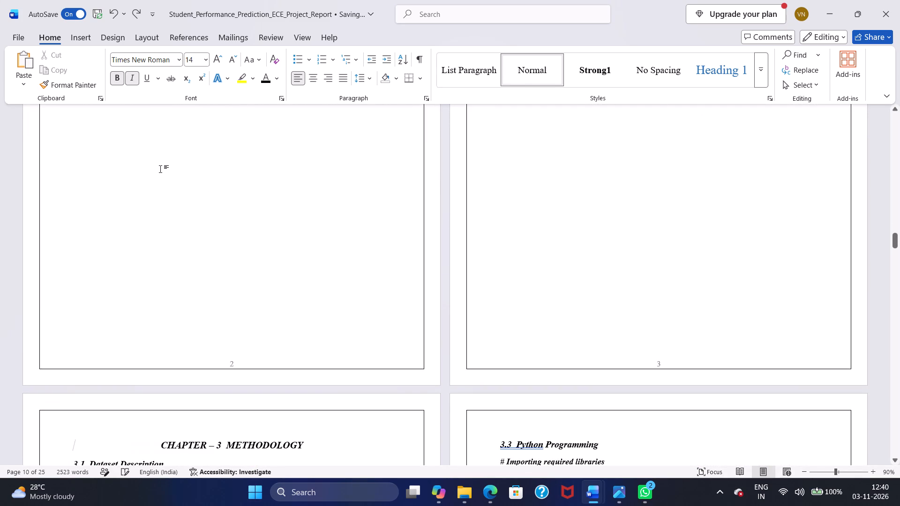
Remove the page break before the Chapter 2 Formulation of Project heading so it follows the last Chapter 1 paragraph.
{"action": "scroll", "coordinate": [160, 169], "scroll_direction": "up", "scroll_amount": 3}
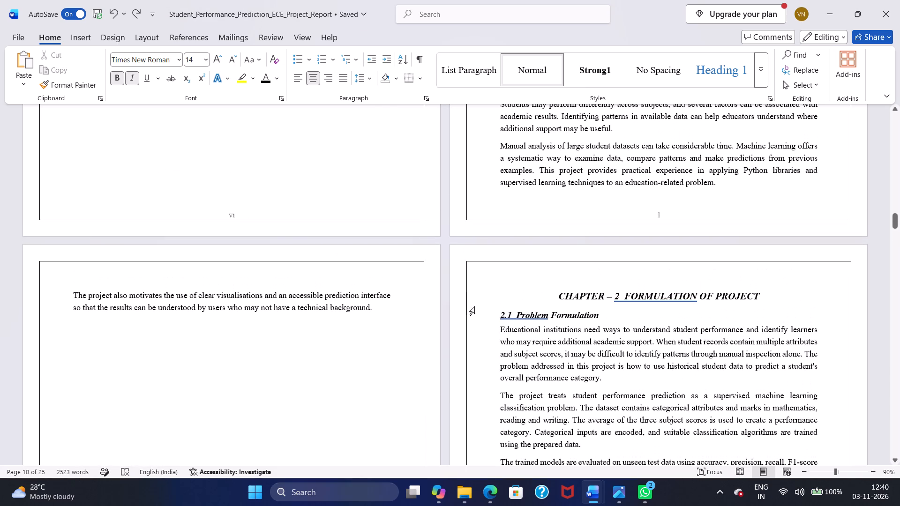
{"action": "left_click", "coordinate": [558, 294]}
{"action": "key", "text": "BackSpace"}
{"action": "key", "text": "BackSpace"}
{"action": "key", "text": "BackSpace"}
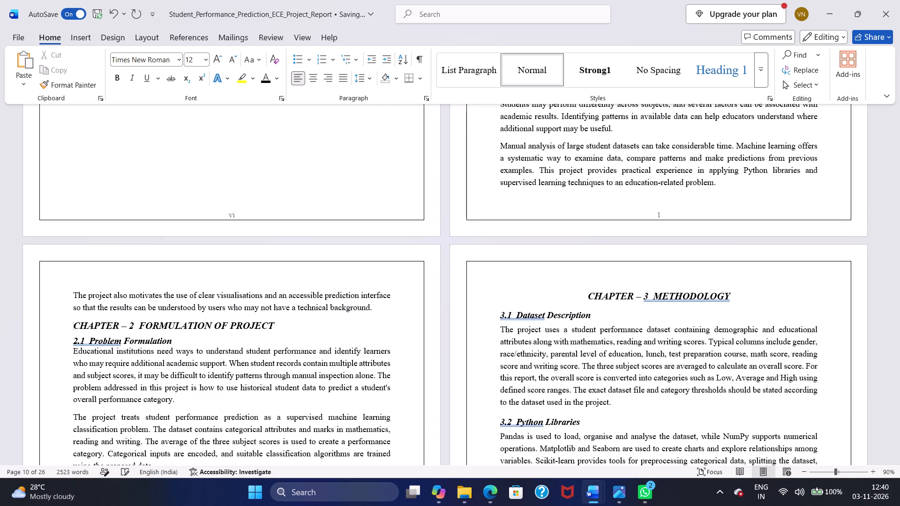
Add a blank line above the Chapter 2 Formulation of Project heading and centre the heading.
{"action": "left_click", "coordinate": [386, 307]}
{"action": "key", "text": "Return"}
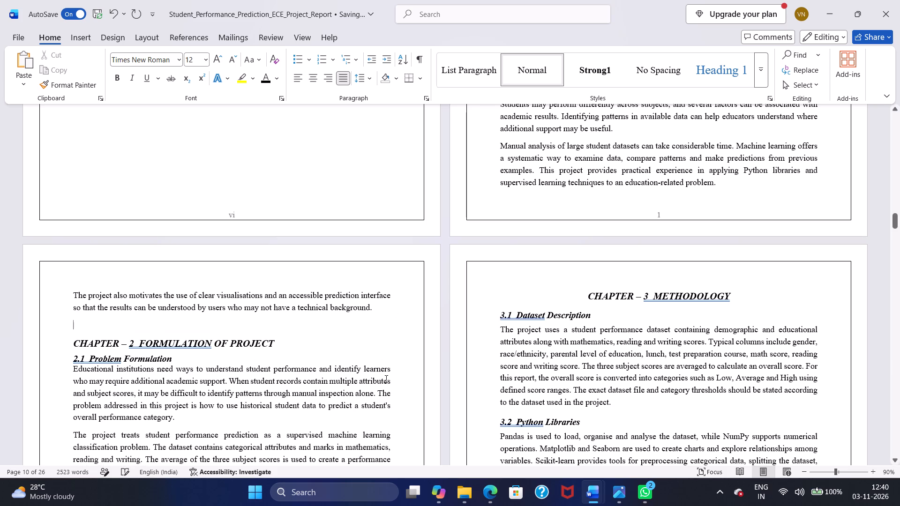
{"action": "left_click", "coordinate": [73, 346]}
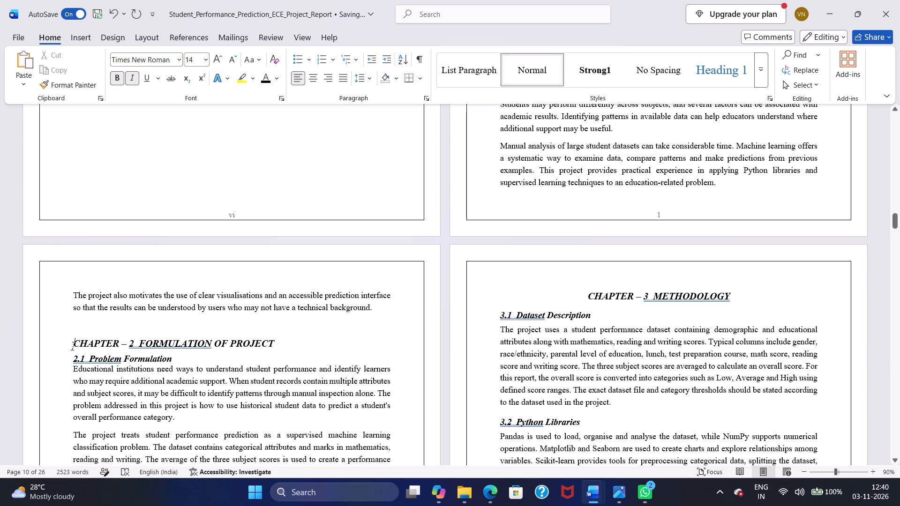
{"action": "left_click", "coordinate": [310, 76]}
Examine the page layout from Chapter 2 through the code and figure pages to the Confusion matrix placeholder.
{"action": "scroll", "coordinate": [241, 350], "scroll_direction": "down", "scroll_amount": 1}
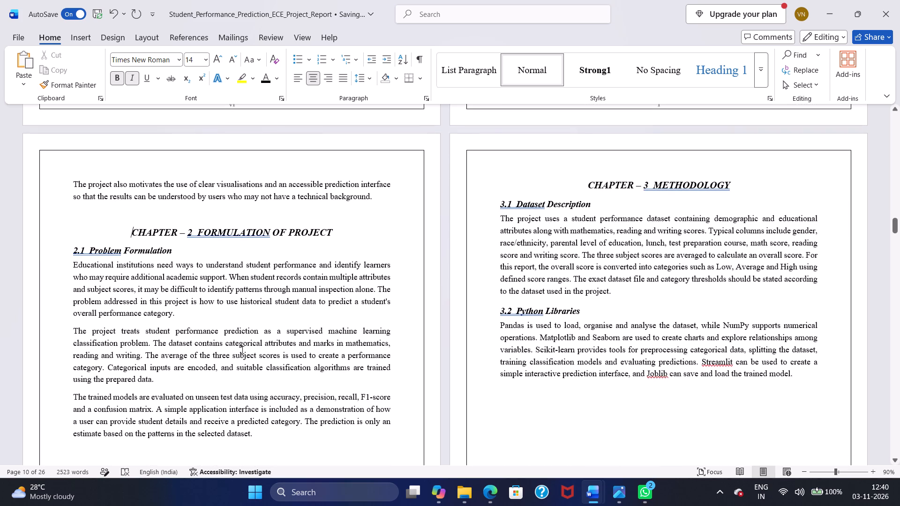
{"action": "scroll", "coordinate": [241, 350], "scroll_direction": "down", "scroll_amount": 3}
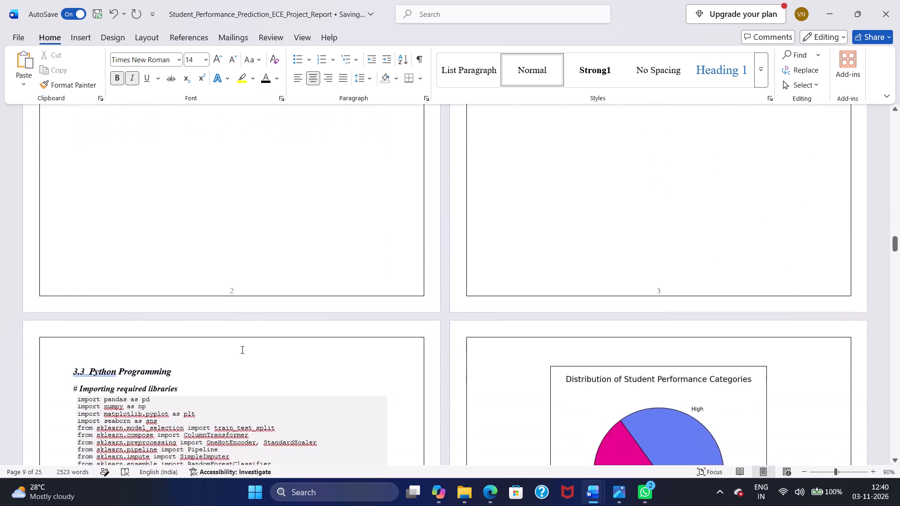
{"action": "scroll", "coordinate": [241, 350], "scroll_direction": "down", "scroll_amount": 4}
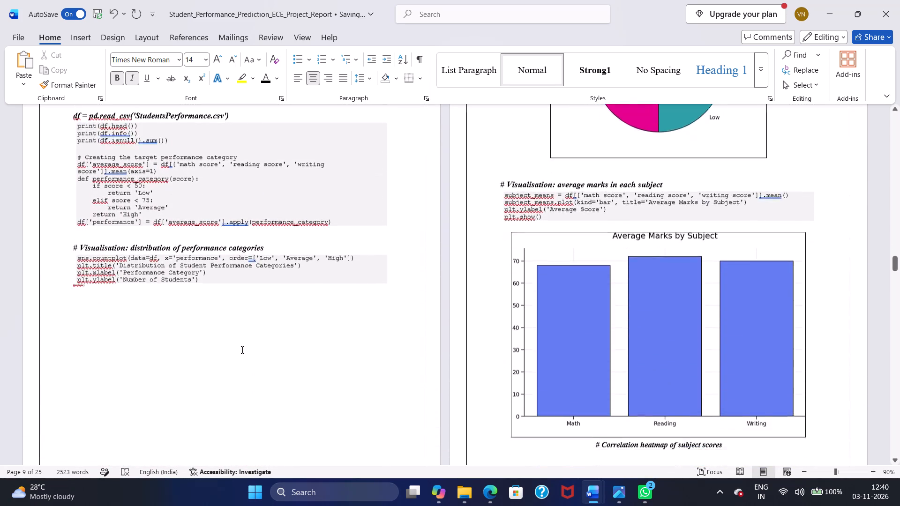
{"action": "scroll", "coordinate": [241, 350], "scroll_direction": "down", "scroll_amount": 3}
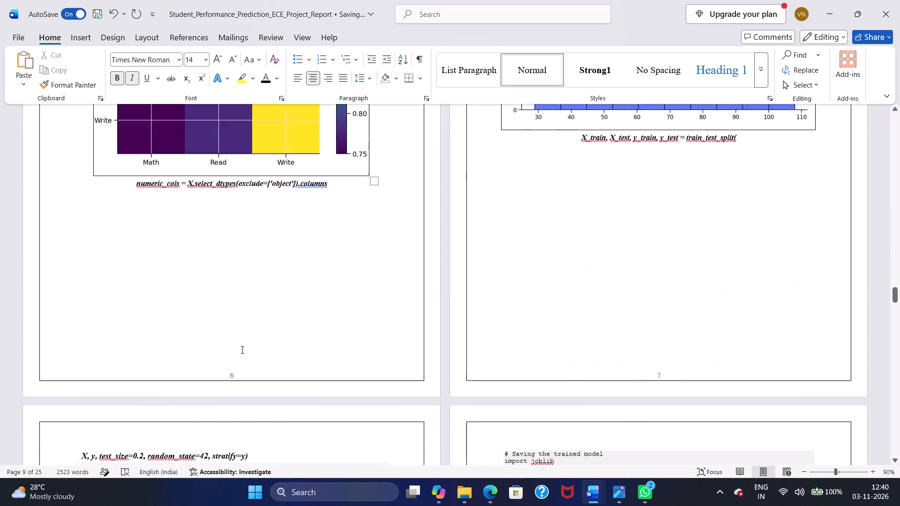
{"action": "scroll", "coordinate": [241, 350], "scroll_direction": "down", "scroll_amount": 2}
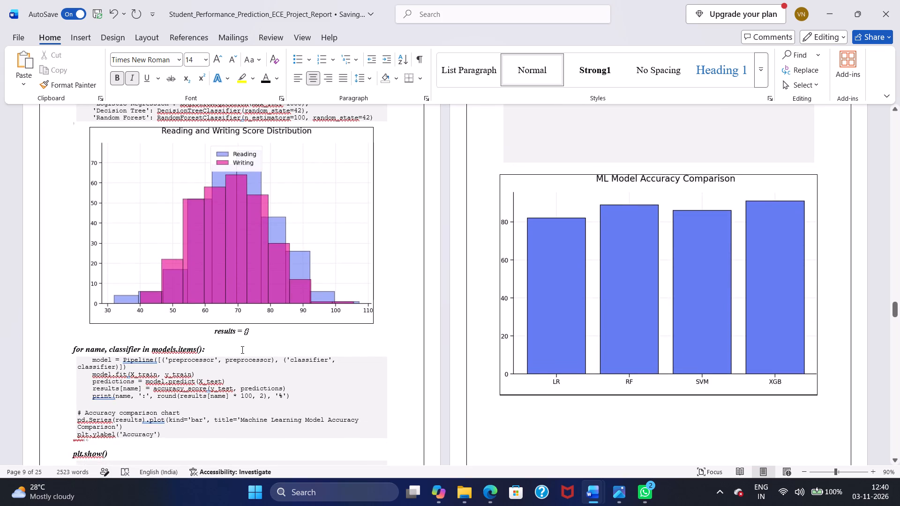
{"action": "scroll", "coordinate": [241, 350], "scroll_direction": "down", "scroll_amount": 3}
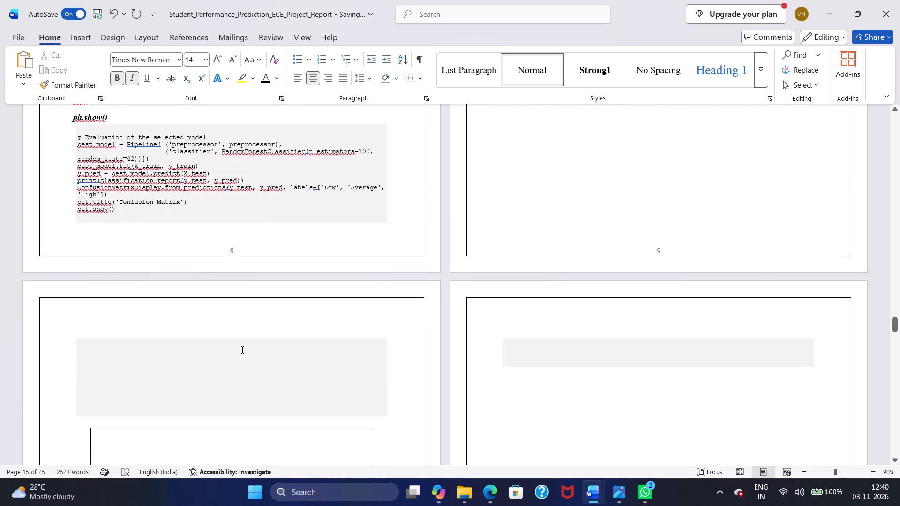
{"action": "scroll", "coordinate": [241, 350], "scroll_direction": "down", "scroll_amount": 1}
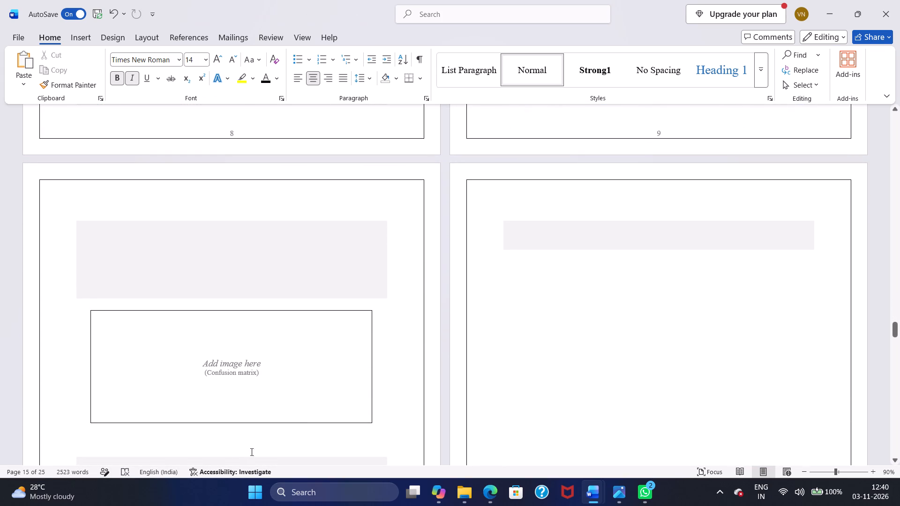
Delete the empty shaded lines between the joblib.dump code line and the ML Model Accuracy Comparison chart.
{"action": "scroll", "coordinate": [297, 418], "scroll_direction": "up", "scroll_amount": 4}
{"action": "left_click", "coordinate": [660, 257]}
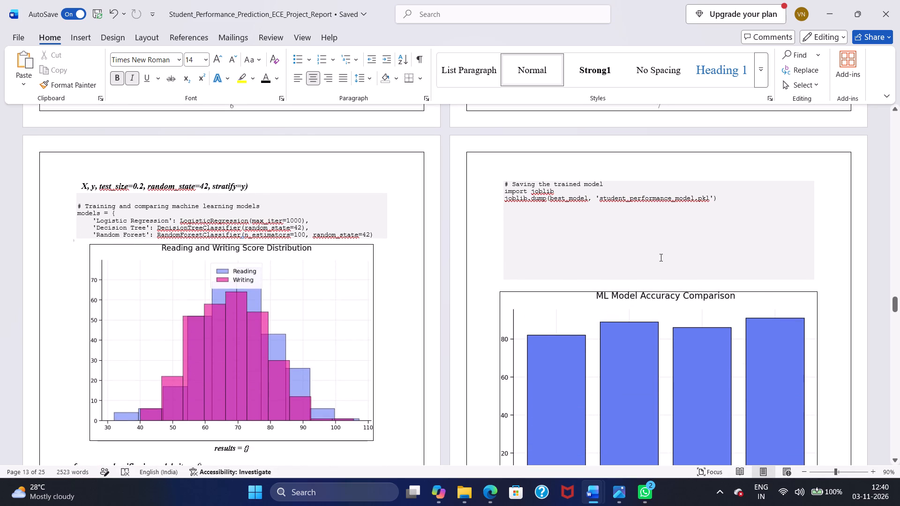
{"action": "left_click", "coordinate": [801, 267]}
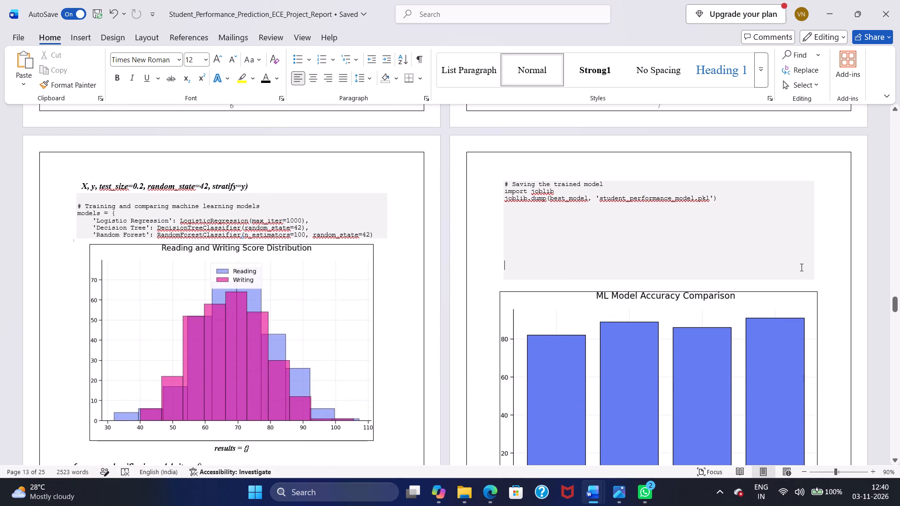
{"action": "left_click", "coordinate": [809, 273]}
{"action": "double_click", "coordinate": [809, 273]}
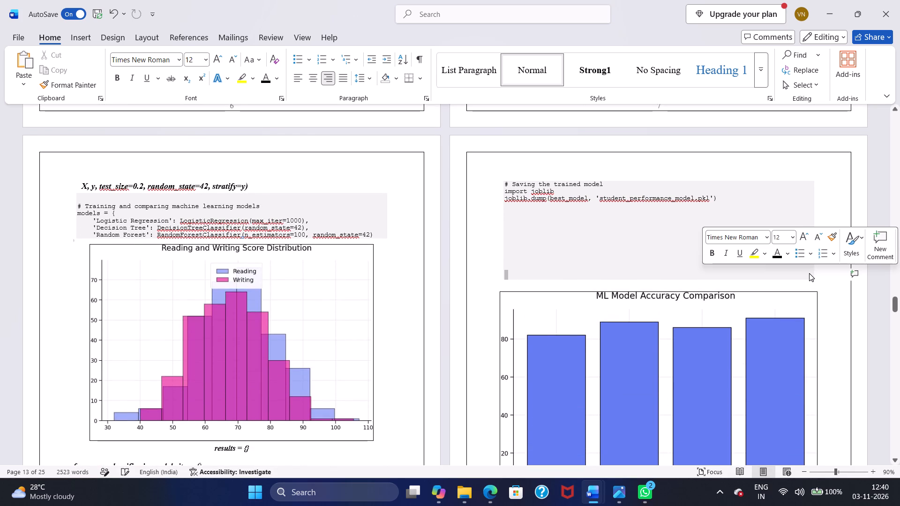
{"action": "left_click", "coordinate": [809, 273]}
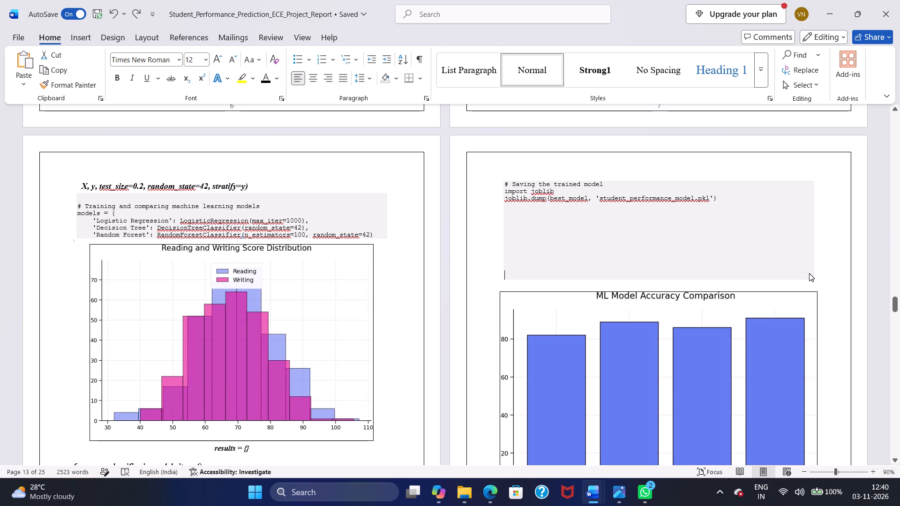
{"action": "left_click", "coordinate": [809, 273]}
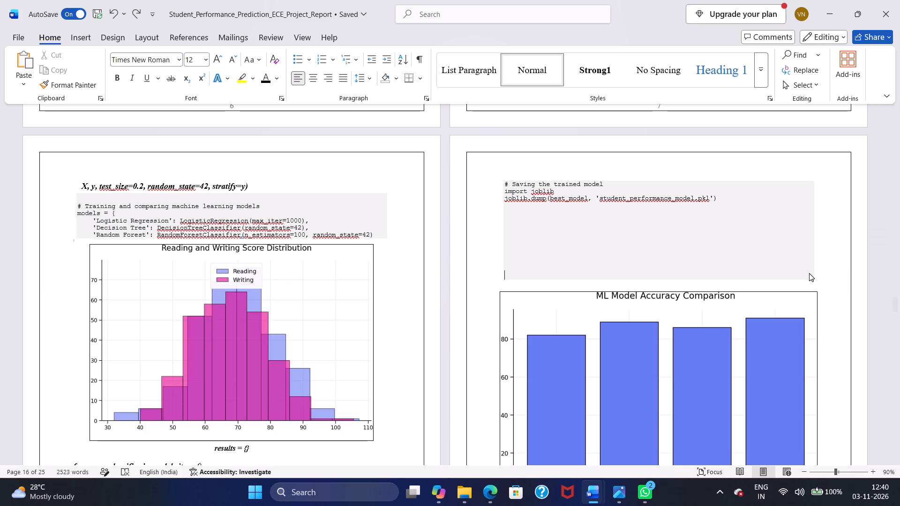
{"action": "key", "text": "BackSpace"}
{"action": "key", "text": "BackSpace"}
{"action": "key", "text": "BackSpace"}
{"action": "key", "text": "BackSpace"}
{"action": "key", "text": "BackSpace"}
{"action": "key", "text": "BackSpace"}
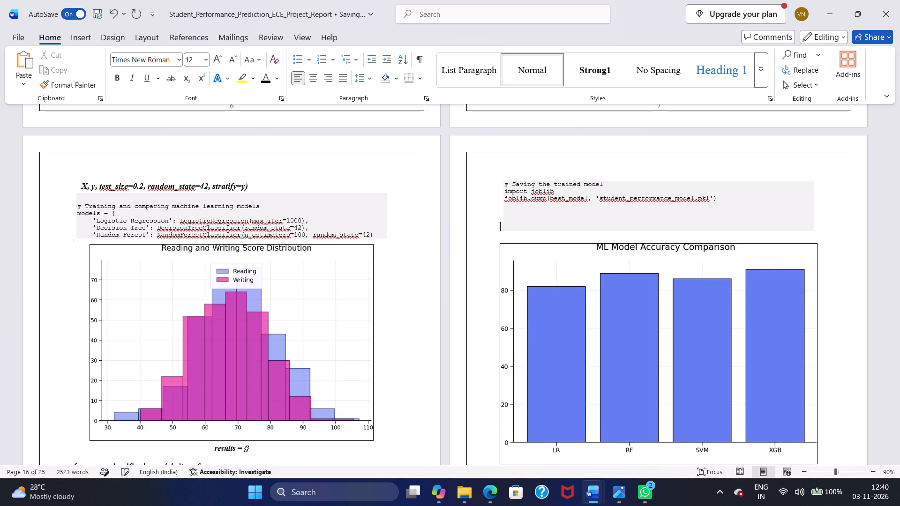
{"action": "key", "text": "BackSpace"}
{"action": "key", "text": "BackSpace"}
{"action": "key", "text": "BackSpace"}
Delete the empty shaded lines between the ML Model Accuracy Comparison chart and the Confusion matrix placeholder.
{"action": "scroll", "coordinate": [809, 273], "scroll_direction": "down", "scroll_amount": 1}
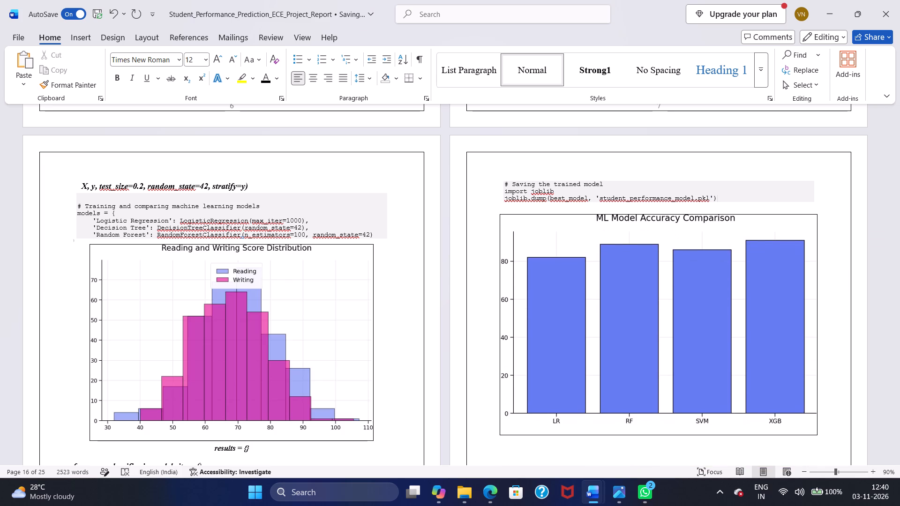
{"action": "scroll", "coordinate": [809, 273], "scroll_direction": "down", "scroll_amount": 3}
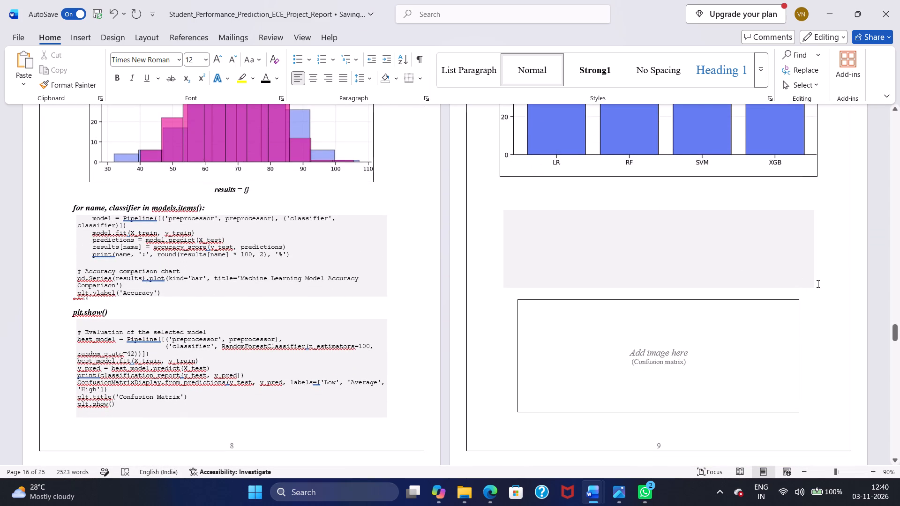
{"action": "left_click", "coordinate": [817, 283]}
{"action": "key", "text": "BackSpace"}
{"action": "key", "text": "BackSpace"}
{"action": "key", "text": "BackSpace"}
{"action": "key", "text": "BackSpace"}
{"action": "key", "text": "BackSpace"}
{"action": "key", "text": "BackSpace"}
{"action": "key", "text": "BackSpace"}
{"action": "key", "text": "BackSpace"}
{"action": "key", "text": "BackSpace"}
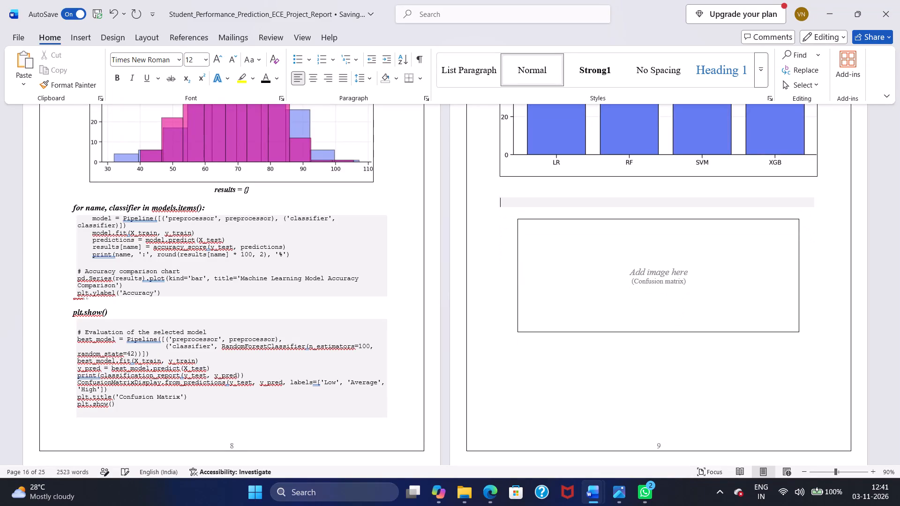
{"action": "key", "text": "BackSpace"}
{"action": "key", "text": "BackSpace"}
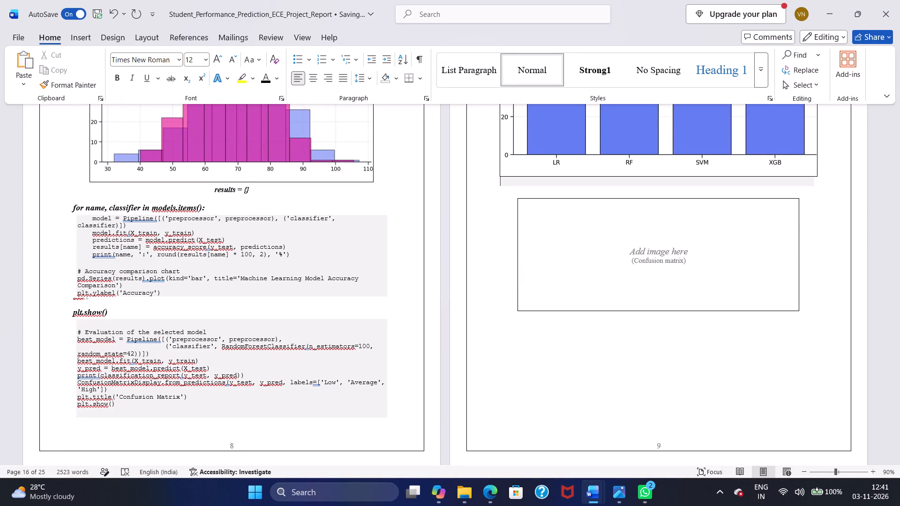
Open Fig7_Confusion from the Student_Performance_Figures folder in File Explorer and copy the image.
{"action": "left_click", "coordinate": [720, 278]}
{"action": "left_click", "coordinate": [465, 497]}
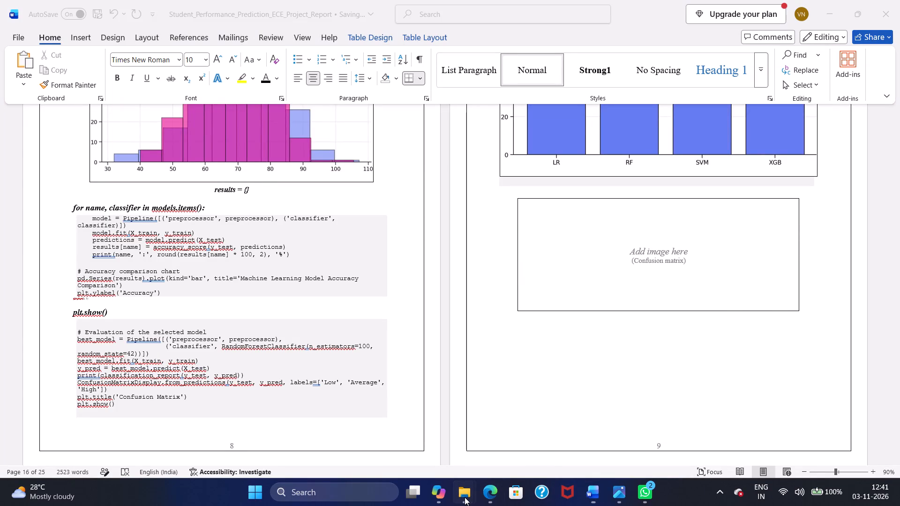
{"action": "left_click_drag", "start_coordinate": [525, 432], "coordinate": [236, 281]}
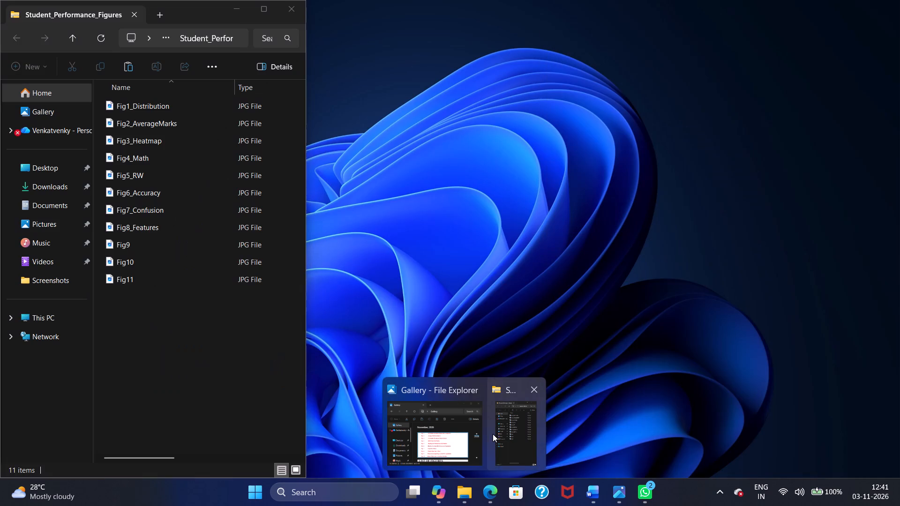
{"action": "left_click", "coordinate": [493, 434]}
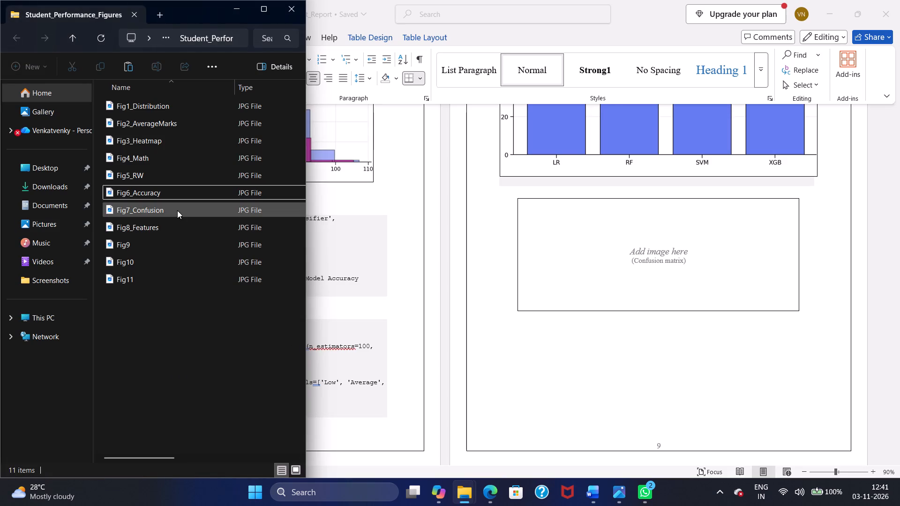
{"action": "left_click", "coordinate": [177, 210]}
{"action": "double_click", "coordinate": [177, 210]}
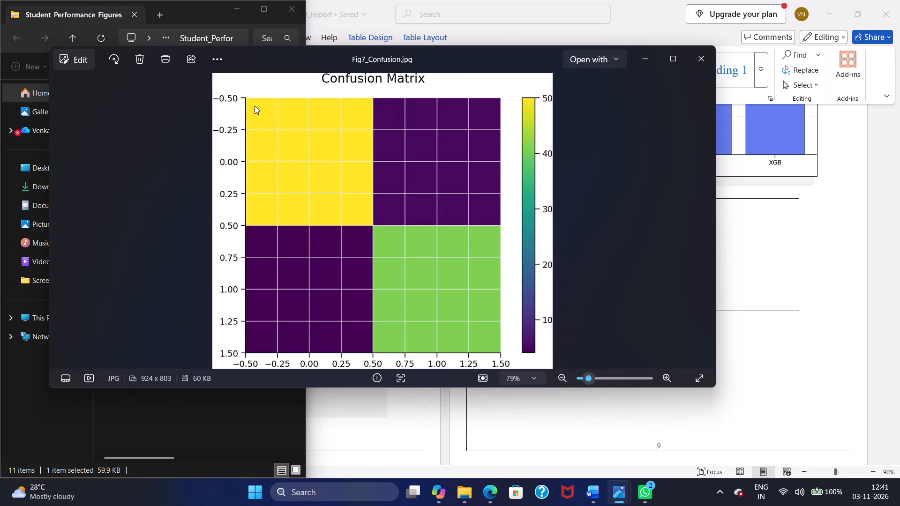
{"action": "left_click", "coordinate": [210, 55]}
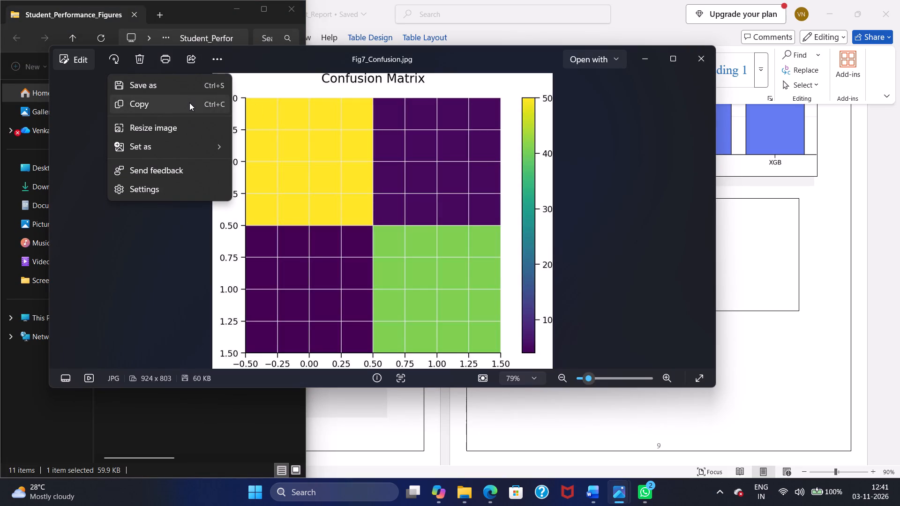
{"action": "left_click", "coordinate": [189, 104]}
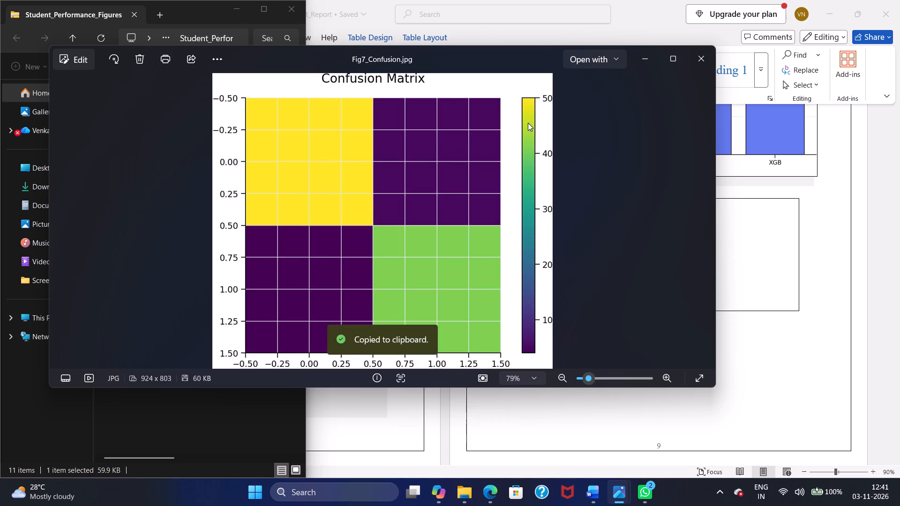
Back in the Word report, replace the Confusion matrix placeholder text with the copied image.
{"action": "left_click", "coordinate": [719, 241]}
{"action": "left_click", "coordinate": [731, 240]}
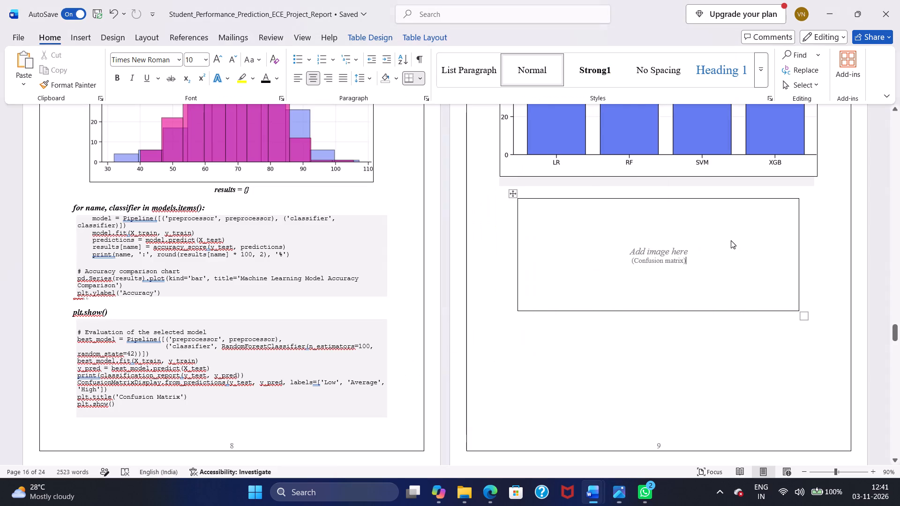
{"action": "left_click_drag", "start_coordinate": [672, 251], "coordinate": [689, 262]}
{"action": "left_click", "coordinate": [689, 262]}
{"action": "left_click_drag", "start_coordinate": [626, 251], "coordinate": [689, 264]}
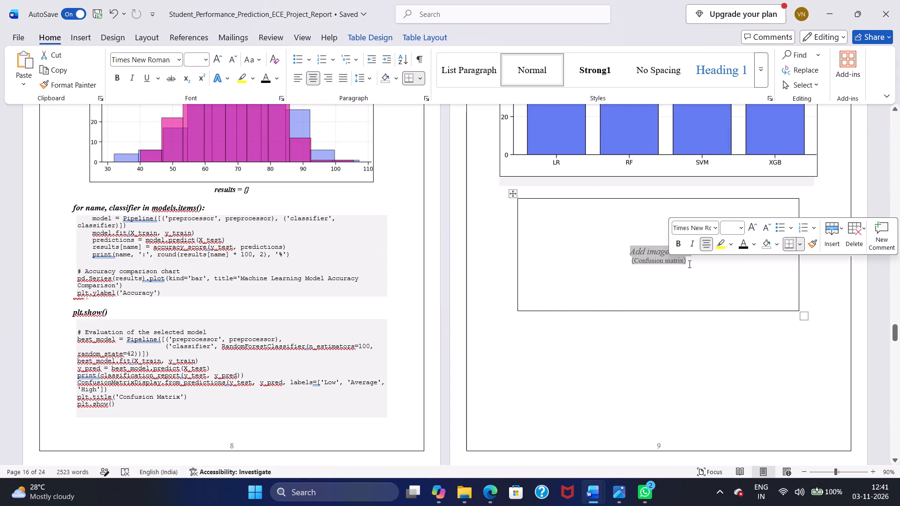
{"action": "key", "text": "BackSpace"}
{"action": "key", "text": "ctrl+v"}
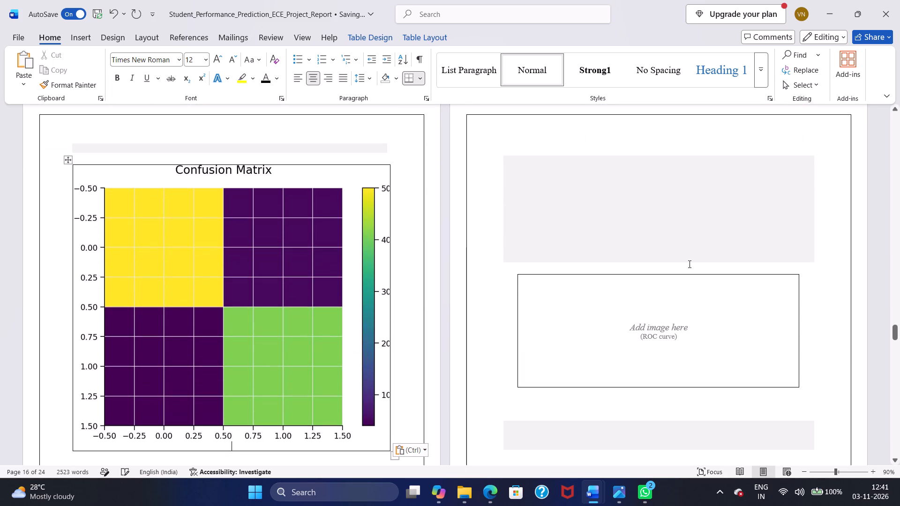
Scale down the Confusion Matrix picture proportionally so it fits below the accuracy chart on page 9.
{"action": "scroll", "coordinate": [689, 264], "scroll_direction": "up", "scroll_amount": 2}
{"action": "scroll", "coordinate": [689, 264], "scroll_direction": "down", "scroll_amount": 1}
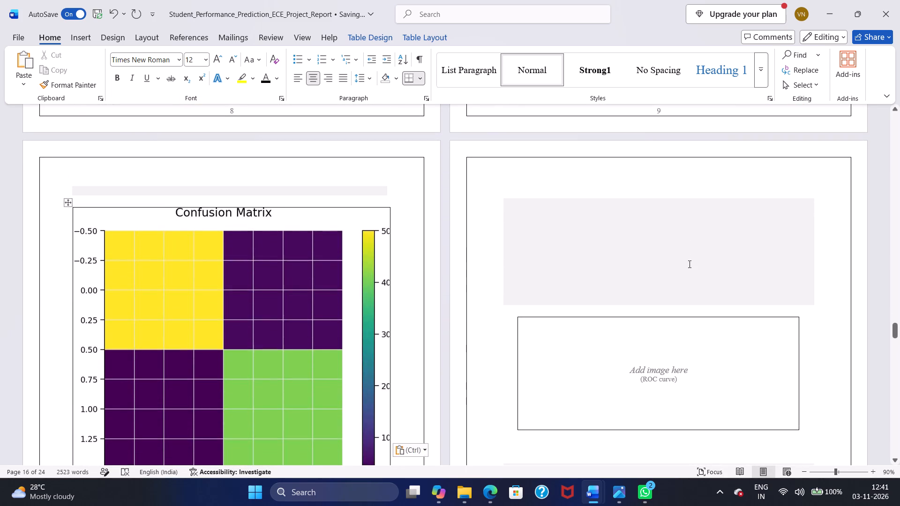
{"action": "scroll", "coordinate": [361, 332], "scroll_direction": "down", "scroll_amount": 1}
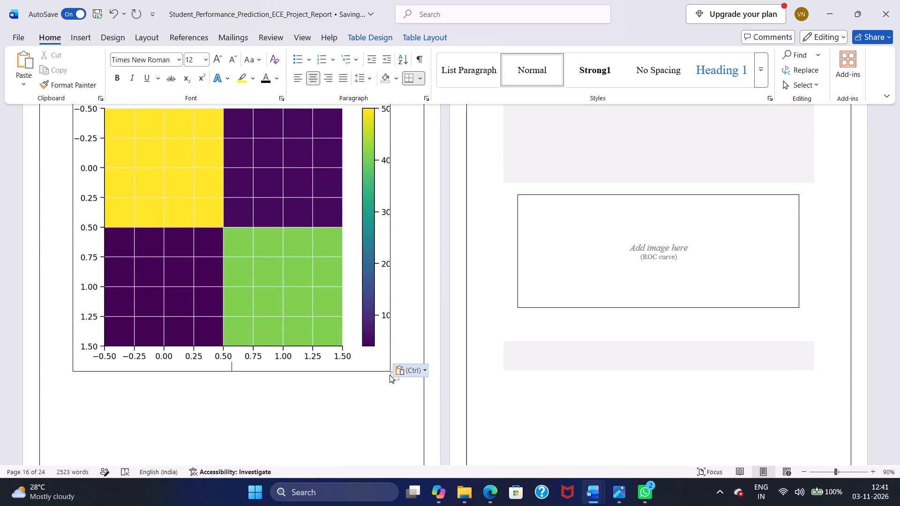
{"action": "left_click", "coordinate": [376, 358]}
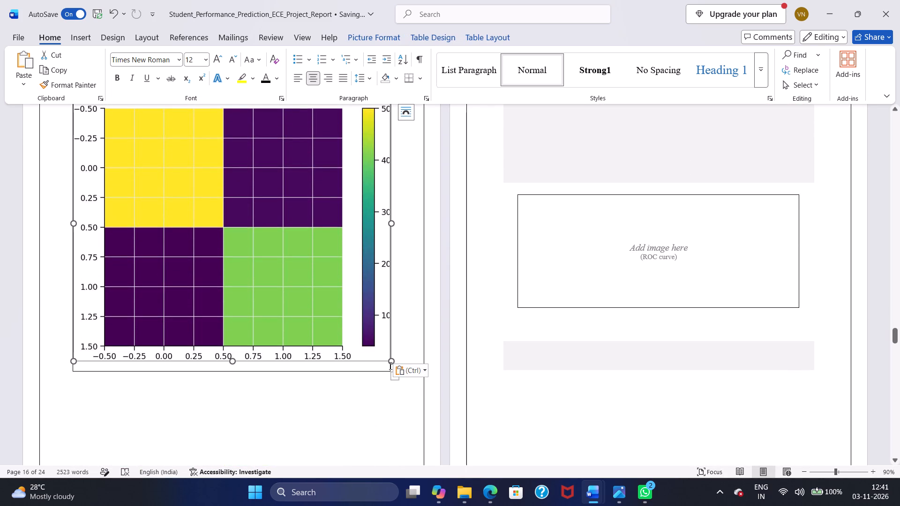
{"action": "left_click_drag", "start_coordinate": [390, 360], "coordinate": [306, 265]}
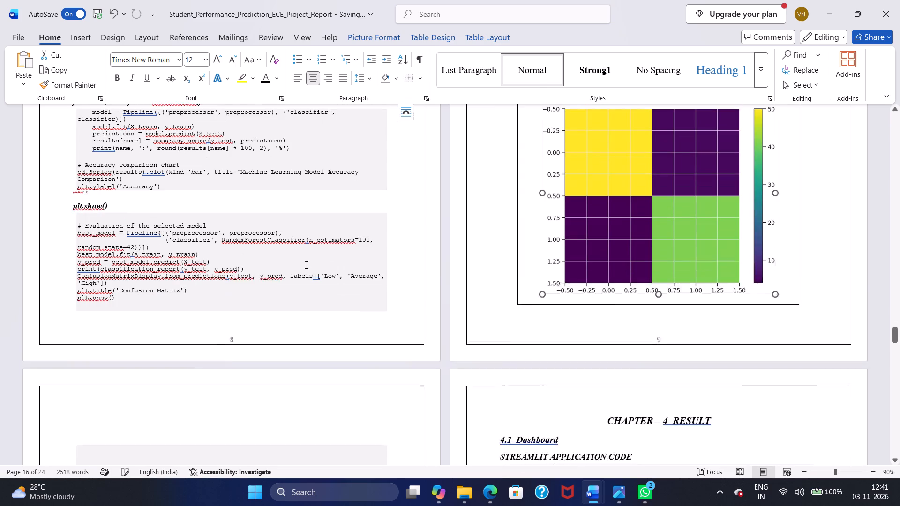
{"action": "scroll", "coordinate": [479, 317], "scroll_direction": "up", "scroll_amount": 1}
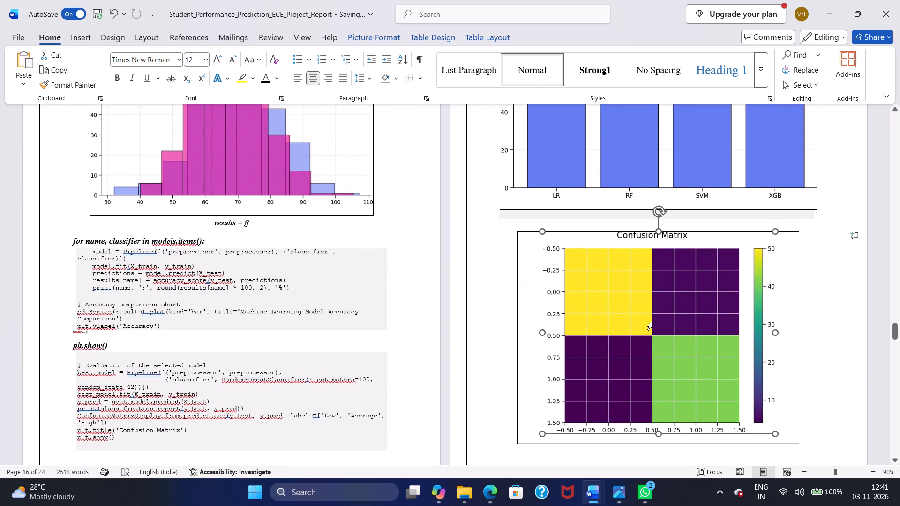
{"action": "scroll", "coordinate": [683, 331], "scroll_direction": "down", "scroll_amount": 1}
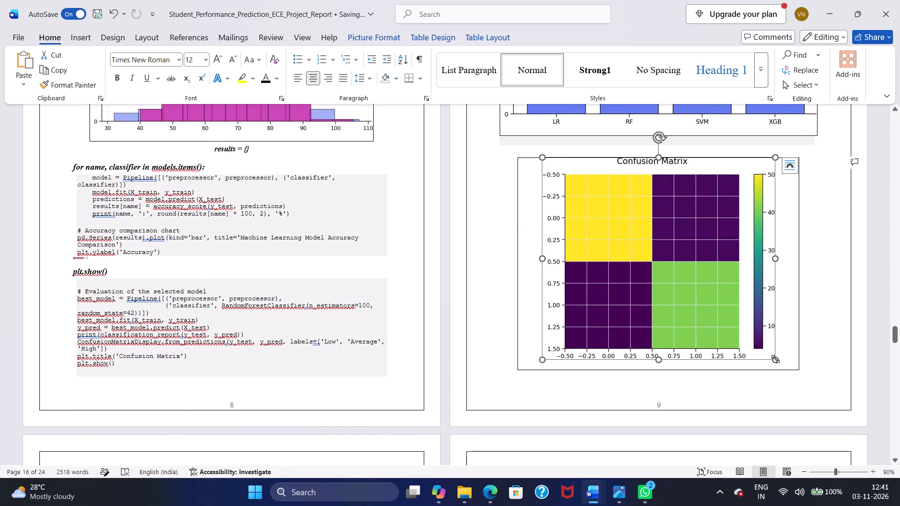
{"action": "left_click_drag", "start_coordinate": [775, 359], "coordinate": [783, 378]}
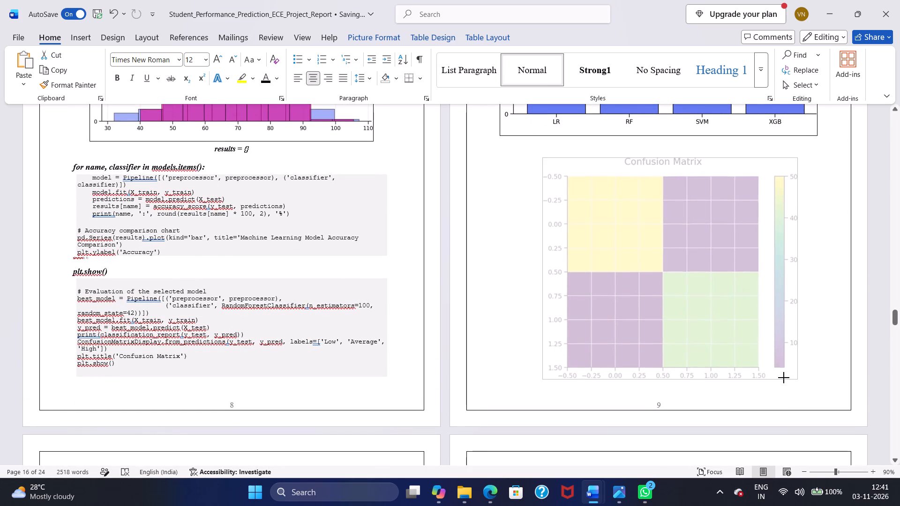
{"action": "left_click_drag", "start_coordinate": [783, 378], "coordinate": [776, 369]}
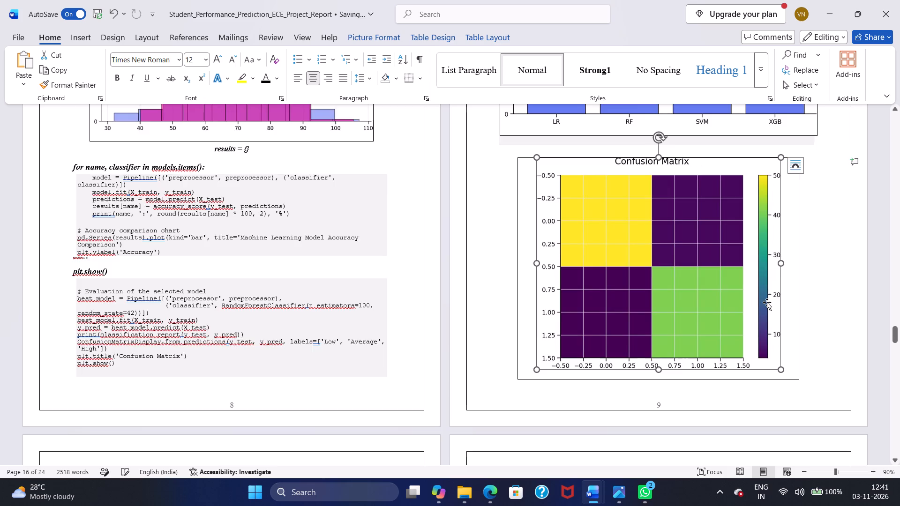
Shrink the ML Model Accuracy Comparison chart slightly and centre it within its frame.
{"action": "scroll", "coordinate": [767, 302], "scroll_direction": "up", "scroll_amount": 3}
{"action": "left_click", "coordinate": [767, 302]}
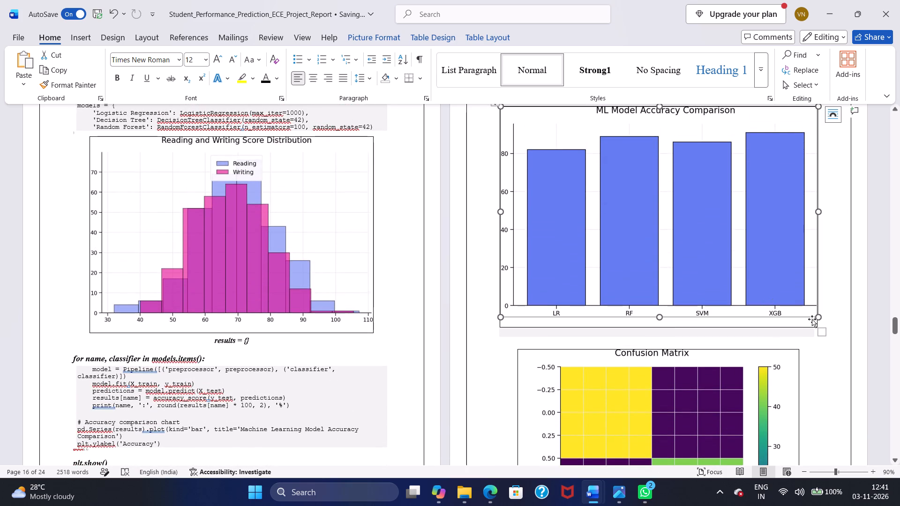
{"action": "left_click_drag", "start_coordinate": [818, 318], "coordinate": [807, 309]}
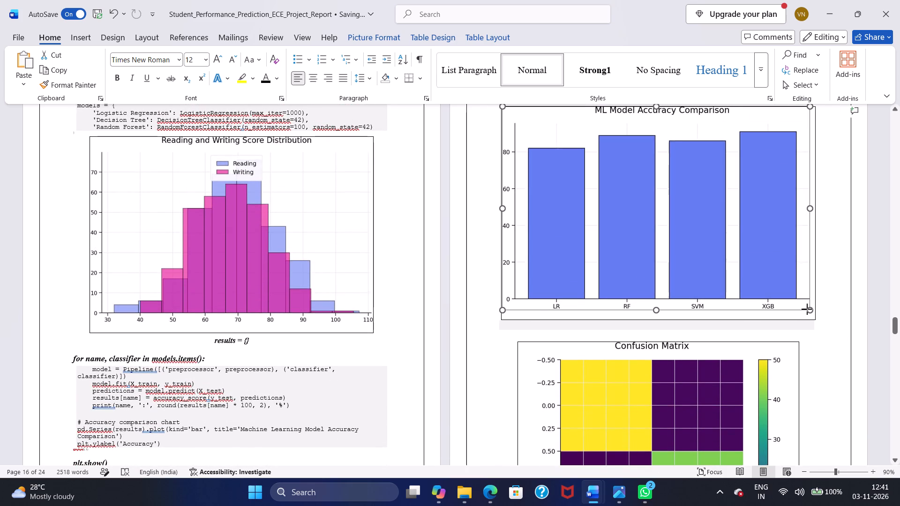
{"action": "left_click_drag", "start_coordinate": [807, 309], "coordinate": [787, 289]}
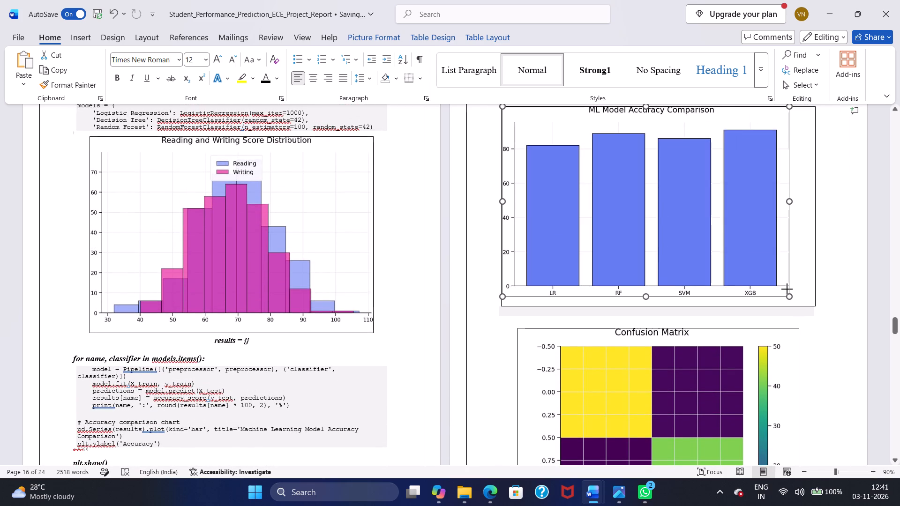
{"action": "left_click", "coordinate": [705, 194]}
{"action": "key", "text": "ctrl+e"}
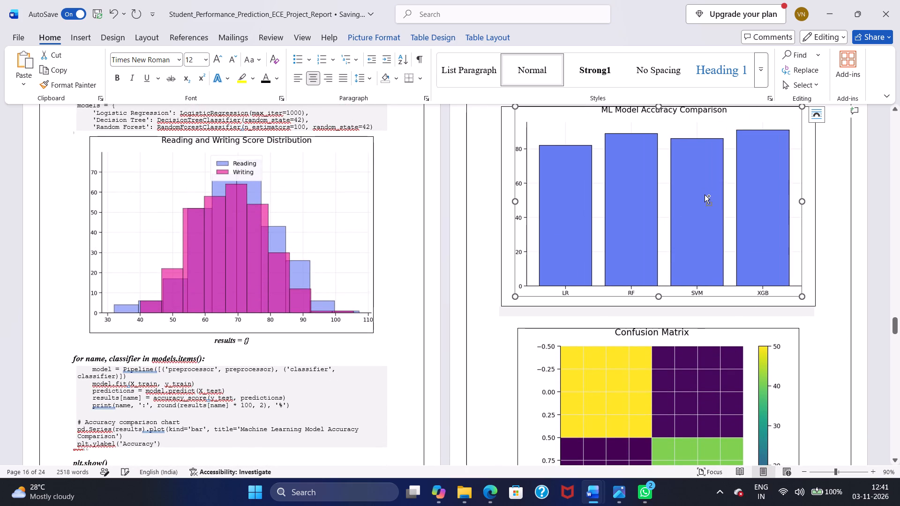
{"action": "left_click", "coordinate": [690, 227]}
{"action": "scroll", "coordinate": [689, 371], "scroll_direction": "down", "scroll_amount": 1}
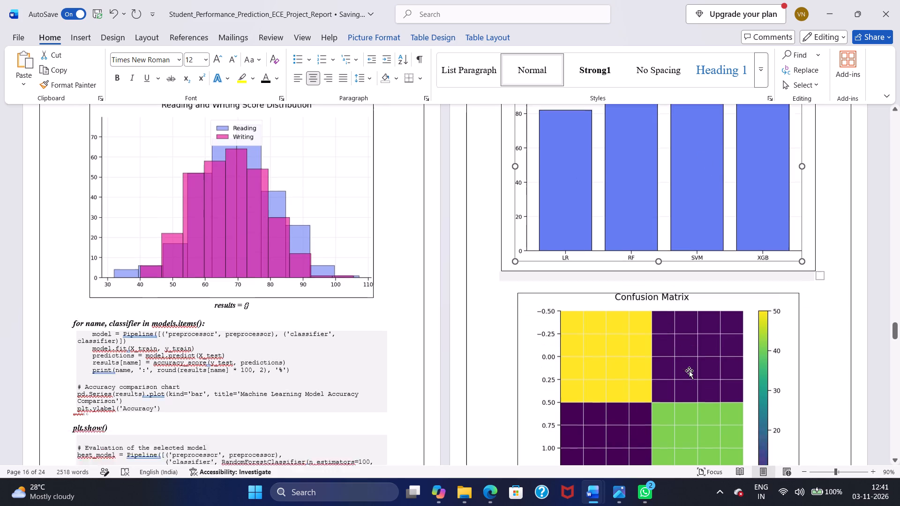
Delete the empty shaded lines above the ROC curve image placeholder on the page before Chapter 4.
{"action": "scroll", "coordinate": [689, 371], "scroll_direction": "down", "scroll_amount": 1}
{"action": "left_click_drag", "start_coordinate": [689, 371], "coordinate": [696, 395]}
{"action": "left_click", "coordinate": [696, 395]}
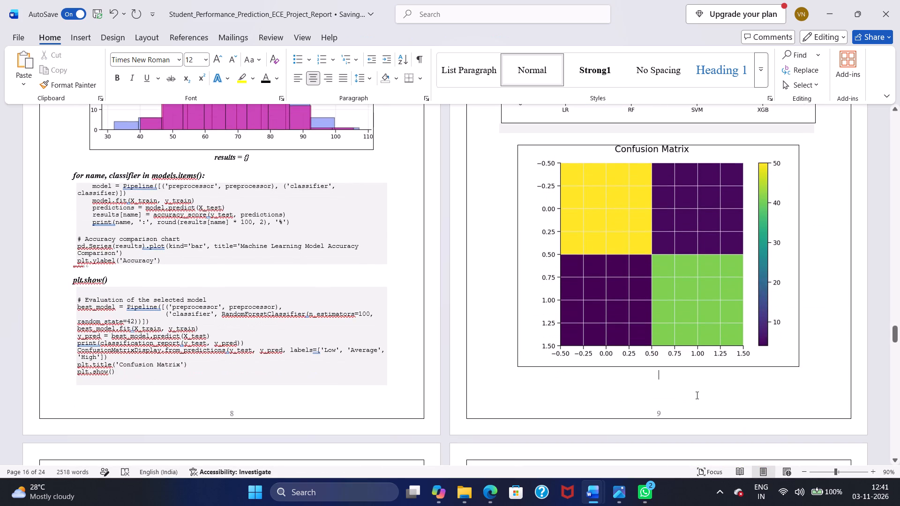
{"action": "scroll", "coordinate": [697, 382], "scroll_direction": "down", "scroll_amount": 1}
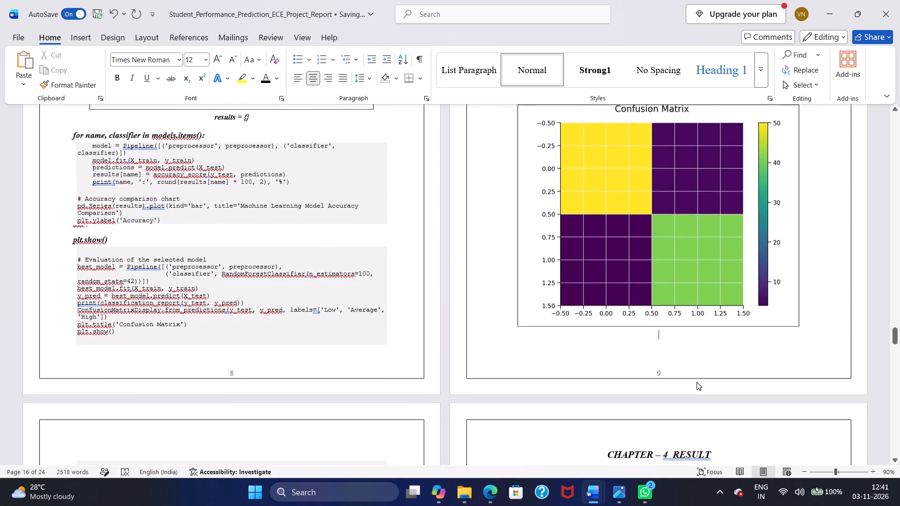
{"action": "scroll", "coordinate": [697, 382], "scroll_direction": "down", "scroll_amount": 2}
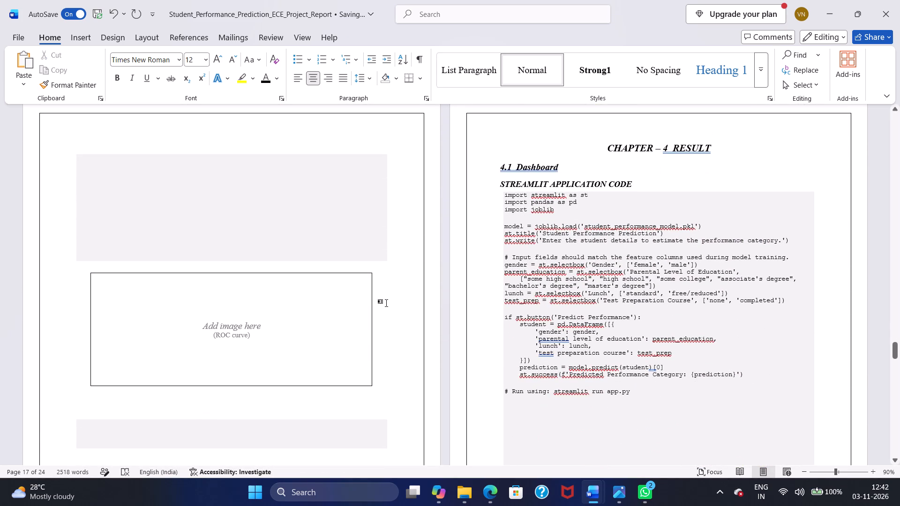
{"action": "left_click", "coordinate": [382, 259]}
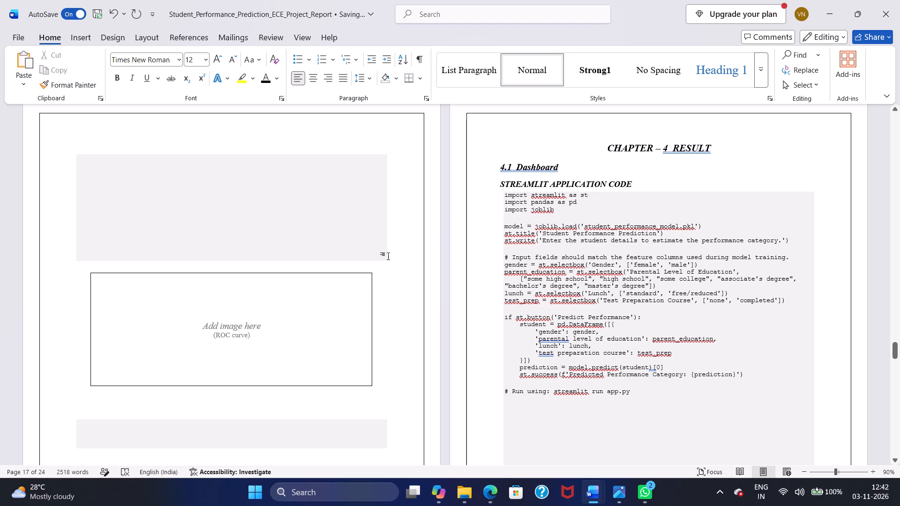
{"action": "key", "text": "BackSpace"}
{"action": "key", "text": "BackSpace"}
{"action": "key", "text": "BackSpace"}
{"action": "key", "text": "BackSpace"}
{"action": "key", "text": "BackSpace"}
{"action": "key", "text": "BackSpace"}
{"action": "key", "text": "BackSpace"}
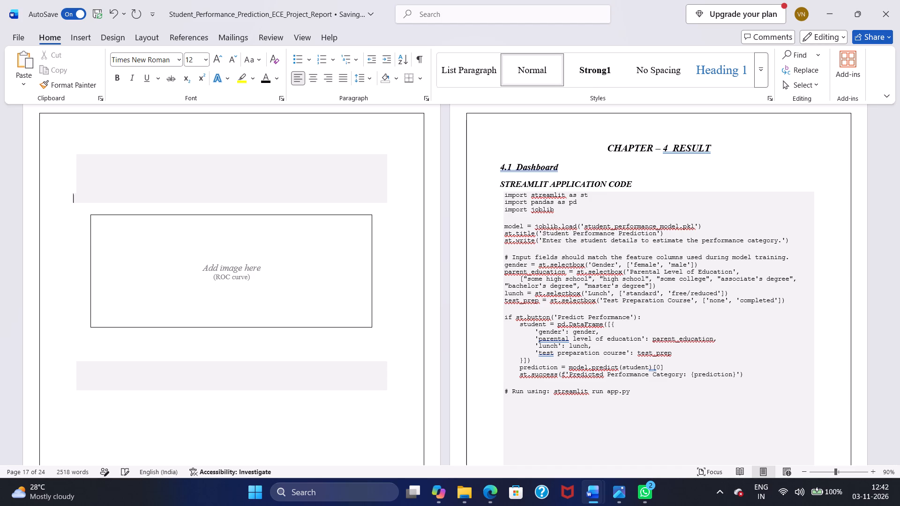
{"action": "key", "text": "BackSpace"}
{"action": "key", "text": "BackSpace"}
{"action": "key", "text": "BackSpace"}
{"action": "key", "text": "BackSpace"}
{"action": "key", "text": "BackSpace"}
{"action": "key", "text": "BackSpace"}
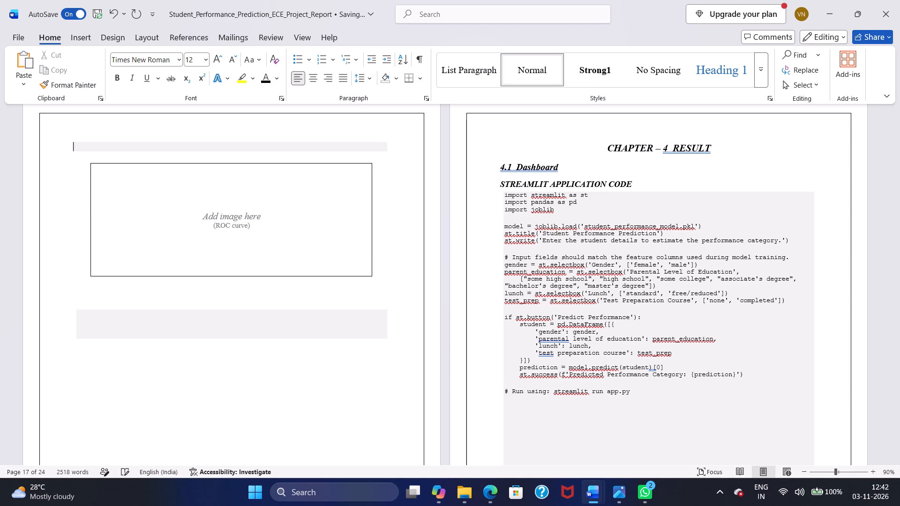
Undo the last few line deletions above the ROC curve placeholder, restoring part of the empty shaded space.
{"action": "key", "text": "ctrl+z"}
{"action": "key", "text": "ctrl+z"}
{"action": "key", "text": "ctrl+z"}
{"action": "key", "text": "ctrl+z"}
{"action": "key", "text": "ctrl+z"}
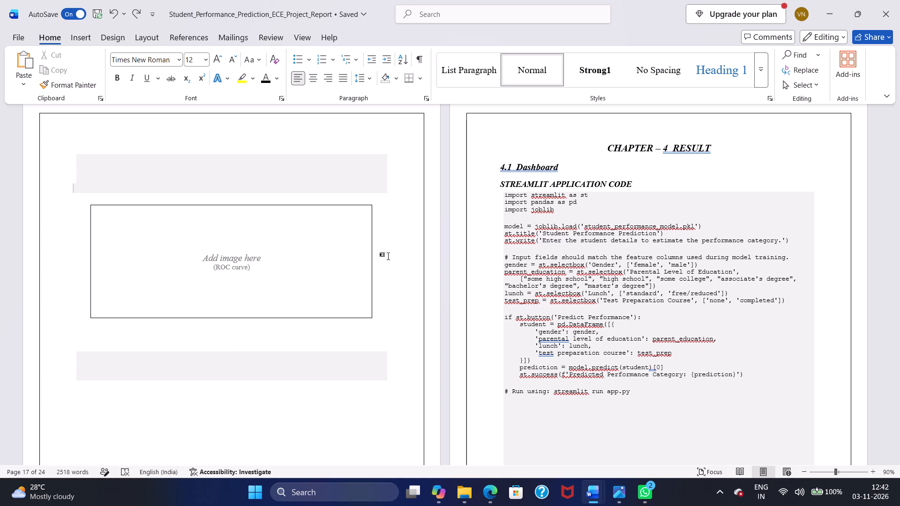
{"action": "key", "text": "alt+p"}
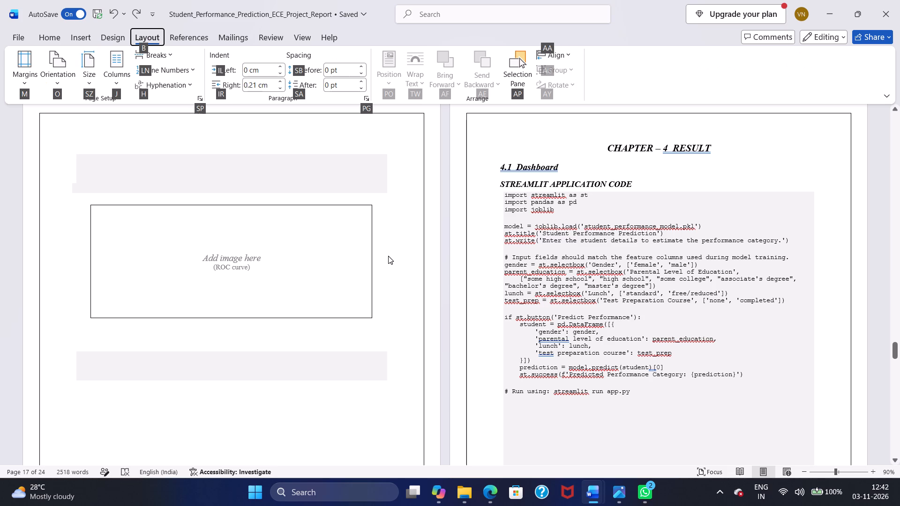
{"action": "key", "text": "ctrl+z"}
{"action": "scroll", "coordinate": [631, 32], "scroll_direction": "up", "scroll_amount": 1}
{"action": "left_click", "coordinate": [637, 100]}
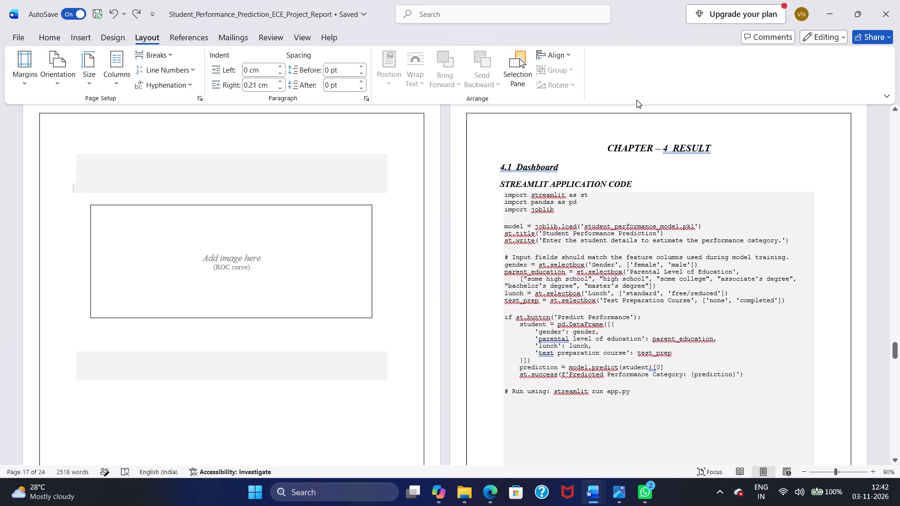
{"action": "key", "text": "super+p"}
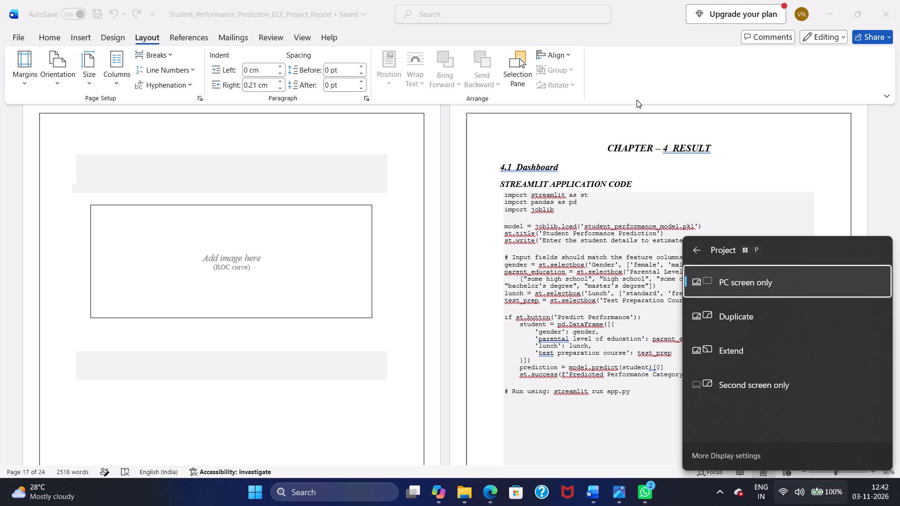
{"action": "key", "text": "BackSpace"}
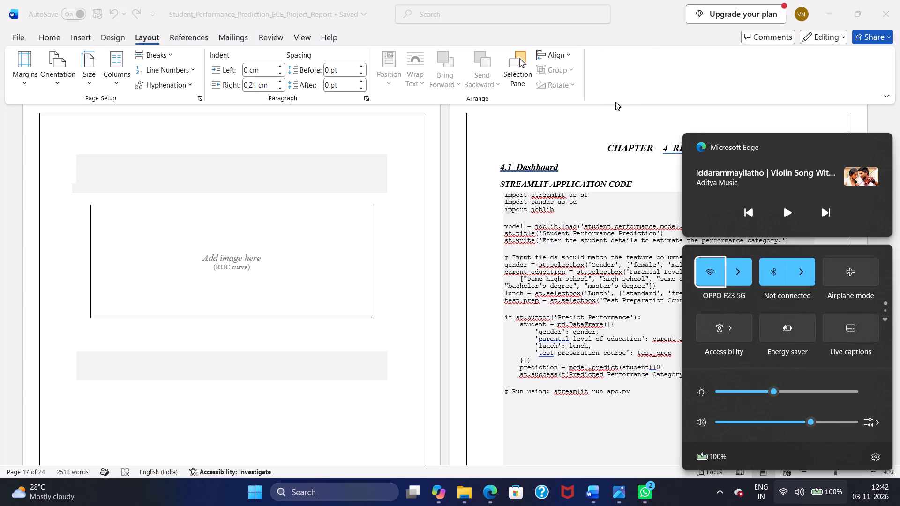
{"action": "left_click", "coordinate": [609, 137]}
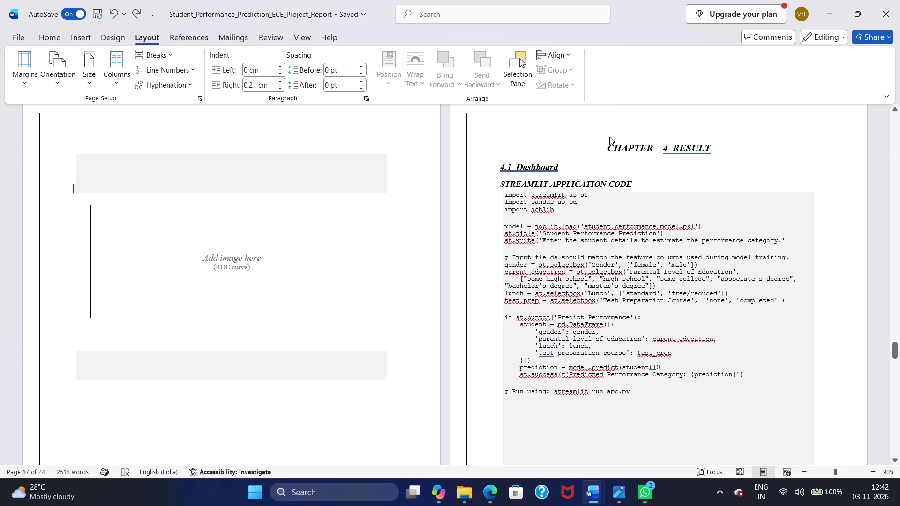
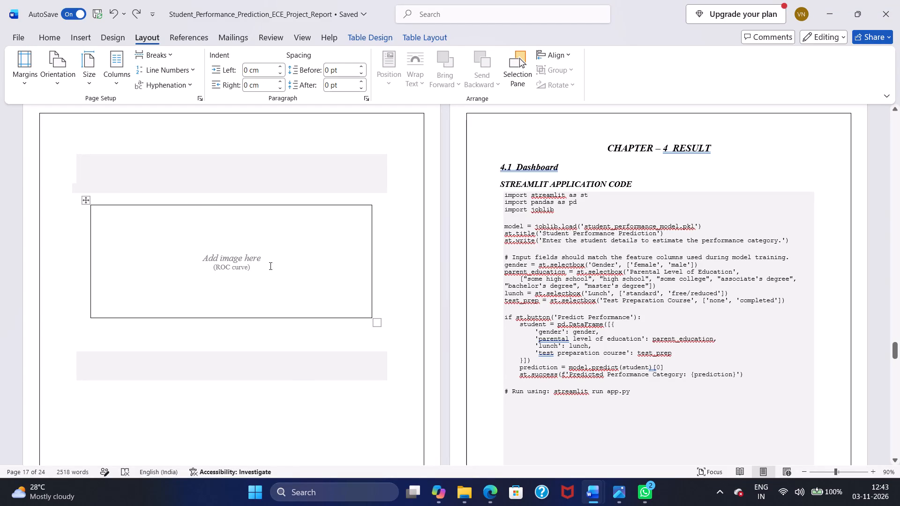
Copy the Feature Importance chart from Fig8_Features in the Student_Performance_Figures folder.
{"action": "left_click", "coordinate": [470, 491]}
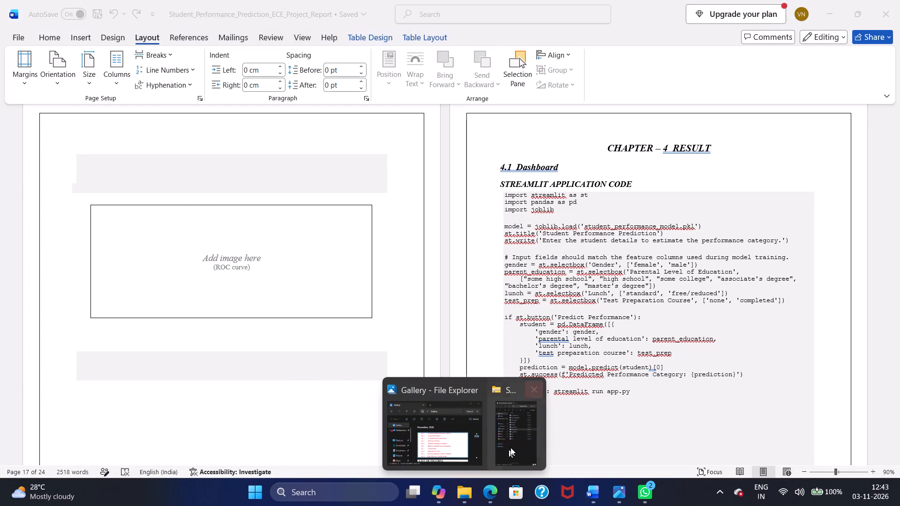
{"action": "left_click", "coordinate": [513, 444]}
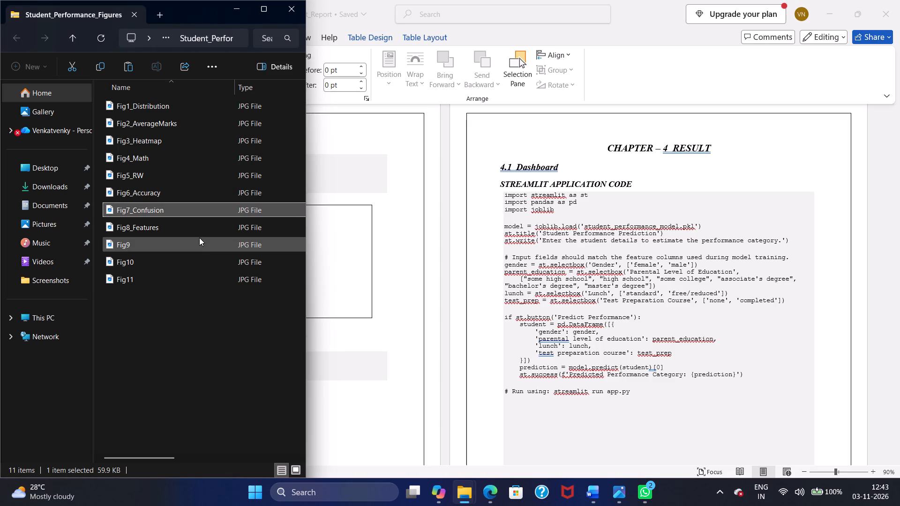
{"action": "left_click", "coordinate": [198, 229]}
{"action": "double_click", "coordinate": [198, 229]}
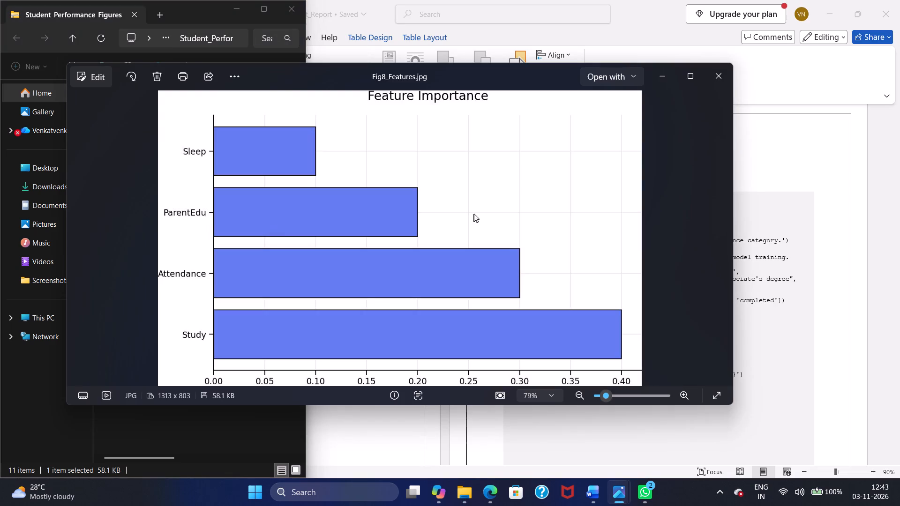
{"action": "left_click", "coordinate": [239, 65]}
{"action": "left_click", "coordinate": [200, 122]}
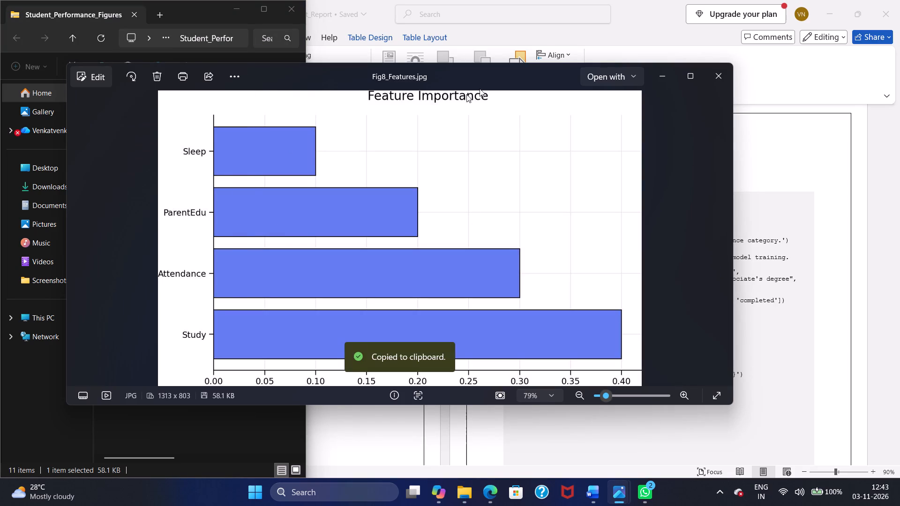
{"action": "left_click", "coordinate": [226, 413]}
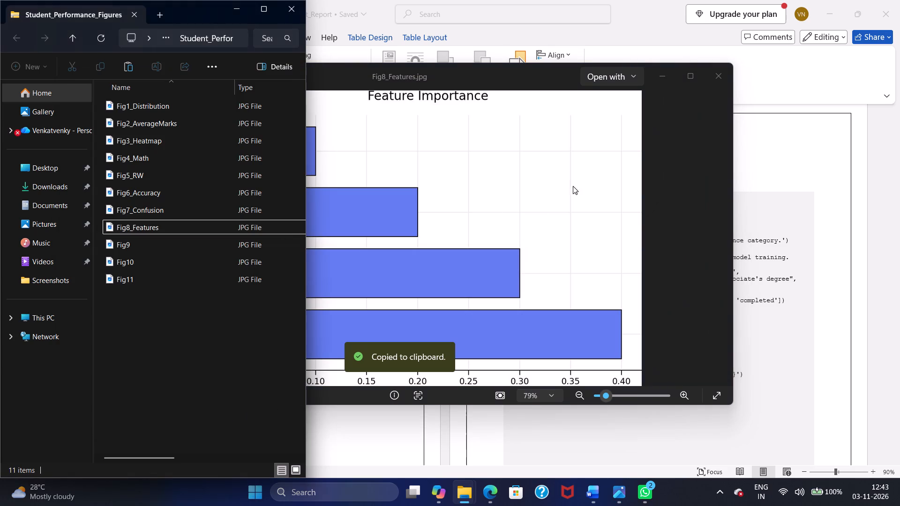
{"action": "left_click", "coordinate": [714, 72]}
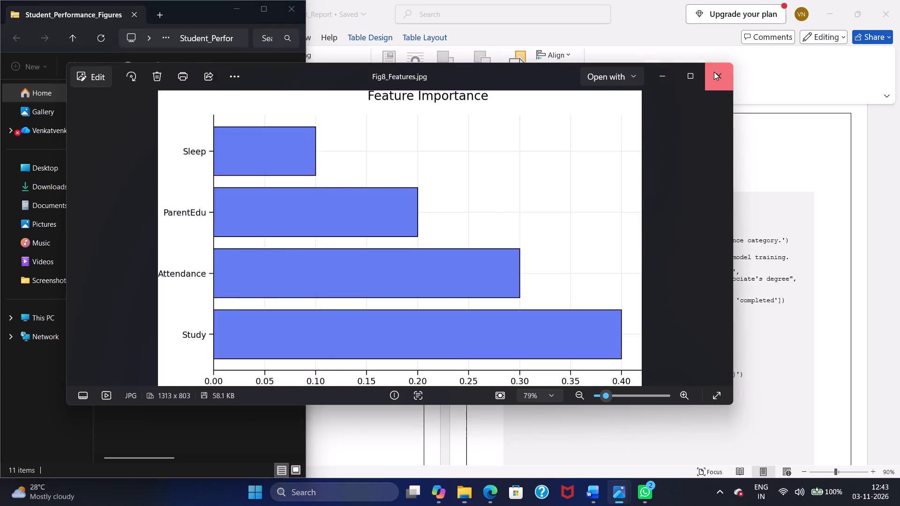
Replace the ROC curve placeholder text on page 10 with the copied Feature Importance chart.
{"action": "left_click", "coordinate": [354, 266]}
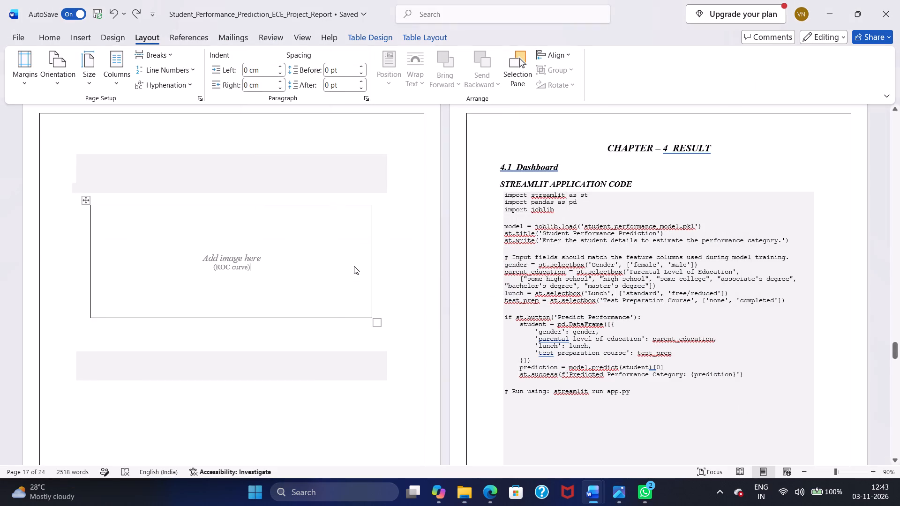
{"action": "left_click", "coordinate": [272, 259]}
{"action": "left_click_drag", "start_coordinate": [203, 257], "coordinate": [251, 268]}
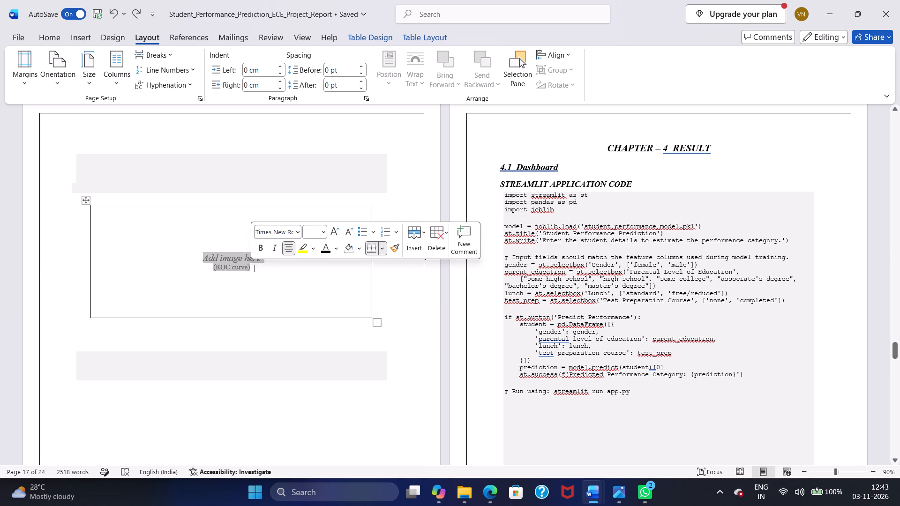
{"action": "key", "text": "BackSpace"}
{"action": "key", "text": "ctrl+v"}
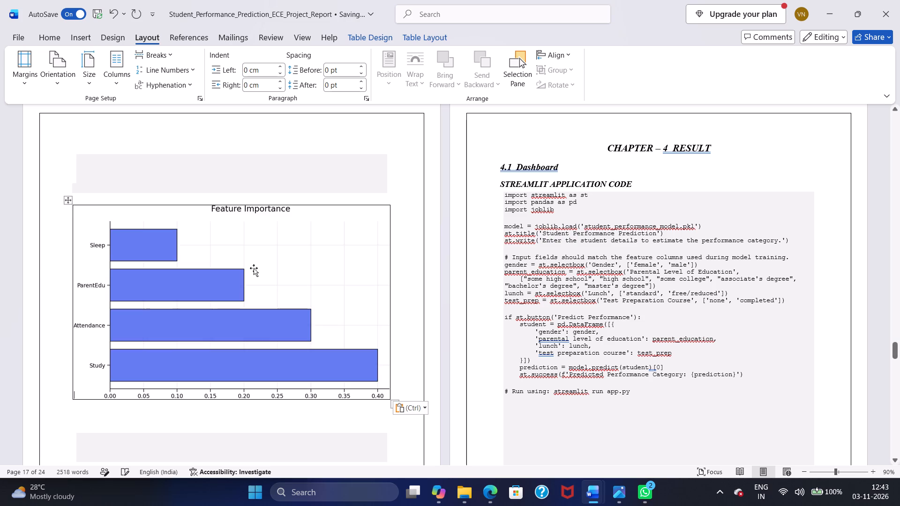
{"action": "scroll", "coordinate": [370, 371], "scroll_direction": "down", "scroll_amount": 1}
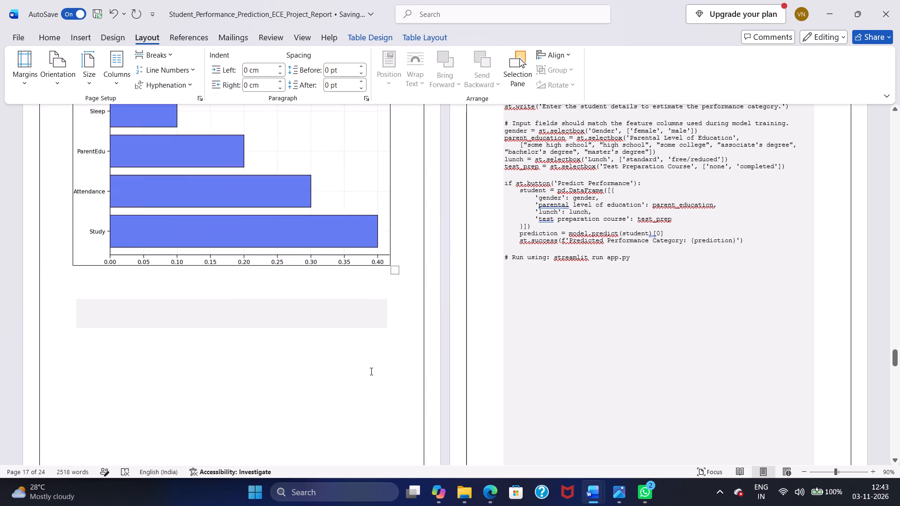
{"action": "scroll", "coordinate": [370, 371], "scroll_direction": "down", "scroll_amount": 1}
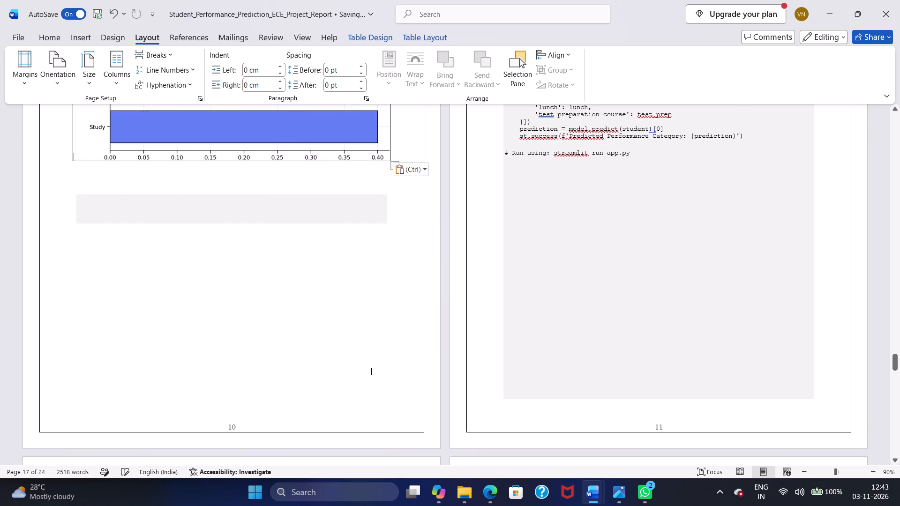
{"action": "scroll", "coordinate": [370, 371], "scroll_direction": "down", "scroll_amount": 1}
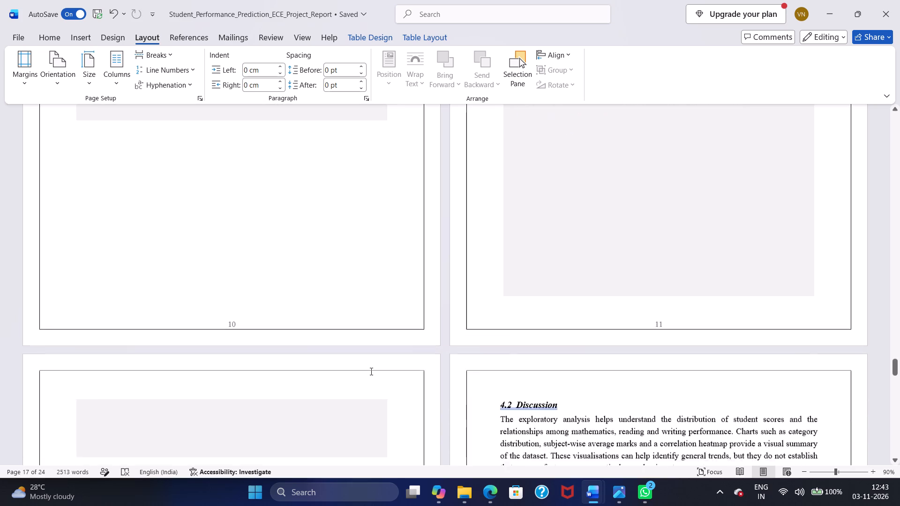
{"action": "scroll", "coordinate": [370, 371], "scroll_direction": "down", "scroll_amount": 1}
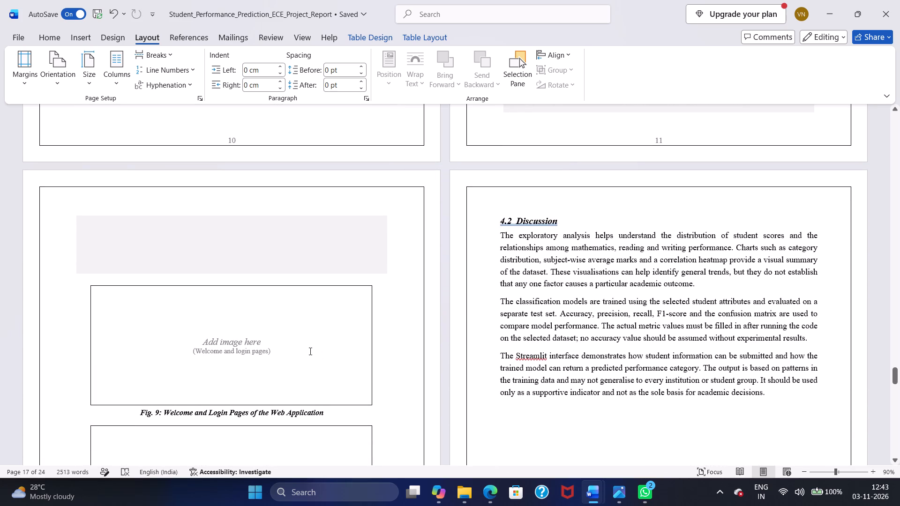
{"action": "left_click", "coordinate": [294, 353]}
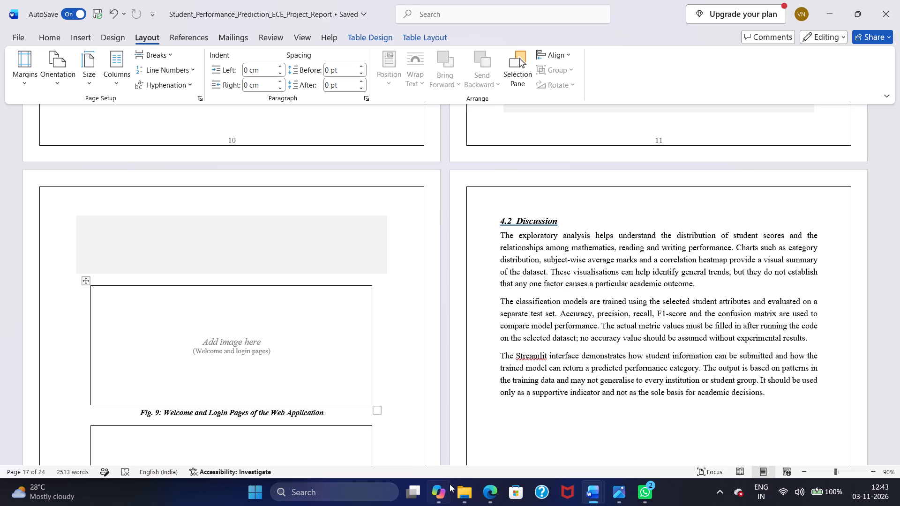
{"action": "left_click", "coordinate": [460, 493]}
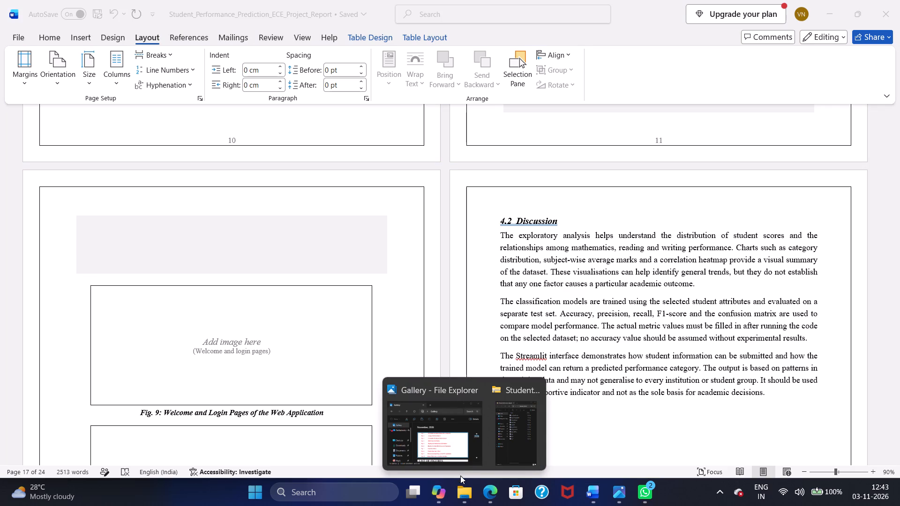
{"action": "left_click", "coordinate": [508, 440]}
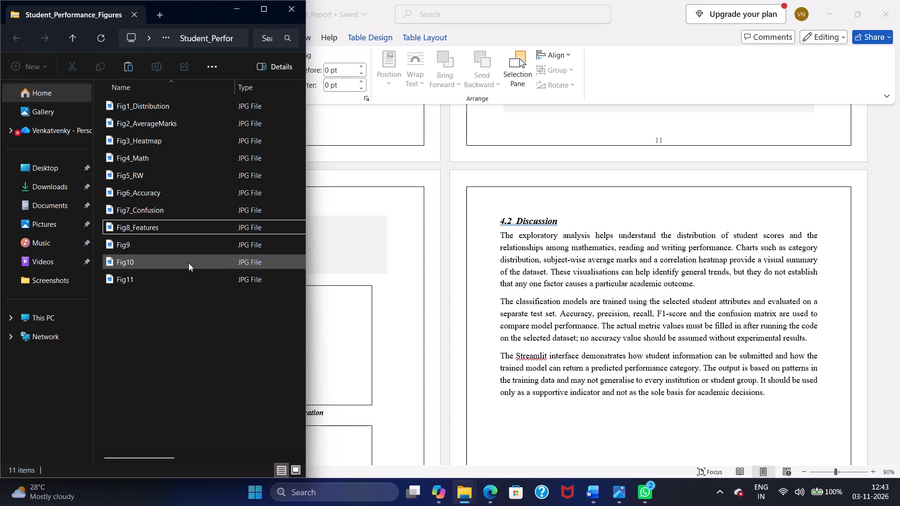
{"action": "double_click", "coordinate": [188, 251]}
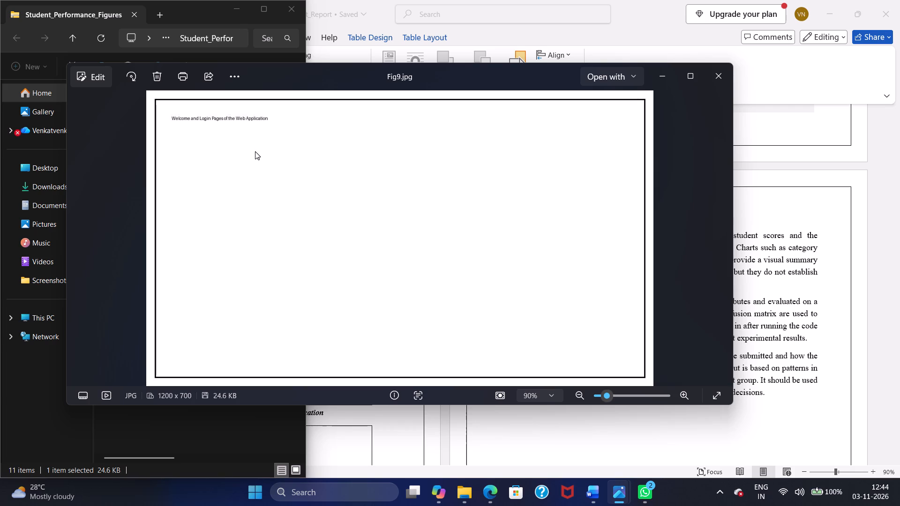
{"action": "left_click", "coordinate": [255, 151]}
{"action": "double_click", "coordinate": [255, 151]}
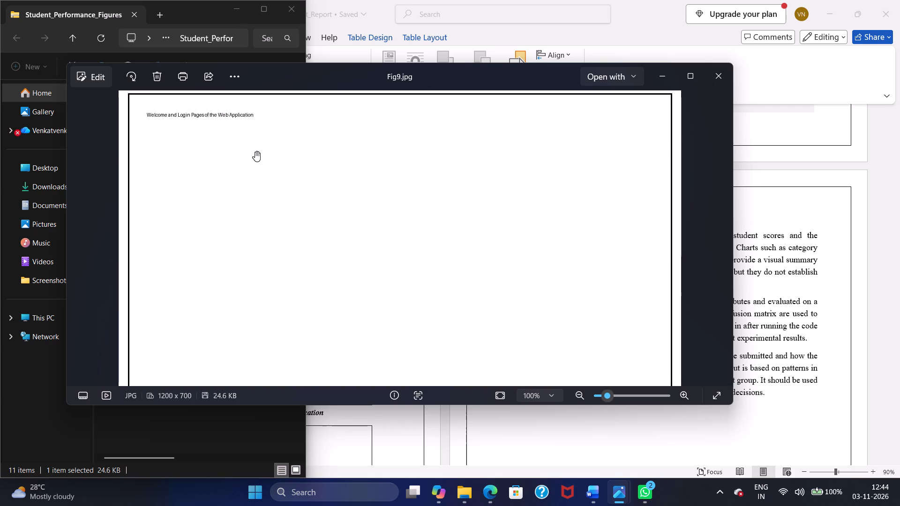
{"action": "double_click", "coordinate": [255, 151]}
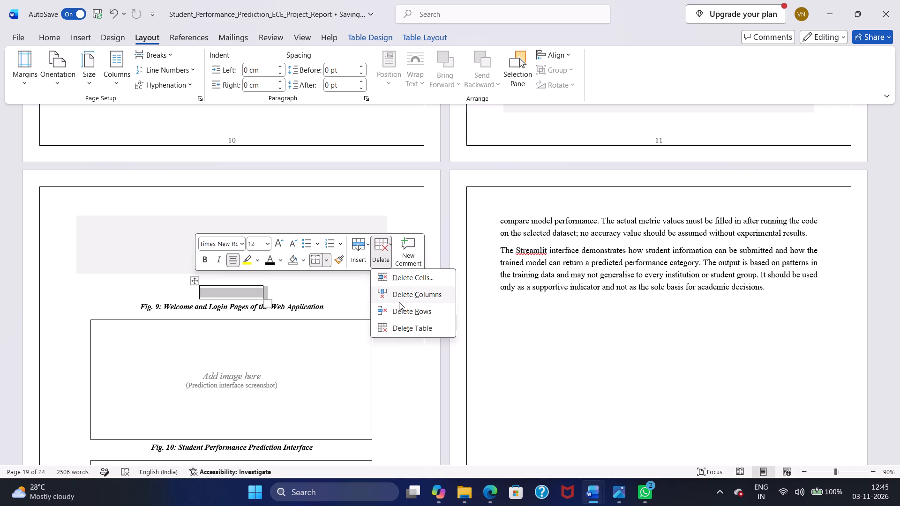
Delete the whole placeholder table above the Fig. 9 Welcome and Login Pages caption.
{"action": "left_click", "coordinate": [404, 327]}
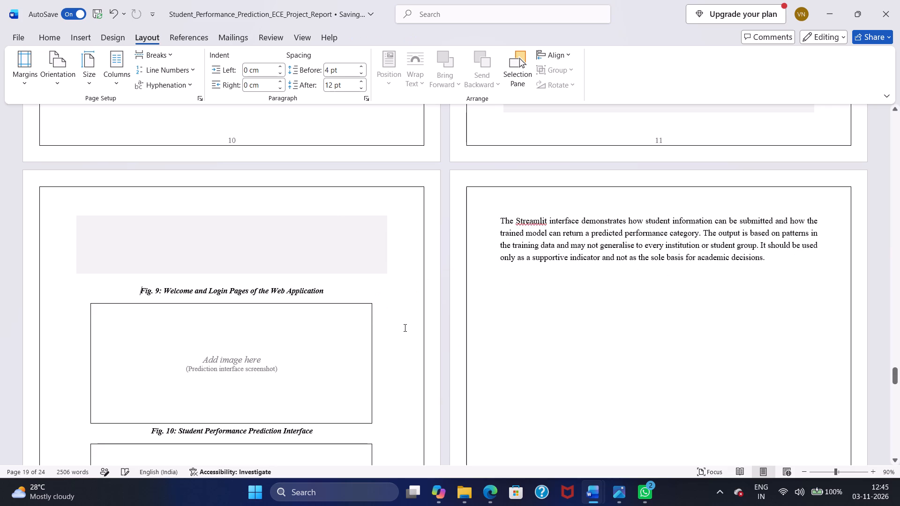
Open Fig10 from the Student_Performance_Figures folder in Downloads and examine it as the image for the prediction interface placeholder.
{"action": "left_click", "coordinate": [288, 372]}
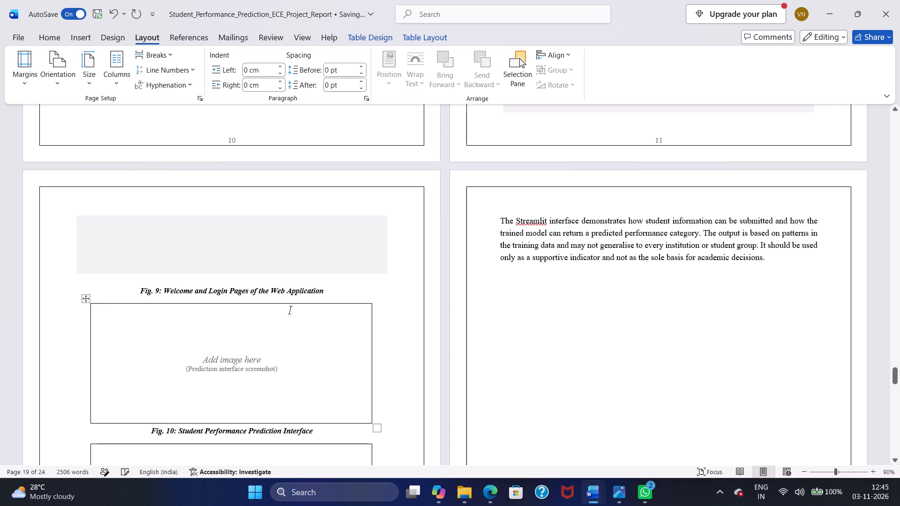
{"action": "left_click", "coordinate": [461, 495]}
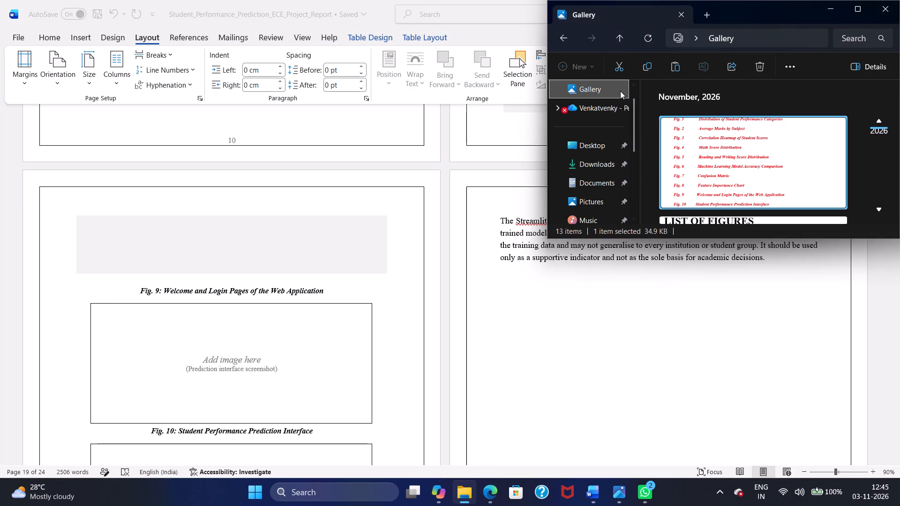
{"action": "left_click", "coordinate": [609, 159]}
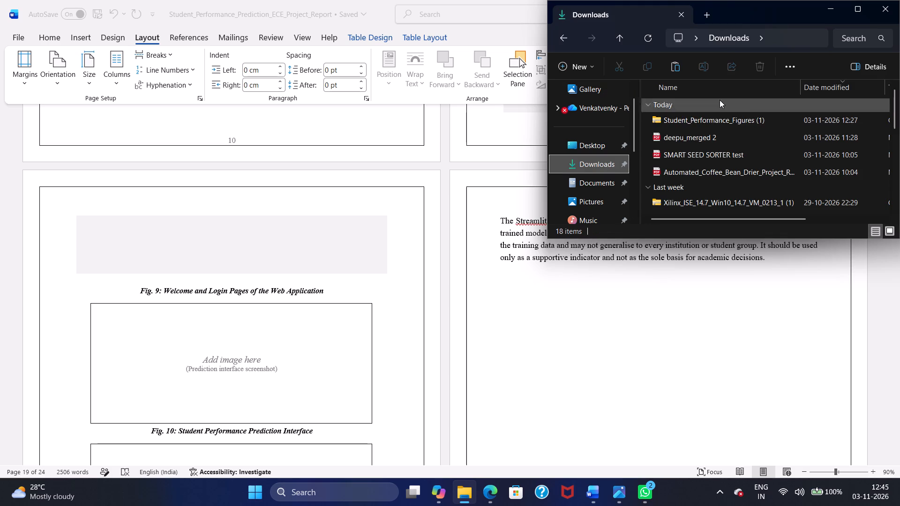
{"action": "left_click", "coordinate": [726, 119]}
{"action": "double_click", "coordinate": [726, 119]}
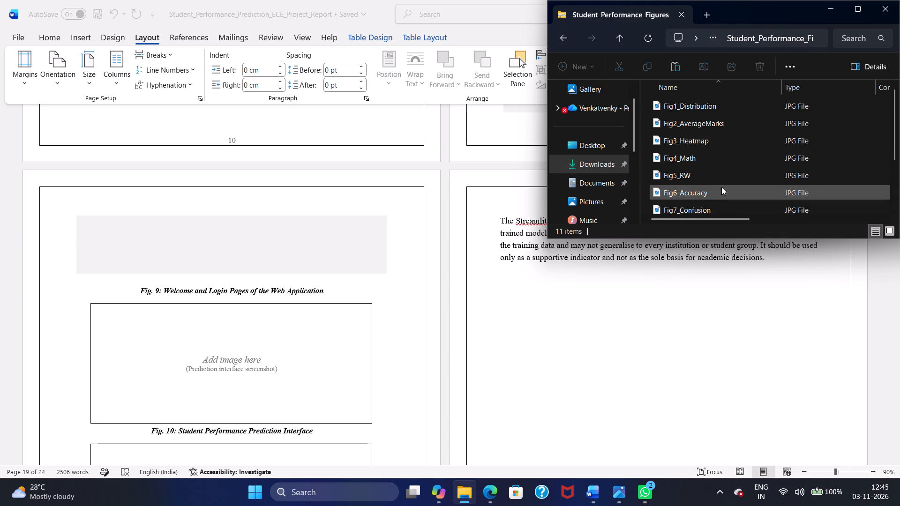
{"action": "scroll", "coordinate": [721, 186], "scroll_direction": "down", "scroll_amount": 2}
{"action": "double_click", "coordinate": [721, 186]}
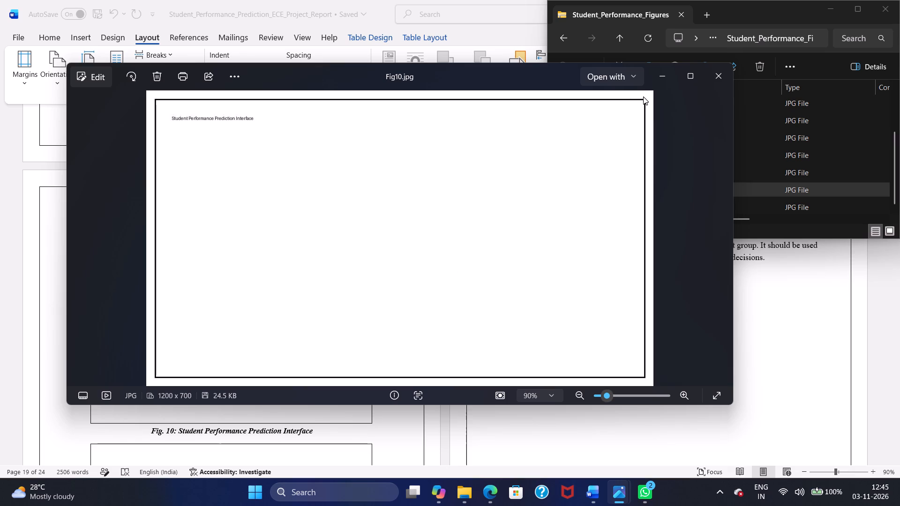
{"action": "left_click", "coordinate": [727, 74]}
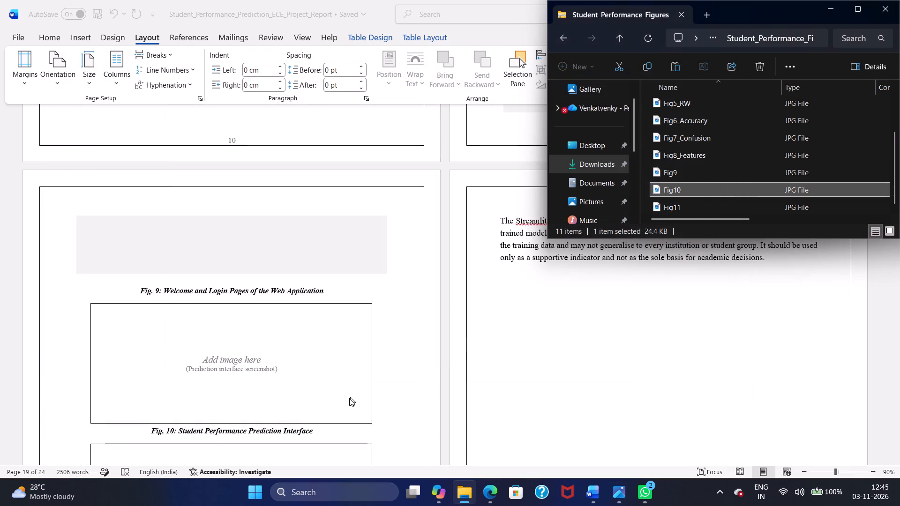
Delete the whole prediction interface placeholder table above the Fig. 10 caption.
{"action": "left_click", "coordinate": [324, 390]}
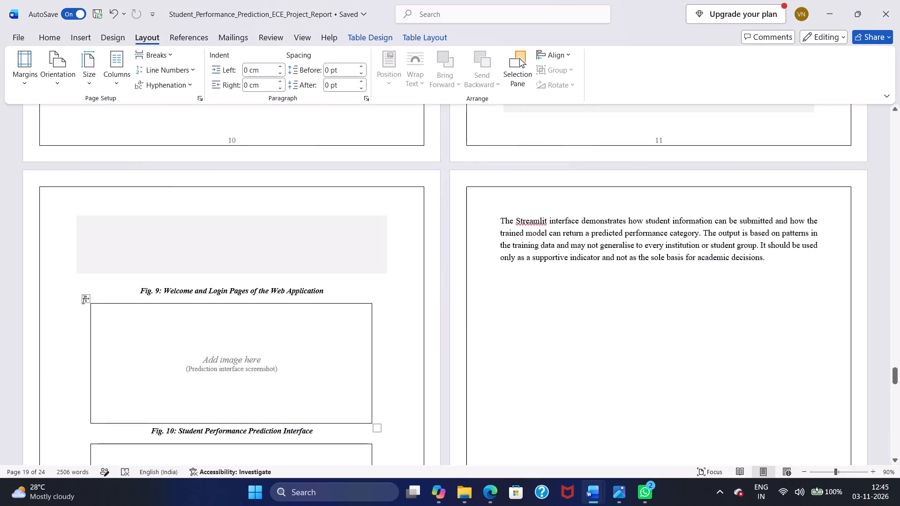
{"action": "left_click", "coordinate": [83, 299]}
{"action": "left_click", "coordinate": [269, 269]}
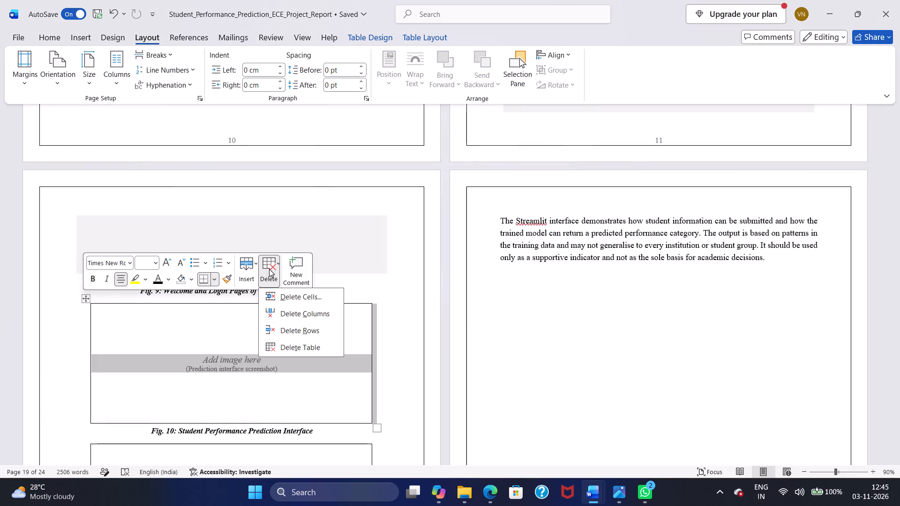
{"action": "left_click", "coordinate": [298, 347]}
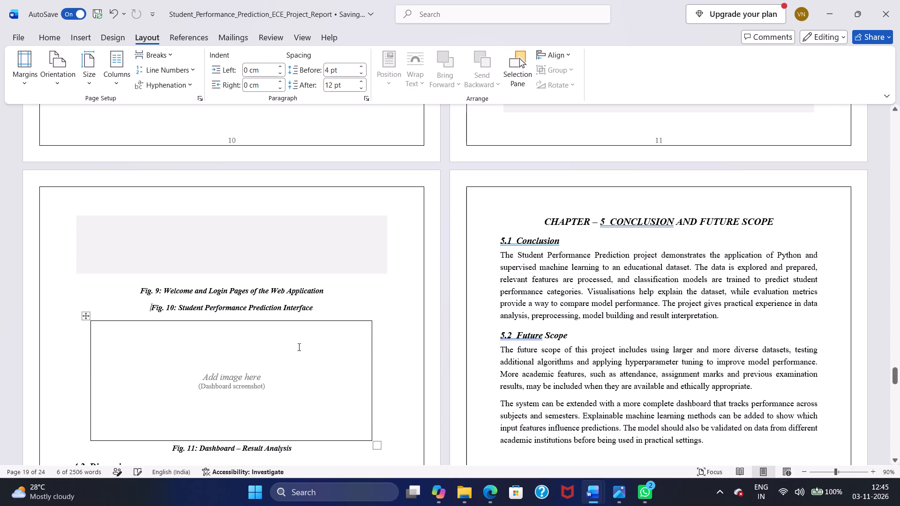
{"action": "left_click", "coordinate": [322, 313]}
Delete the Fig. 10 Student Performance Prediction Interface and Fig. 9 Welcome and Login Pages captions above the dashboard placeholder.
{"action": "key", "text": "BackSpace"}
{"action": "key", "text": "BackSpace"}
{"action": "key", "text": "BackSpace"}
{"action": "key", "text": "BackSpace"}
{"action": "key", "text": "BackSpace"}
{"action": "key", "text": "BackSpace"}
{"action": "key", "text": "BackSpace"}
{"action": "key", "text": "BackSpace"}
{"action": "key", "text": "BackSpace"}
{"action": "key", "text": "BackSpace"}
{"action": "key", "text": "BackSpace"}
{"action": "key", "text": "BackSpace"}
{"action": "key", "text": "BackSpace"}
{"action": "key", "text": "BackSpace"}
{"action": "key", "text": "BackSpace"}
{"action": "key", "text": "BackSpace"}
{"action": "key", "text": "BackSpace"}
{"action": "key", "text": "BackSpace"}
{"action": "key", "text": "BackSpace"}
{"action": "key", "text": "BackSpace"}
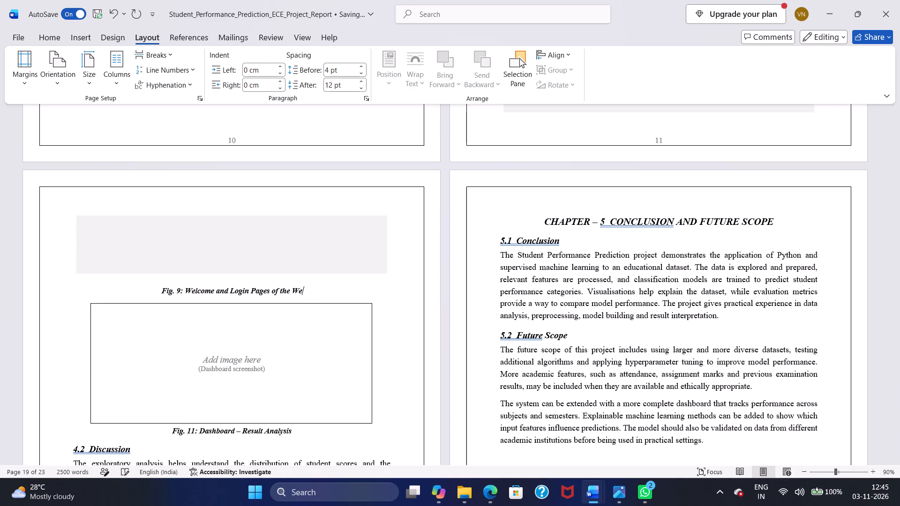
{"action": "key", "text": "BackSpace"}
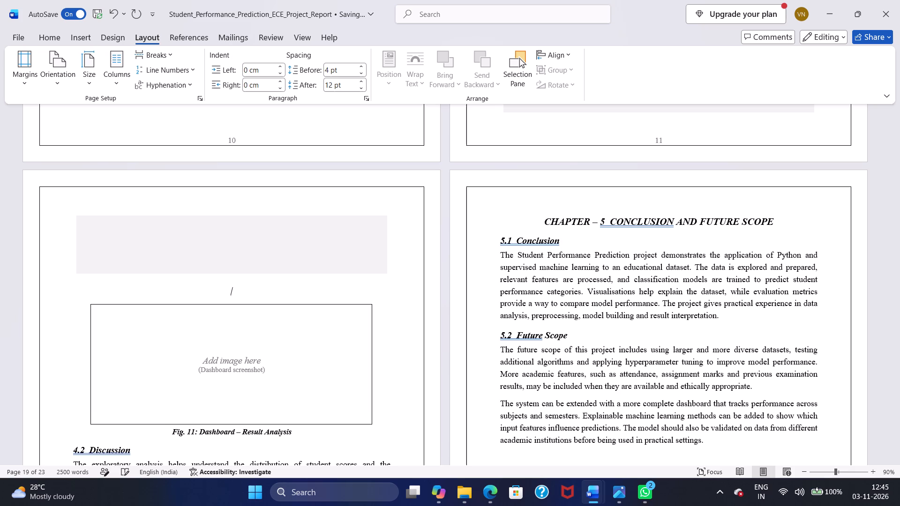
Open Fig11 from the Student_Performance_Figures folder and examine it as the image for the dashboard screenshot placeholder.
{"action": "left_click", "coordinate": [293, 387]}
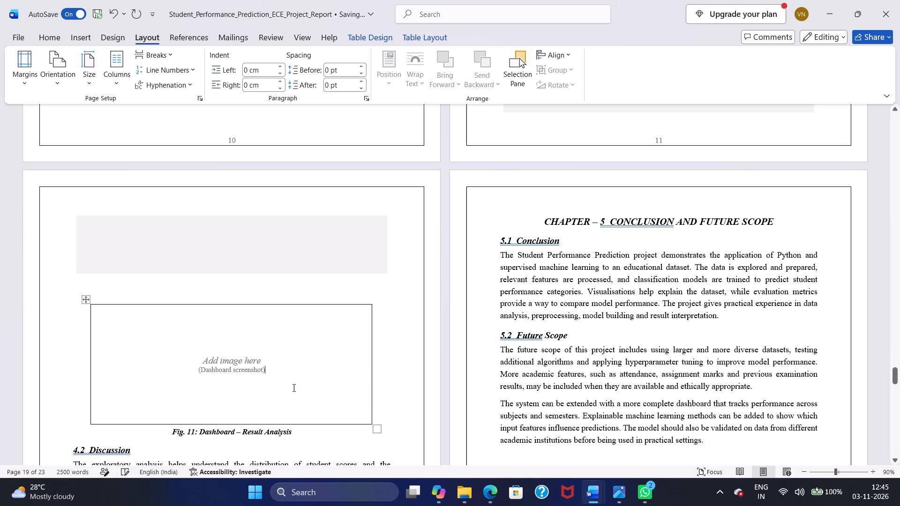
{"action": "left_click", "coordinate": [472, 503]}
{"action": "double_click", "coordinate": [692, 207]}
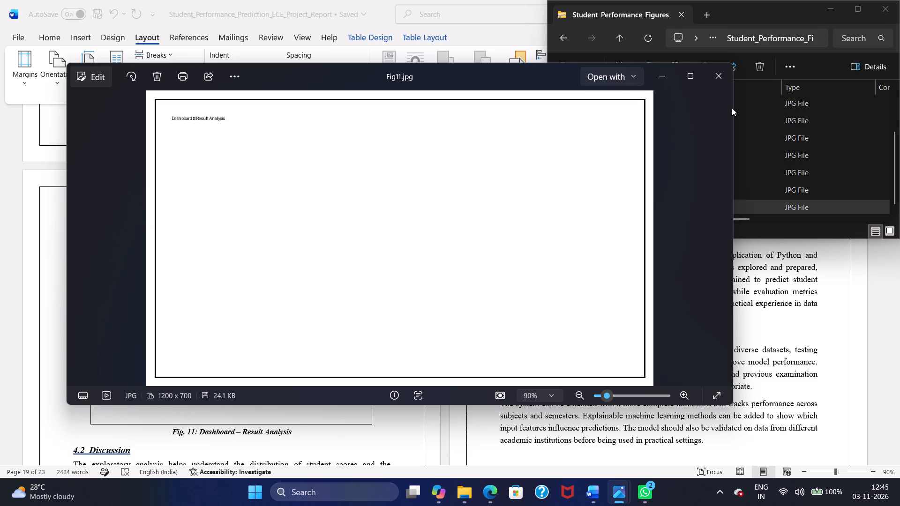
{"action": "left_click", "coordinate": [719, 72]}
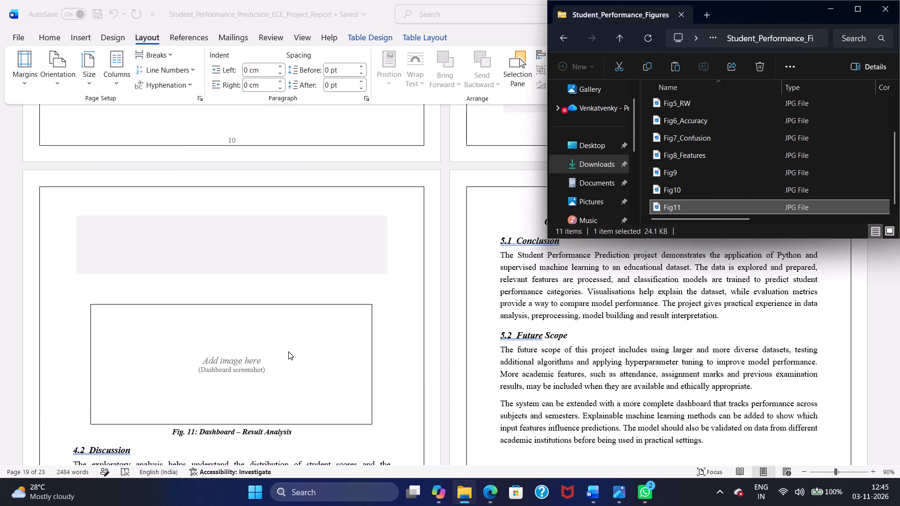
Delete the whole dashboard screenshot placeholder table above the Fig. 11 caption in the report.
{"action": "left_click", "coordinate": [288, 351]}
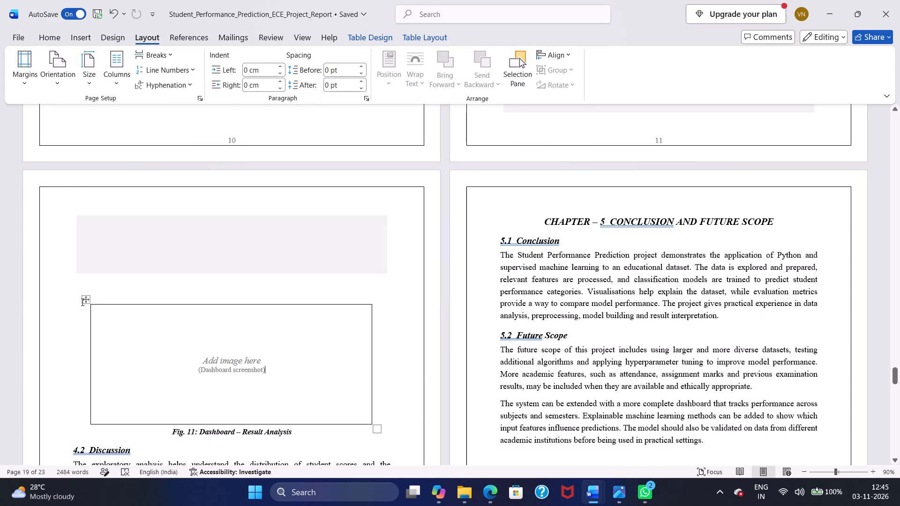
{"action": "left_click", "coordinate": [82, 302]}
{"action": "left_click", "coordinate": [275, 282]}
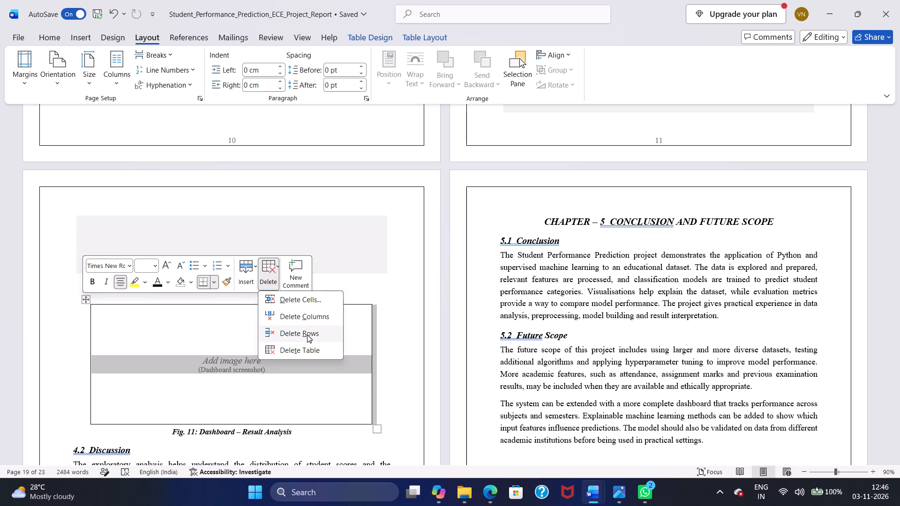
{"action": "left_click", "coordinate": [310, 349]}
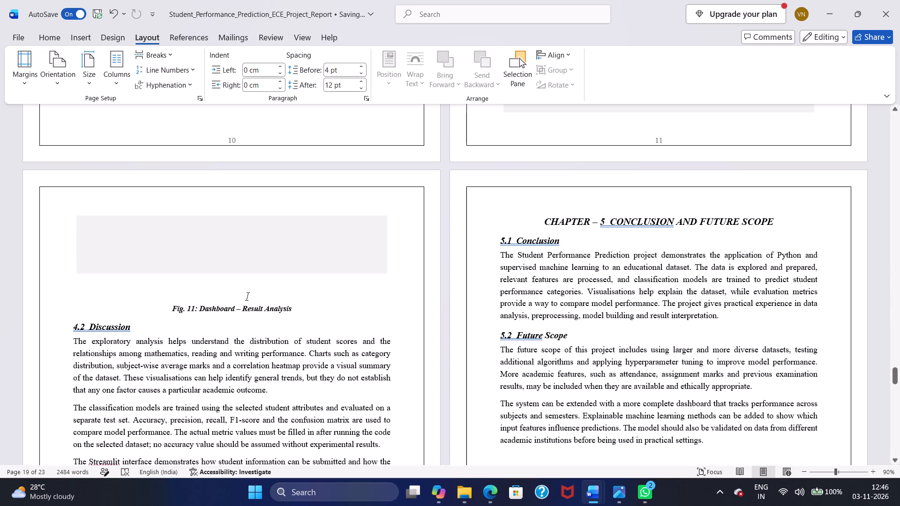
Delete the Fig. 11 Dashboard – Result Analysis caption and the empty lines directly above the 4.2 Discussion heading.
{"action": "left_click", "coordinate": [310, 310]}
{"action": "key", "text": "BackSpace"}
{"action": "key", "text": "BackSpace"}
{"action": "key", "text": "BackSpace"}
{"action": "key", "text": "BackSpace"}
{"action": "key", "text": "BackSpace"}
{"action": "key", "text": "BackSpace"}
{"action": "key", "text": "BackSpace"}
{"action": "key", "text": "BackSpace"}
{"action": "key", "text": "BackSpace"}
{"action": "key", "text": "BackSpace"}
{"action": "key", "text": "BackSpace"}
{"action": "key", "text": "BackSpace"}
{"action": "key", "text": "BackSpace"}
{"action": "key", "text": "BackSpace"}
{"action": "key", "text": "BackSpace"}
{"action": "key", "text": "BackSpace"}
{"action": "key", "text": "BackSpace"}
{"action": "key", "text": "BackSpace"}
{"action": "key", "text": "BackSpace"}
{"action": "key", "text": "BackSpace"}
{"action": "key", "text": "BackSpace"}
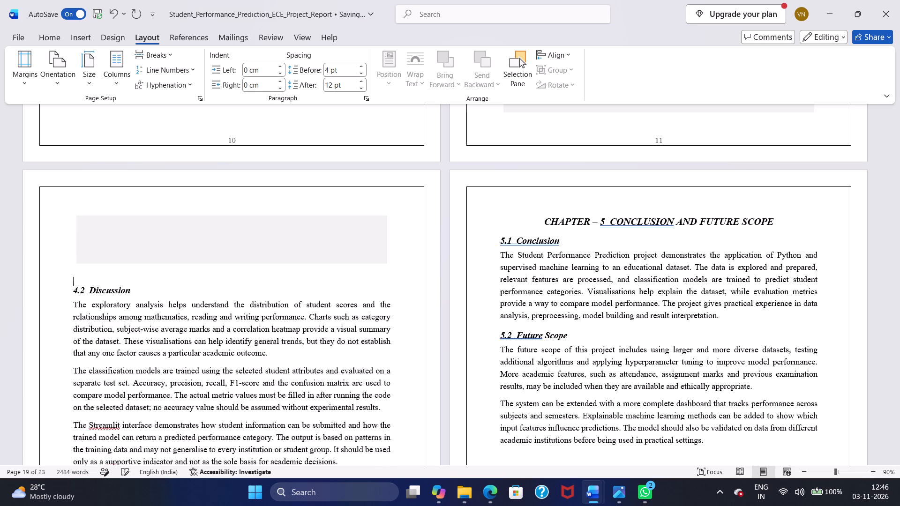
Delete the empty shaded lines between the "# Run using: streamlit run app.py" code line and the 4.2 Discussion heading.
{"action": "scroll", "coordinate": [310, 310], "scroll_direction": "up", "scroll_amount": 1}
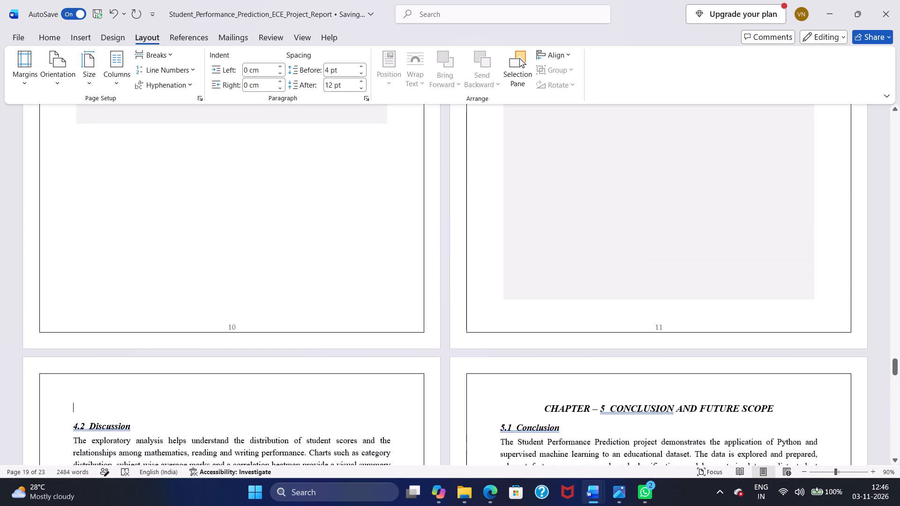
{"action": "scroll", "coordinate": [510, 330], "scroll_direction": "up", "scroll_amount": 1}
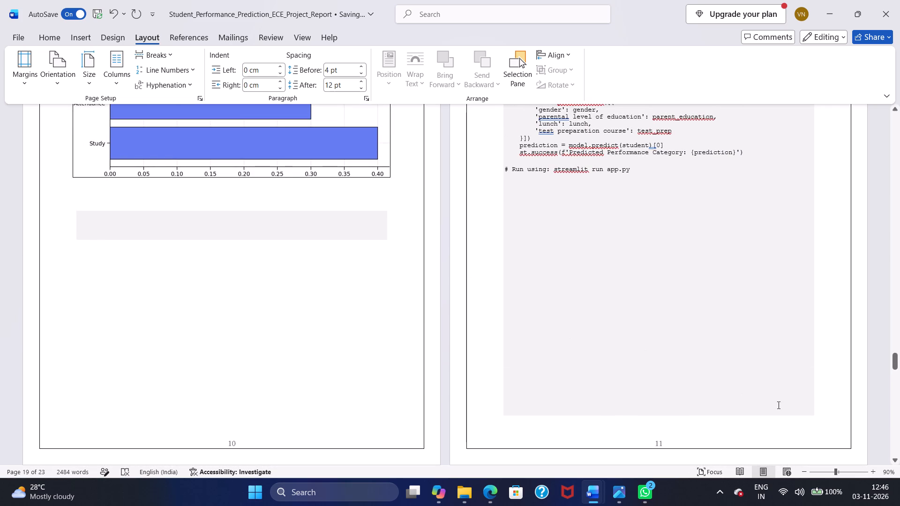
{"action": "left_click", "coordinate": [809, 409]}
{"action": "key", "text": "BackSpace"}
{"action": "key", "text": "BackSpace"}
{"action": "key", "text": "BackSpace"}
{"action": "key", "text": "BackSpace"}
{"action": "key", "text": "BackSpace"}
{"action": "key", "text": "BackSpace"}
{"action": "key", "text": "BackSpace"}
{"action": "key", "text": "BackSpace"}
{"action": "key", "text": "BackSpace"}
{"action": "key", "text": "BackSpace"}
{"action": "key", "text": "BackSpace"}
{"action": "key", "text": "BackSpace"}
{"action": "key", "text": "BackSpace"}
{"action": "key", "text": "BackSpace"}
{"action": "key", "text": "BackSpace"}
{"action": "key", "text": "BackSpace"}
{"action": "key", "text": "BackSpace"}
{"action": "key", "text": "BackSpace"}
{"action": "key", "text": "BackSpace"}
{"action": "key", "text": "BackSpace"}
{"action": "key", "text": "BackSpace"}
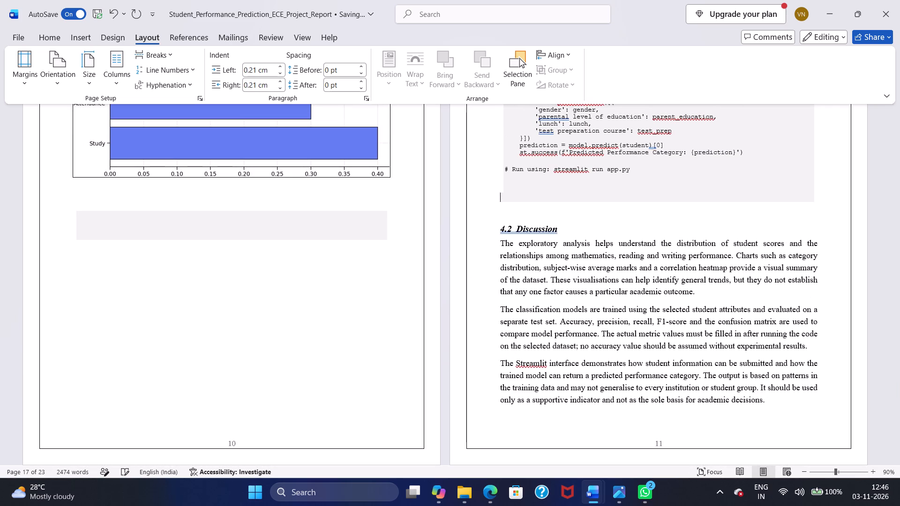
{"action": "key", "text": "BackSpace"}
{"action": "key", "text": "BackSpace"}
{"action": "key", "text": "BackSpace"}
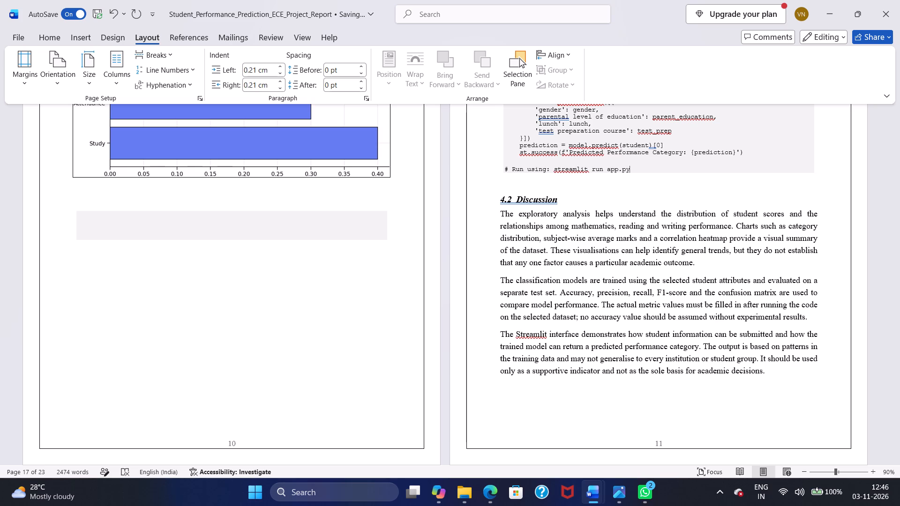
Remove the empty shaded block and blank line beneath the feature importance chart on page 10.
{"action": "scroll", "coordinate": [809, 409], "scroll_direction": "down", "scroll_amount": 1}
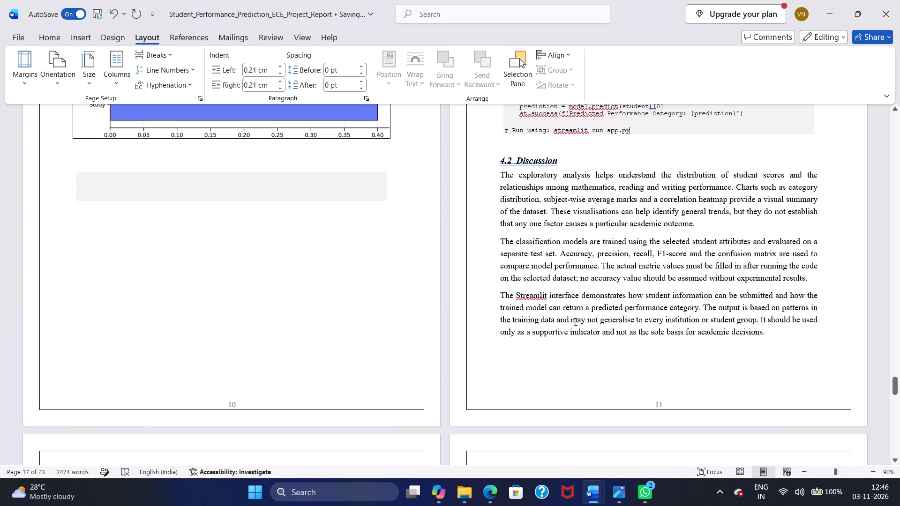
{"action": "left_click", "coordinate": [386, 199]}
{"action": "key", "text": "BackSpace"}
{"action": "key", "text": "BackSpace"}
{"action": "key", "text": "BackSpace"}
{"action": "key", "text": "BackSpace"}
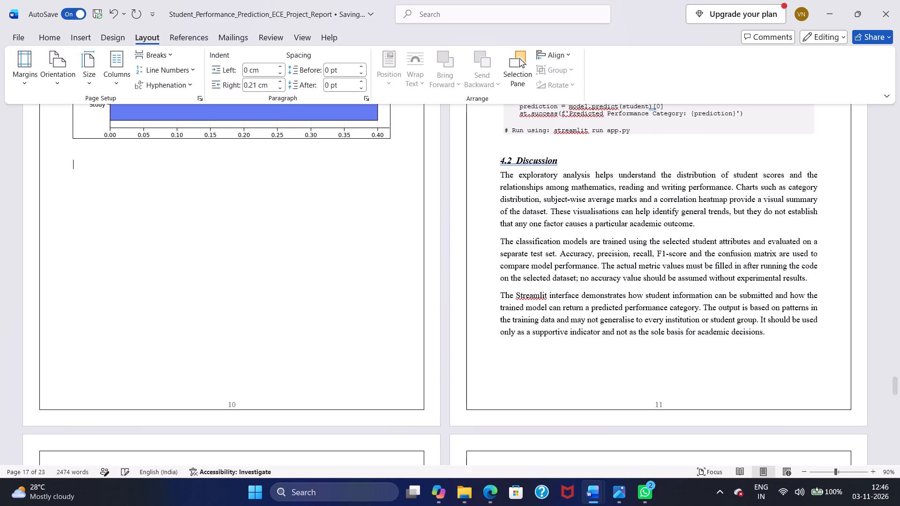
{"action": "key", "text": "BackSpace"}
Review the report from Chapter 5 to the closing campus page, and the front matter from the title page to the table of contents.
{"action": "scroll", "coordinate": [386, 199], "scroll_direction": "down", "scroll_amount": 3}
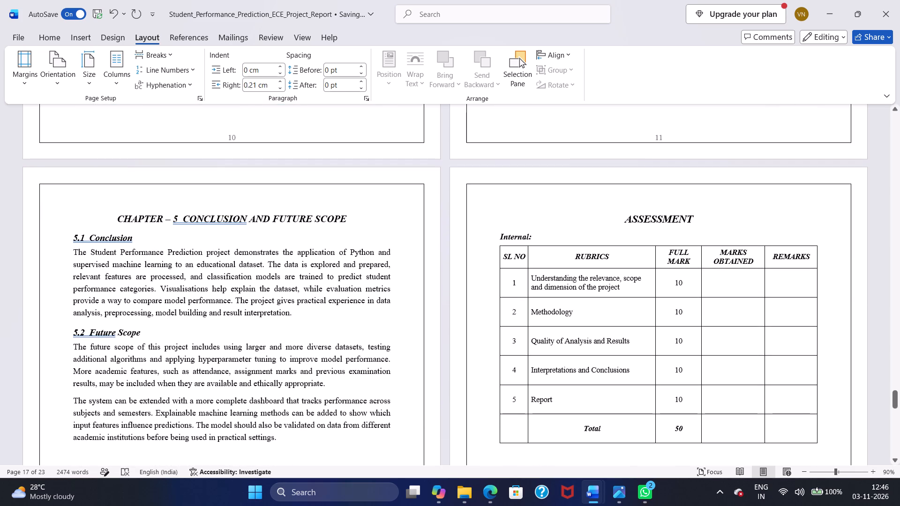
{"action": "scroll", "coordinate": [385, 173], "scroll_direction": "down", "scroll_amount": 1}
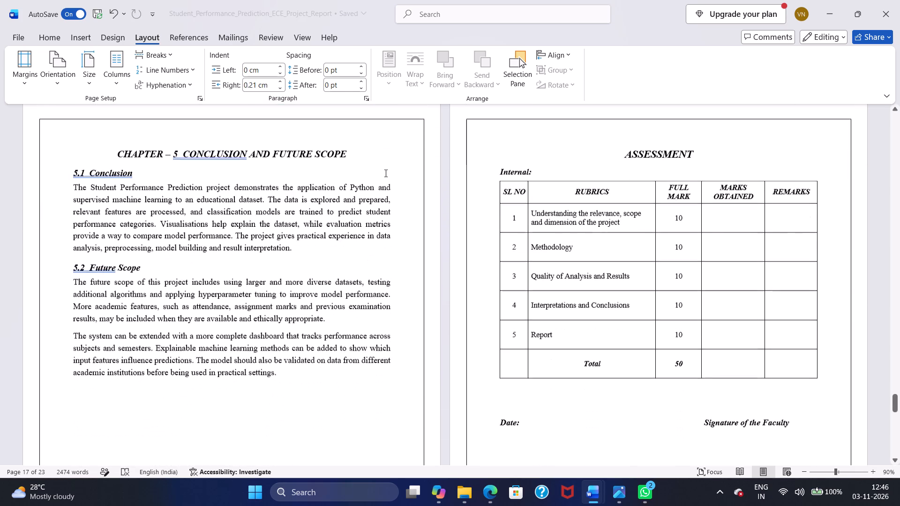
{"action": "scroll", "coordinate": [385, 173], "scroll_direction": "down", "scroll_amount": 3}
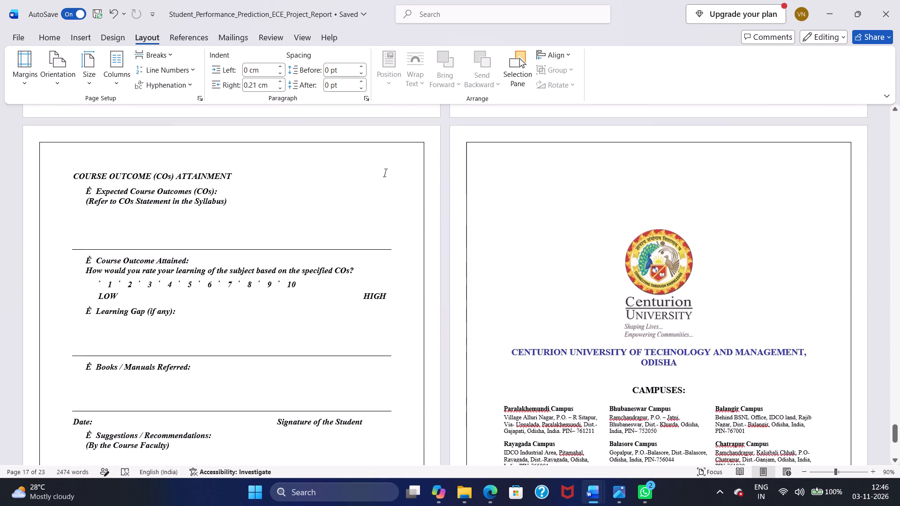
{"action": "scroll", "coordinate": [385, 173], "scroll_direction": "down", "scroll_amount": 2}
{"action": "scroll", "coordinate": [385, 173], "scroll_direction": "up", "scroll_amount": 11}
{"action": "scroll", "coordinate": [385, 173], "scroll_direction": "up", "scroll_amount": 19}
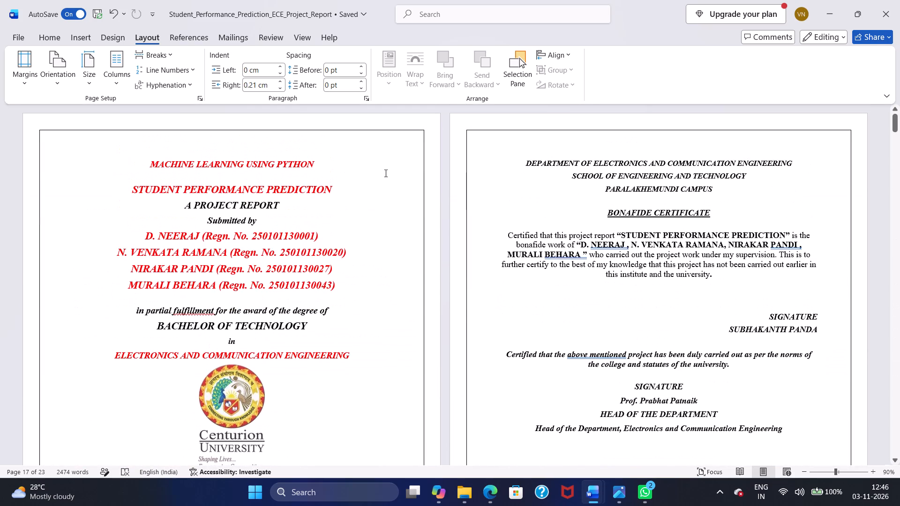
{"action": "scroll", "coordinate": [385, 173], "scroll_direction": "up", "scroll_amount": 1, "text": "ctrl"}
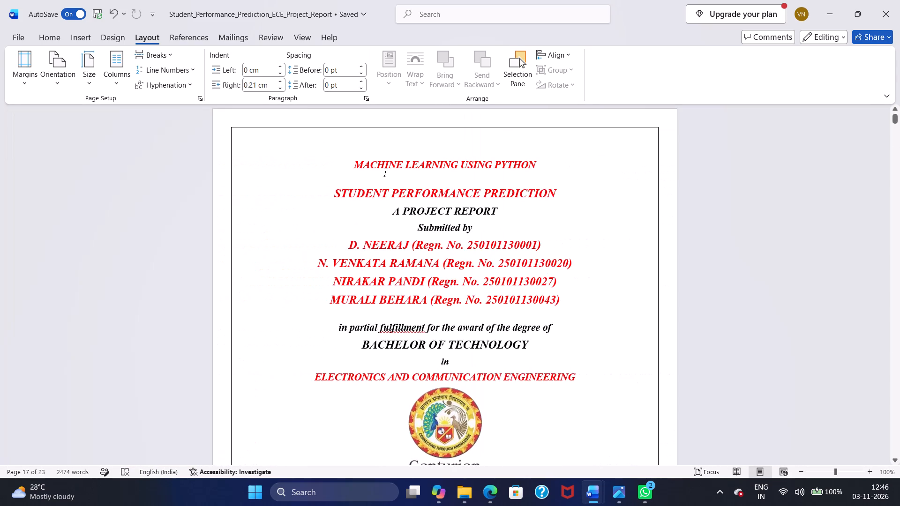
{"action": "scroll", "coordinate": [385, 173], "scroll_direction": "down", "scroll_amount": 6}
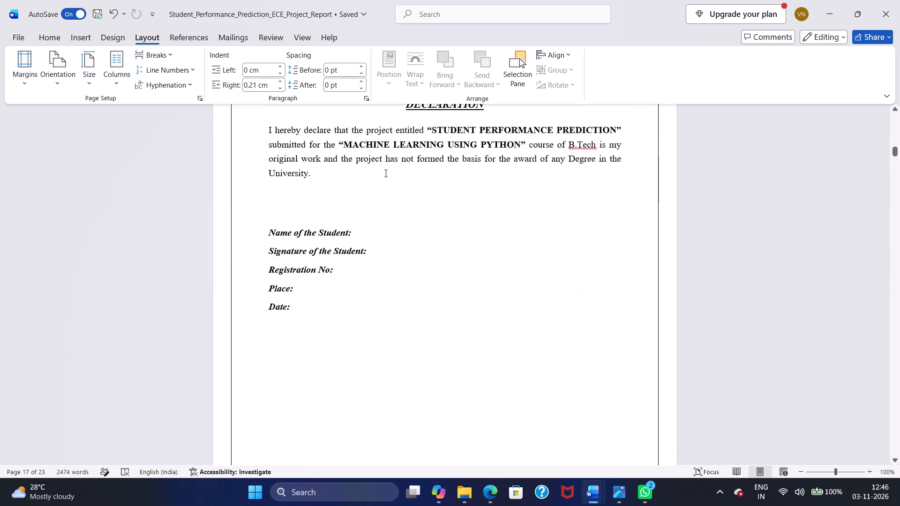
{"action": "scroll", "coordinate": [385, 173], "scroll_direction": "down", "scroll_amount": 7}
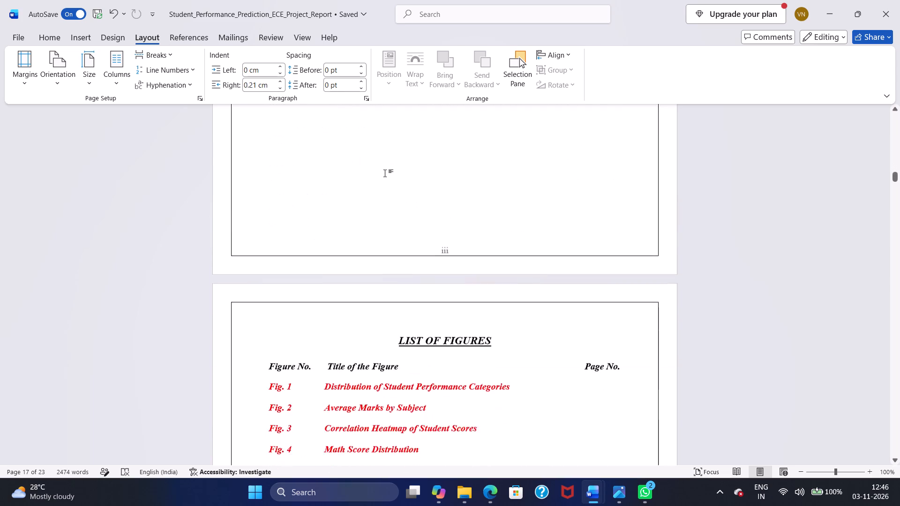
{"action": "scroll", "coordinate": [385, 173], "scroll_direction": "down", "scroll_amount": 6}
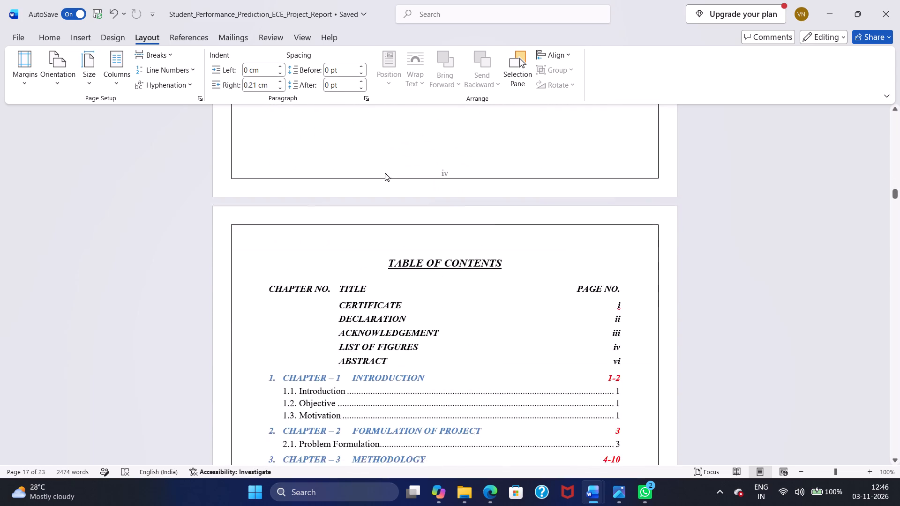
Delete the Fig. 9, Fig. 10 and Fig. 11 entries from the List of Figures.
{"action": "scroll", "coordinate": [385, 173], "scroll_direction": "up", "scroll_amount": 3}
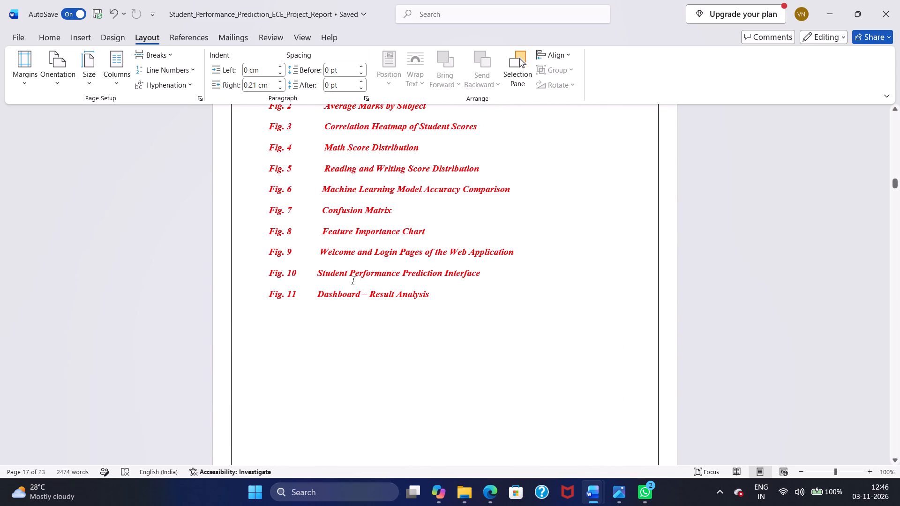
{"action": "left_click_drag", "start_coordinate": [269, 253], "coordinate": [417, 302]}
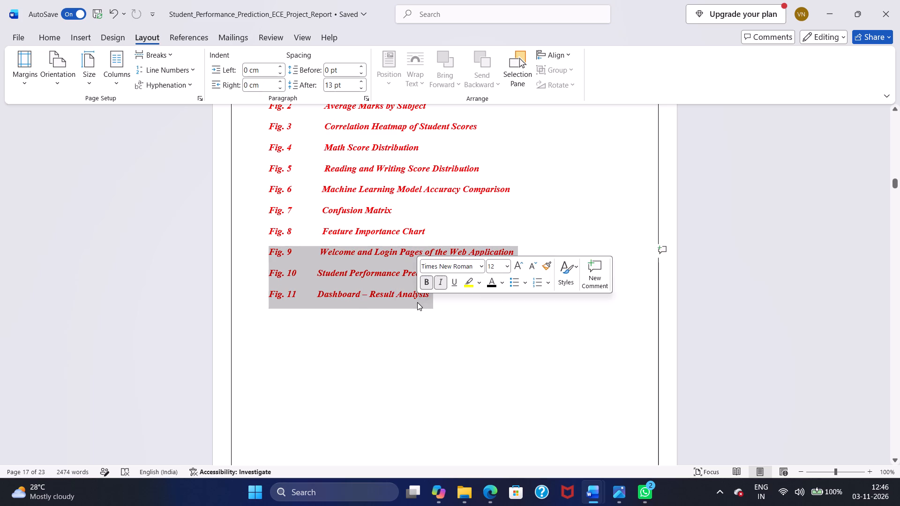
{"action": "key", "text": "BackSpace"}
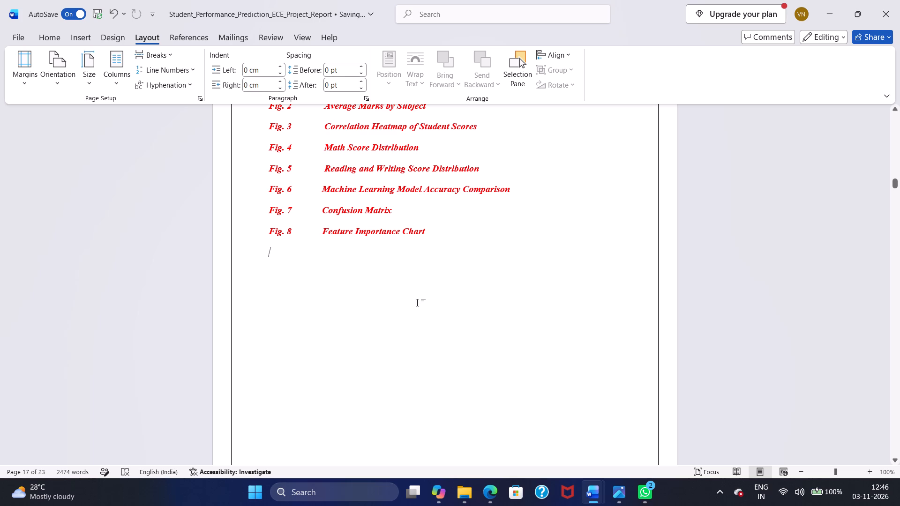
Go to the Fig. 1 row in the List of Figures and examine the table of contents for page numbering.
{"action": "scroll", "coordinate": [417, 302], "scroll_direction": "up", "scroll_amount": 1}
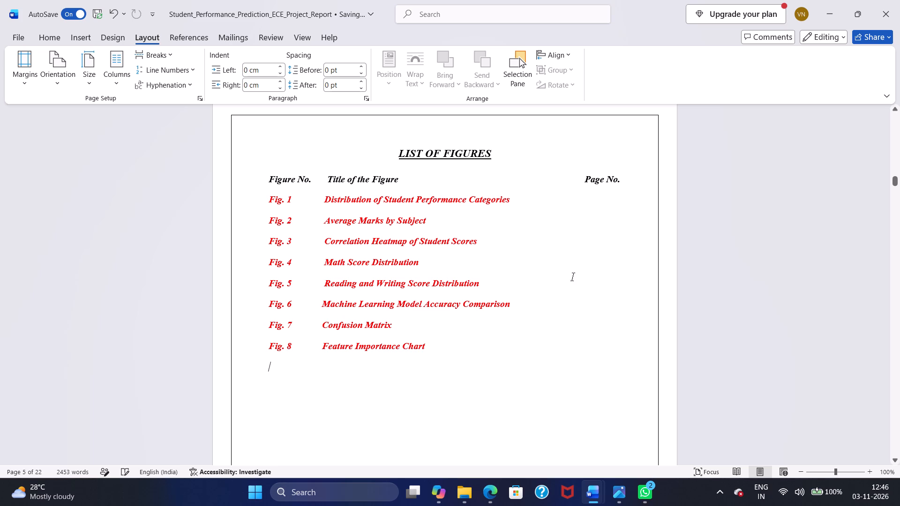
{"action": "left_click", "coordinate": [584, 208]}
{"action": "scroll", "coordinate": [584, 208], "scroll_direction": "down", "scroll_amount": 4}
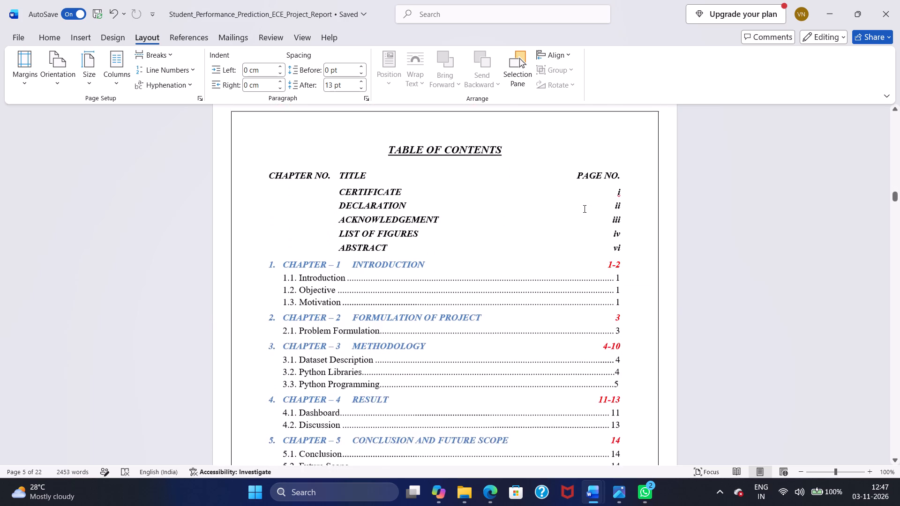
{"action": "scroll", "coordinate": [584, 208], "scroll_direction": "up", "scroll_amount": 7}
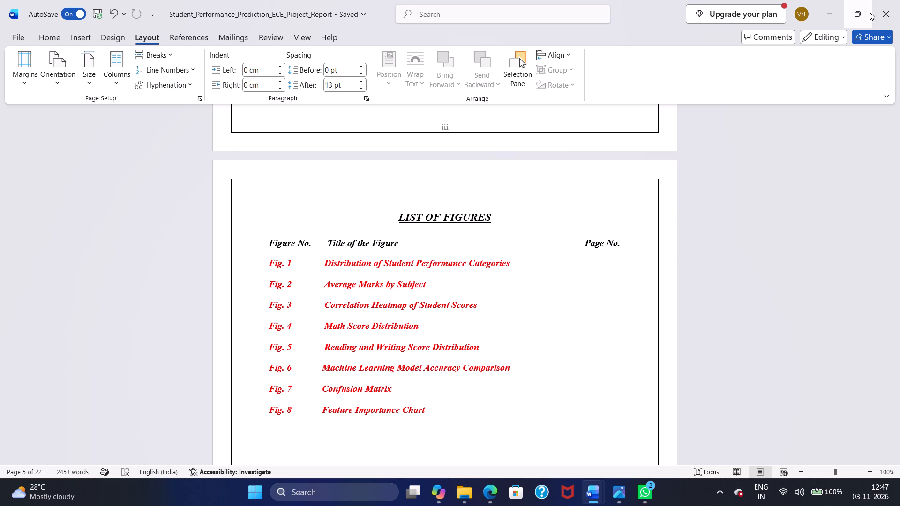